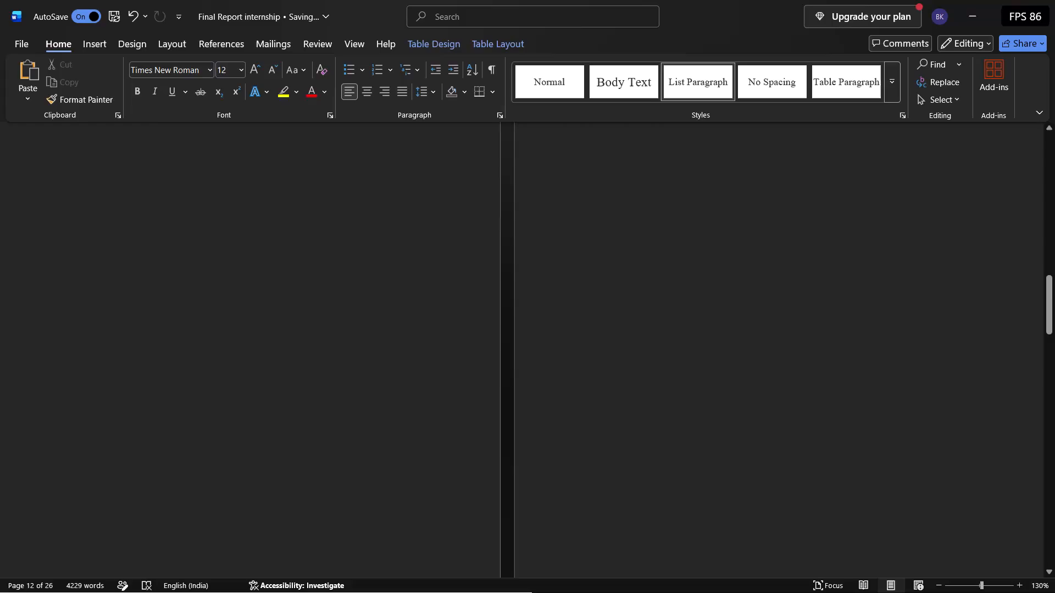
Delete the "4. Social Internship Experience" line beneath the page title.
ctrl+scroll(787, 268, down, 3)
scroll(787, 268, up, 2)
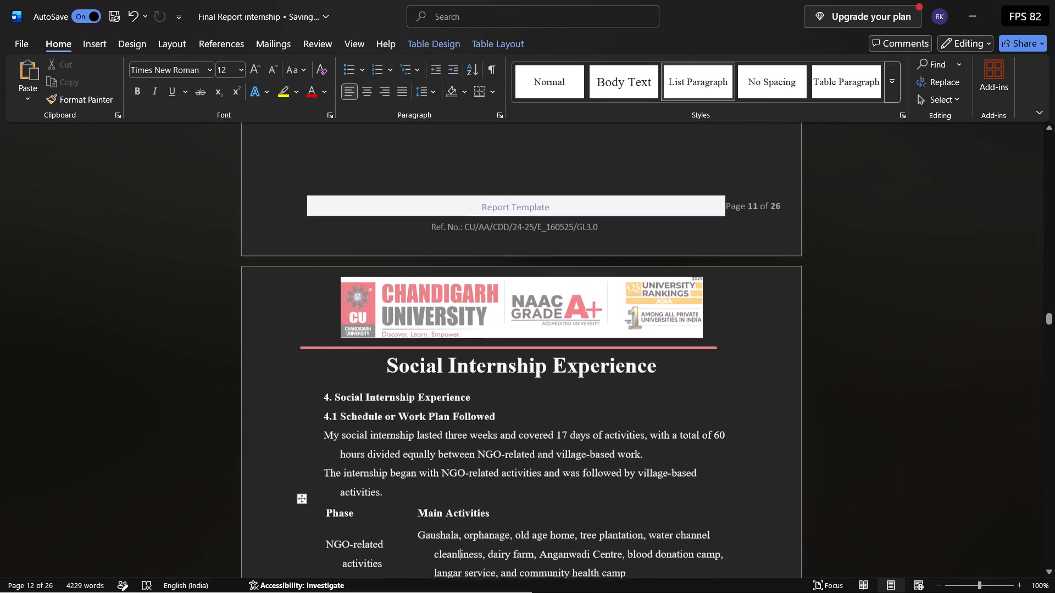
scroll(787, 268, down, 1)
drag(493, 251, 333, 260)
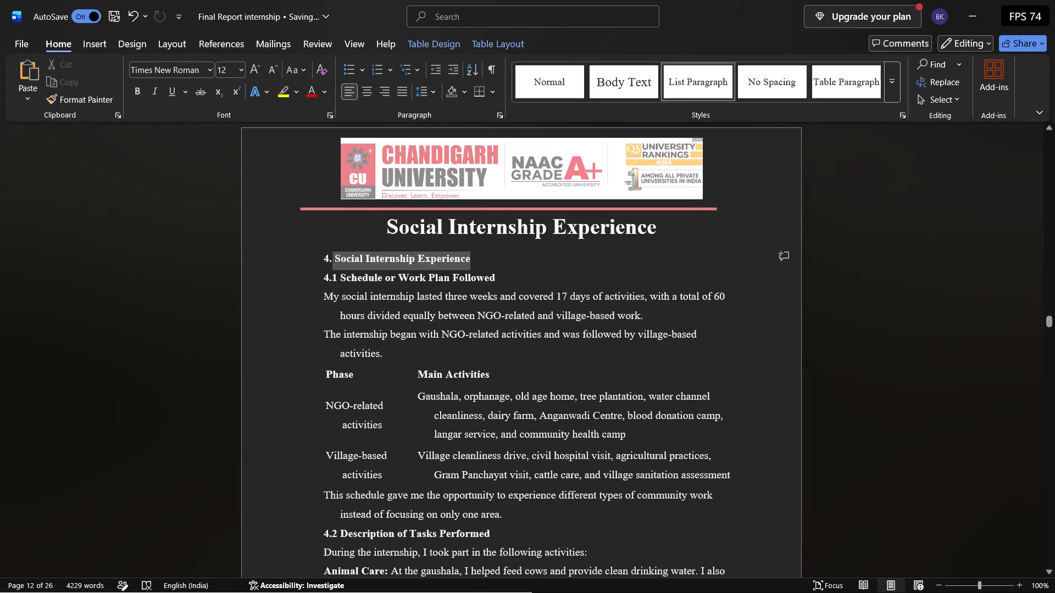
drag(333, 260, 320, 258)
key(BackSpace)
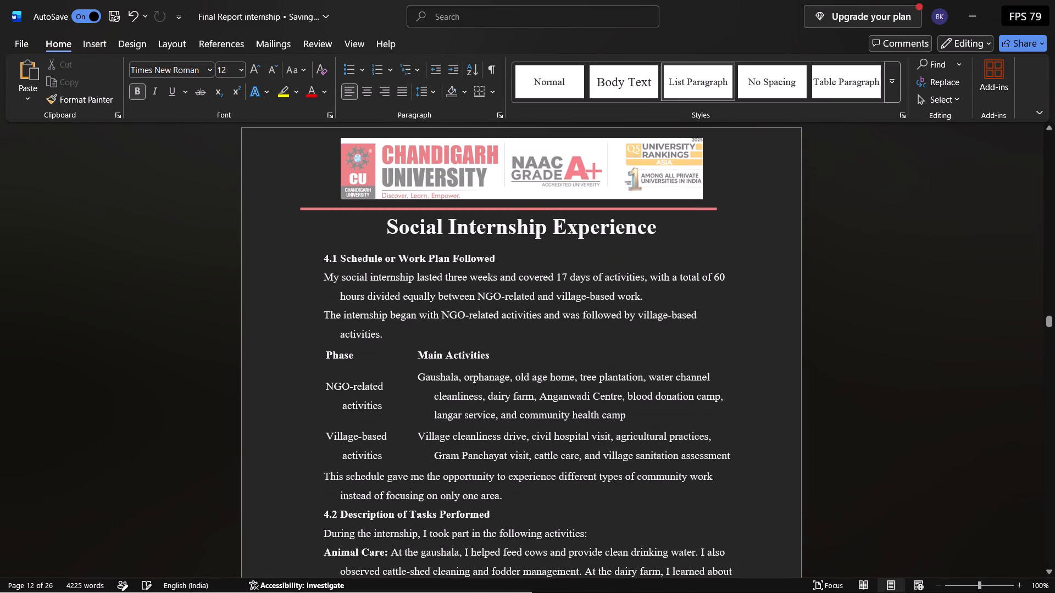
Set the "4.1 Schedule or Work Plan Followed" heading to font size 14.
click(493, 258)
drag(499, 258, 310, 260)
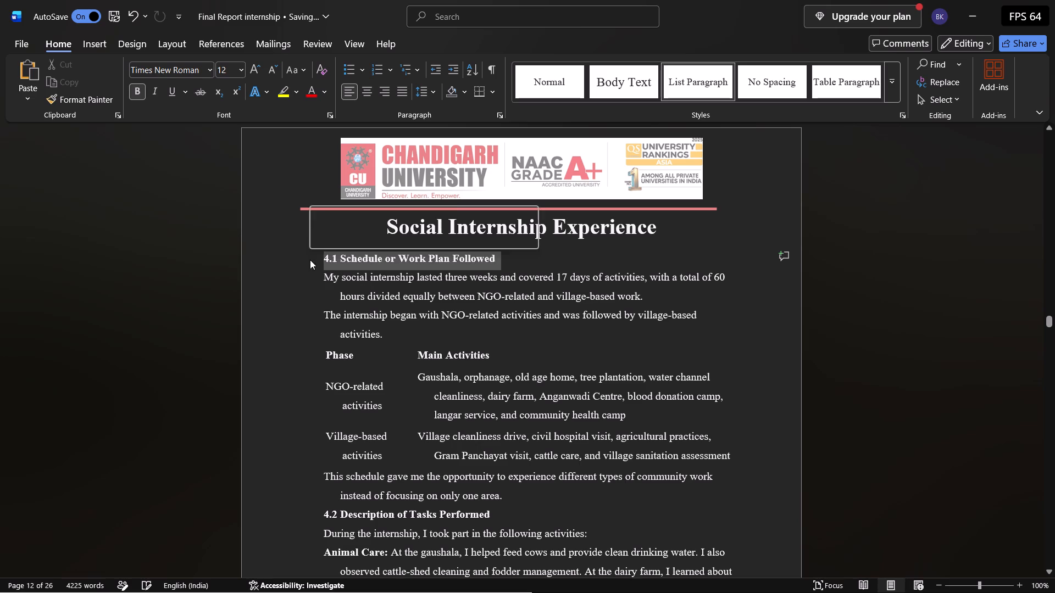
drag(241, 63, 226, 191)
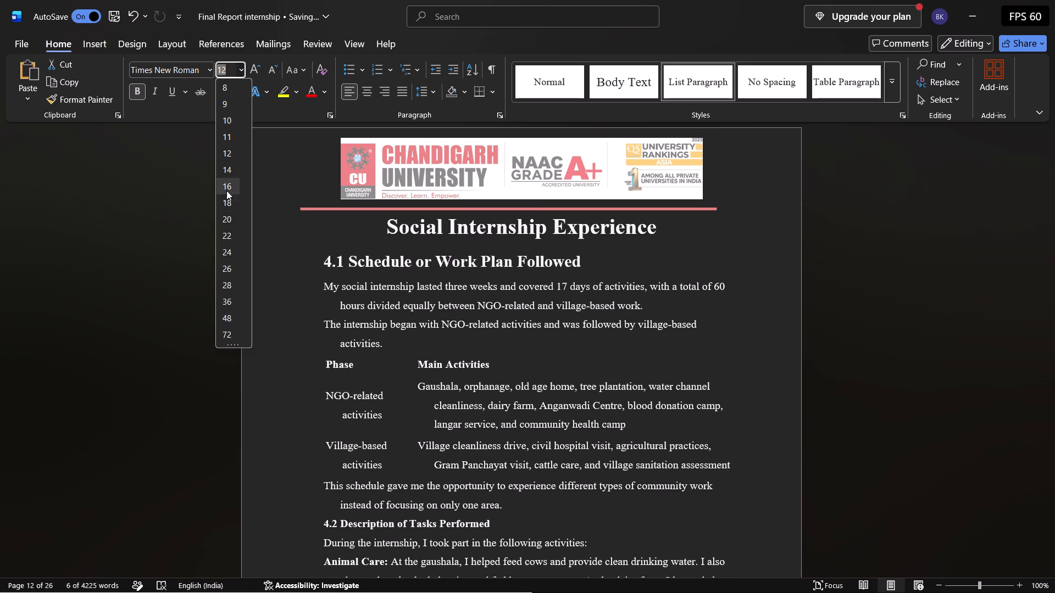
drag(226, 191, 227, 172)
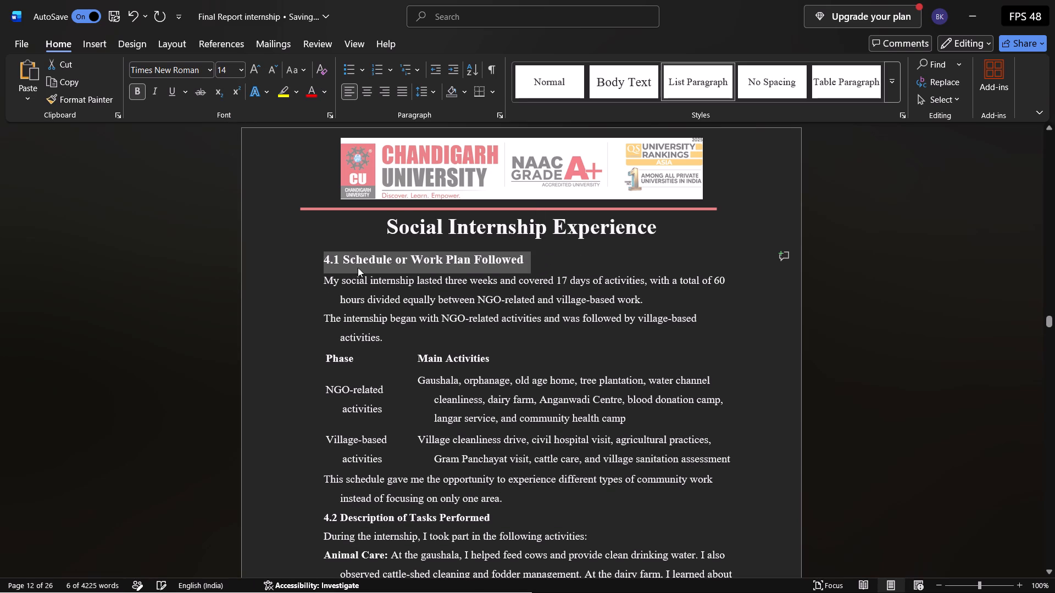
click(396, 257)
Insert paragraph breaks before the wrapped lines of the two introductory paragraphs in section 4.1 to align them flush with the first lines.
click(341, 294)
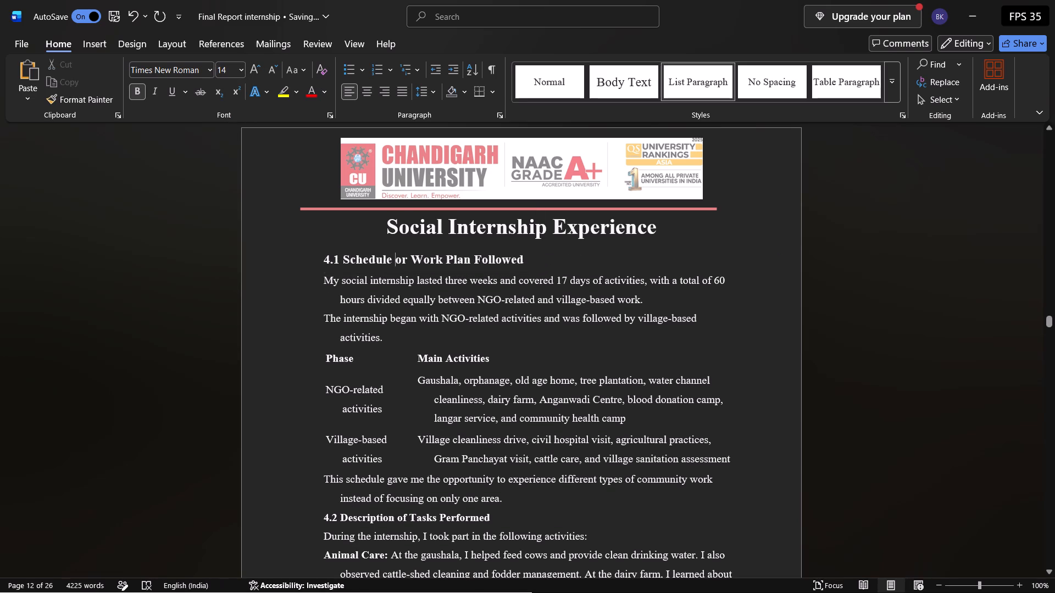
key(Return)
key(Up)
key(Down)
key(Down)
key(Down)
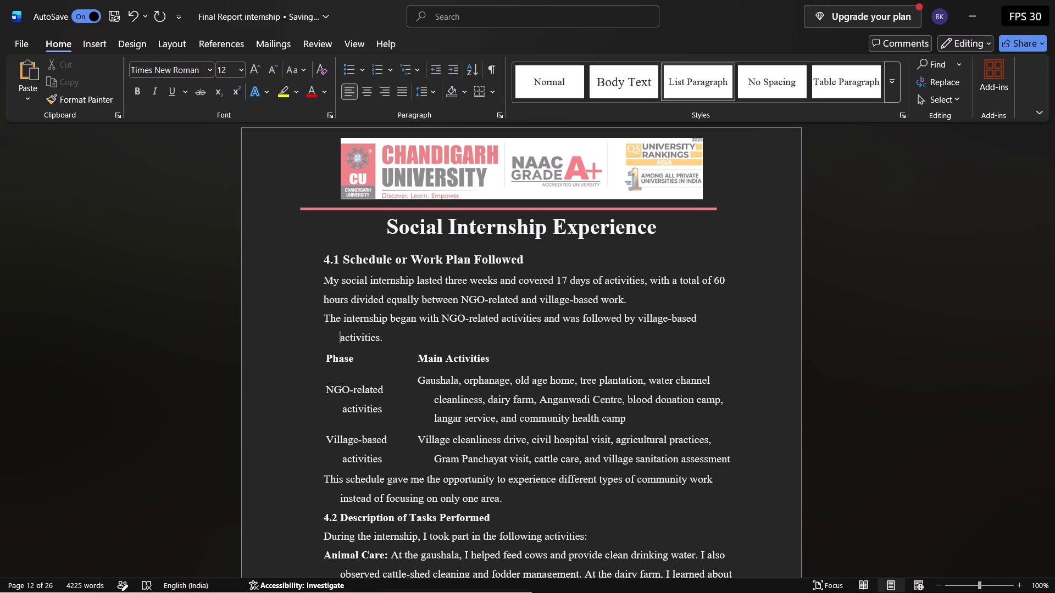
key(Return)
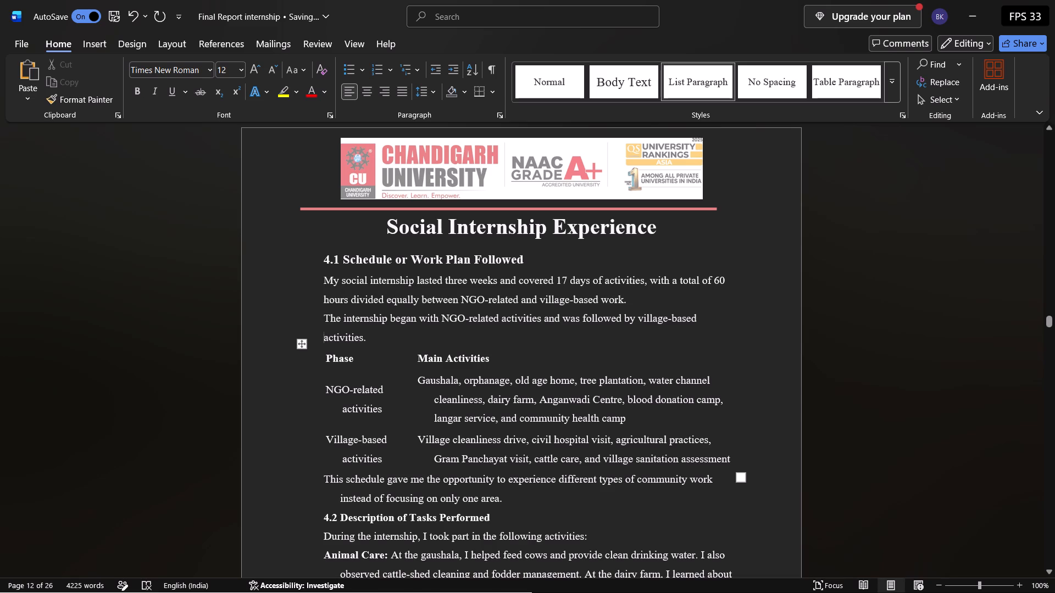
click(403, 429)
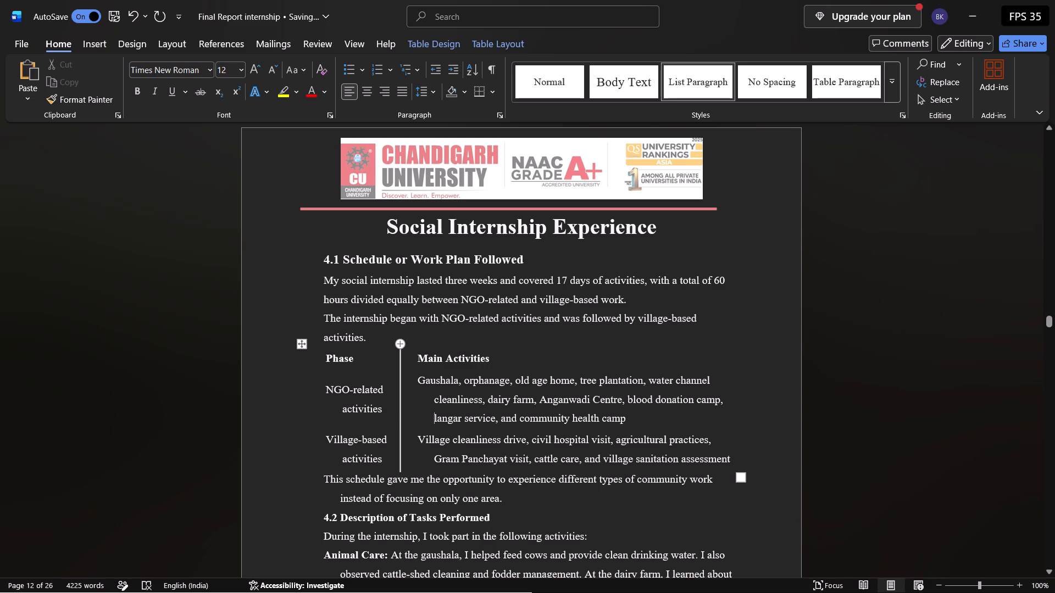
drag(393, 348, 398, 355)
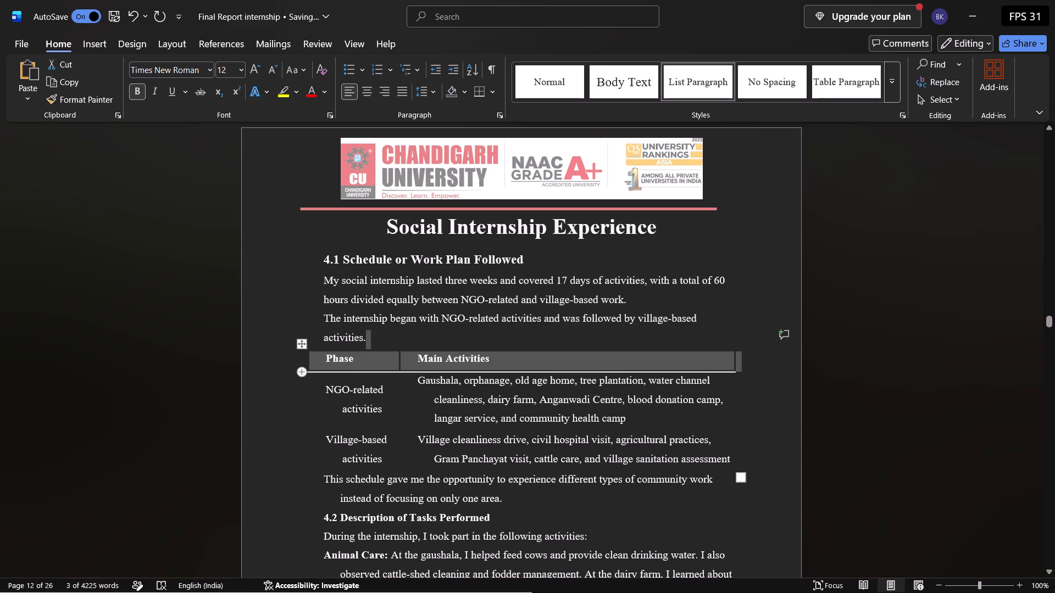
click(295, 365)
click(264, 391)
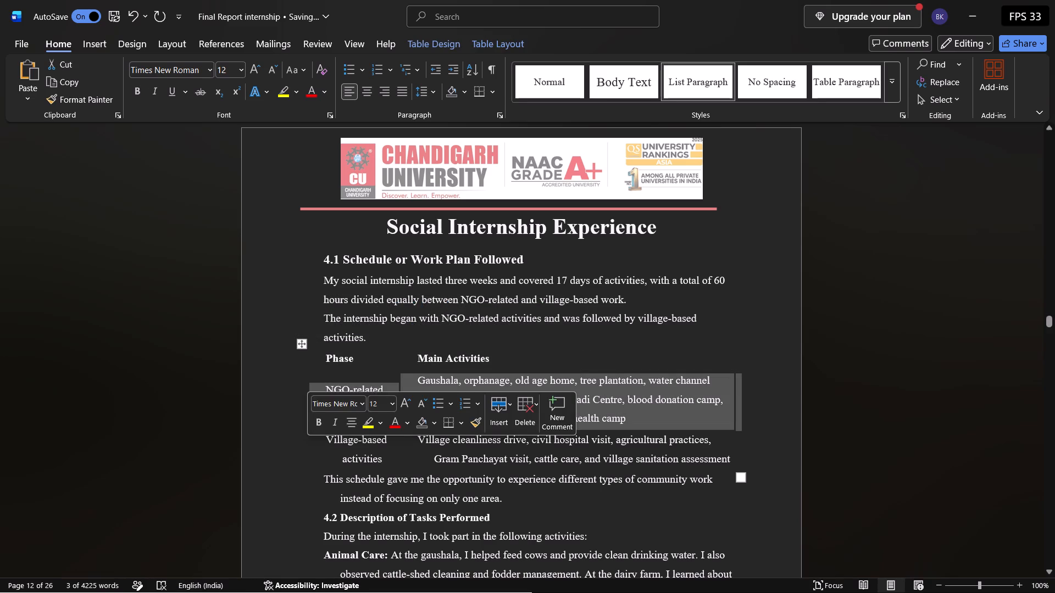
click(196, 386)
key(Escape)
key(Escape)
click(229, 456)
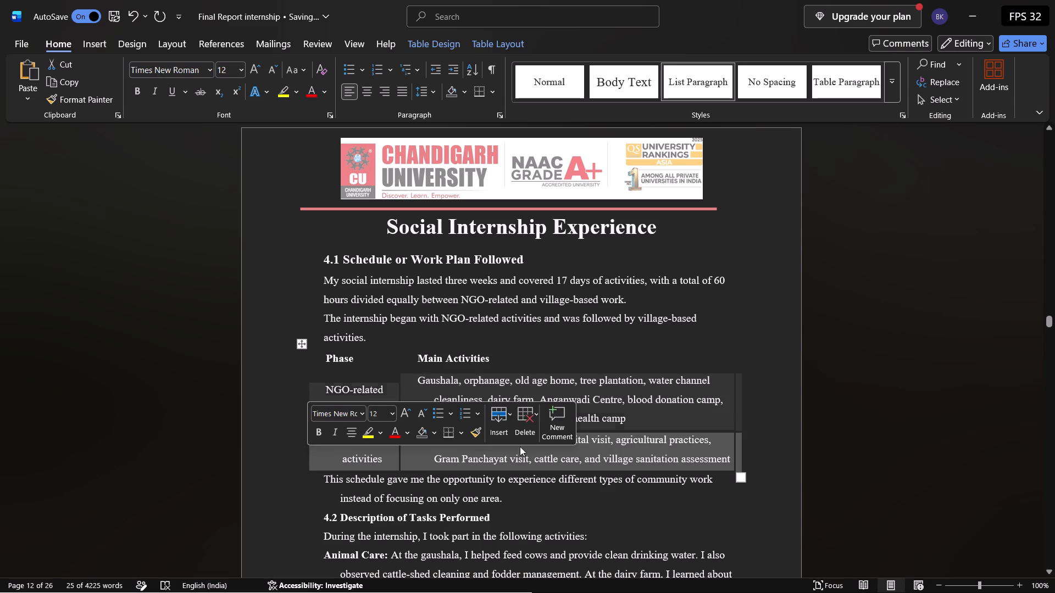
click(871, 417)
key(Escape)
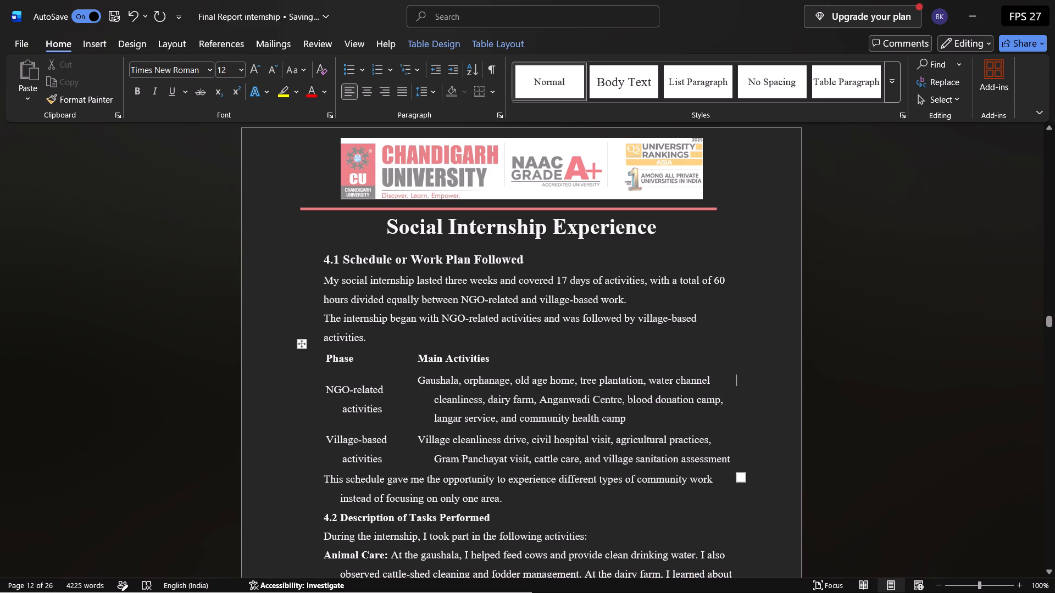
Widen the Phase column of the schedule table so "NGO-related activities" fits on one line.
drag(399, 418, 407, 418)
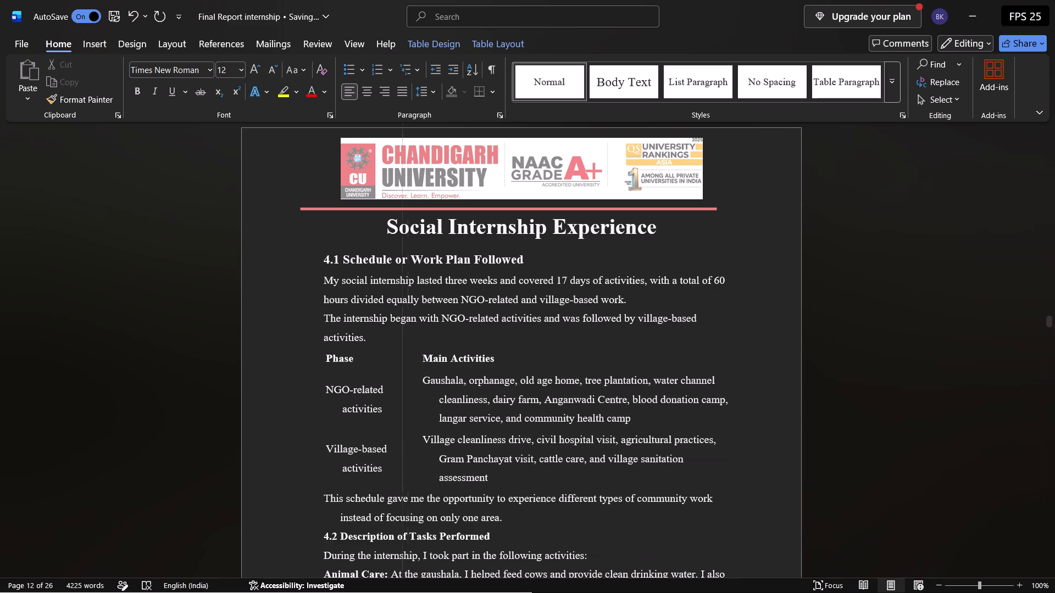
drag(407, 418, 435, 417)
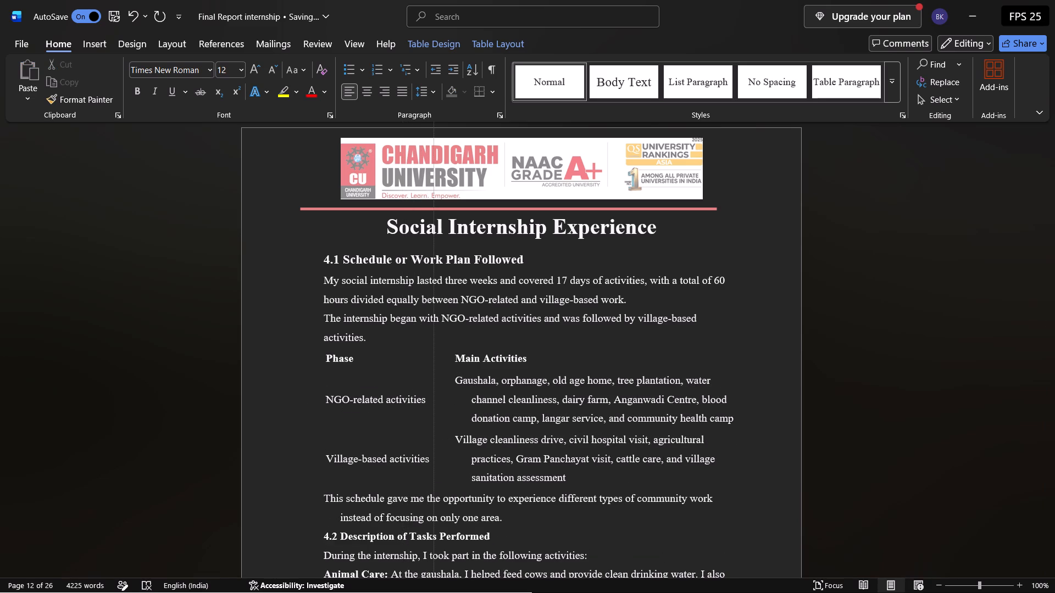
drag(435, 417, 436, 417)
drag(436, 417, 431, 417)
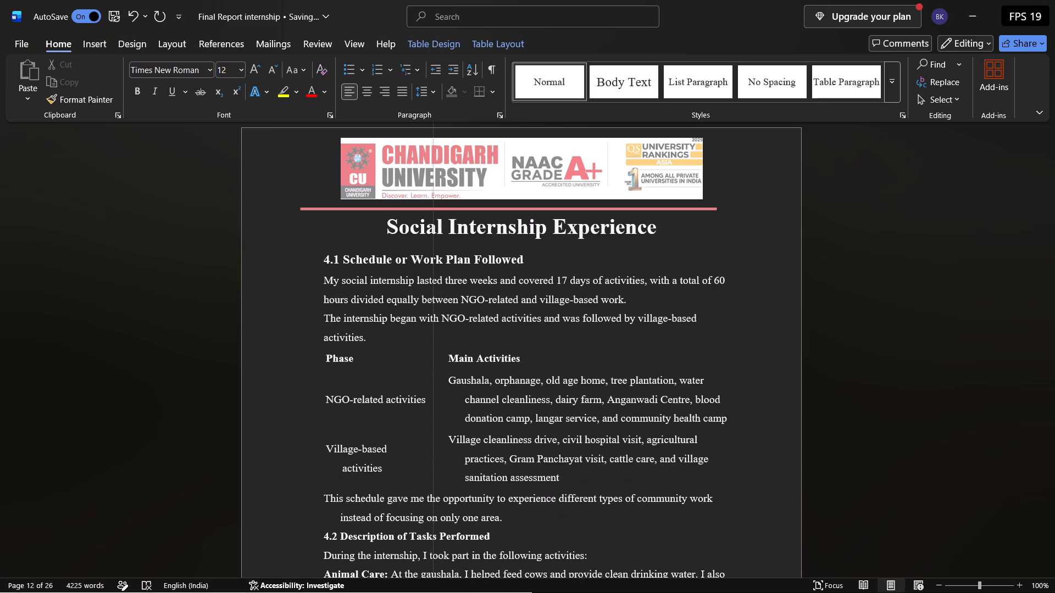
drag(431, 417, 430, 416)
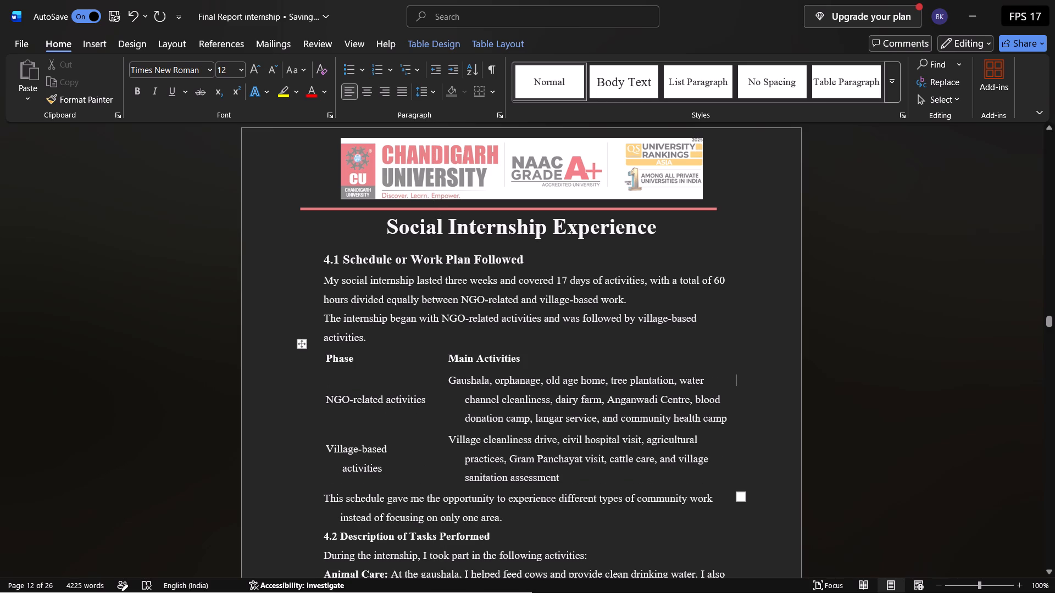
Break the wrapped lines in both Main Activities description cells into new paragraphs so they align flush without the hanging indent.
click(464, 456)
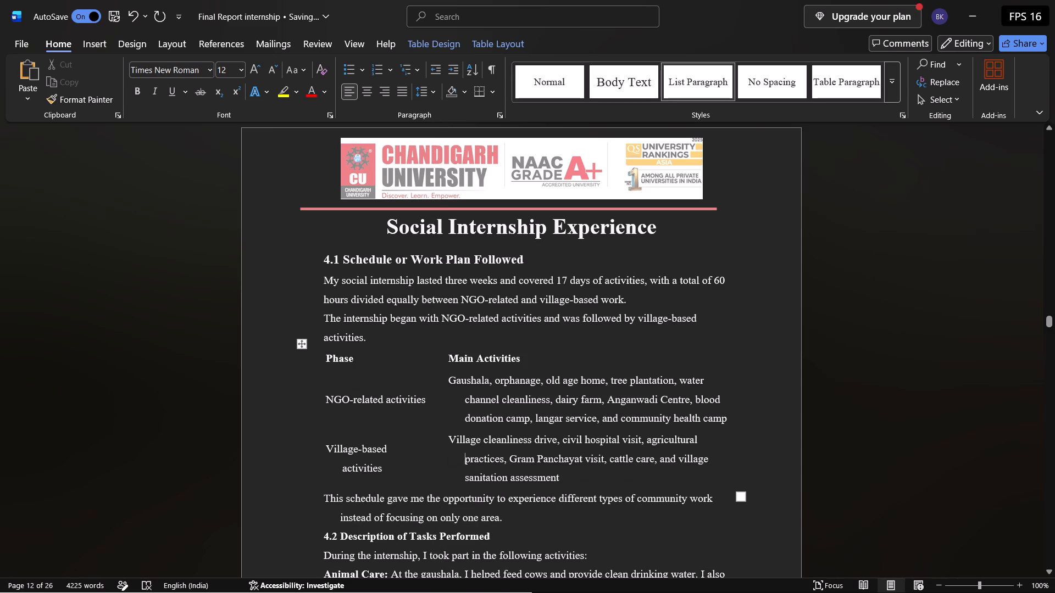
key(Return)
key(Down)
key(Return)
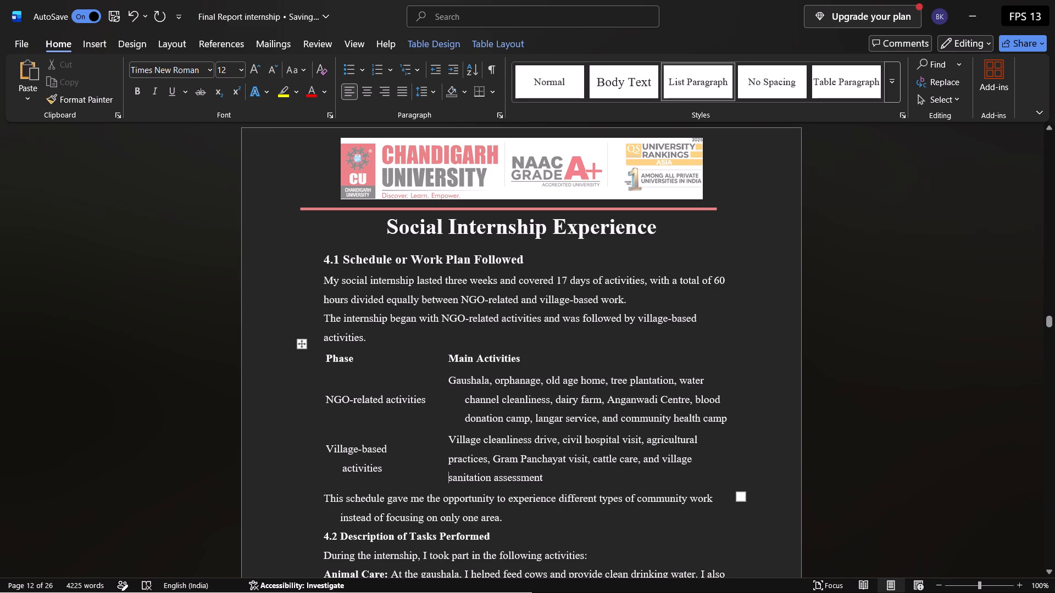
click(462, 419)
key(Return)
key(Up)
key(Return)
Add a blank line before and after the paragraph starting "This schedule gave me the opportunity", and break its second line flush with the first.
scroll(462, 419, down, 1)
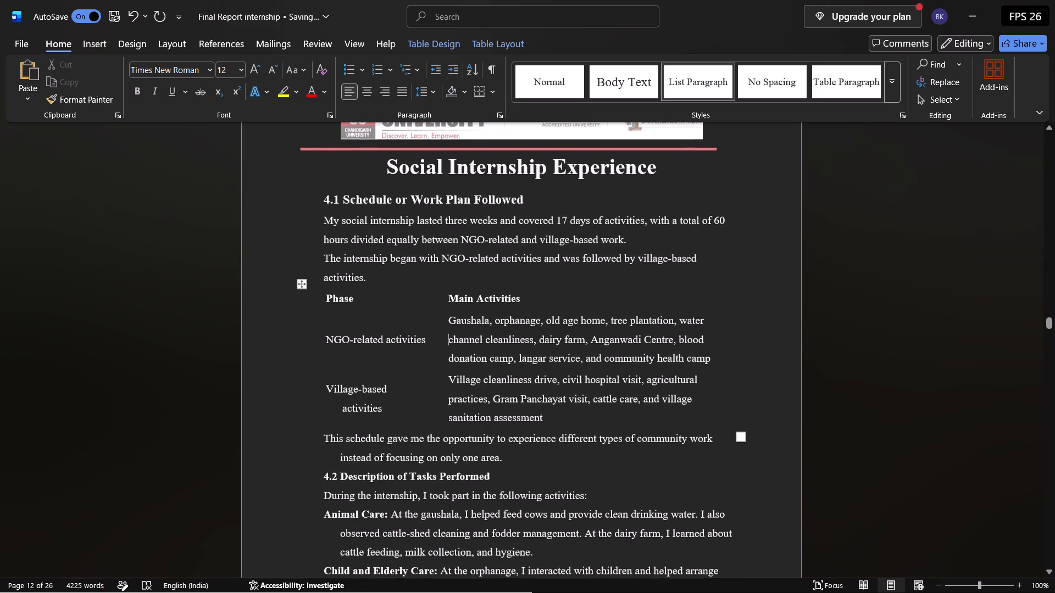
click(553, 417)
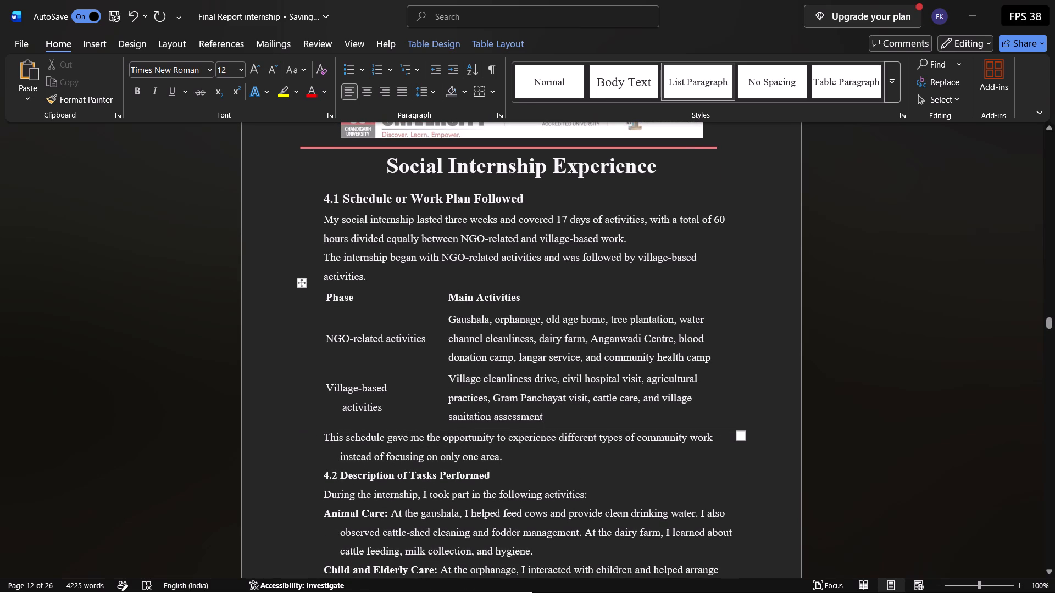
click(315, 439)
key(Return)
key(Down)
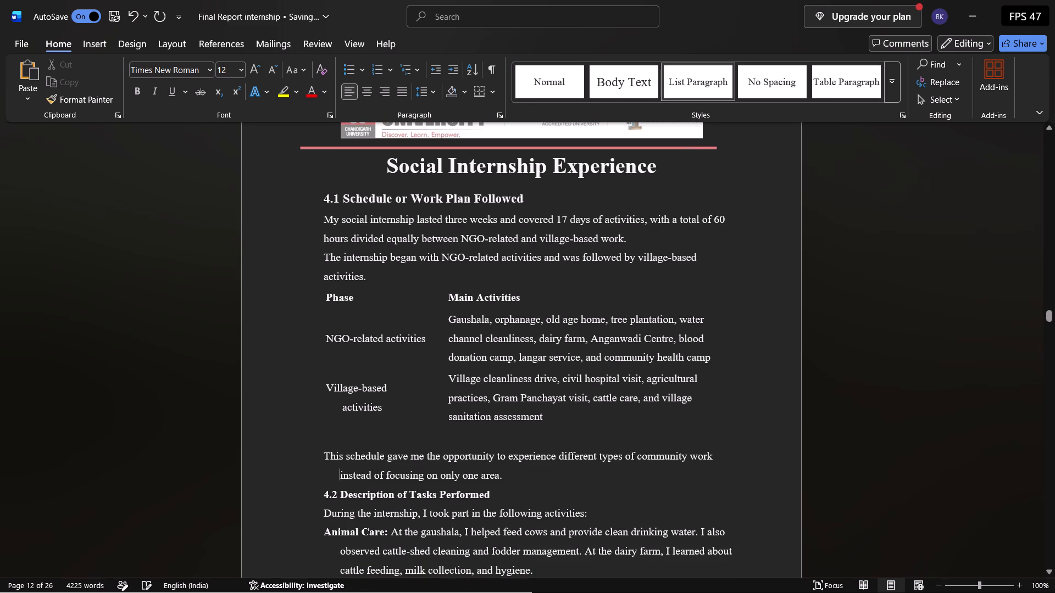
key(Return)
key(Down)
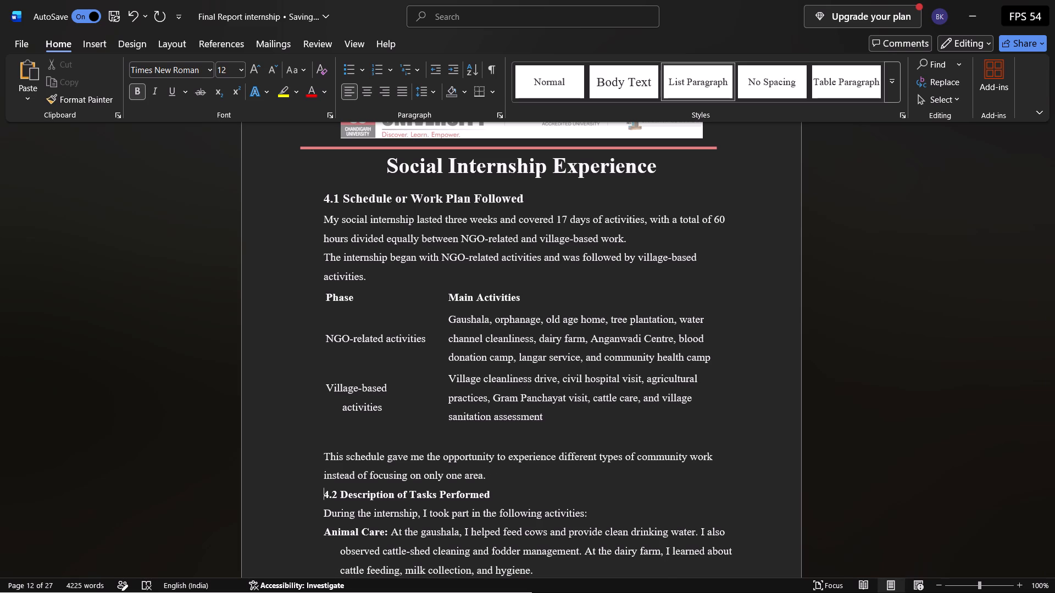
key(Return)
Set the "4.2 Description of Tasks Performed" heading to font size 14.
scroll(315, 439, down, 1)
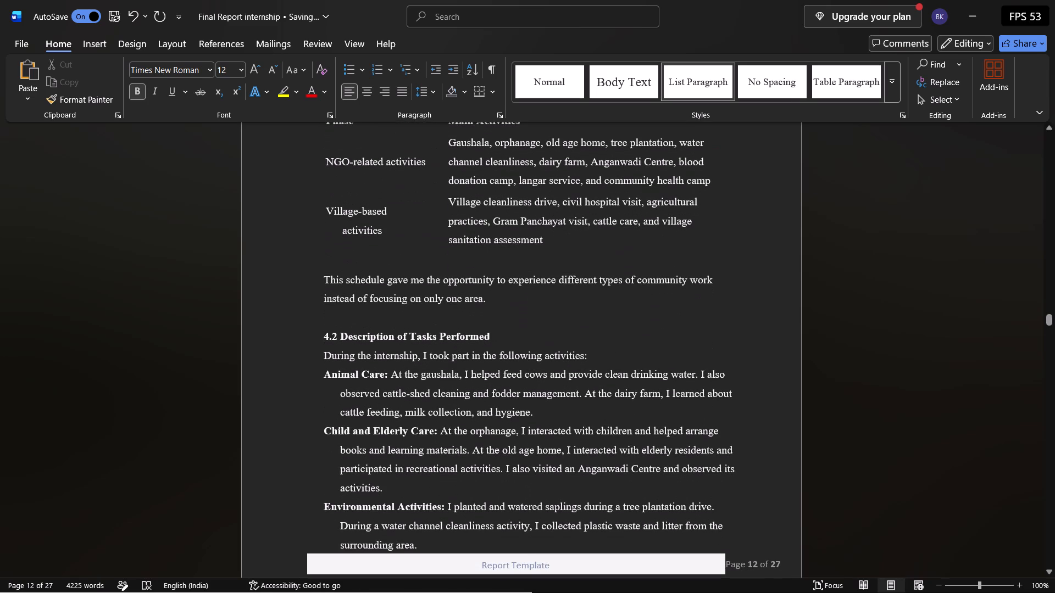
drag(493, 335, 338, 327)
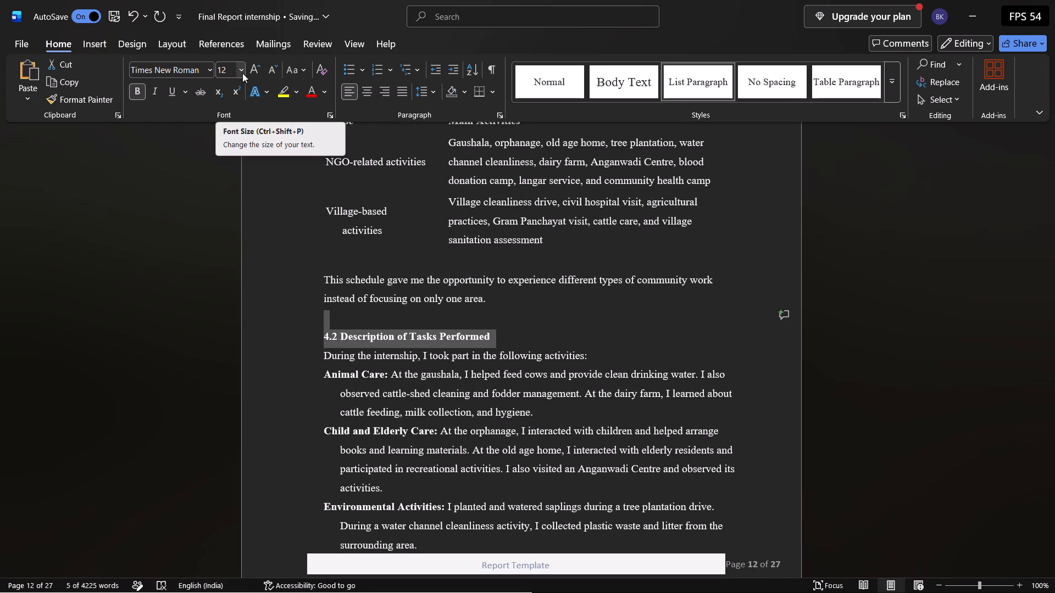
scroll(463, 263, right, 1)
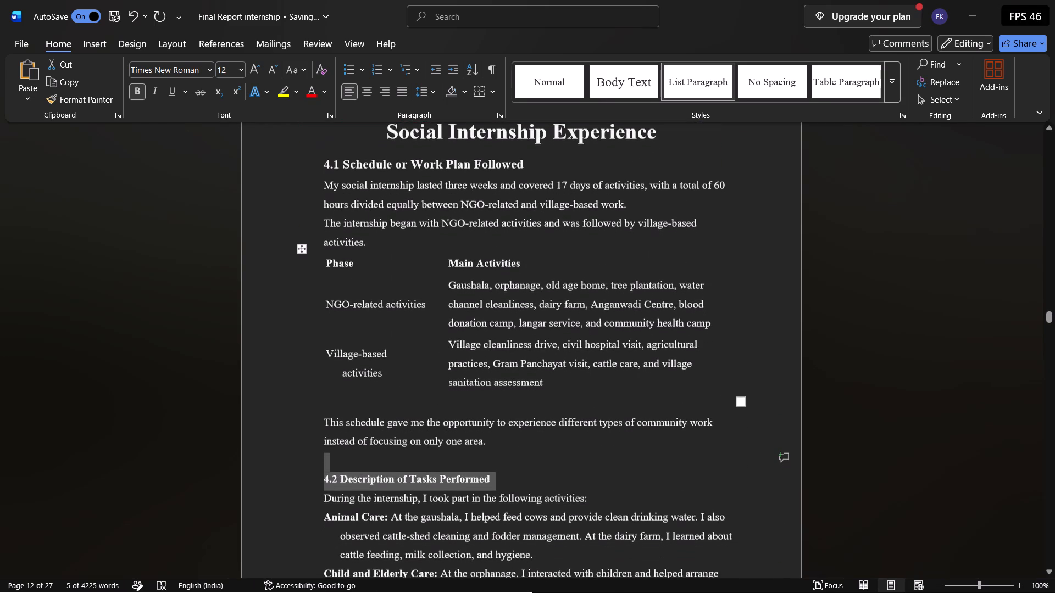
click(229, 71)
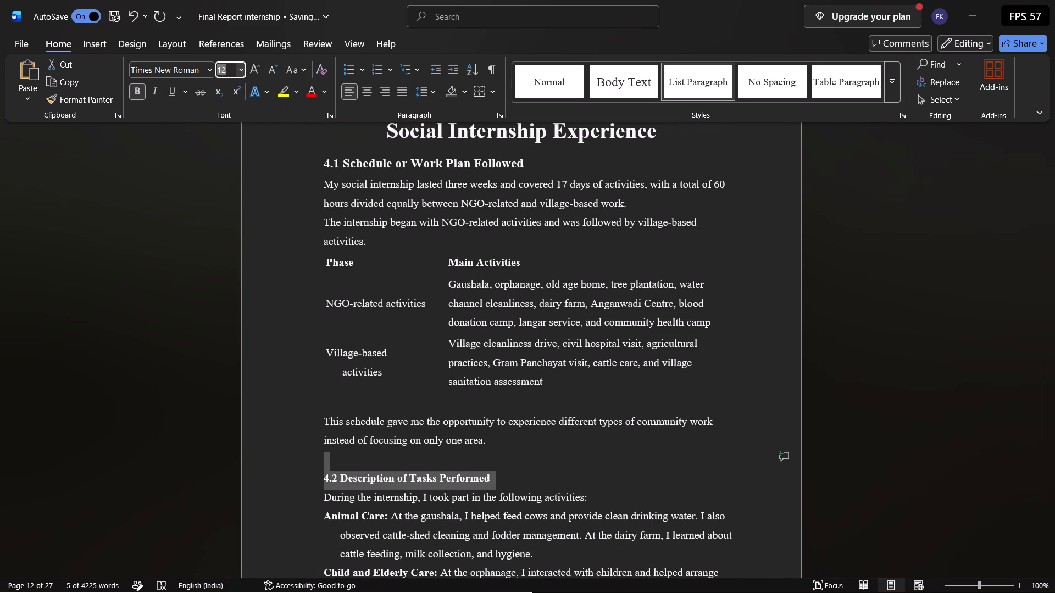
text(14)
key(Return)
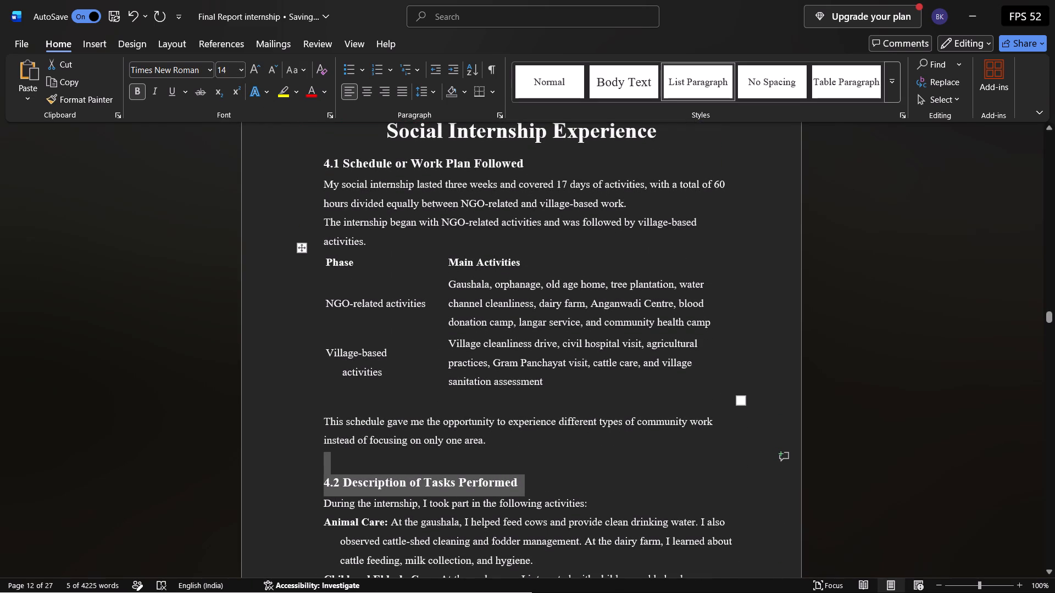
Insert a blank line beneath the "4.2 Description of Tasks Performed" heading.
click(540, 478)
key(Return)
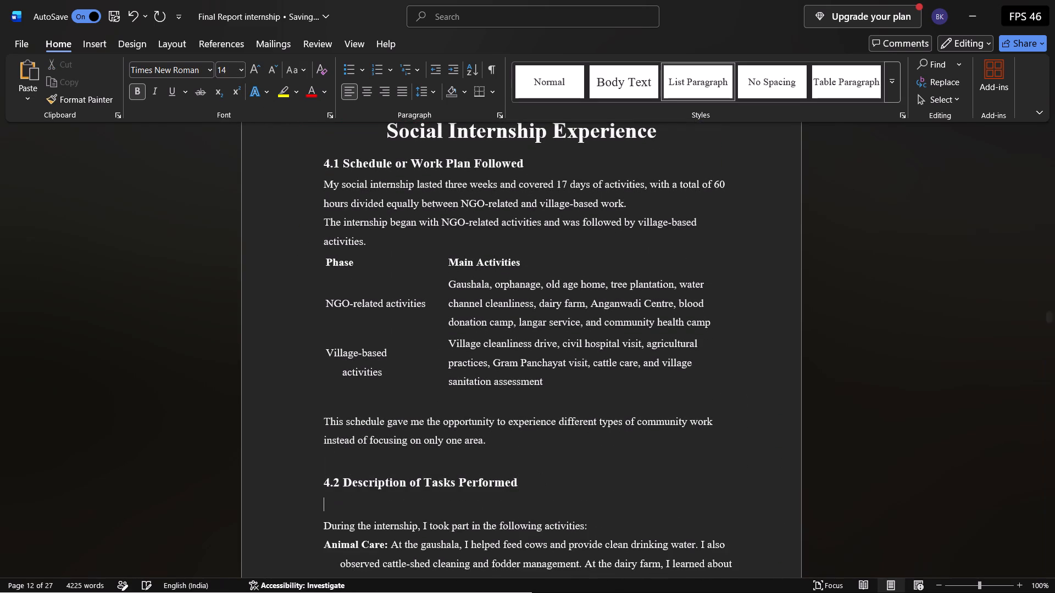
Insert paragraph breaks before the wrapped lines of the Animal Care and Child and Elderly Care paragraphs to align them flush.
scroll(540, 478, down, 2)
click(332, 305)
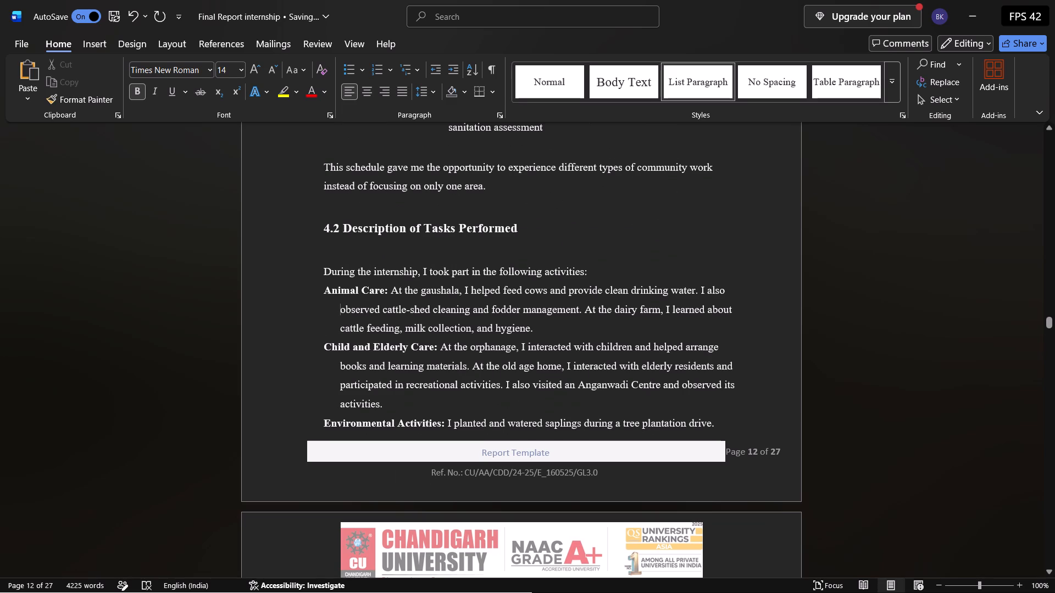
key(Return)
key(Down)
key(Return)
key(Down)
key(Down)
key(Return)
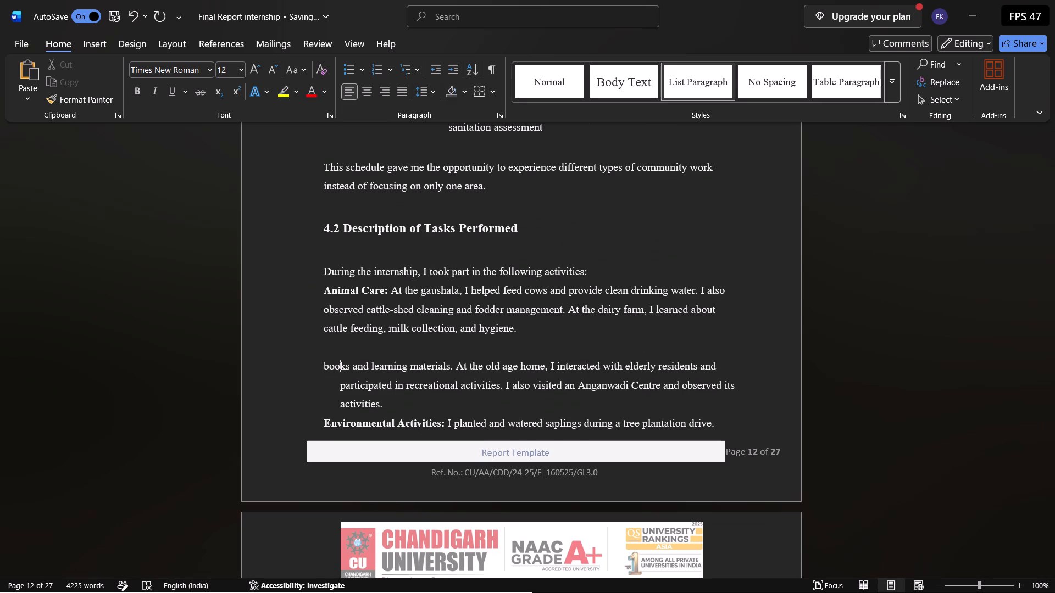
key(Down)
key(Return)
key(Down)
key(Down)
key(Up)
key(Return)
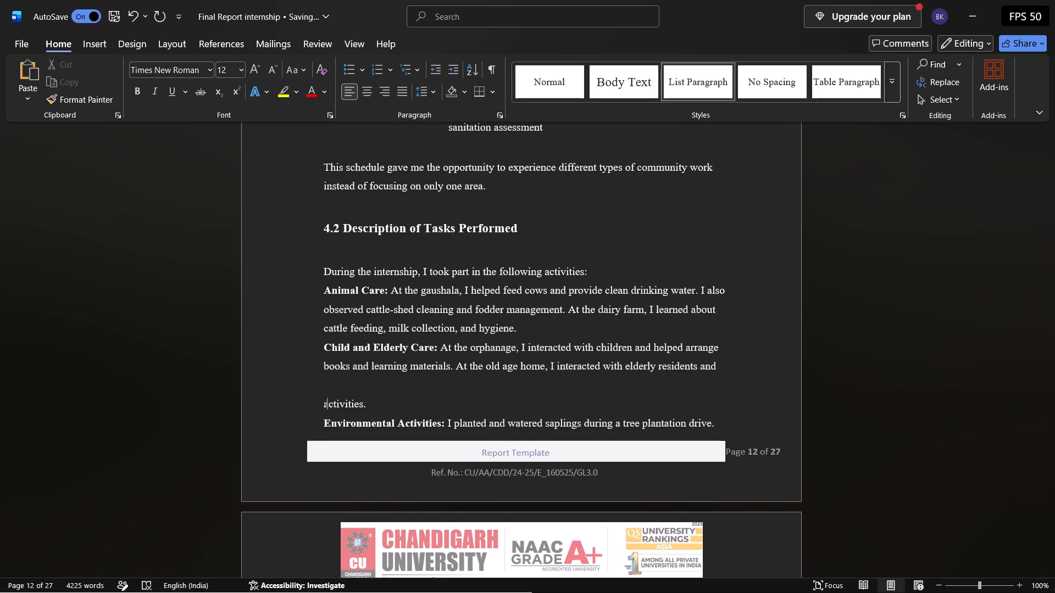
Break the Environmental Activities lines starting "During a water channel" and "surrounding area." into paragraphs flush with the heading text.
key(Down)
scroll(332, 305, down, 1)
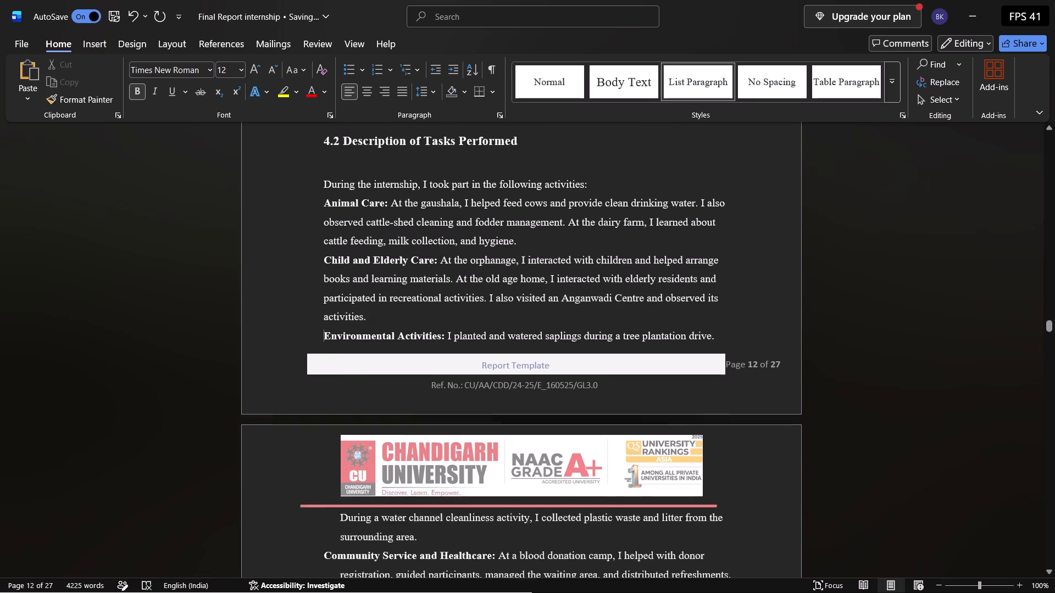
scroll(332, 305, down, 1)
click(334, 368)
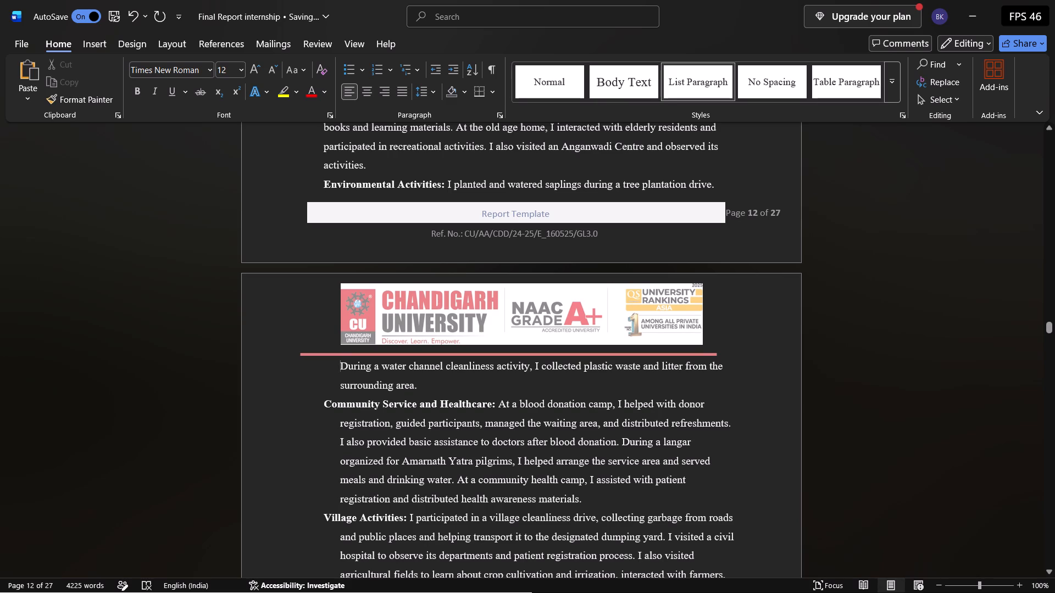
key(Return)
key(Down)
key(Return)
Insert paragraph breaks before the second to fifth lines of the Community Service and Healthcare paragraph to align them flush.
key(Down)
key(Down)
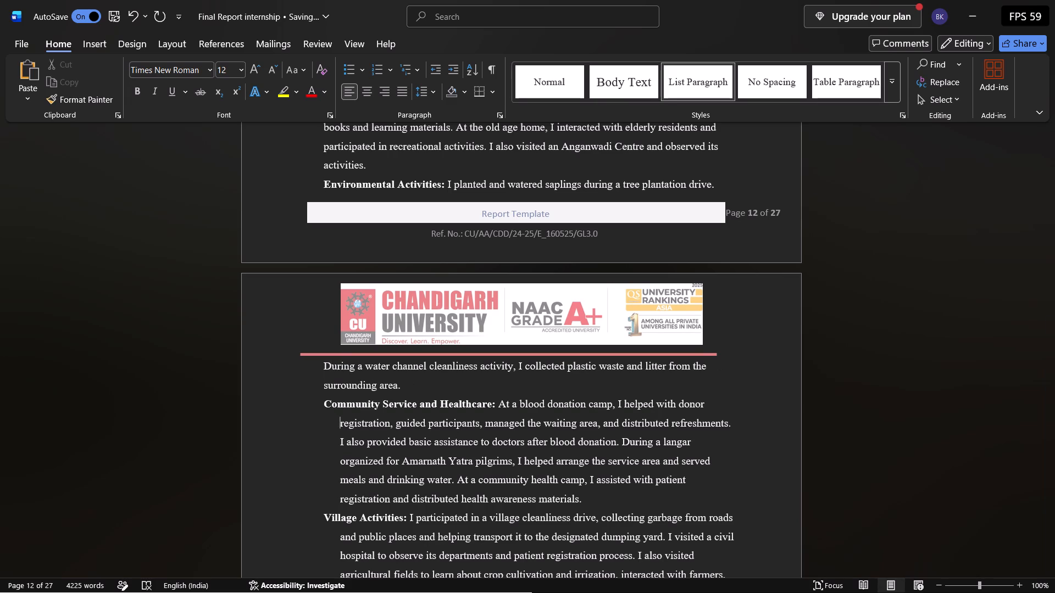
key(Return)
key(Down)
key(Return)
key(Down)
key(Return)
key(Down)
key(Return)
key(Down)
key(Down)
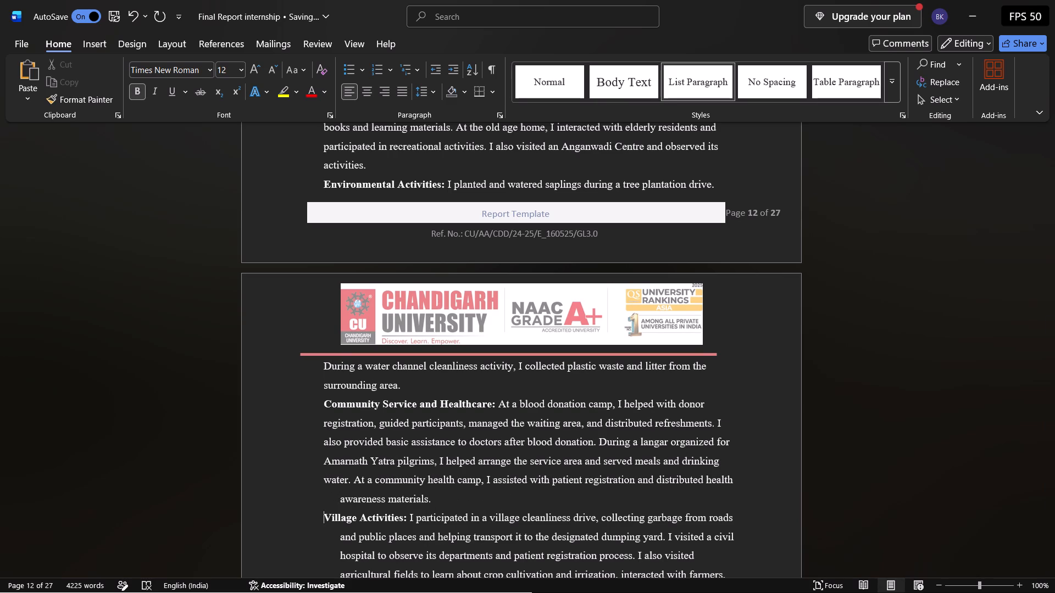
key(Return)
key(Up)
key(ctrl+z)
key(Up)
Insert a paragraph break before "awareness materials." to align the Community Service and Healthcare paragraph's last line flush.
key(Return)
Insert paragraph breaks before the wrapped lines of the Village Activities paragraph to align them flush.
key(Down)
key(Down)
key(Return)
key(Down)
key(Return)
key(Down)
key(Return)
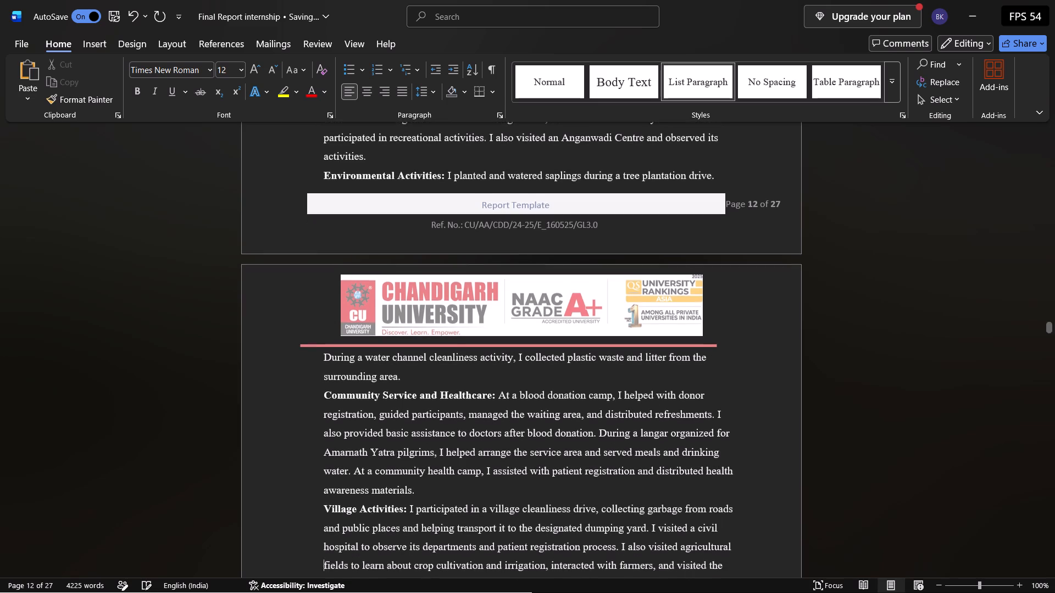
key(Down)
key(Return)
key(Down)
key(Return)
Insert a blank line above the "4.3 Community Profile" heading.
key(Down)
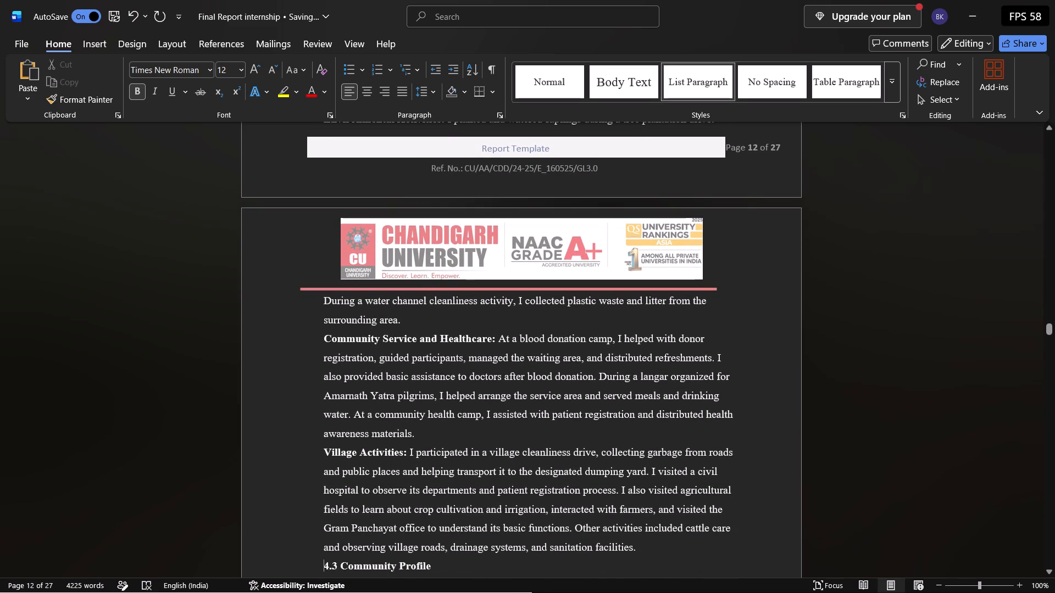
key(Return)
Set the "4.3 Community Profile" heading and the blank line above it to font size 14.
scroll(334, 368, down, 1)
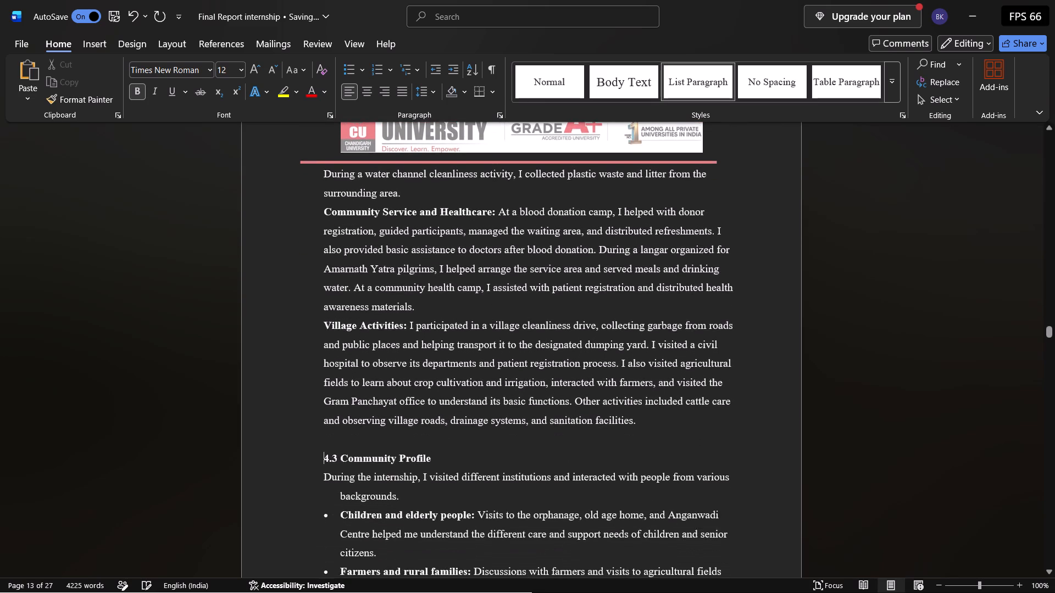
drag(463, 458, 328, 439)
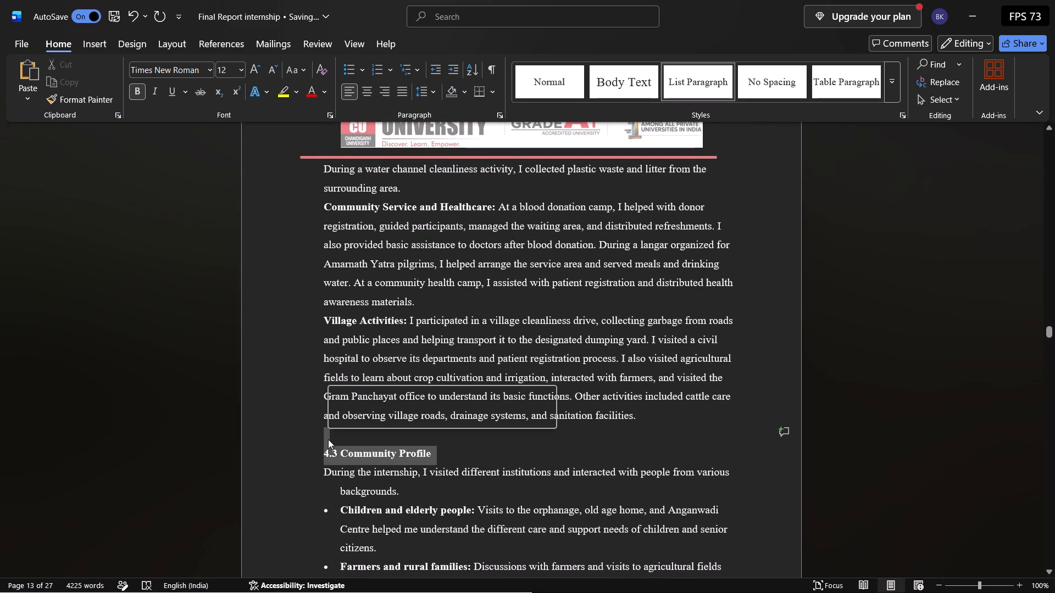
click(228, 69)
text(14)
key(Return)
scroll(228, 69, up, 3)
drag(228, 69, 294, 429)
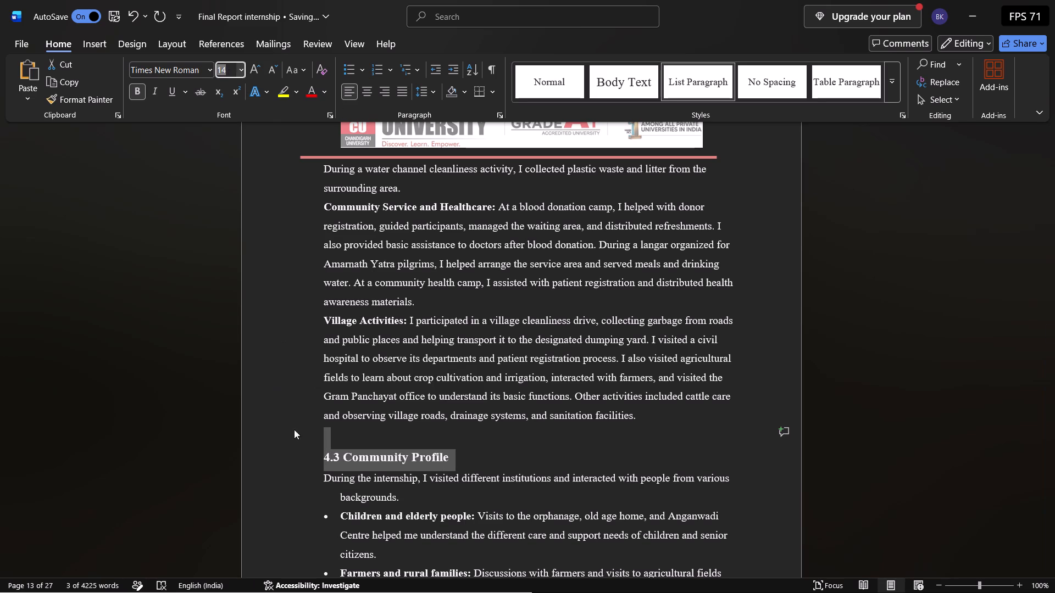
drag(294, 429, 301, 432)
Insert a paragraph break before "backgrounds." in the 4.3 introductory paragraph to align its second line flush.
click(338, 498)
key(Return)
Insert paragraph breaks before the wrapped lines of the "Agriculture and dairy farming" paragraph, from "village visits" onward, to align them flush.
key(Down)
key(Down)
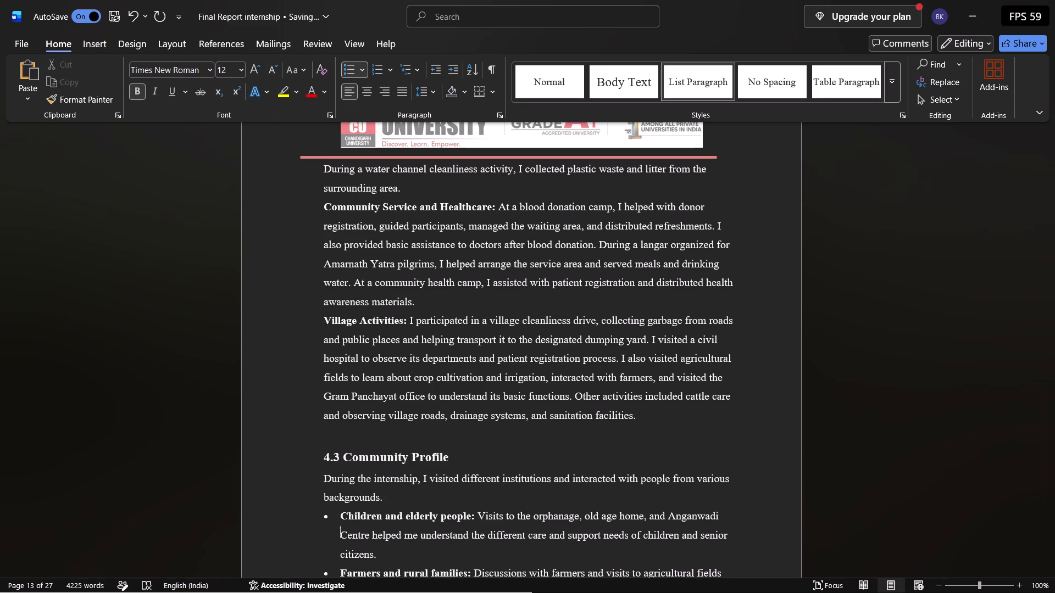
key(Down)
key(Down)
key(Down)
key(Down)
key(Down)
key(Down)
key(Down)
key(Down)
key(Down)
key(Down)
key(Down)
key(Down)
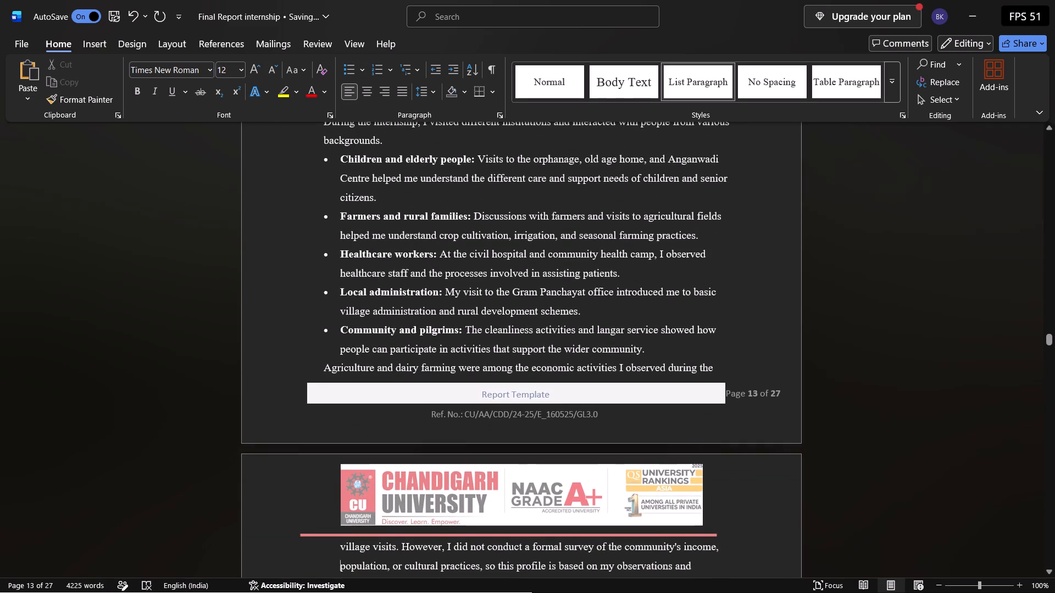
key(Down)
key(Down)
key(Up)
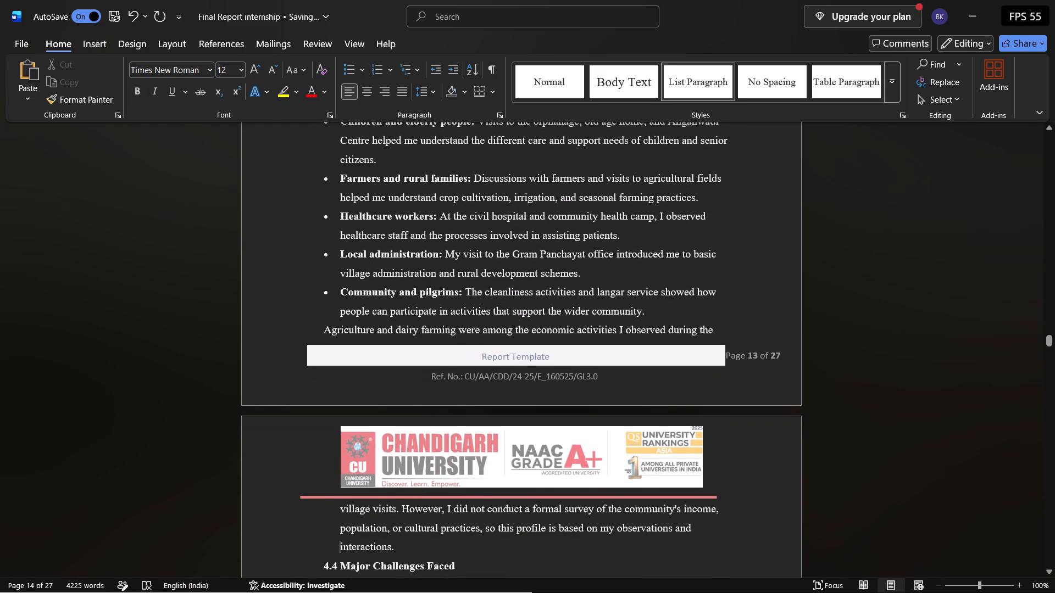
key(Up)
key(Up)
key(Return)
key(Down)
key(Return)
Insert a blank line above the "4.4 Major Challenges Faced" heading.
key(Down)
key(Return)
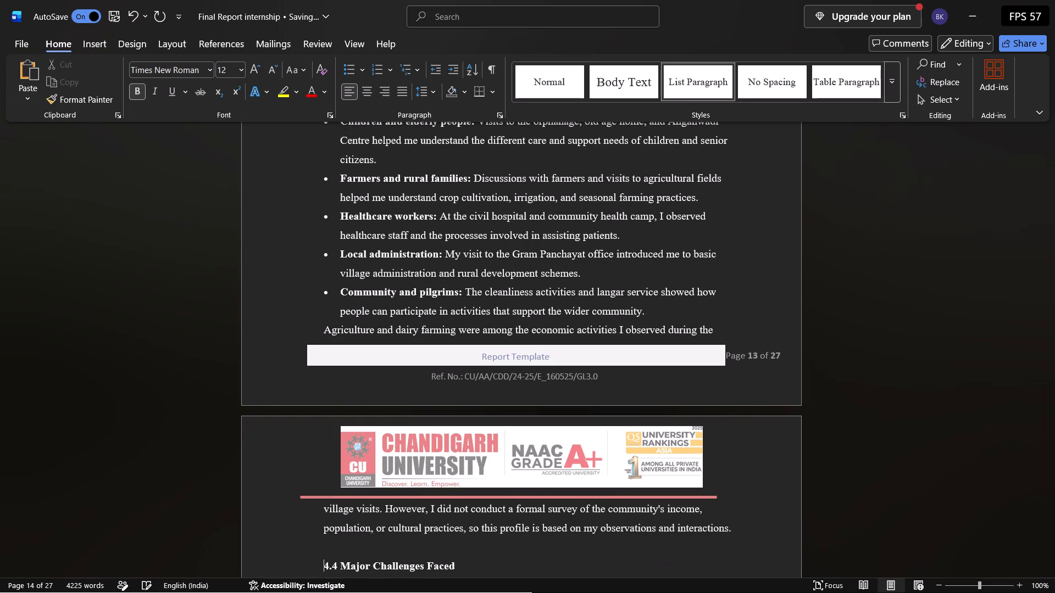
Set the "4.4 Major Challenges Faced" heading and the blank line above it to font size 14.
scroll(338, 498, down, 1)
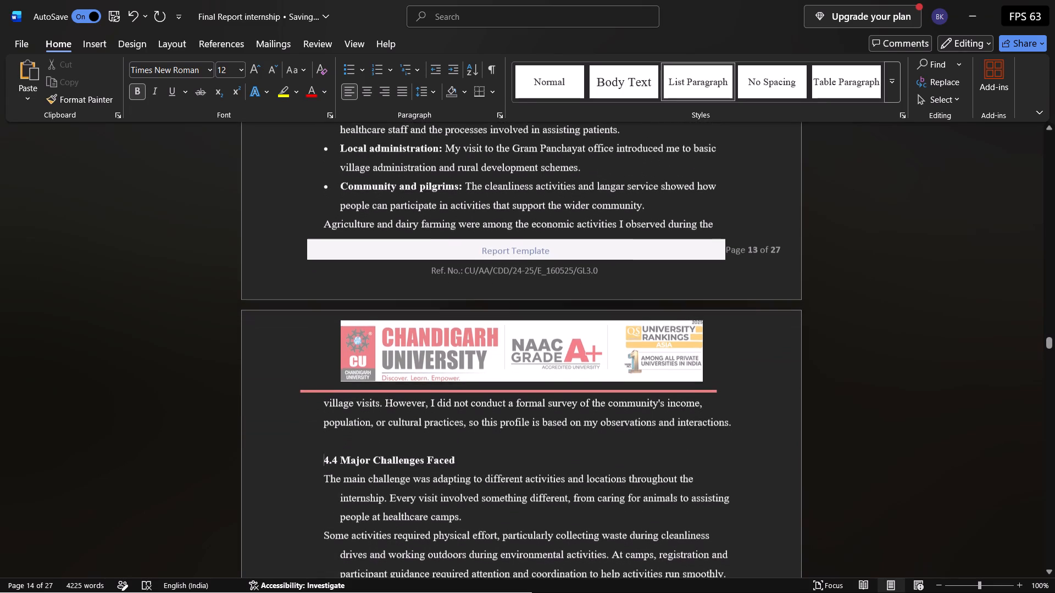
scroll(338, 498, down, 1)
drag(459, 458, 319, 450)
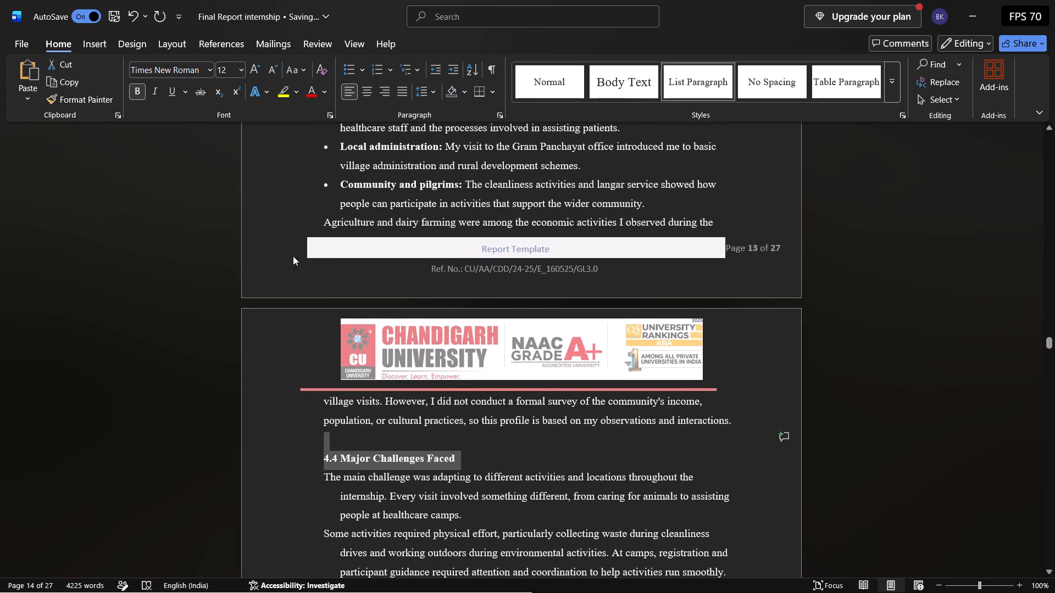
click(228, 74)
text(14)
key(Return)
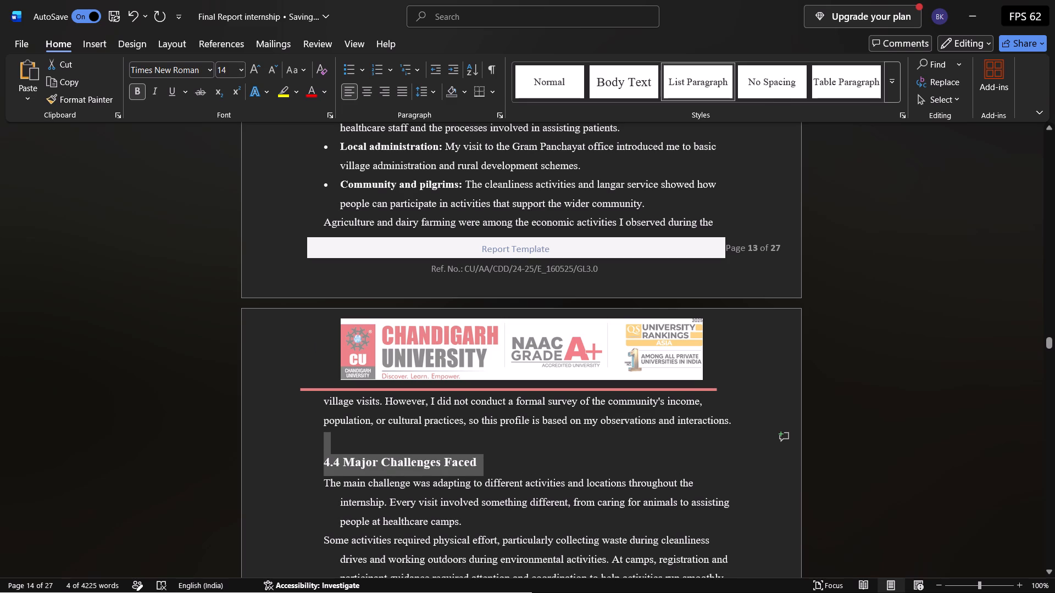
Insert paragraph breaks before the wrapped lines of the first two paragraphs under heading 4.4 to align them flush.
scroll(347, 483, down, 1)
click(338, 284)
key(Return)
key(Down)
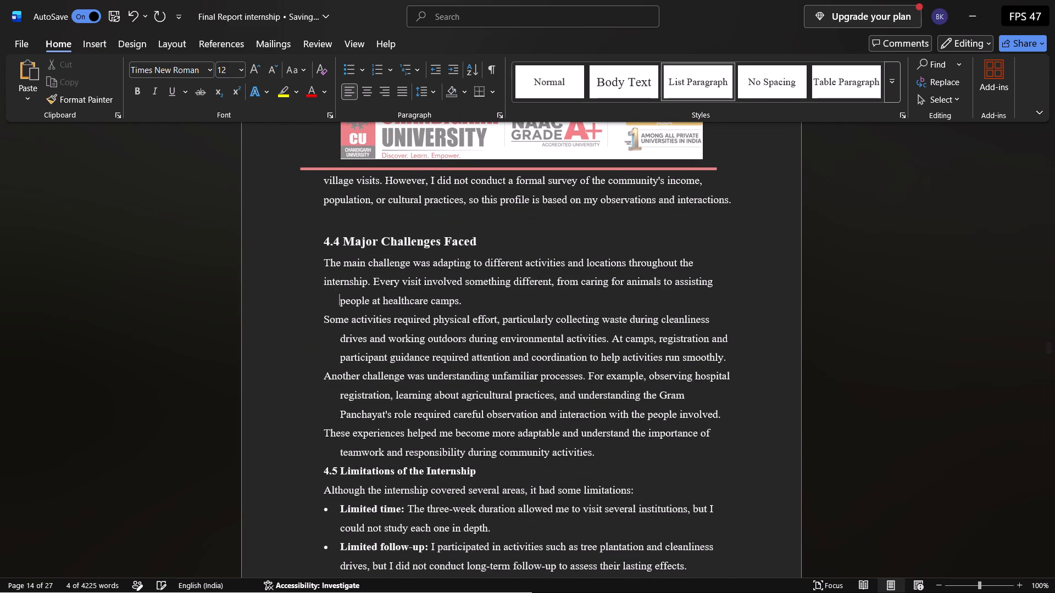
key(Return)
key(Down)
key(Down)
key(Return)
key(Down)
key(Return)
Align the wrapped lines of the "Another challenge" and "These experiences" paragraphs flush by inserting paragraph breaks before them.
key(Down)
key(Down)
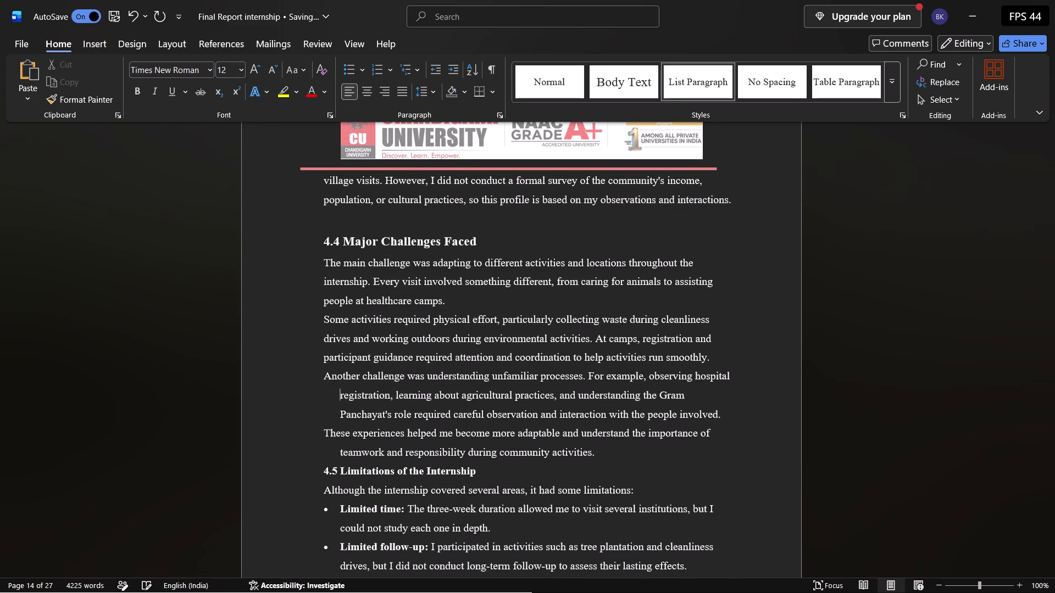
key(Down)
key(Return)
key(Up)
key(Return)
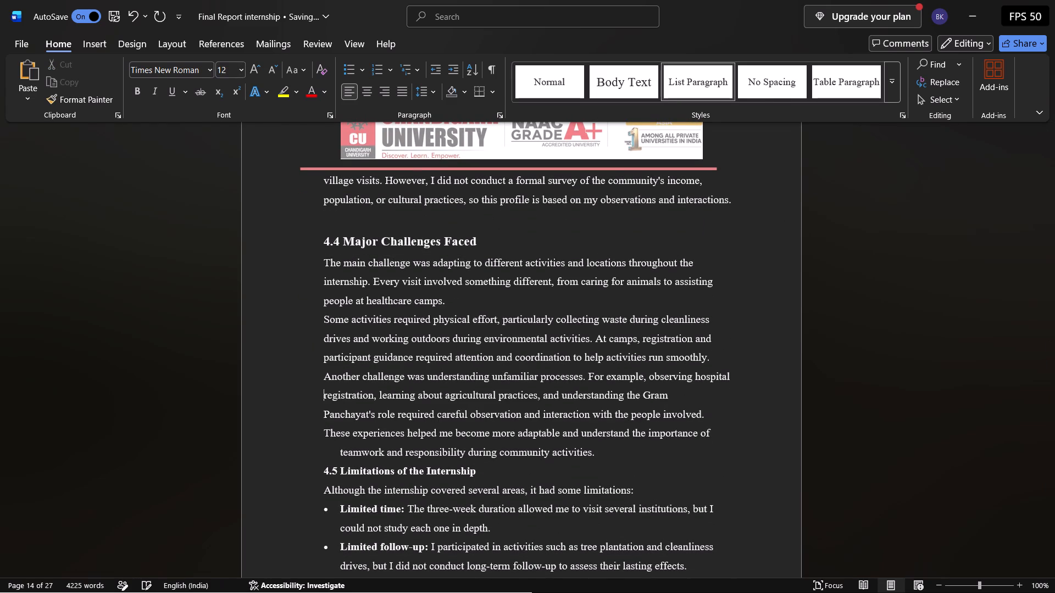
key(Down)
key(Down)
key(Down)
key(Return)
Insert a blank line above the "4.5 Limitations of the Internship" heading.
key(Down)
key(Down)
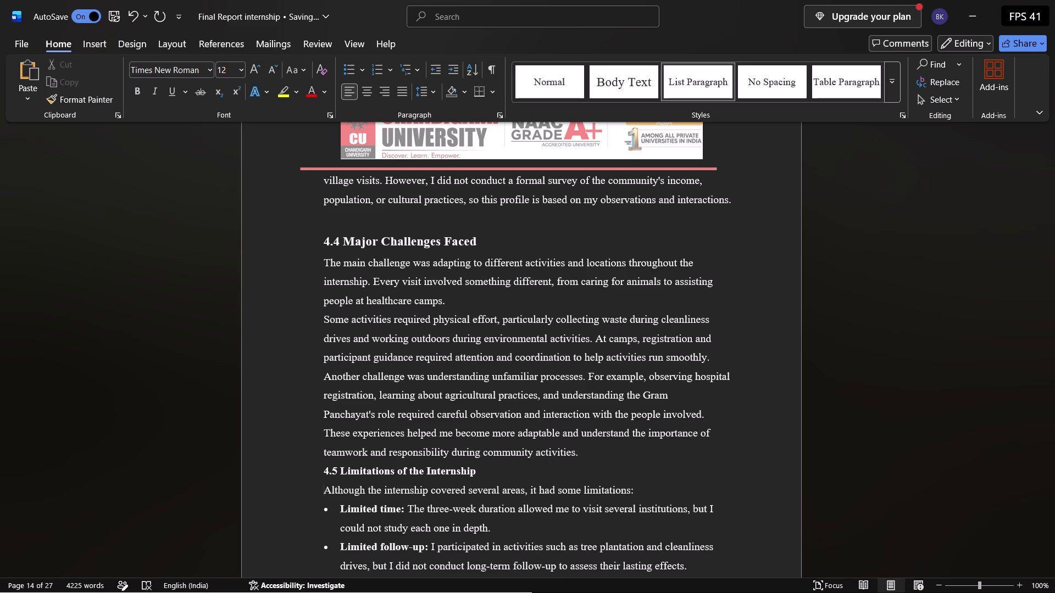
key(Up)
key(Return)
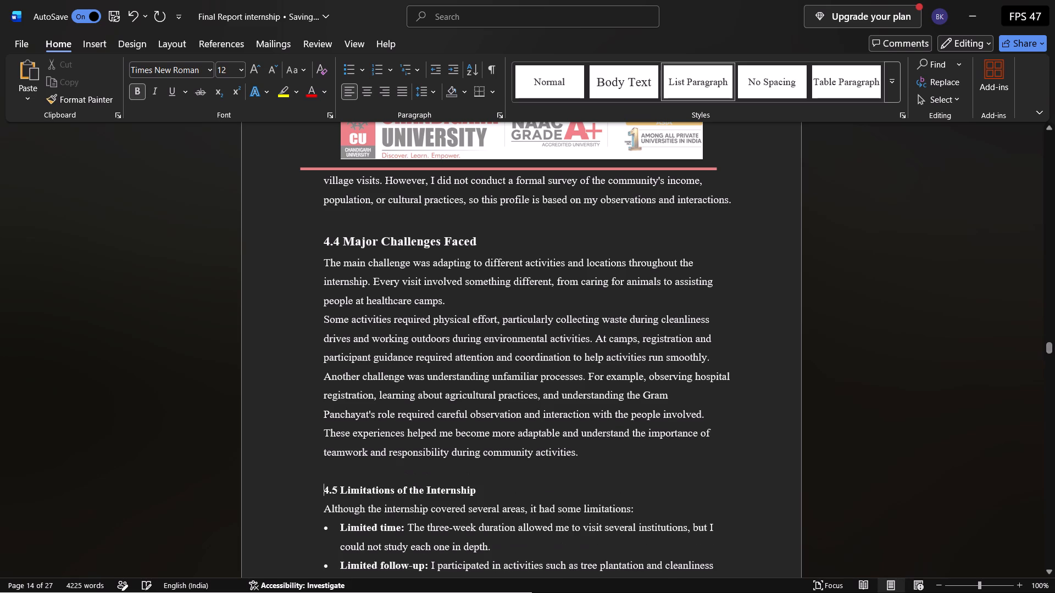
Set the "4.5 Limitations of the Internship" heading and the blank line above it to font size 14.
scroll(405, 372, down, 3)
drag(495, 165, 336, 161)
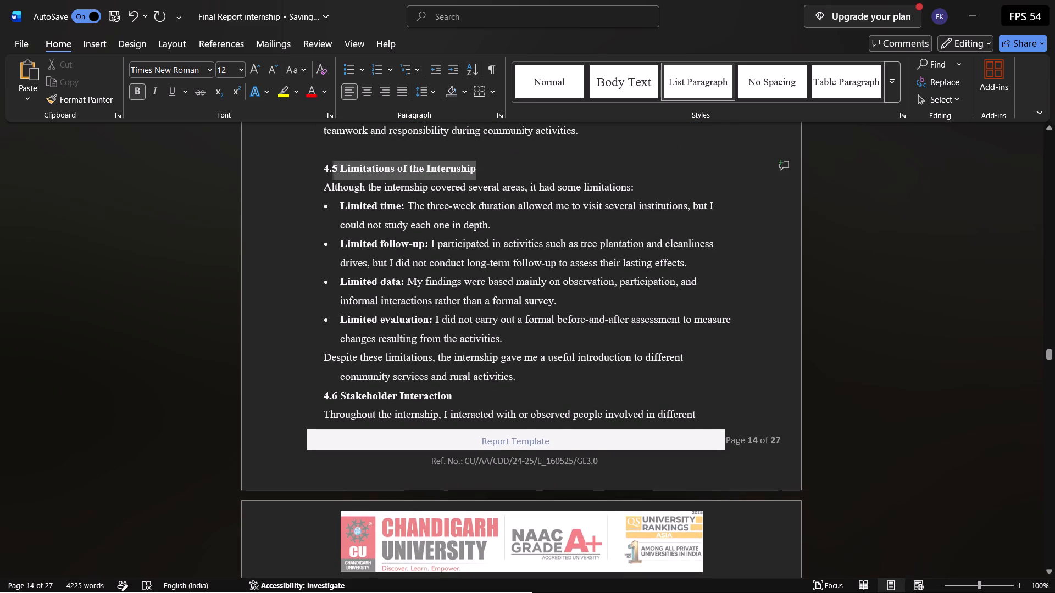
drag(336, 161, 326, 158)
click(221, 69)
text(14)
key(Return)
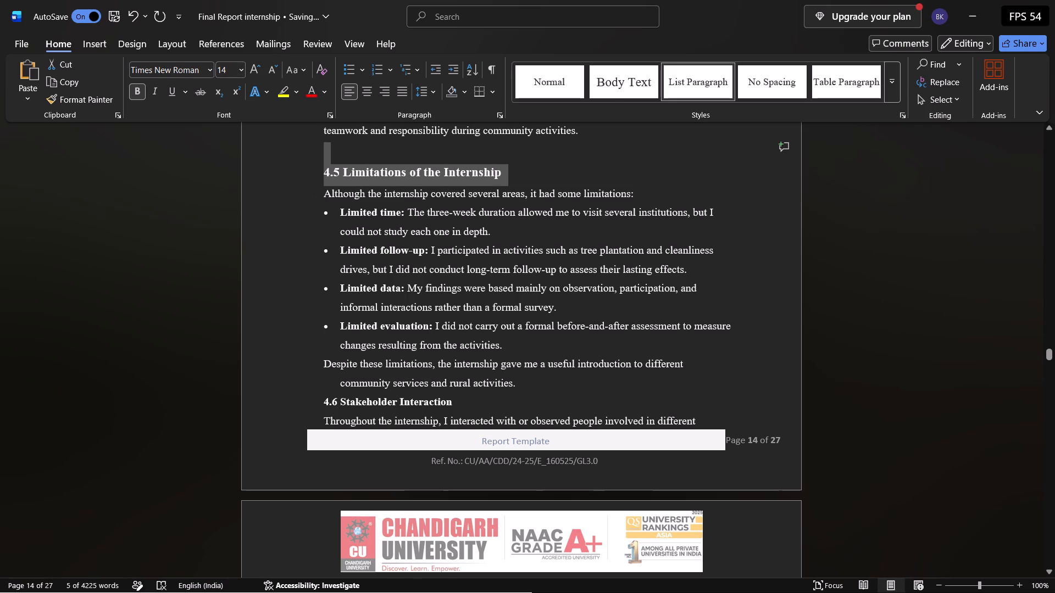
Insert two blank lines above the "4.6 Stakeholder Interaction" heading to move it onto the next page.
click(326, 400)
key(Left)
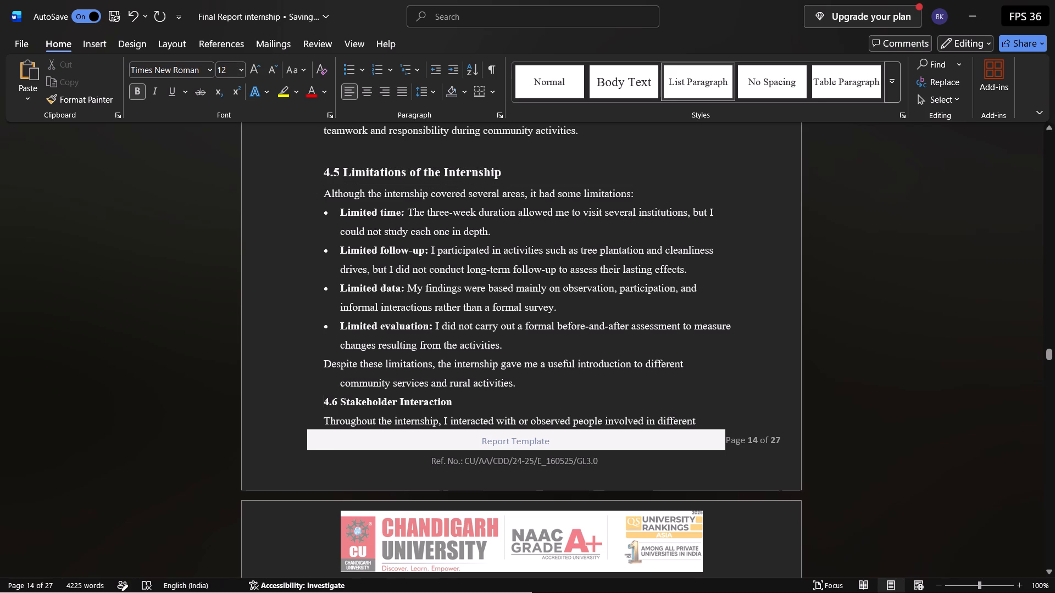
key(Return)
key(Return)
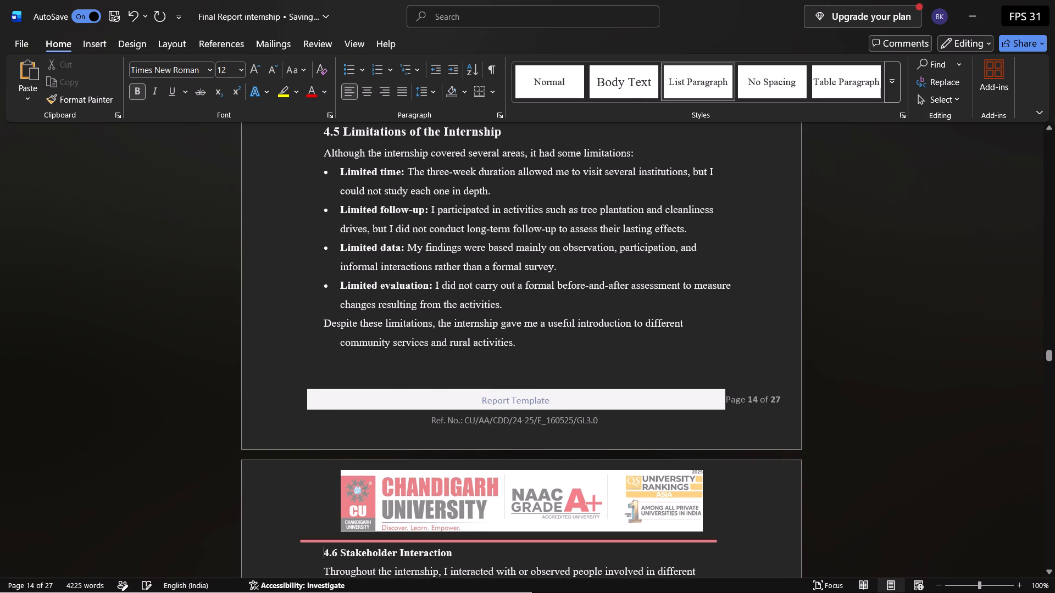
key(Return)
key(BackSpace)
Set the "4.6 Stakeholder Interaction" heading to font size 14.
scroll(326, 400, down, 1)
drag(461, 296, 337, 300)
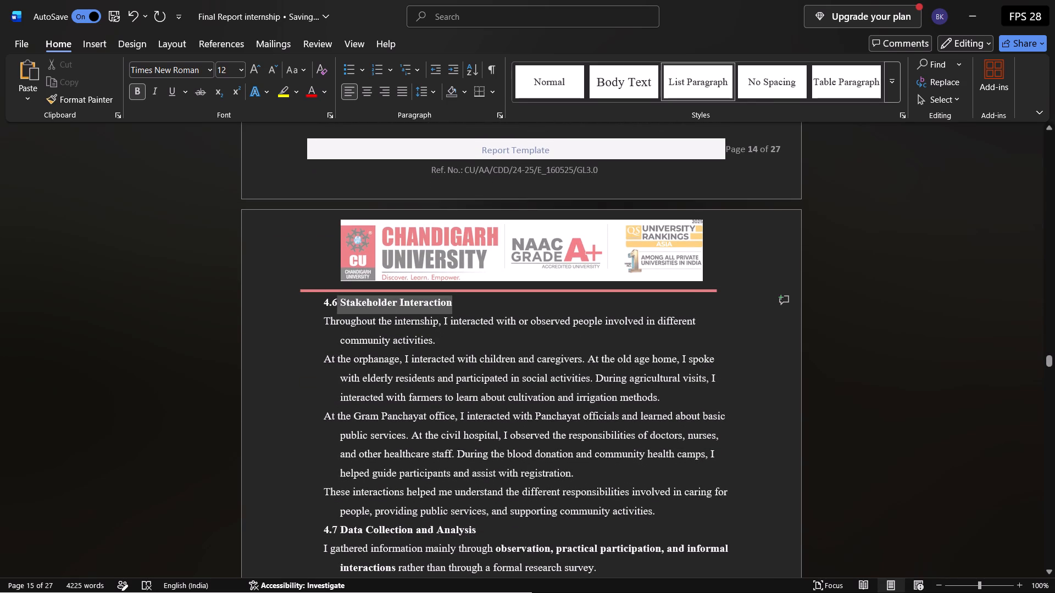
drag(337, 300, 324, 294)
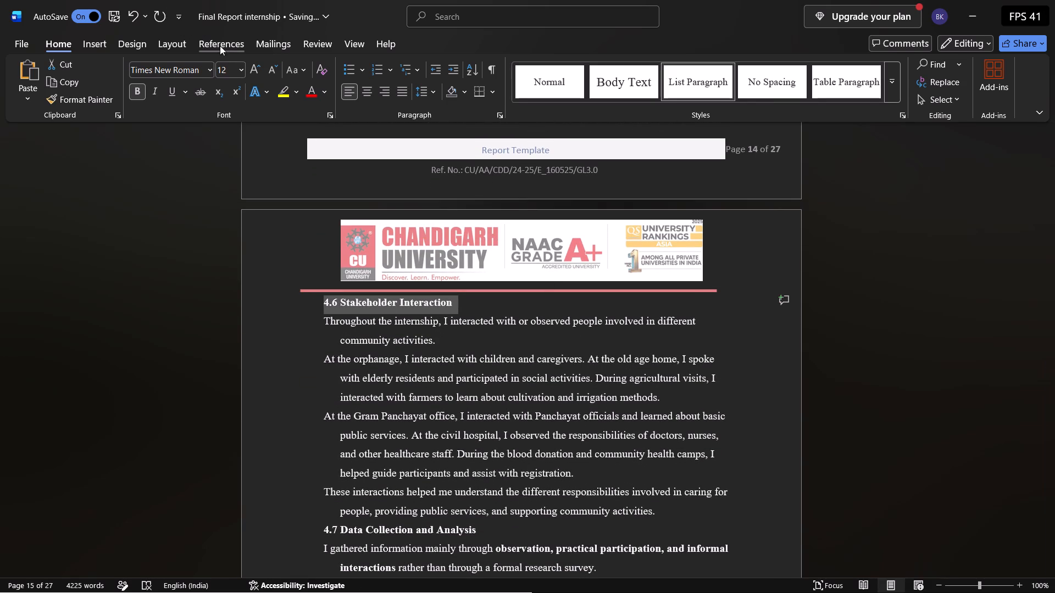
click(227, 63)
click(224, 68)
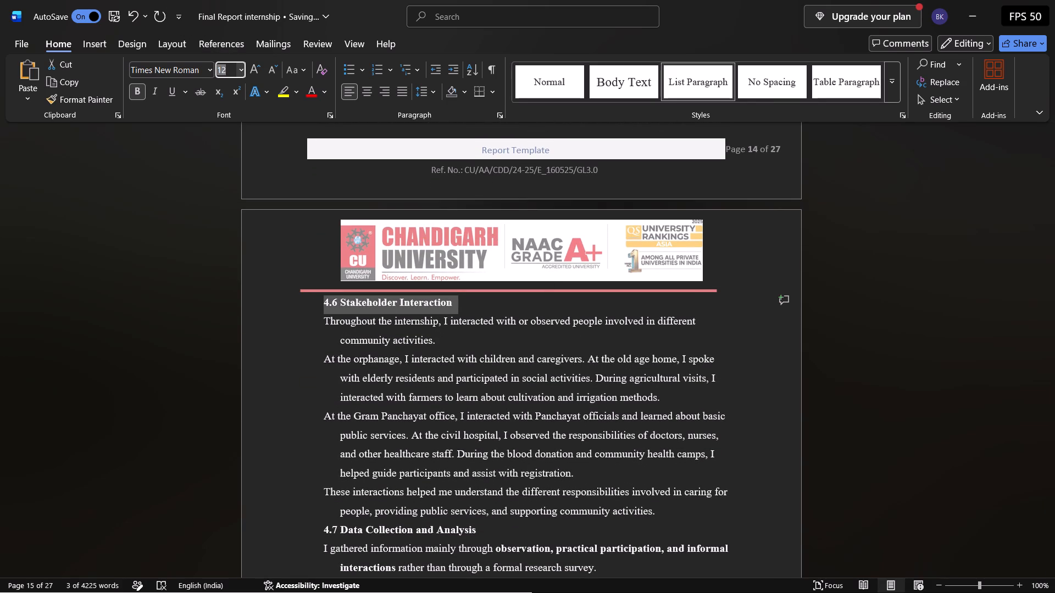
text(14)
key(Return)
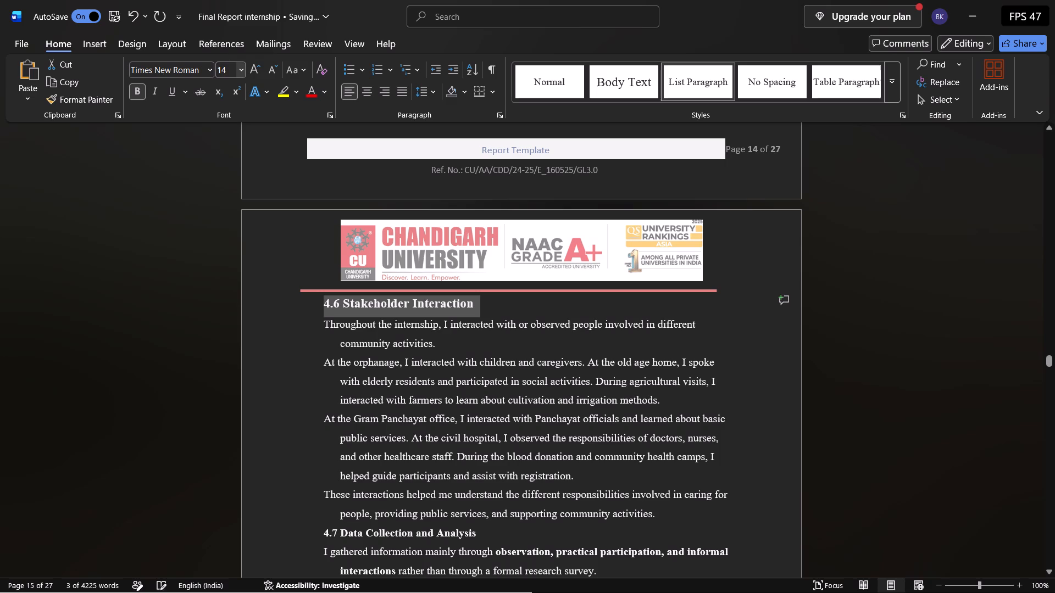
Insert paragraph breaks before the wrapped lines of the first two paragraphs under heading 4.6 to align them flush.
click(335, 348)
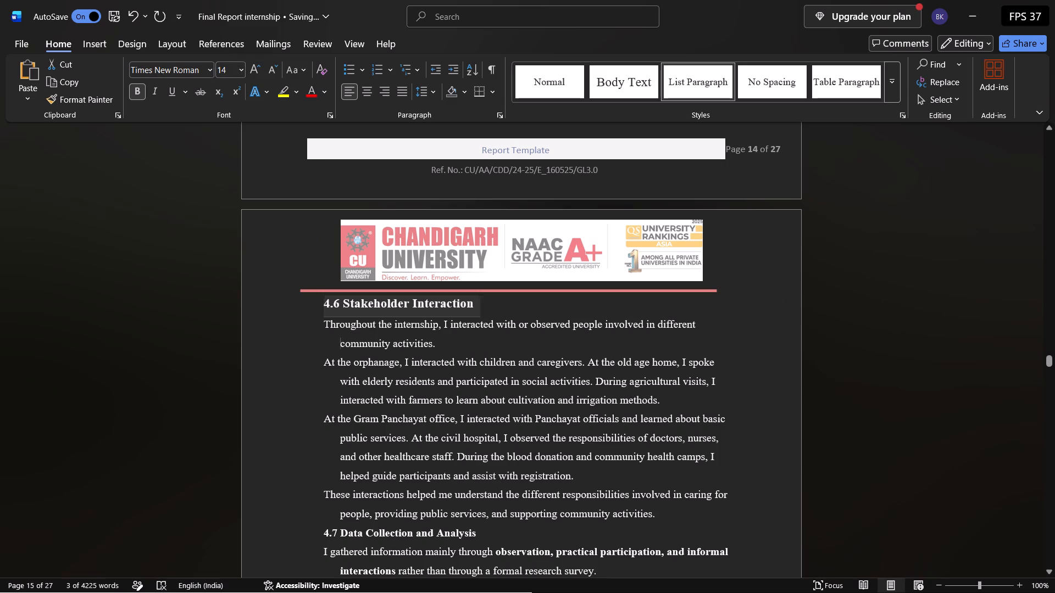
key(Return)
key(Down)
key(Down)
key(Return)
key(Down)
key(Return)
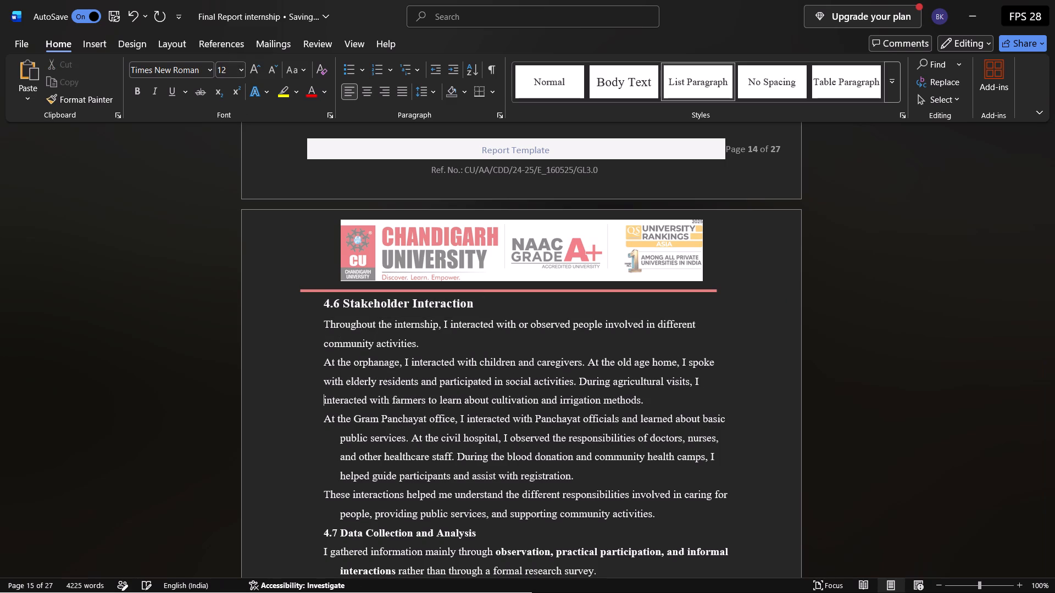
Insert paragraph breaks before the wrapped lines of the "At the Gram Panchayat office" and "These interactions" paragraphs to align them flush.
key(Down)
key(Down)
key(Return)
key(Down)
key(Return)
key(Down)
key(Return)
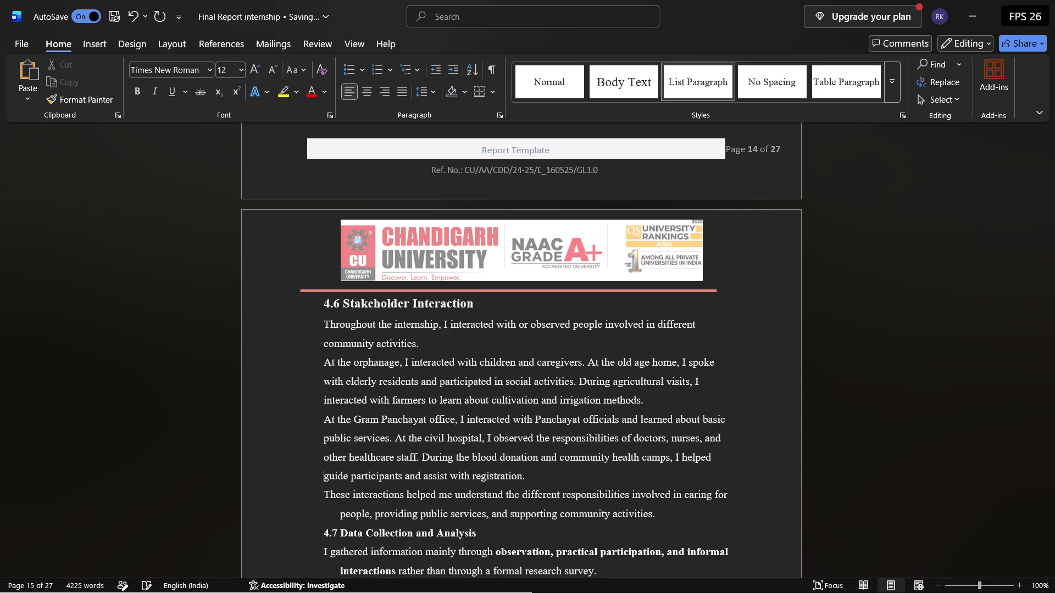
key(Down)
key(Down)
key(Return)
key(Down)
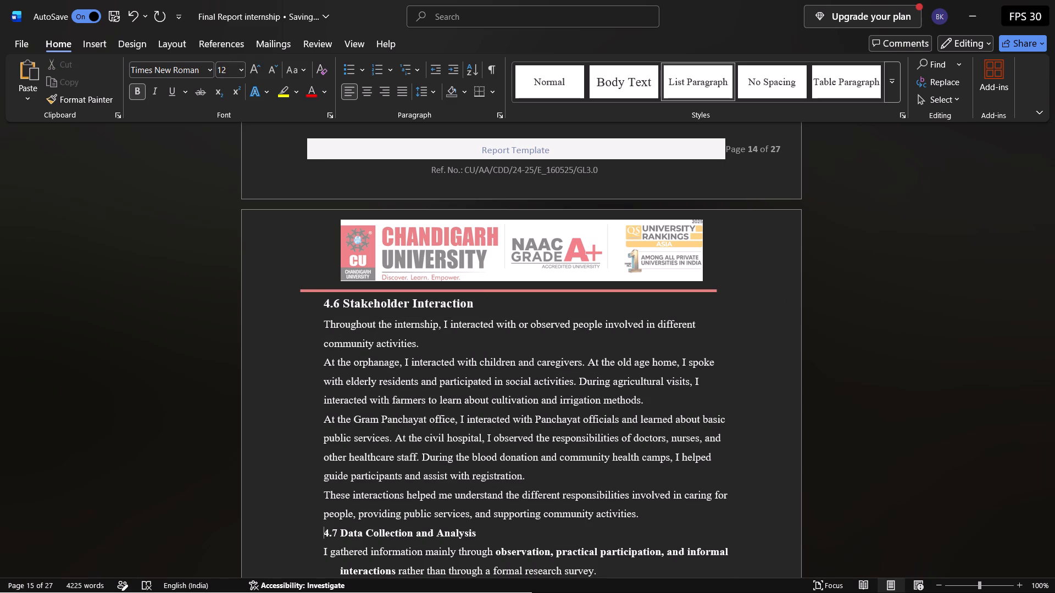
Add a blank line above the "4.7 Data Collection and Analysis" heading and set the heading to font size 14.
key(Return)
scroll(335, 348, down, 1)
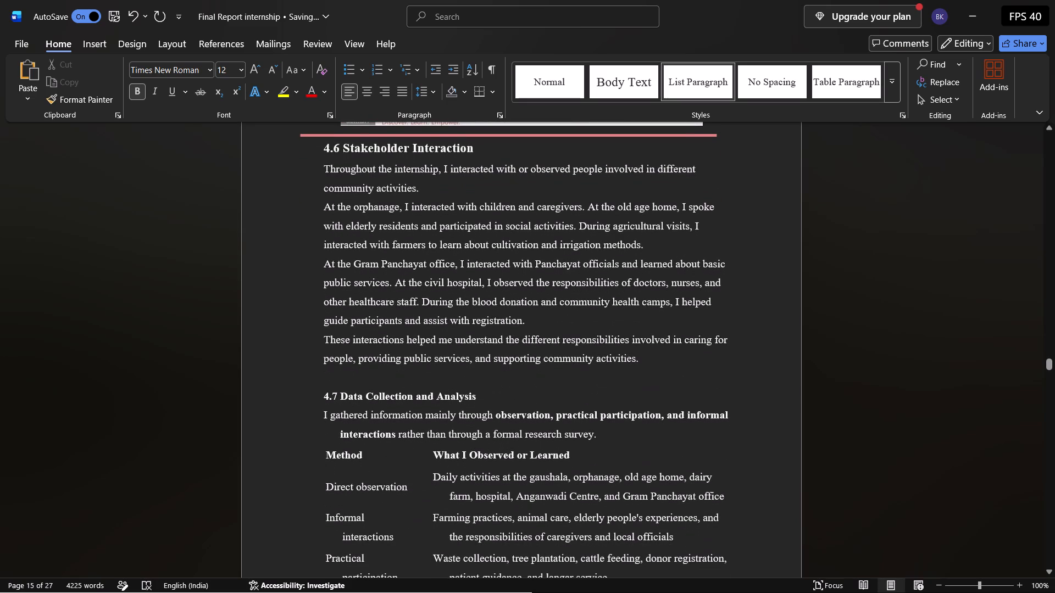
drag(491, 403, 318, 404)
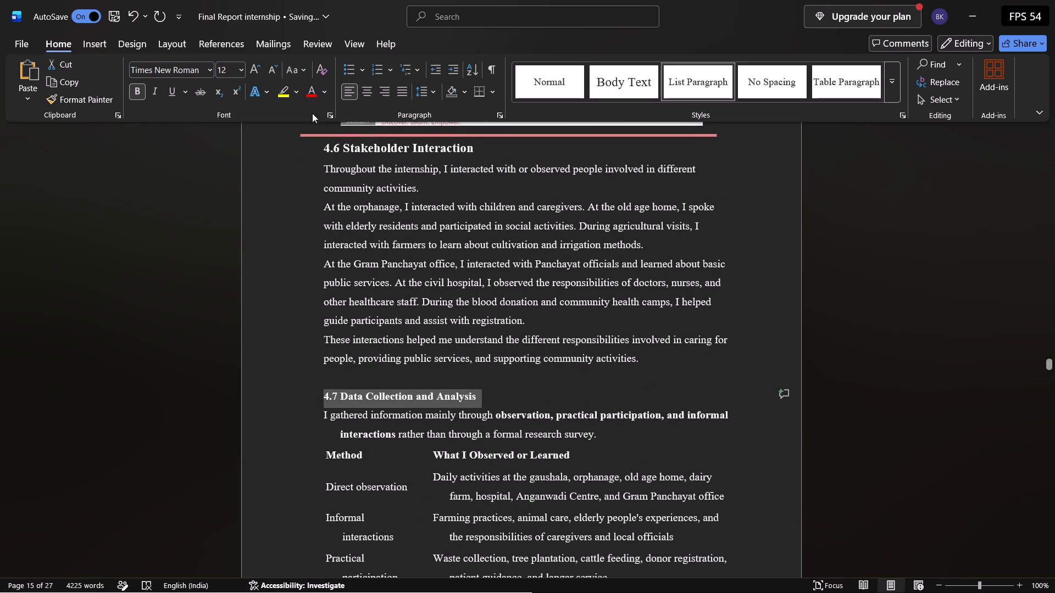
click(225, 69)
text(14)
key(Return)
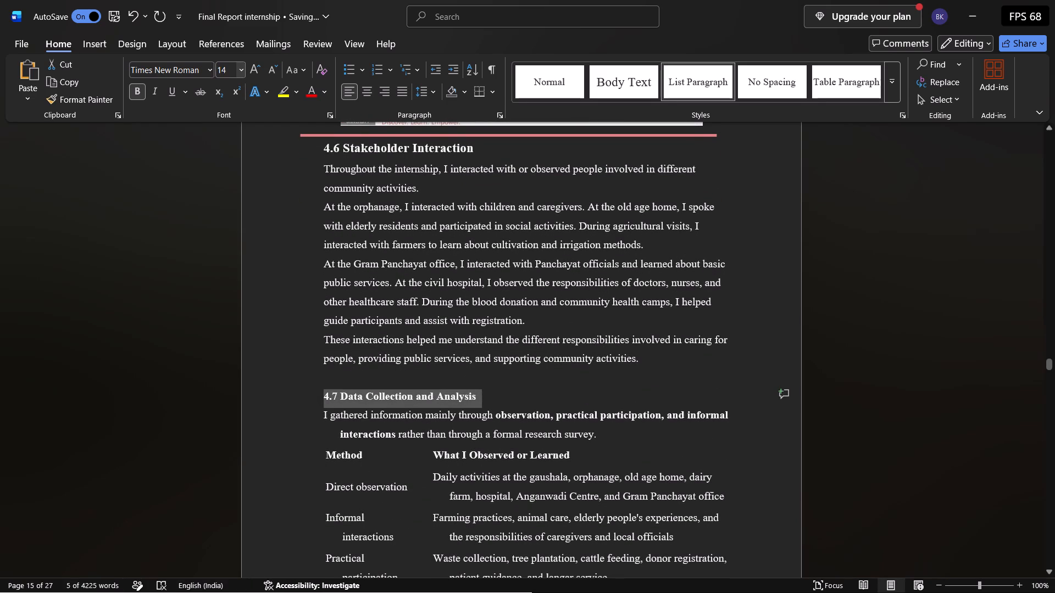
Insert a paragraph break before the wrapped line of the introductory paragraph under heading 4.7 to align it flush.
key(Down)
key(Down)
key(Left)
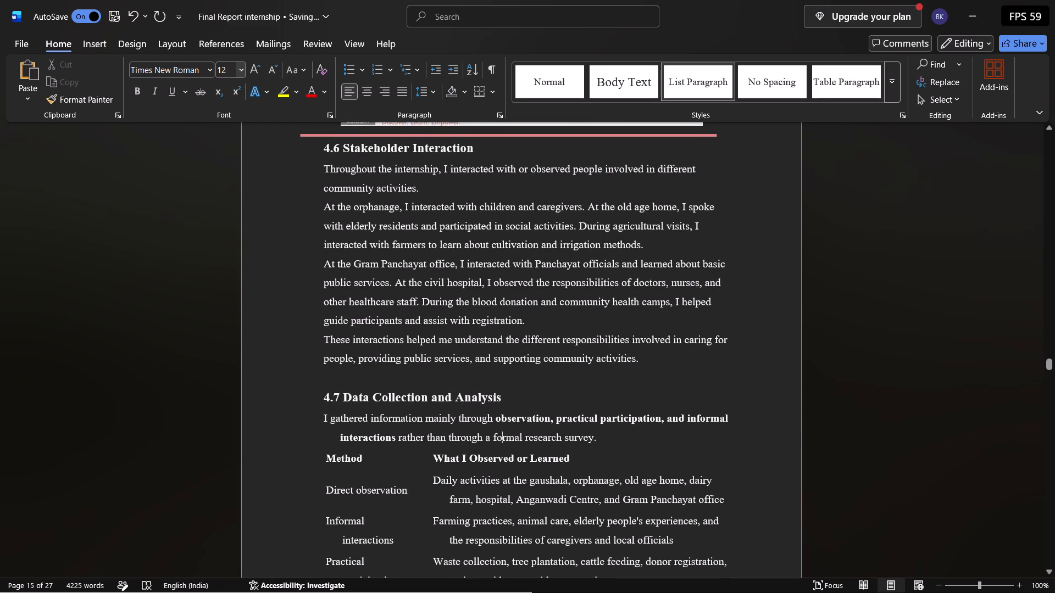
click(336, 443)
key(Return)
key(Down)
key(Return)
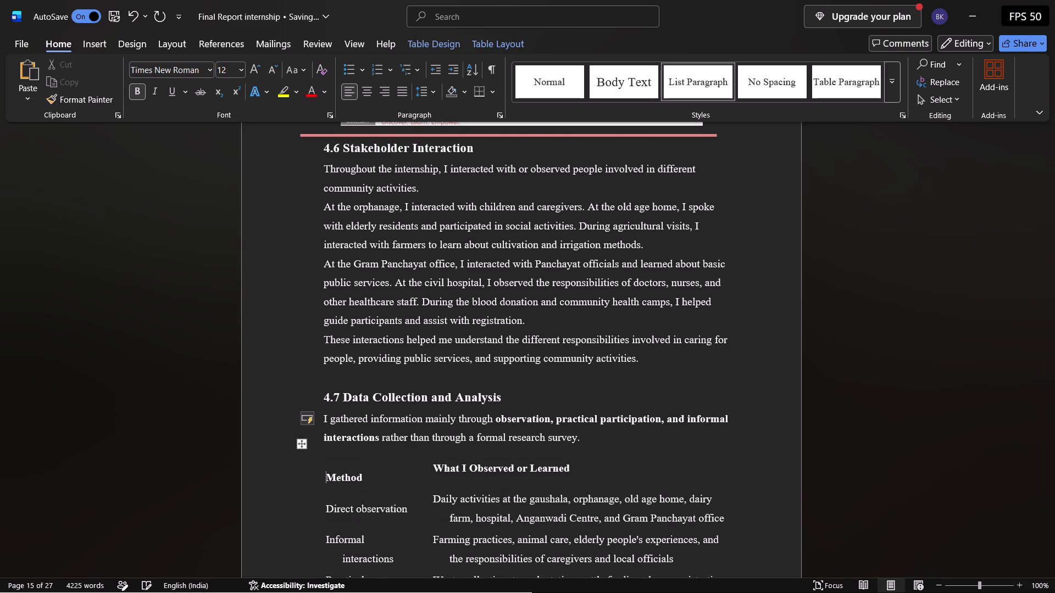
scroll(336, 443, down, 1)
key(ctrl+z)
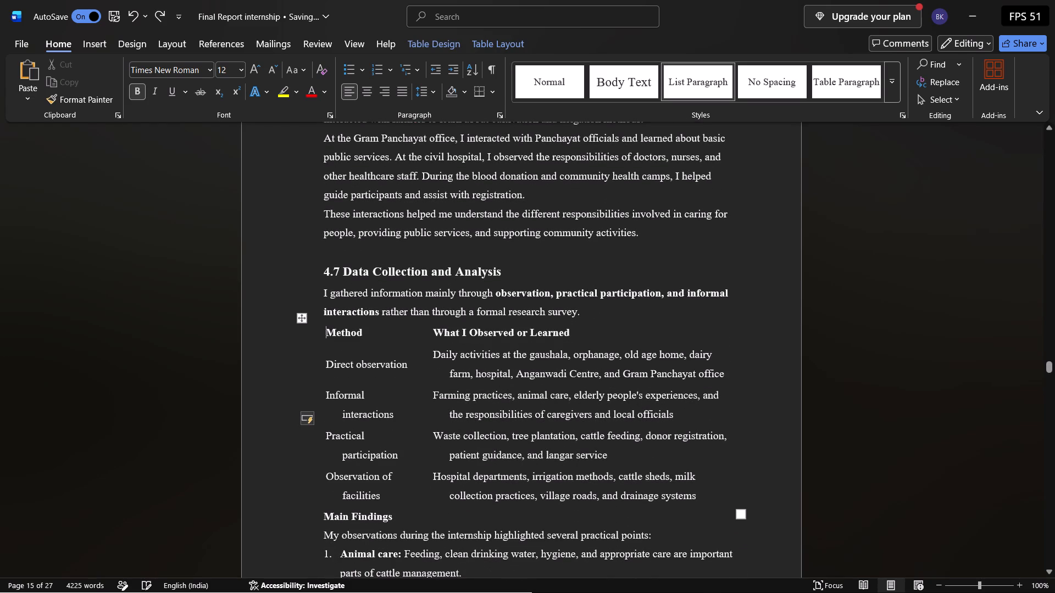
Insert a blank line between the introductory paragraph of section 4.7 and the Method table.
click(602, 312)
key(Return)
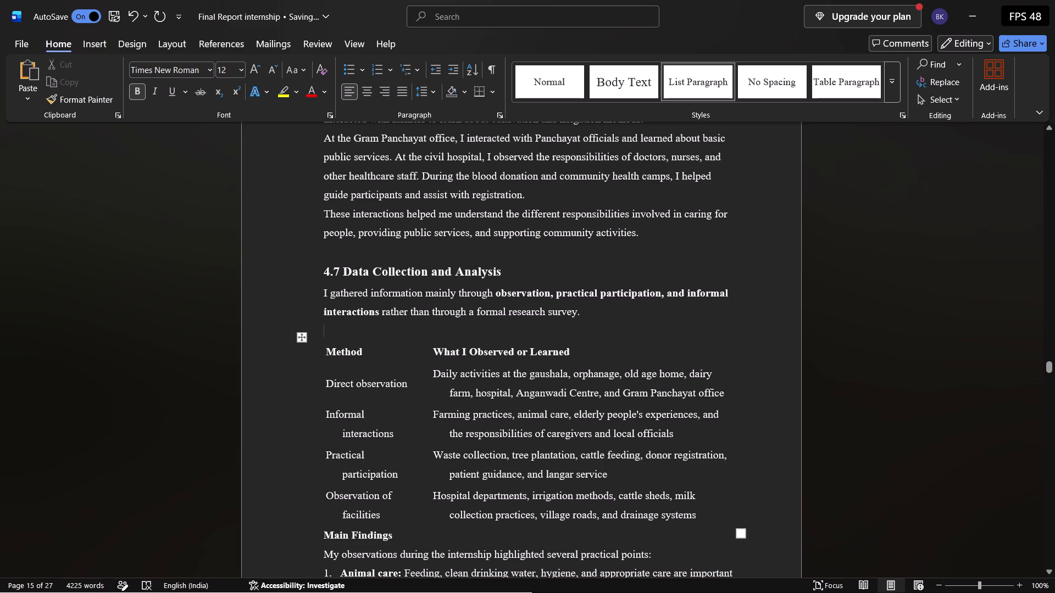
Widen the Method column of the section 4.7 table so that each method name fits on one line.
drag(414, 412, 441, 410)
Insert two blank lines between the Method table and the "Main Findings" heading to move the heading onto the next page.
scroll(441, 410, down, 1)
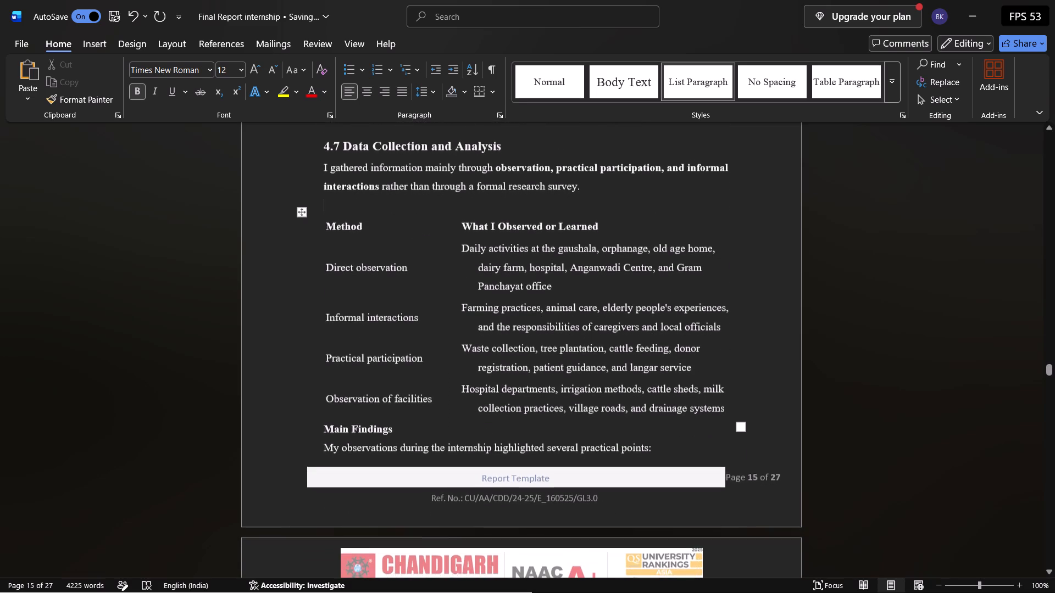
click(320, 424)
key(Return)
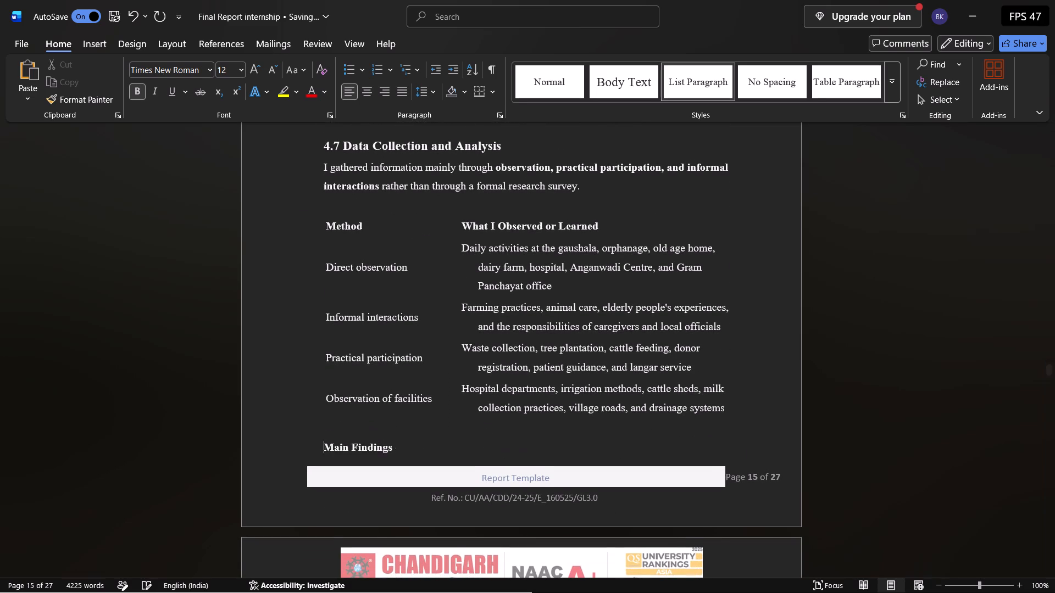
key(Return)
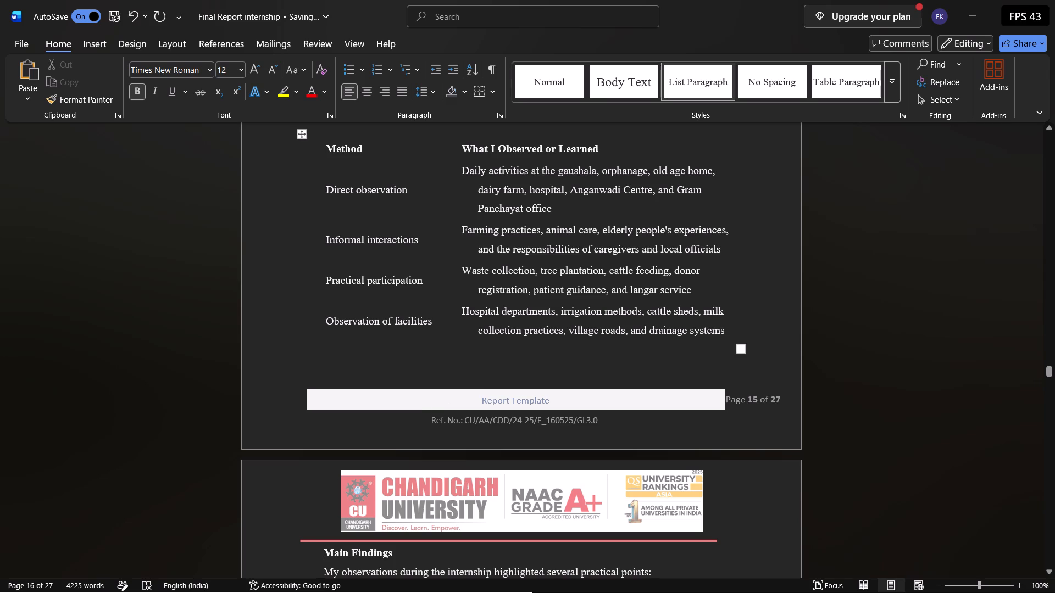
Insert paragraph breaks before the wrapped lines in all cells under "What I Observed or Learned" to align them flush.
click(479, 335)
key(Return)
key(Up)
key(Up)
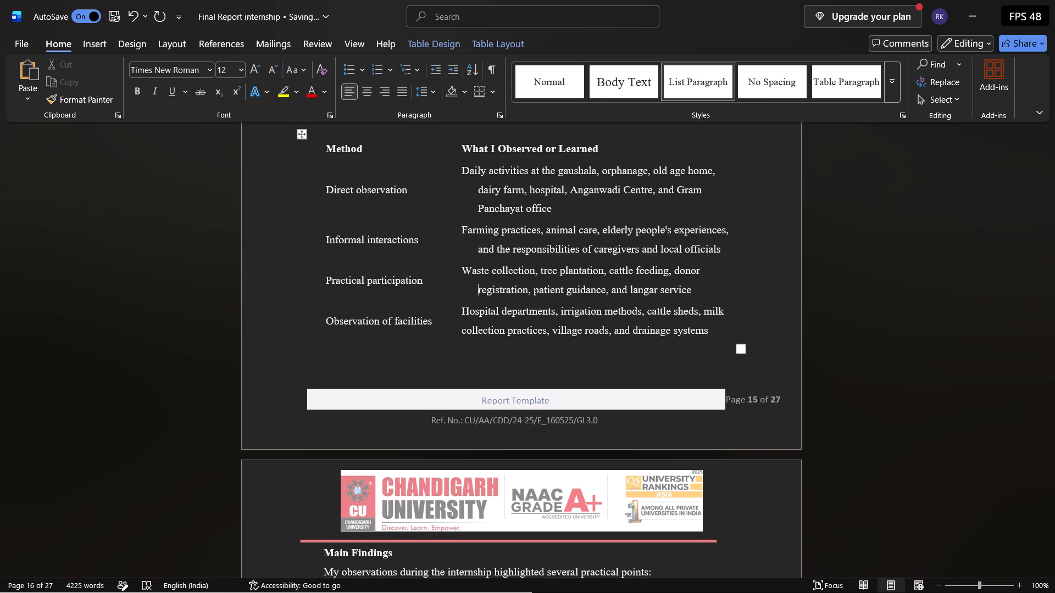
key(Return)
key(Up)
key(Up)
key(Return)
key(Up)
key(Up)
key(Return)
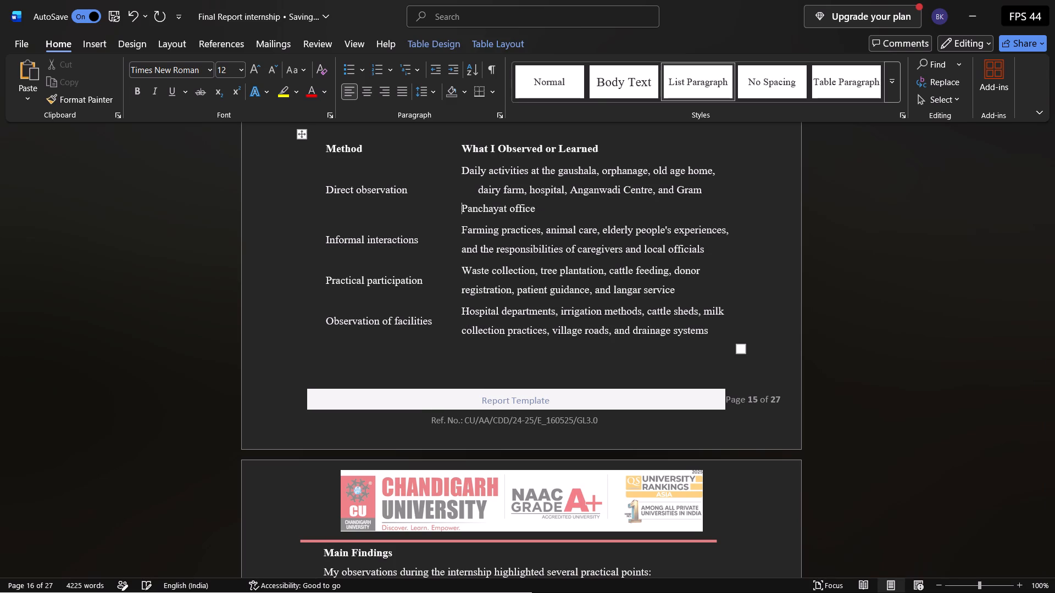
key(Up)
key(backslash)
key(Return)
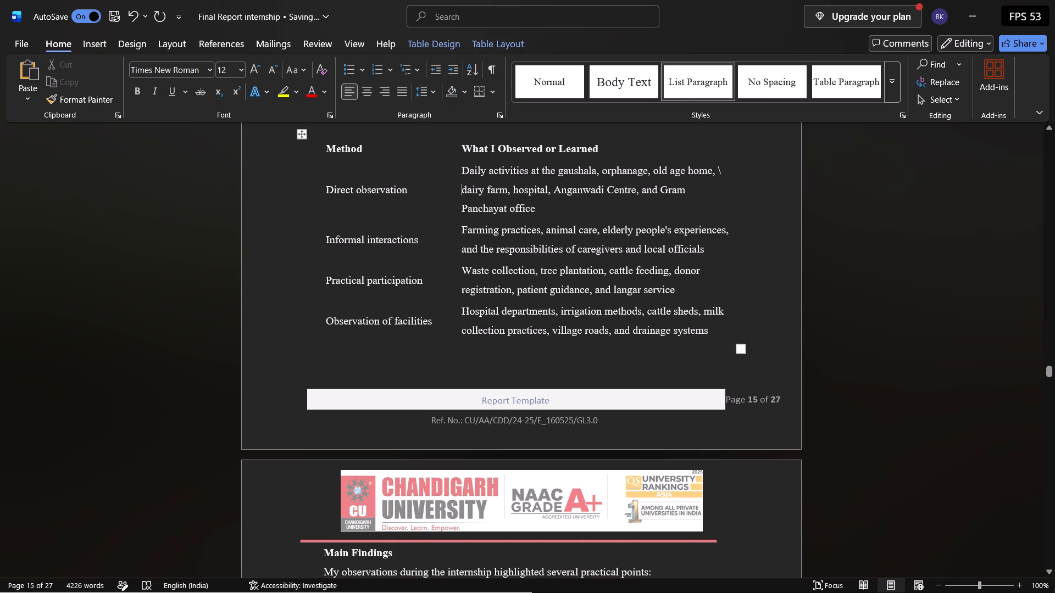
Set the "Main Findings" heading to font size 14.
scroll(492, 377, down, 1)
drag(403, 323, 324, 320)
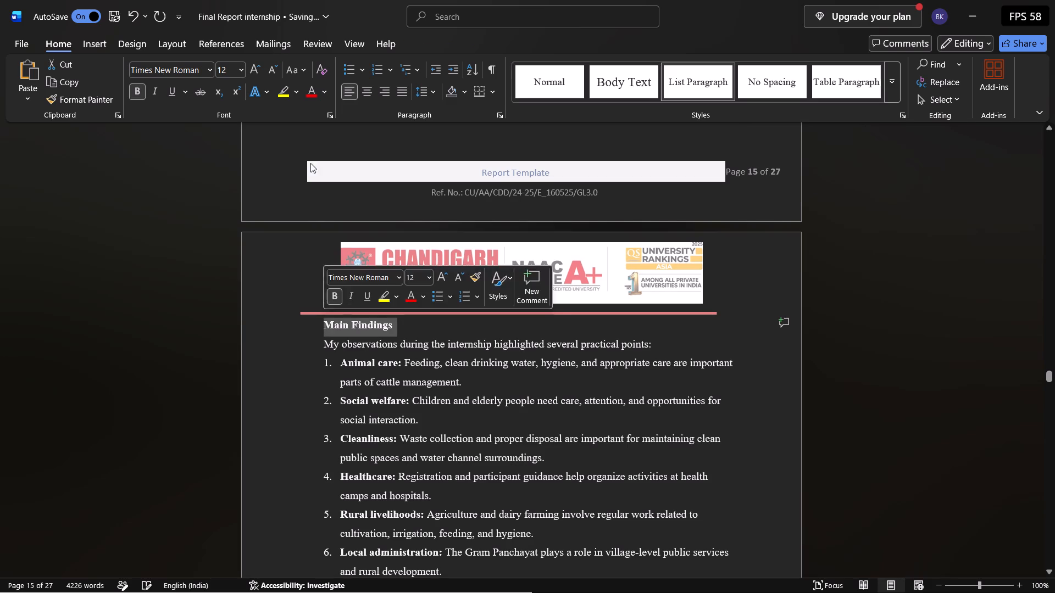
click(232, 64)
text(14)
key(Return)
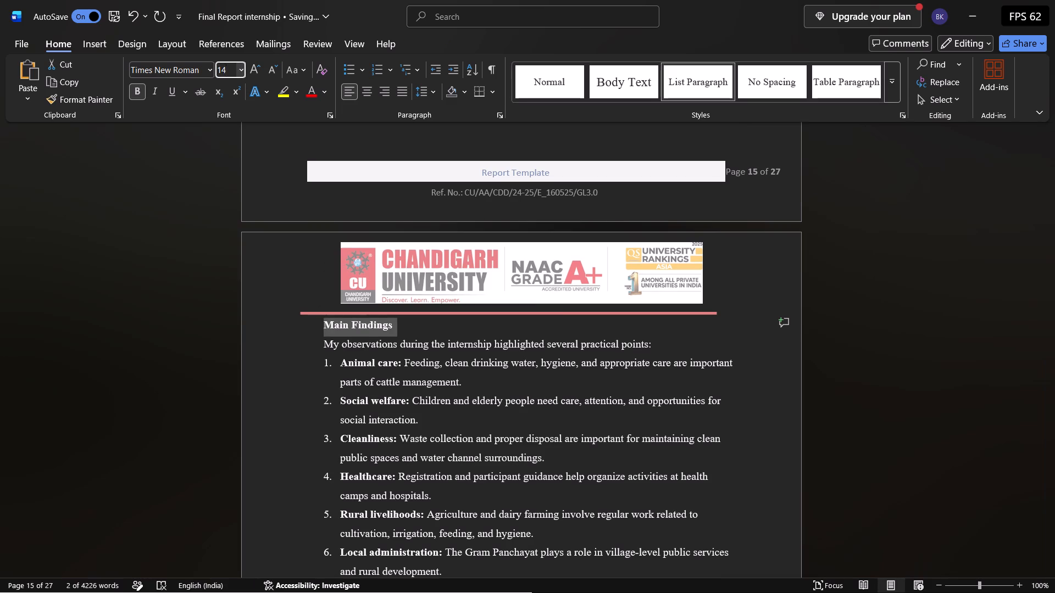
click(412, 313)
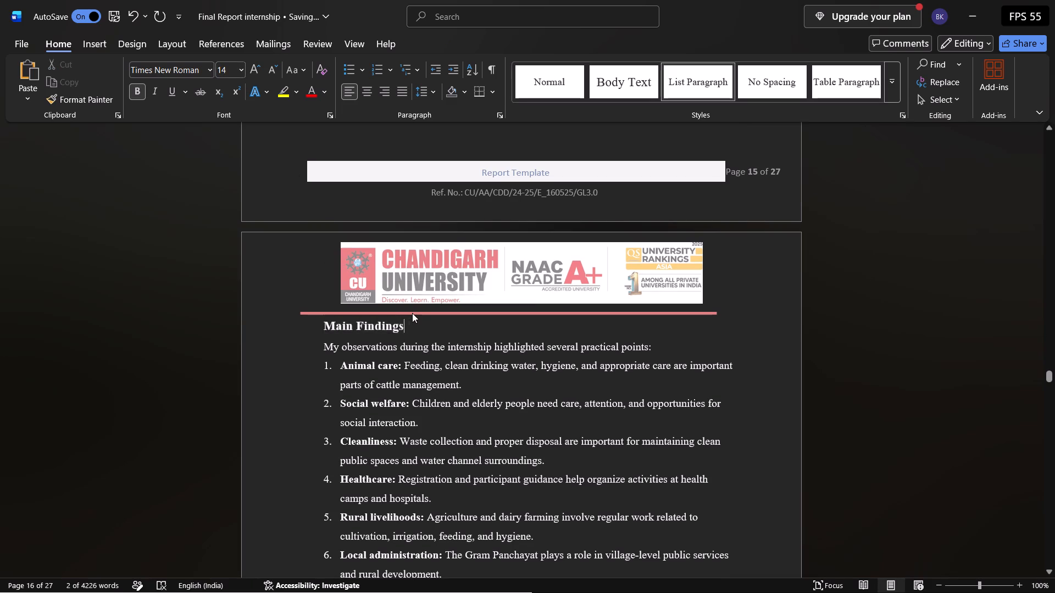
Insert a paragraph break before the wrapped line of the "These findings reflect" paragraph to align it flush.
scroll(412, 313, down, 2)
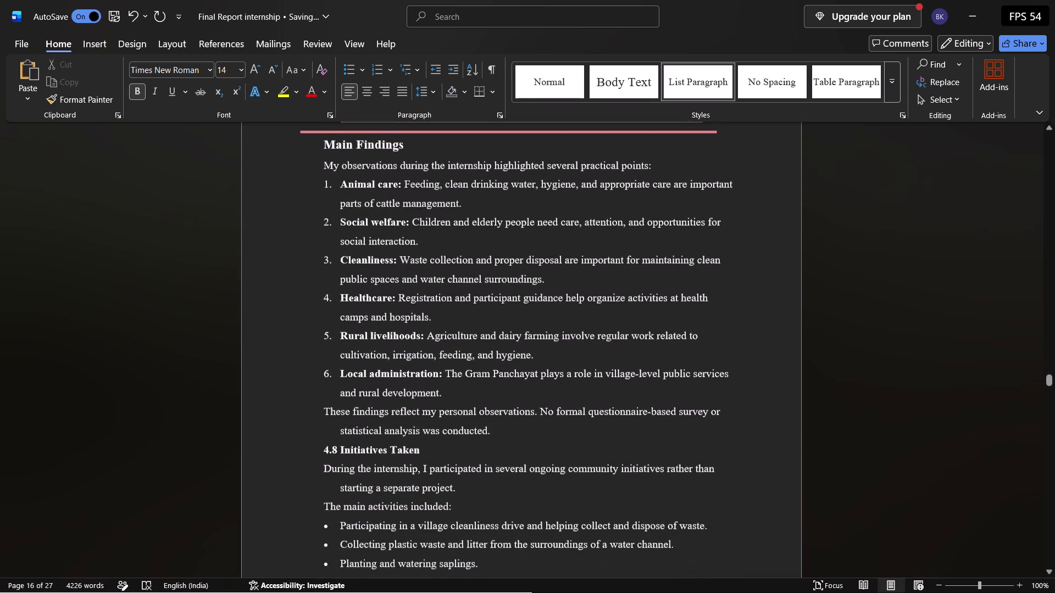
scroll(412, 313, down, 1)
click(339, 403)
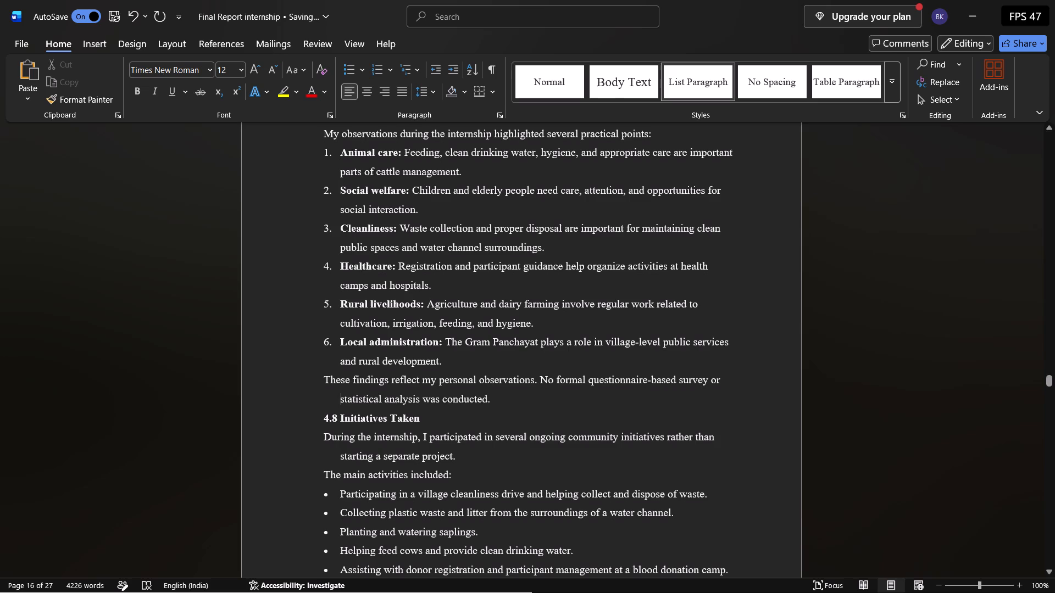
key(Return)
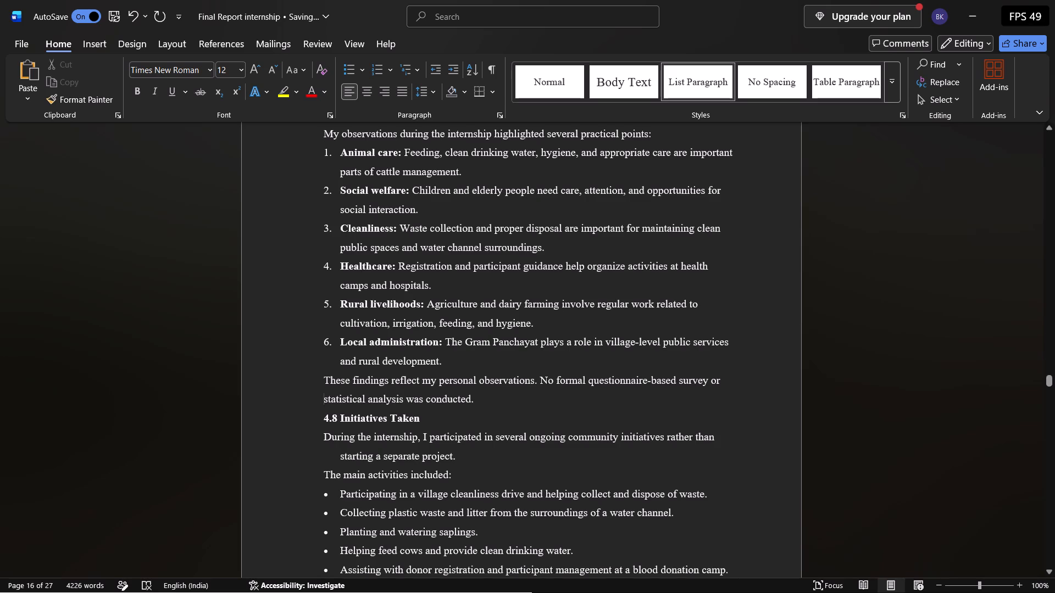
Add a blank line above the "4.8 Initiatives Taken" heading and set the heading to font size 14.
scroll(503, 427, down, 1)
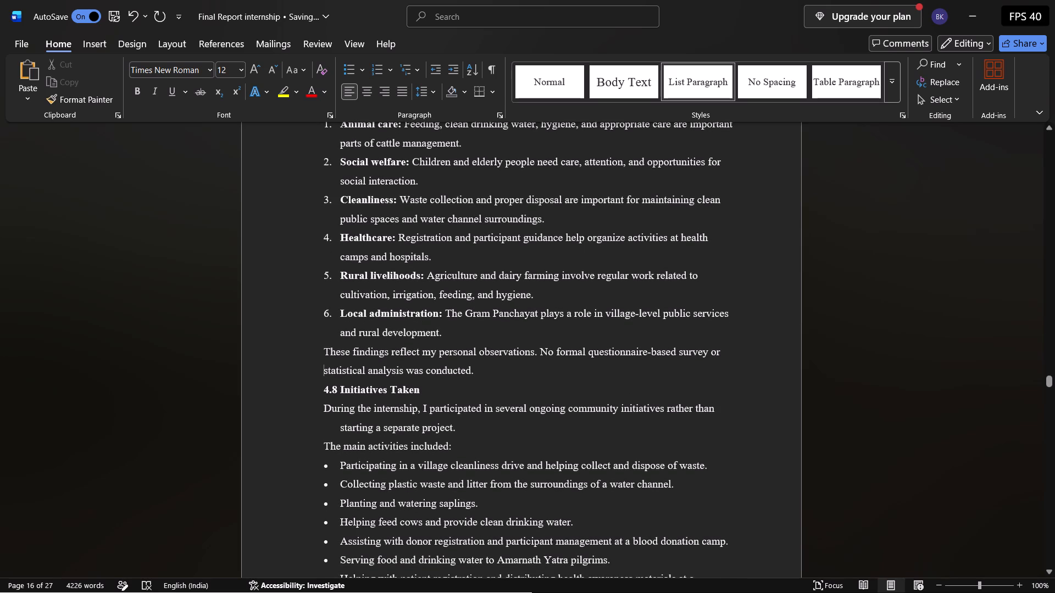
key(Down)
key(Return)
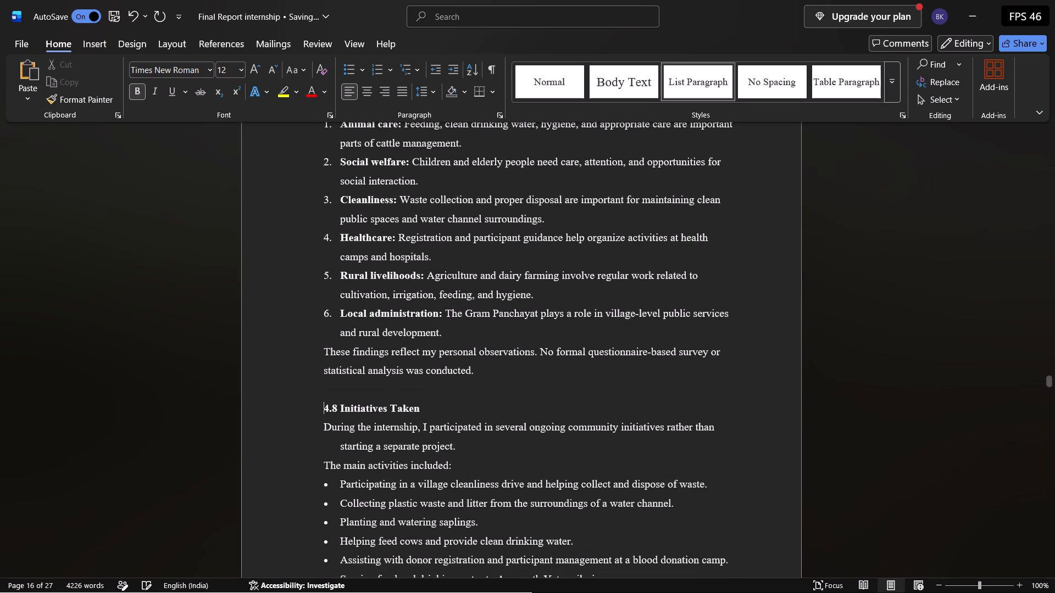
scroll(482, 373, down, 1)
click(446, 270)
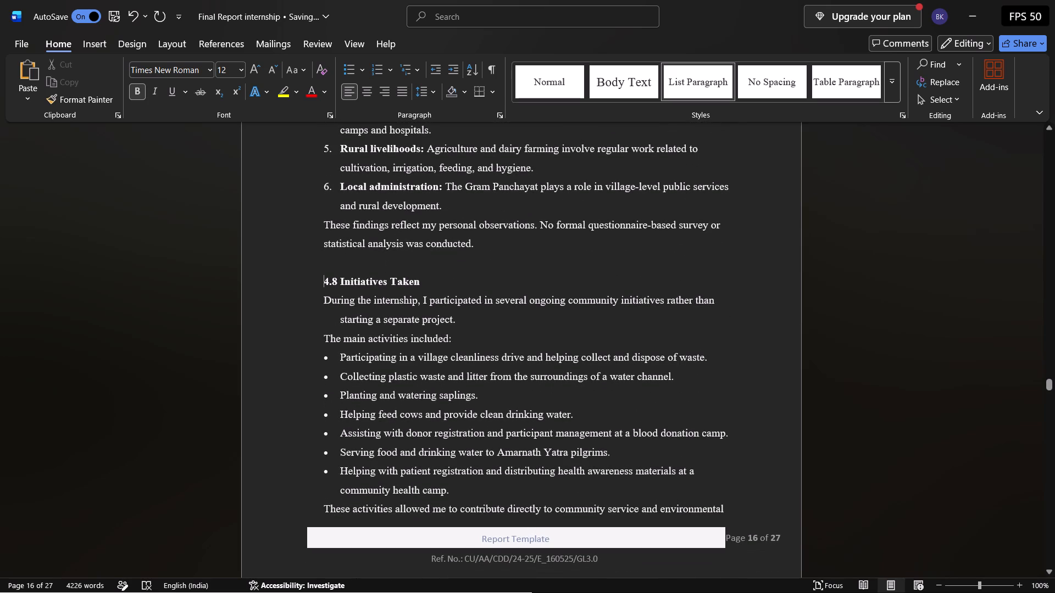
drag(446, 282, 323, 274)
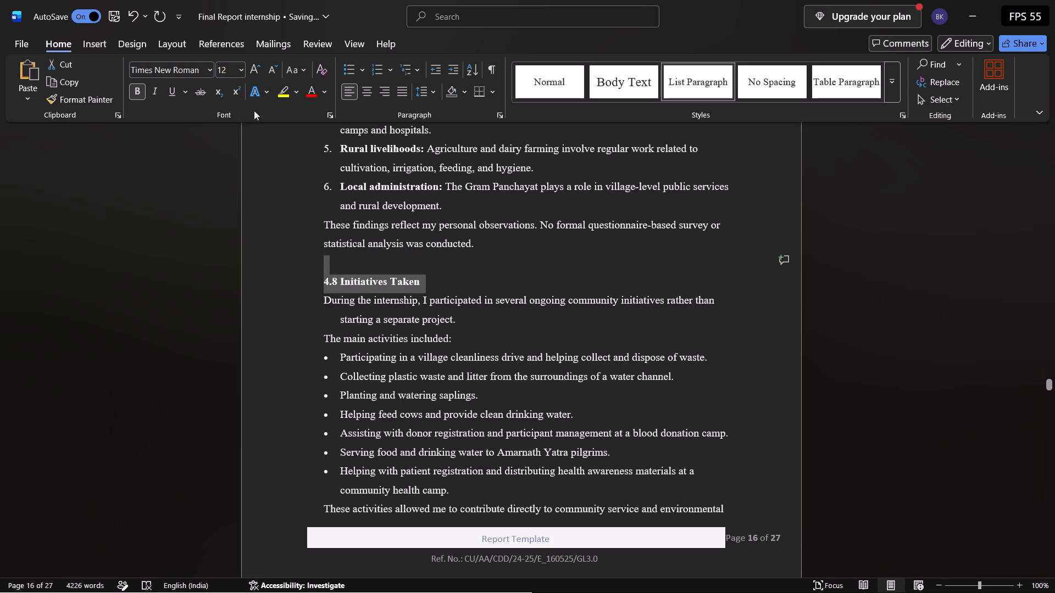
click(225, 74)
text(14)
key(Return)
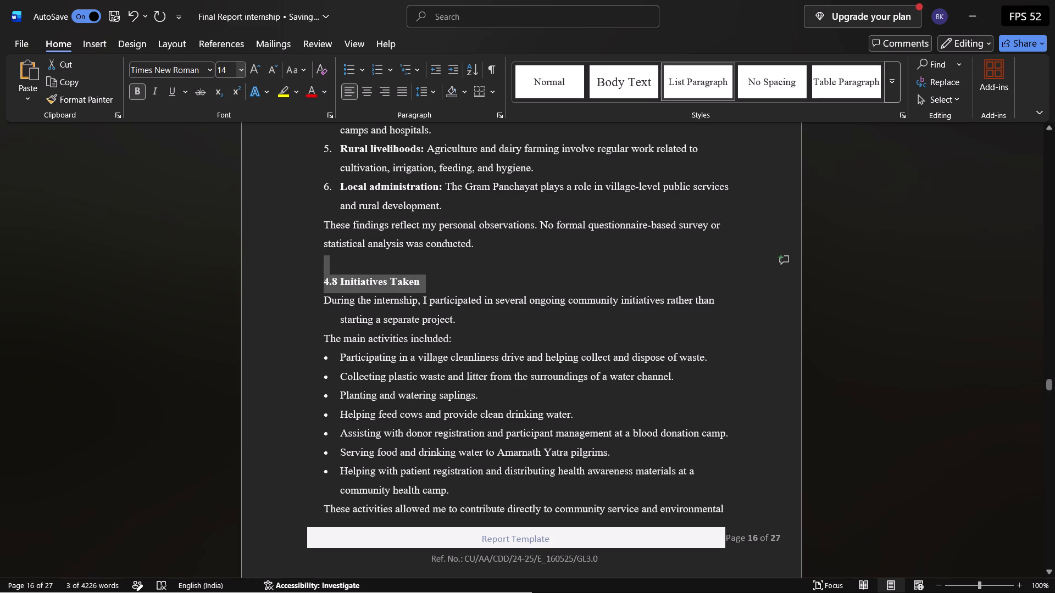
Insert a paragraph break before the wrapped line "starting a separate project." under heading 4.8 to align it flush.
click(333, 322)
key(Return)
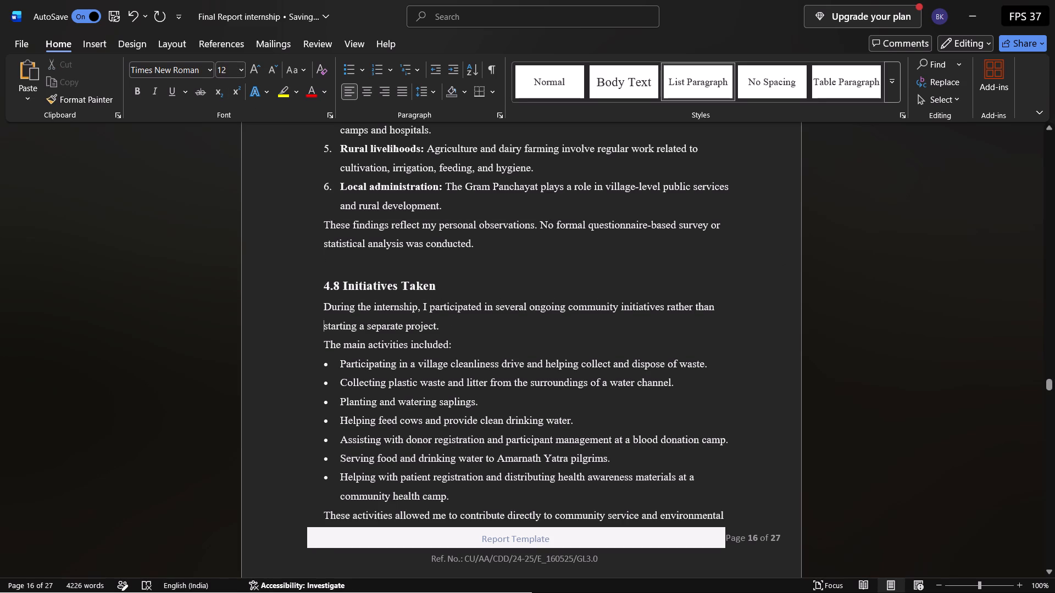
Delete the "These findings reflect my personal observations" paragraph below the numbered Main Findings list.
scroll(498, 244, up, 1)
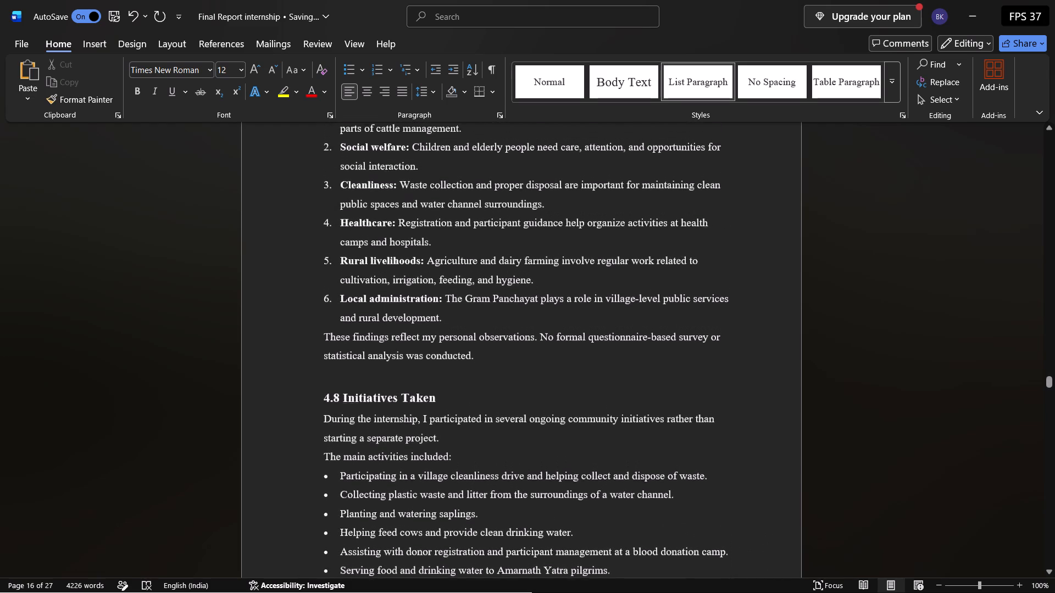
scroll(498, 244, up, 1)
drag(506, 360, 324, 354)
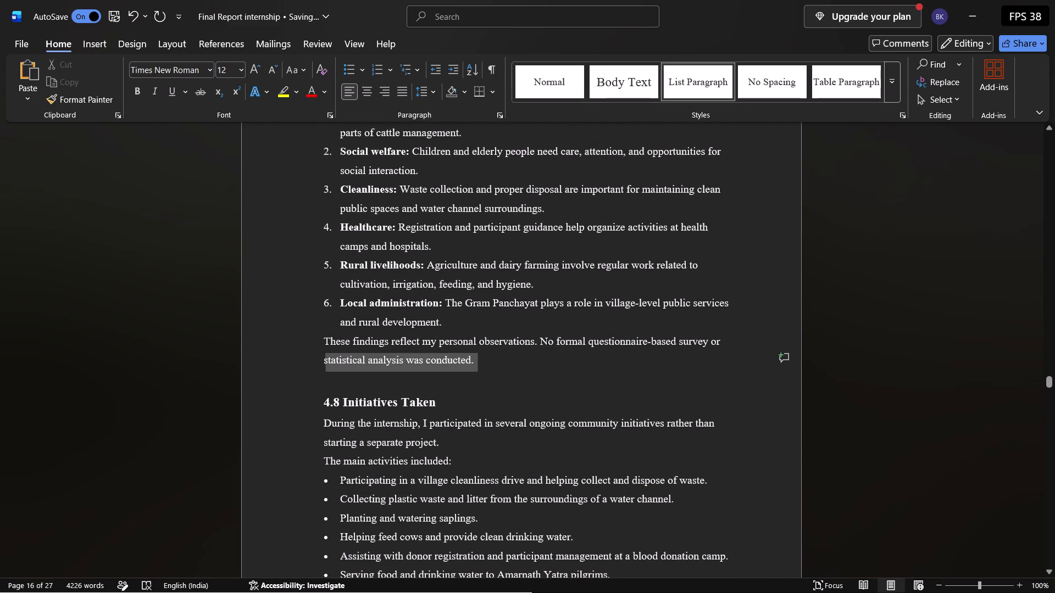
drag(324, 354, 312, 344)
key(BackSpace)
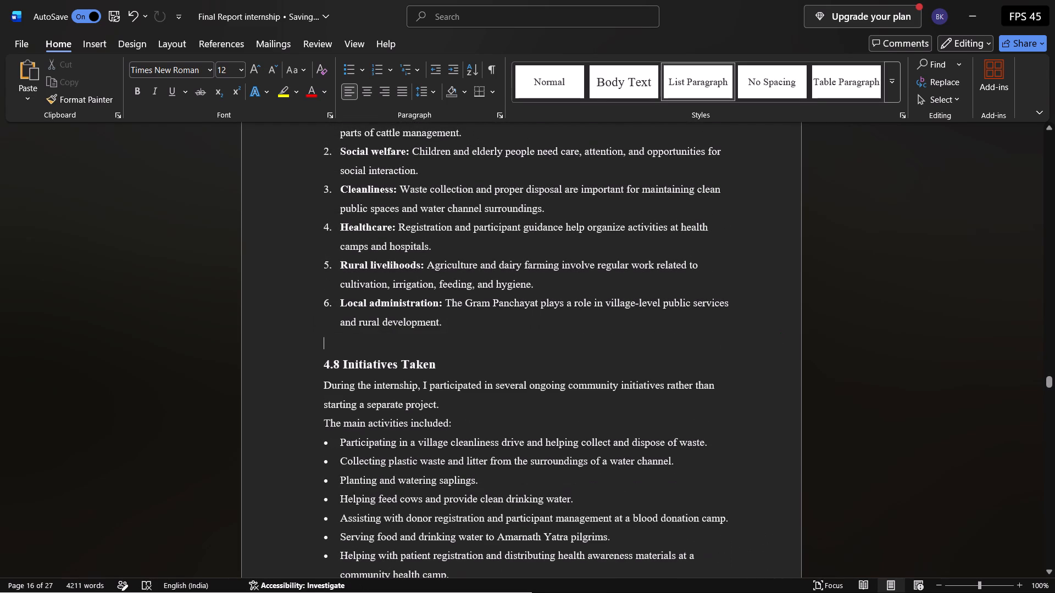
Insert a paragraph break before the wrapped word "cleanliness." in the closing paragraph of section 4.8 to align it flush.
scroll(312, 344, down, 1)
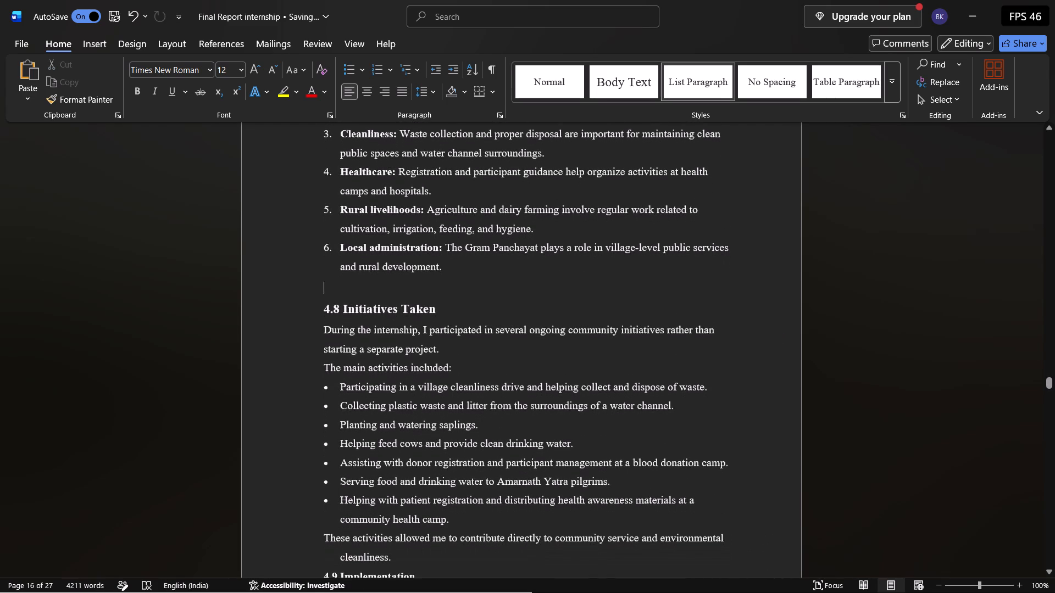
scroll(312, 344, down, 1)
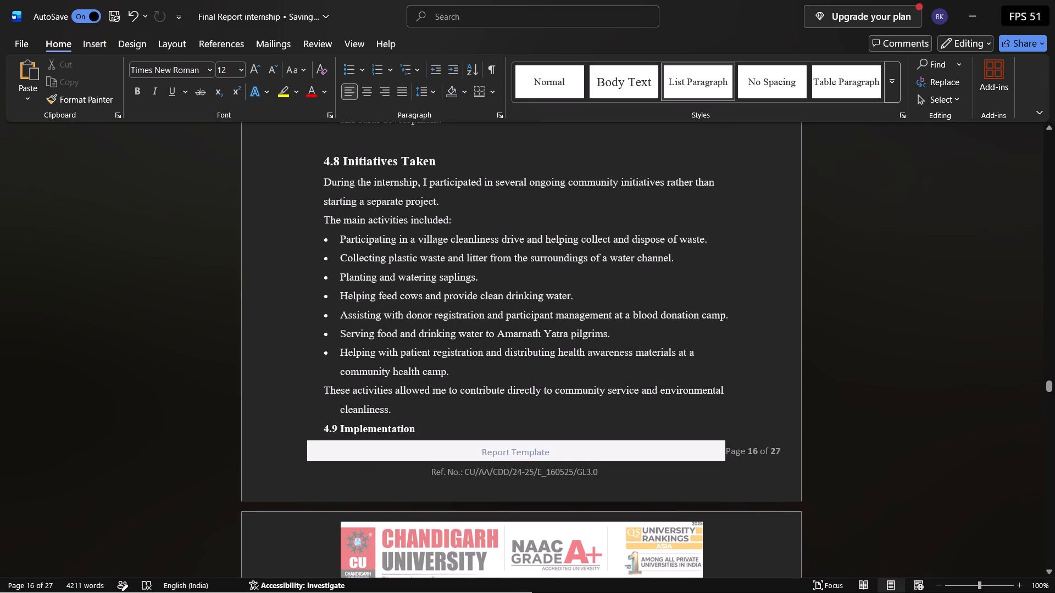
click(334, 407)
key(Return)
Insert a blank line above the "4.9 Implementation" heading to move it onto the next page.
scroll(334, 407, down, 1)
key(Down)
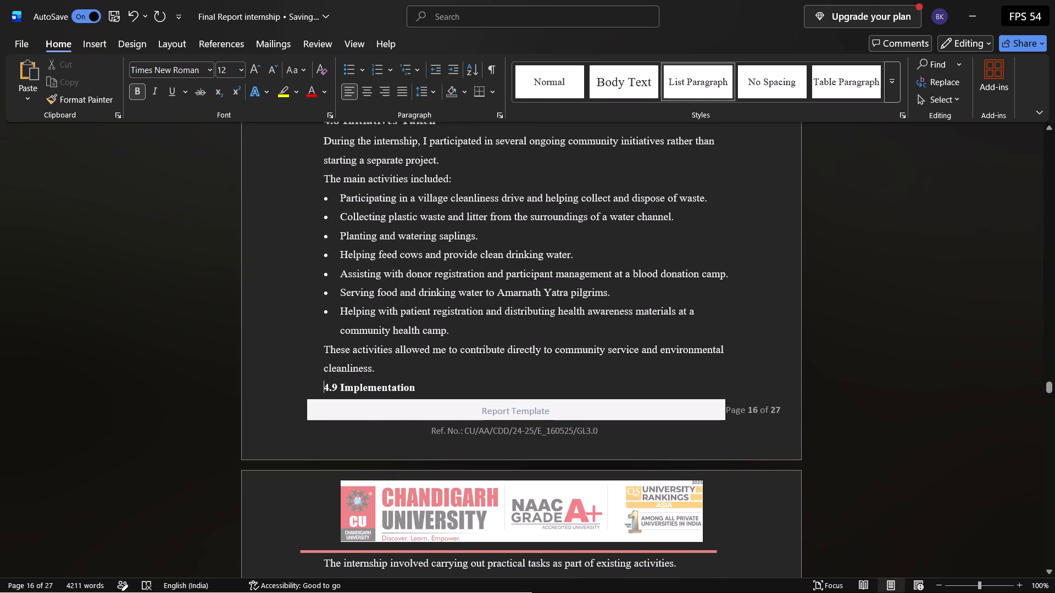
key(Return)
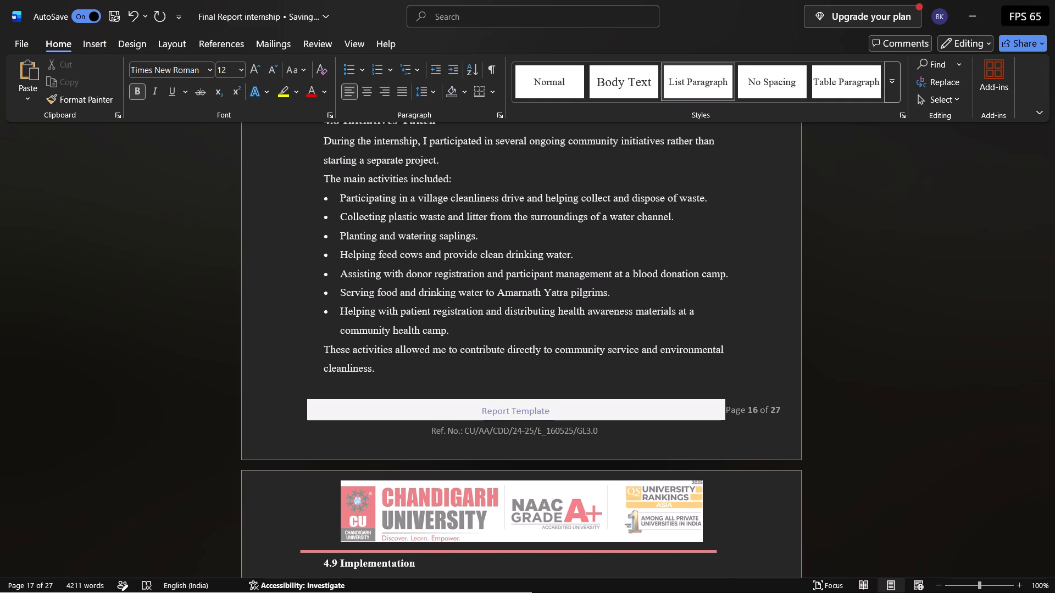
Set the "4.9 Implementation" heading to font size 14.
scroll(409, 368, down, 1)
drag(429, 300, 319, 295)
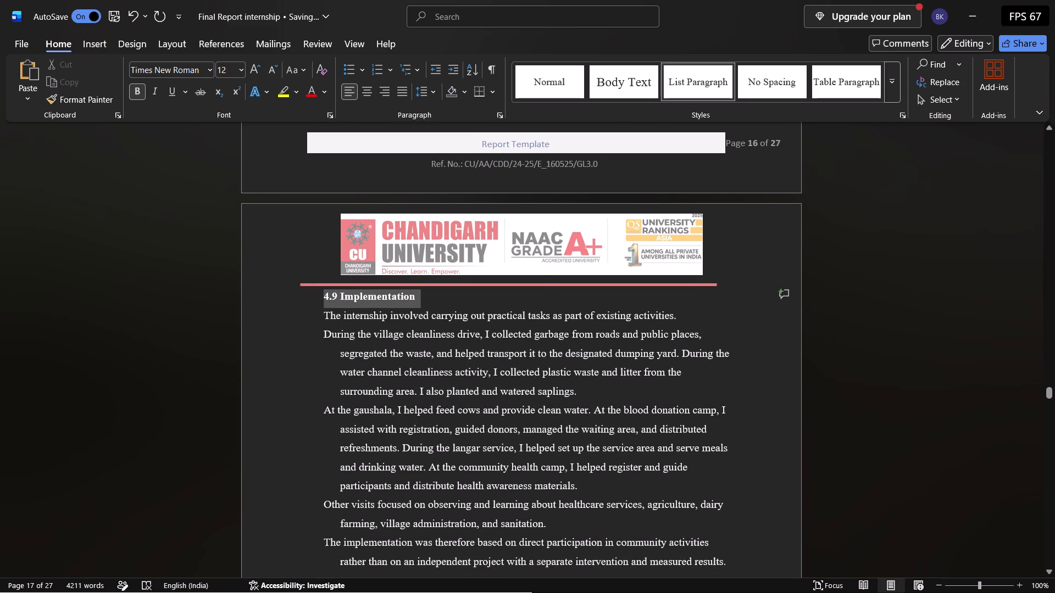
drag(319, 295, 316, 293)
click(232, 64)
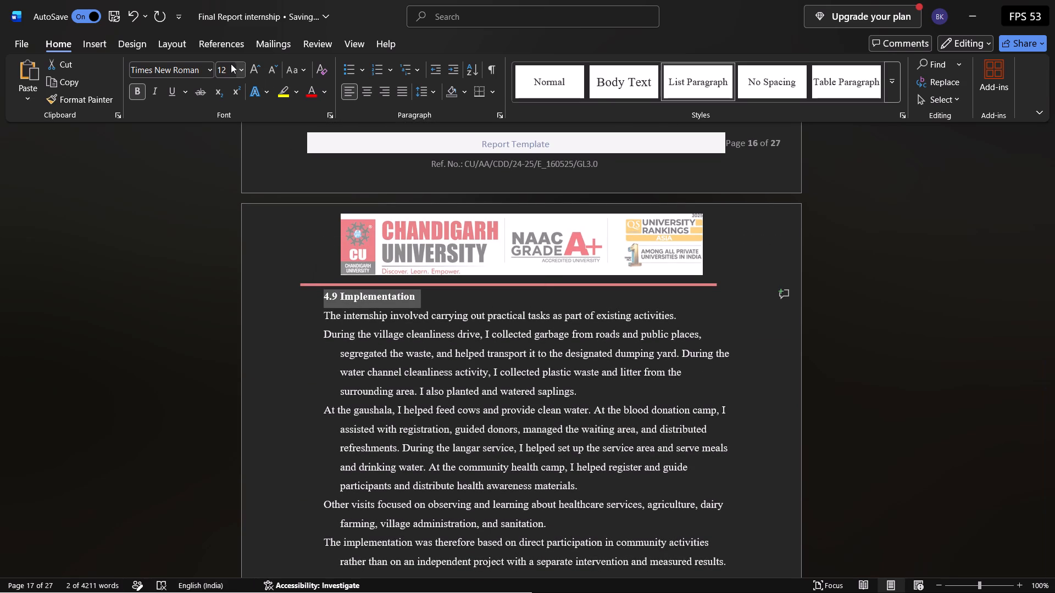
click(231, 64)
key(1)
key(4)
key(Return)
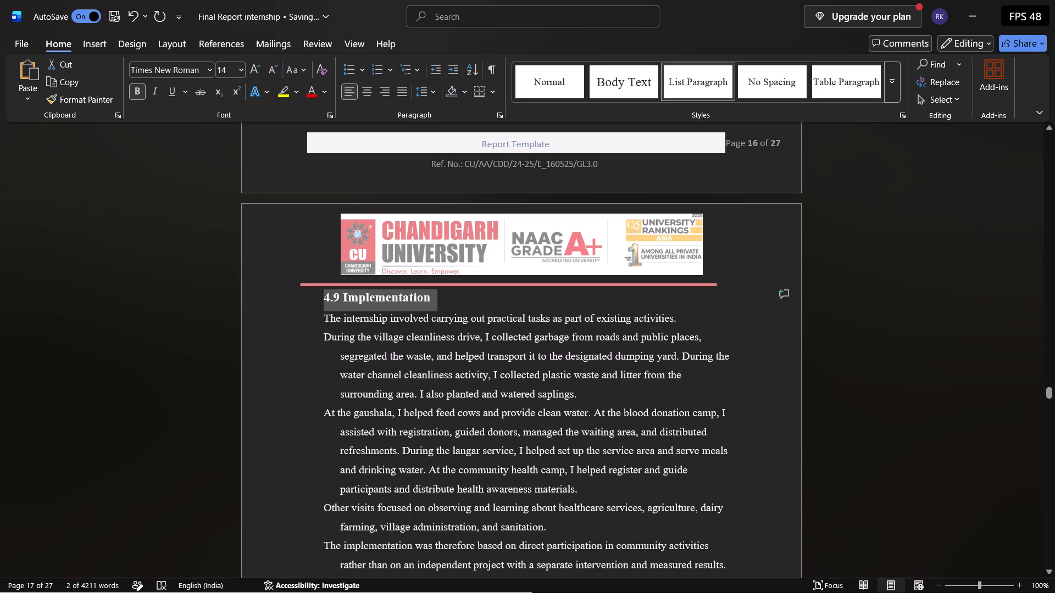
Align the village cleanliness drive paragraph in 4.9 flush by inserting paragraph breaks before "segregated", "water channel" and "area".
click(335, 350)
key(Return)
key(Down)
key(Return)
key(Down)
key(Return)
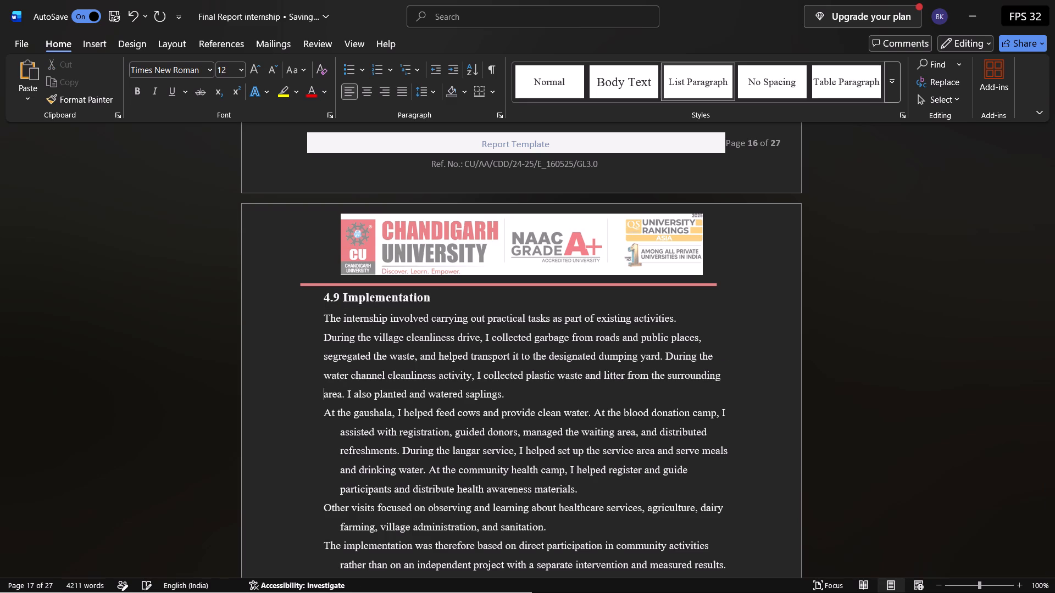
key(Down)
key(Return)
key(BackSpace)
Align the gaushala paragraph flush by inserting paragraph breaks before "assisted", "refreshments", "drinking water" and "distribute".
key(Down)
key(Return)
key(Down)
key(Return)
key(Down)
key(Return)
key(Down)
key(Return)
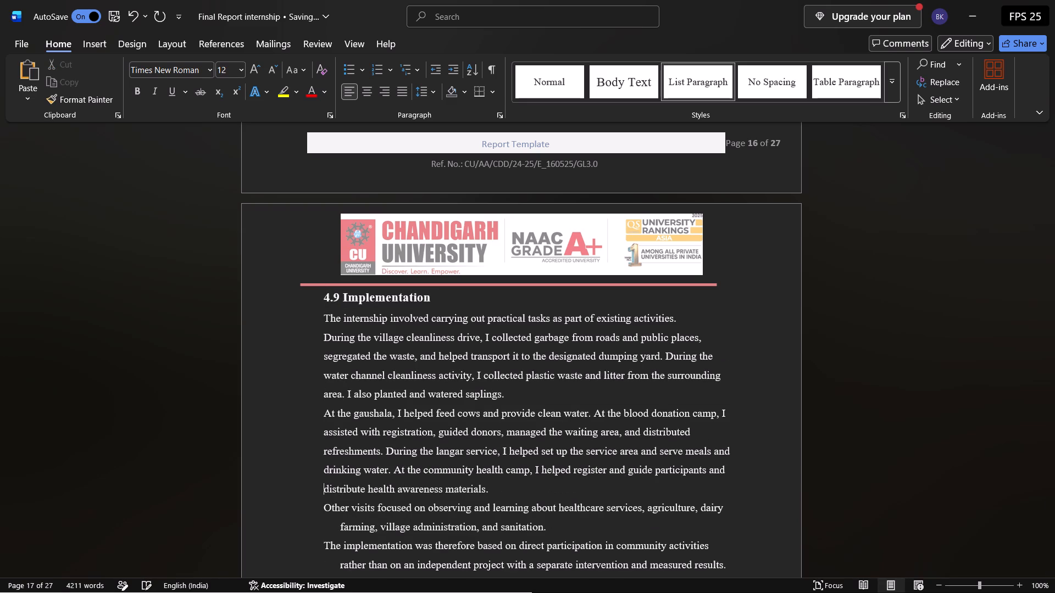
Align the last two paragraphs of section 4.9 flush by inserting paragraph breaks before "farming" and "rather than".
key(Down)
key(Down)
key(Return)
key(Down)
key(Return)
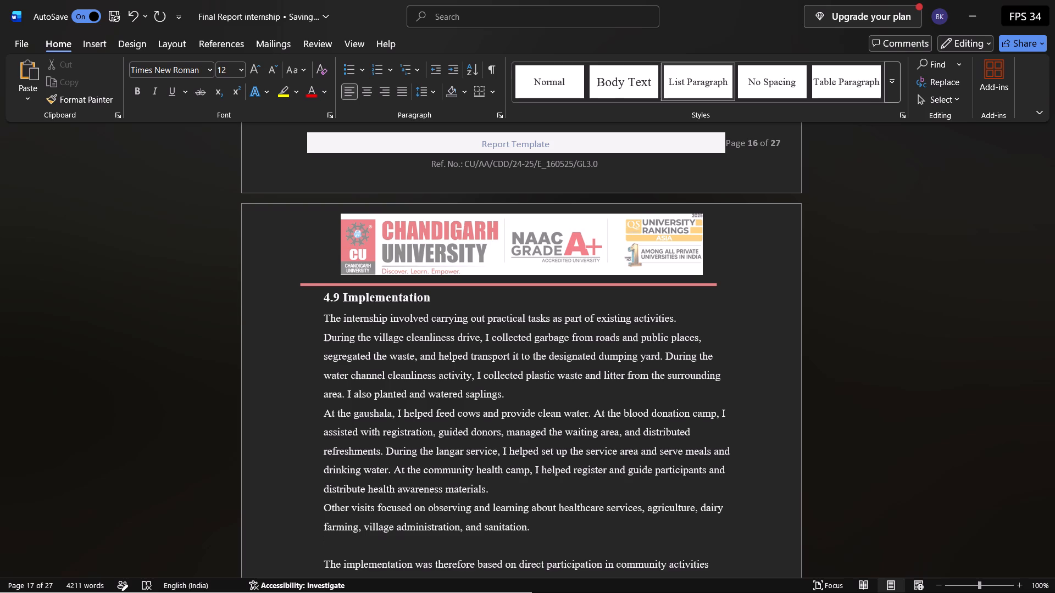
key(ctrl+z)
key(Down)
key(Return)
Delete the stray period on its own line at the end of section 4.9.
key(Down)
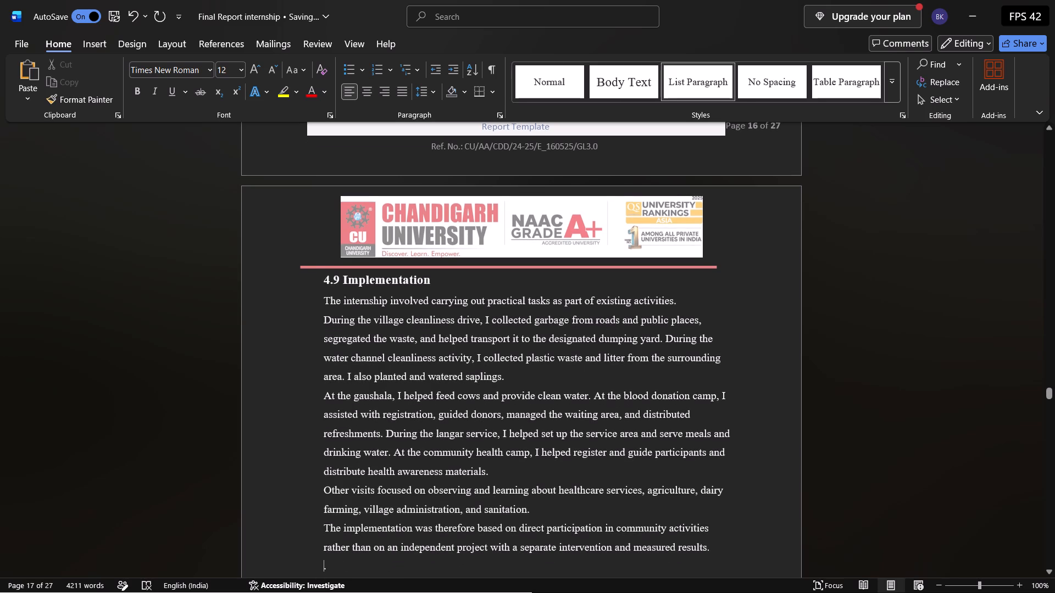
scroll(335, 350, down, 2)
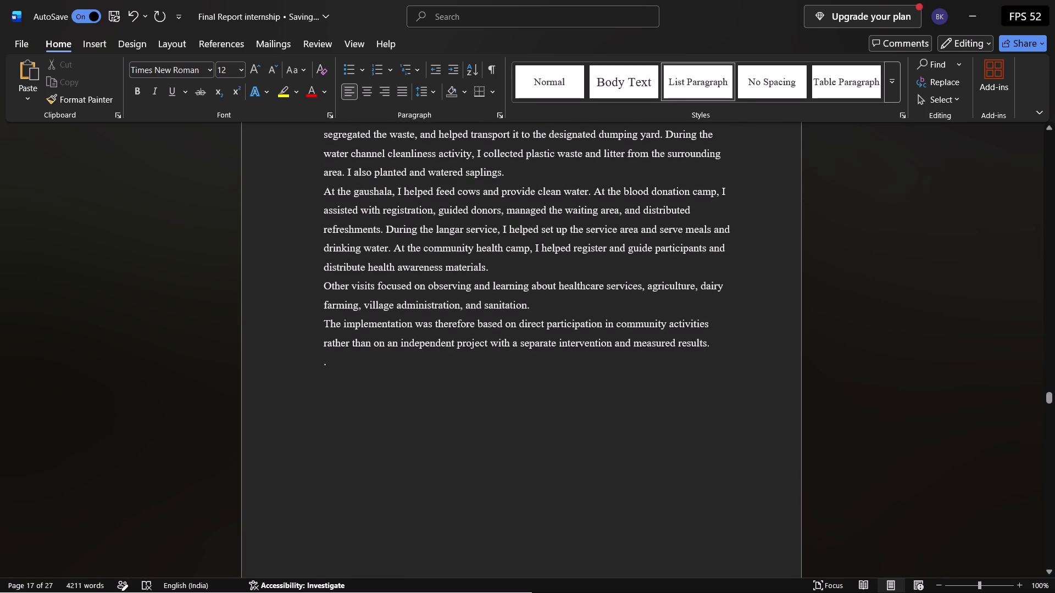
key(Right)
key(BackSpace)
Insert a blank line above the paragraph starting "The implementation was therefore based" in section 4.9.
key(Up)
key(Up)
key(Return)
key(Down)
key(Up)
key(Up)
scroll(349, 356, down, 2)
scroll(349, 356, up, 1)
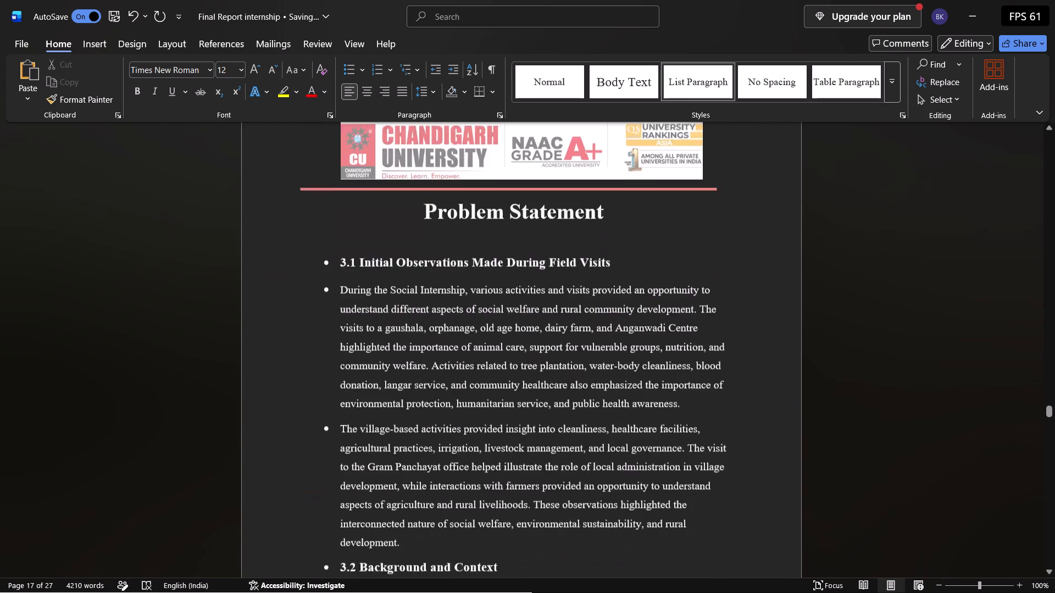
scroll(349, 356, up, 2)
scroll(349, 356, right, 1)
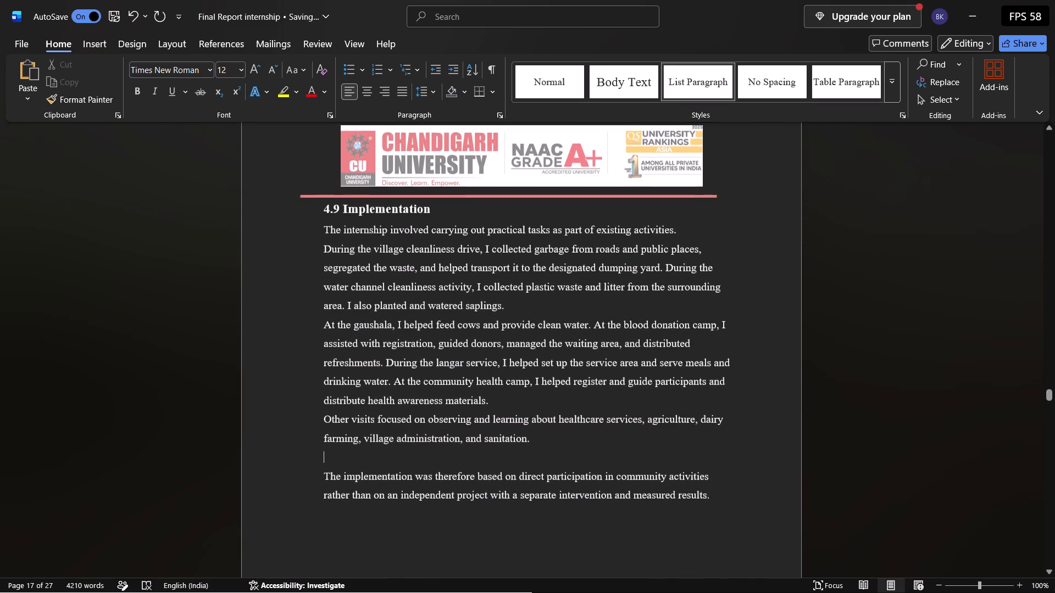
Insert a blank line above the paragraph starting "Other visits focused on observing" in section 4.9.
key(Up)
key(Up)
key(Up)
key(Down)
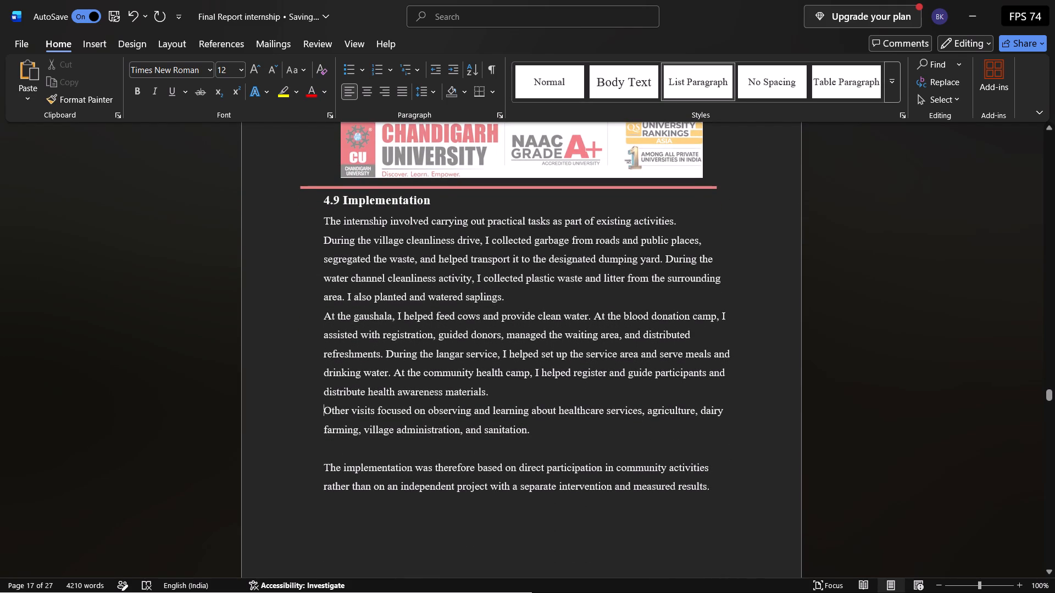
key(Return)
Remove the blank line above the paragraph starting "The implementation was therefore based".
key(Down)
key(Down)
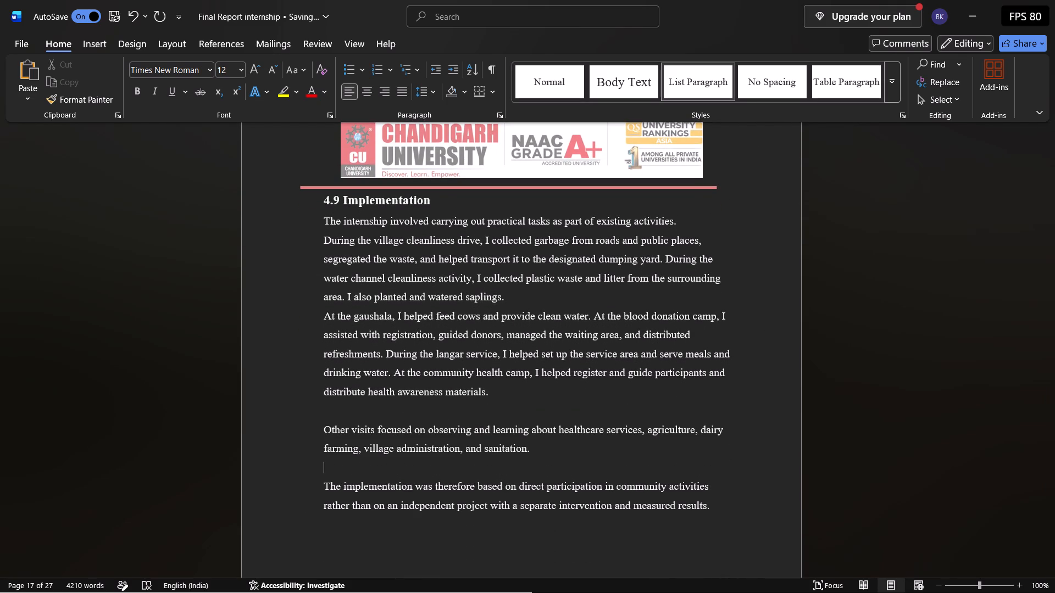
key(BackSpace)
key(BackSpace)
Insert a blank line above the paragraph starting "At the gaushala" in section 4.9.
key(Up)
key(Up)
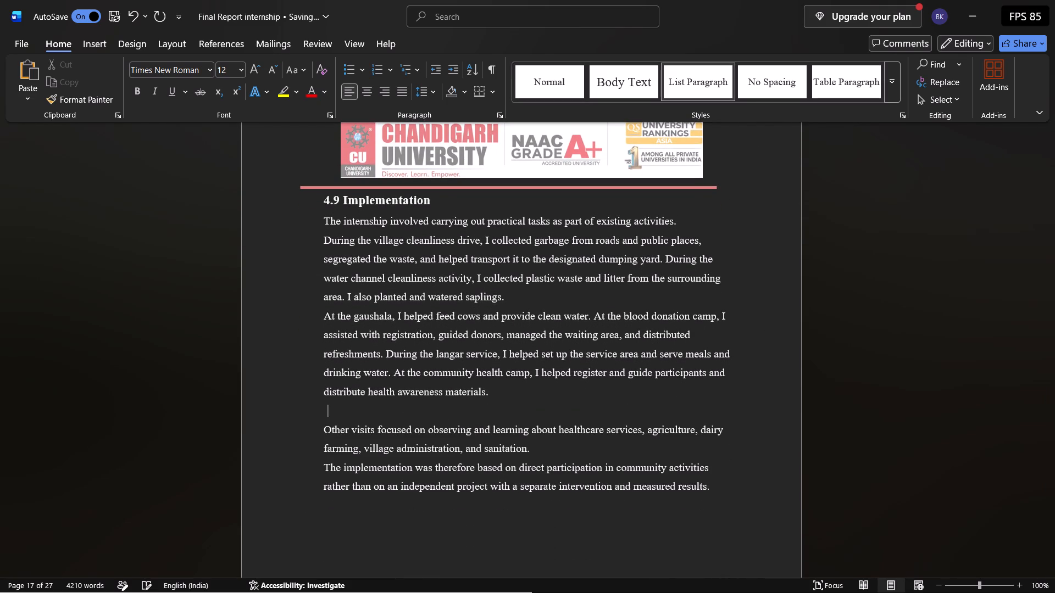
key(Up)
key(Up)
key(Up)
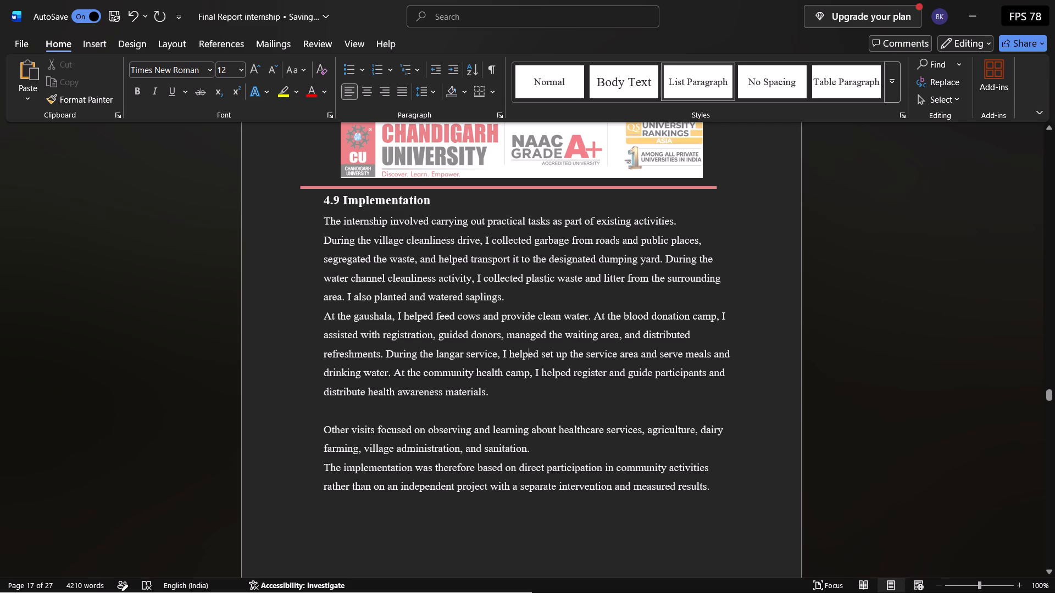
click(316, 315)
key(Return)
key(Up)
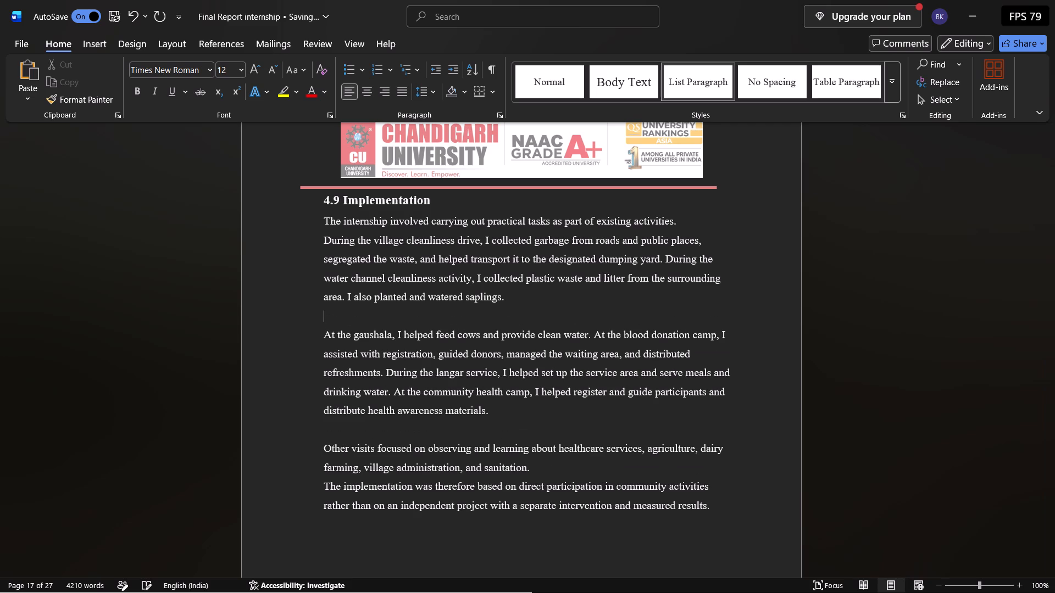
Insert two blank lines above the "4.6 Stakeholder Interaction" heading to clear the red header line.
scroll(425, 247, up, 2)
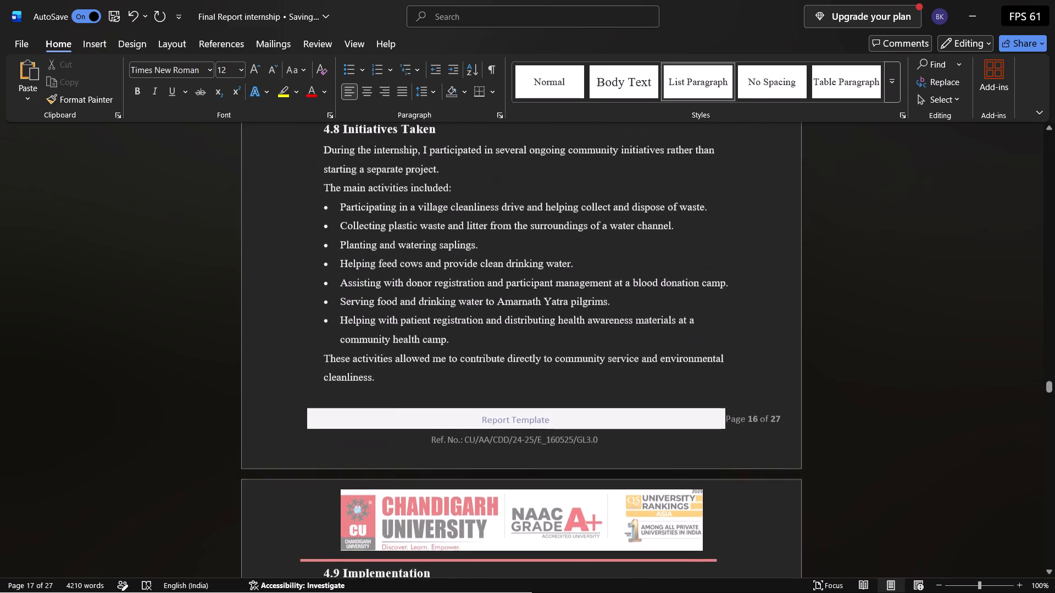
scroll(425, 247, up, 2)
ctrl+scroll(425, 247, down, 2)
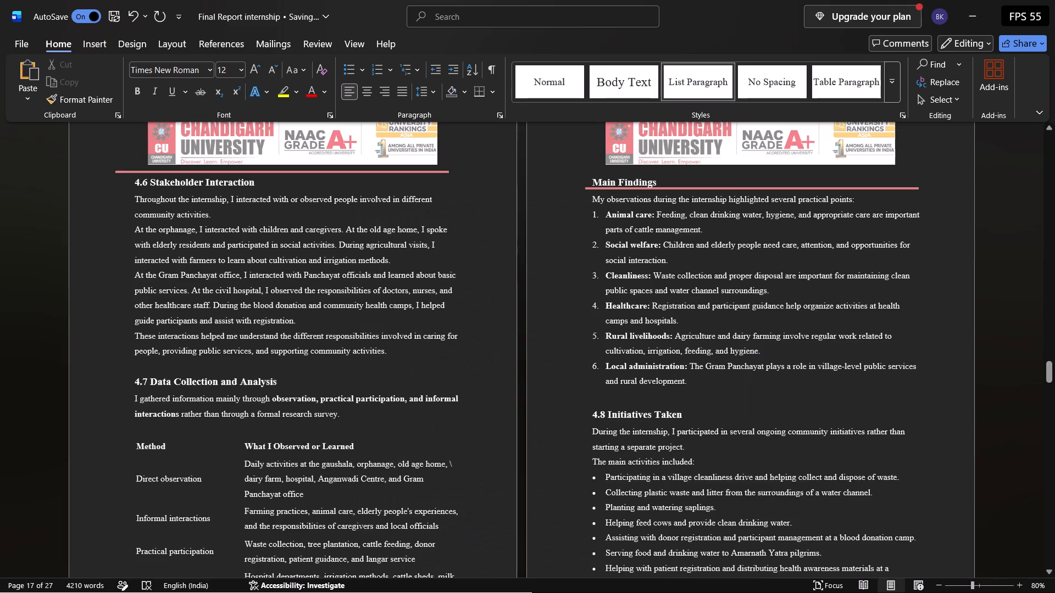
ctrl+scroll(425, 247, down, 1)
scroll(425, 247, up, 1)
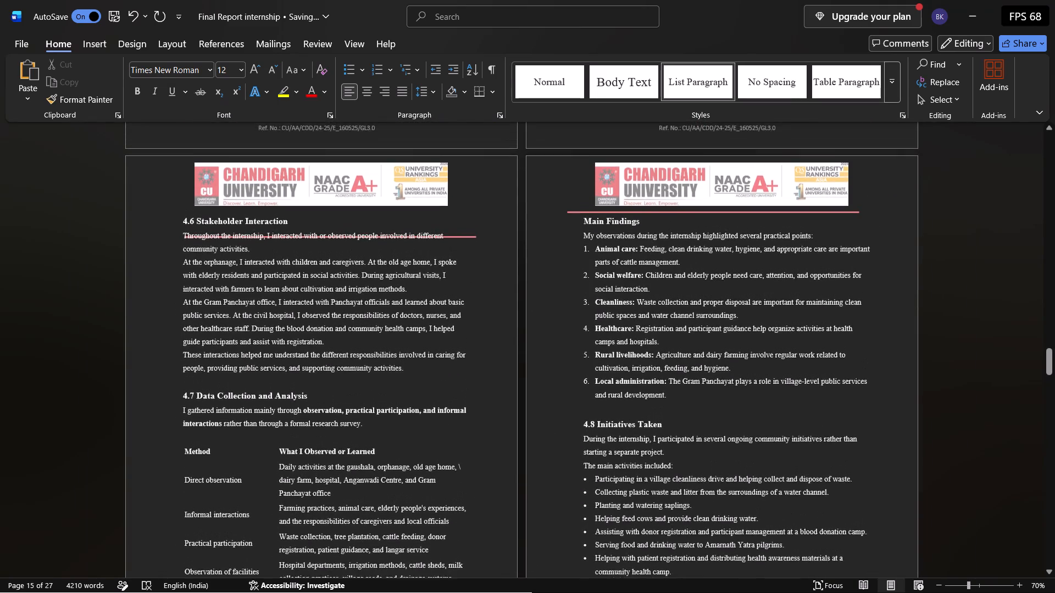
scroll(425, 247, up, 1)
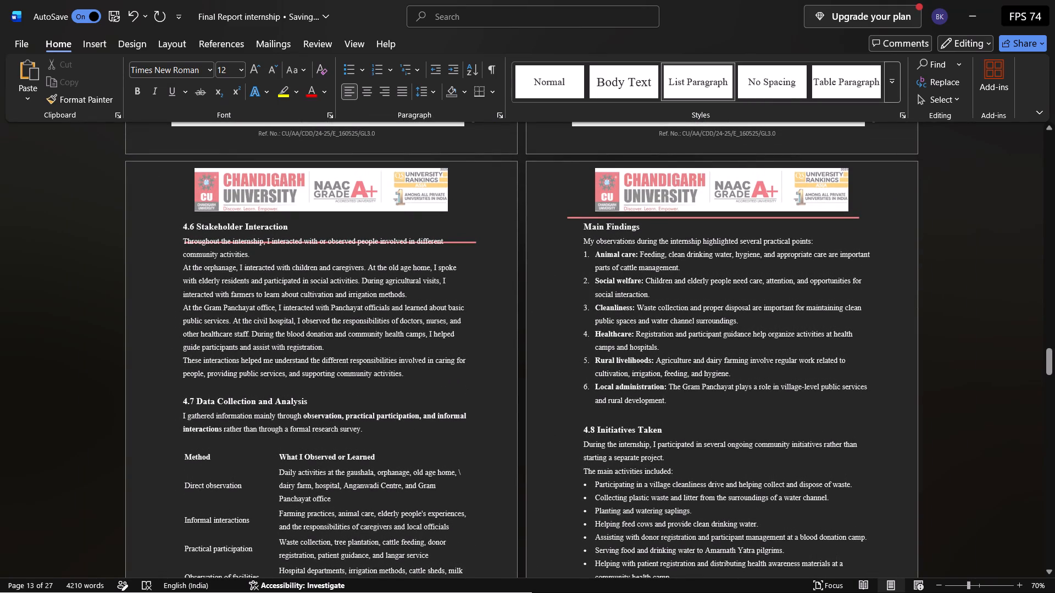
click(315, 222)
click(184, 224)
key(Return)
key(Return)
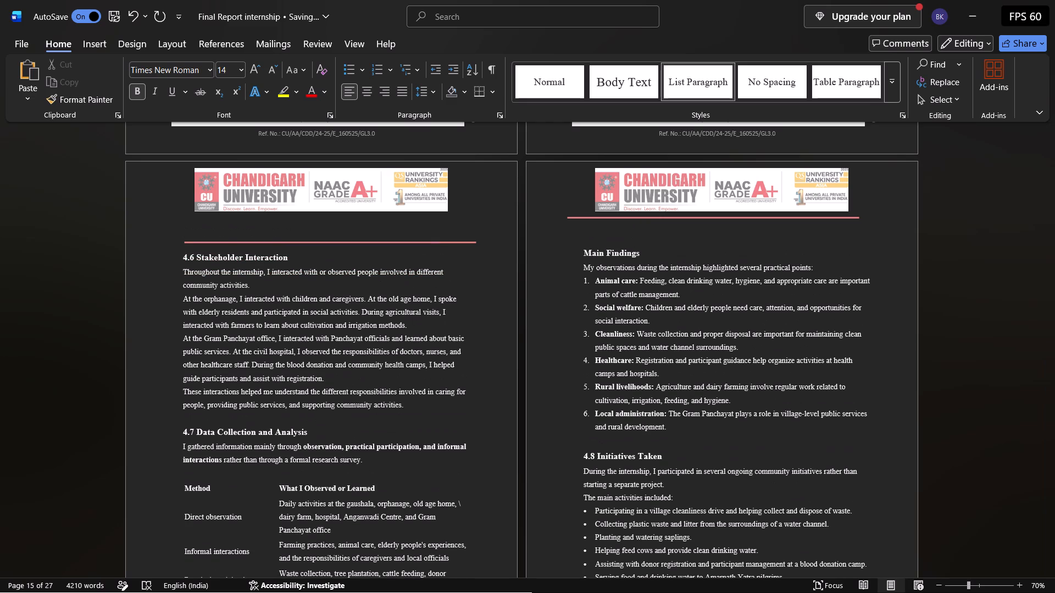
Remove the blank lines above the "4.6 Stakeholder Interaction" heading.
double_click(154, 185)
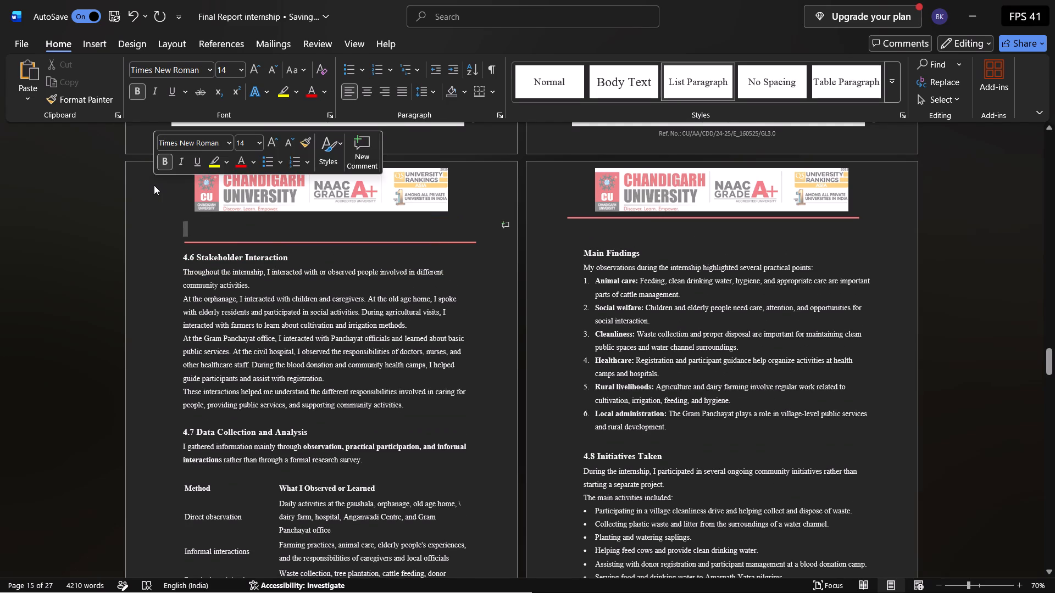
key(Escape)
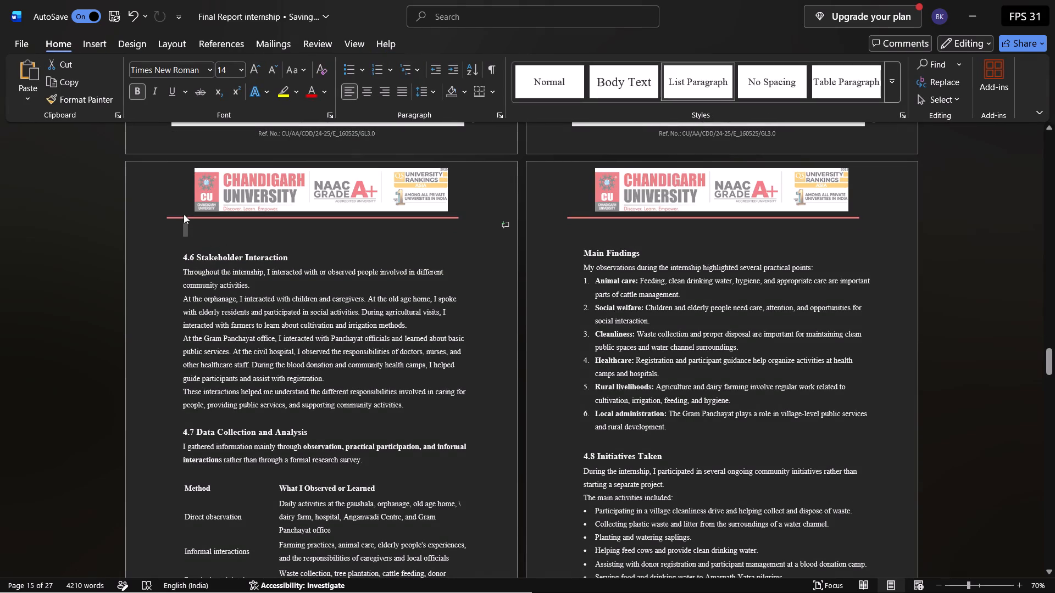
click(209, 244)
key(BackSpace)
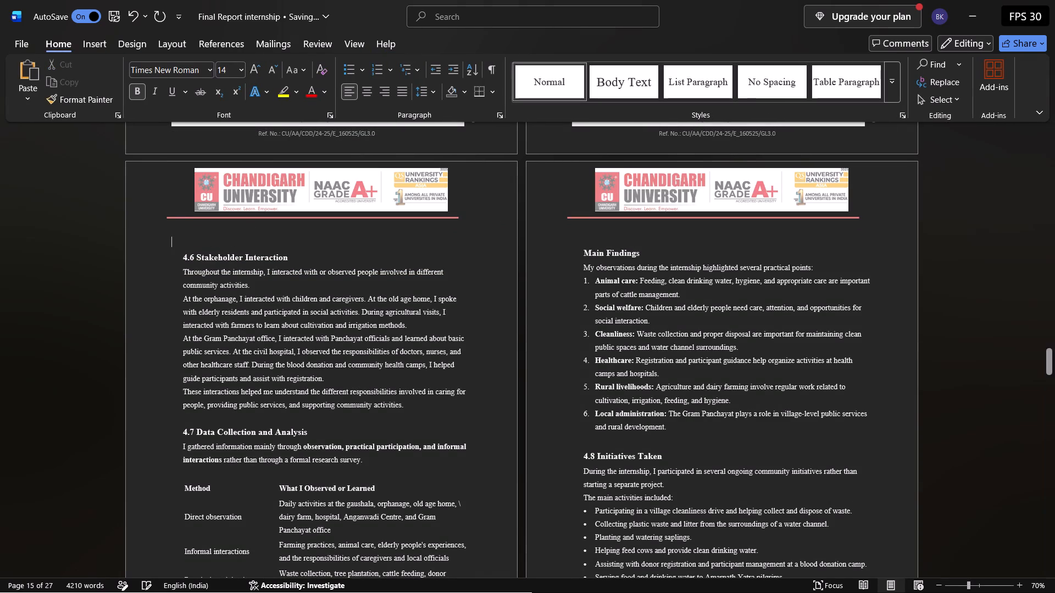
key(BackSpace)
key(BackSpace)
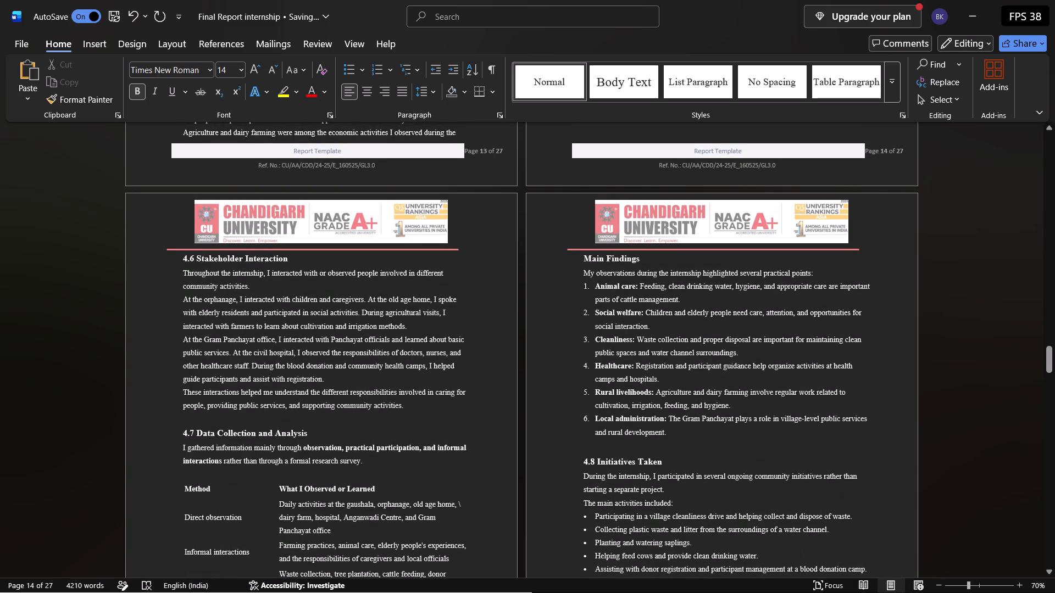
Insert a blank line after the opening paragraph of section 4.6 ending in "community activities.".
scroll(348, 306, down, 1)
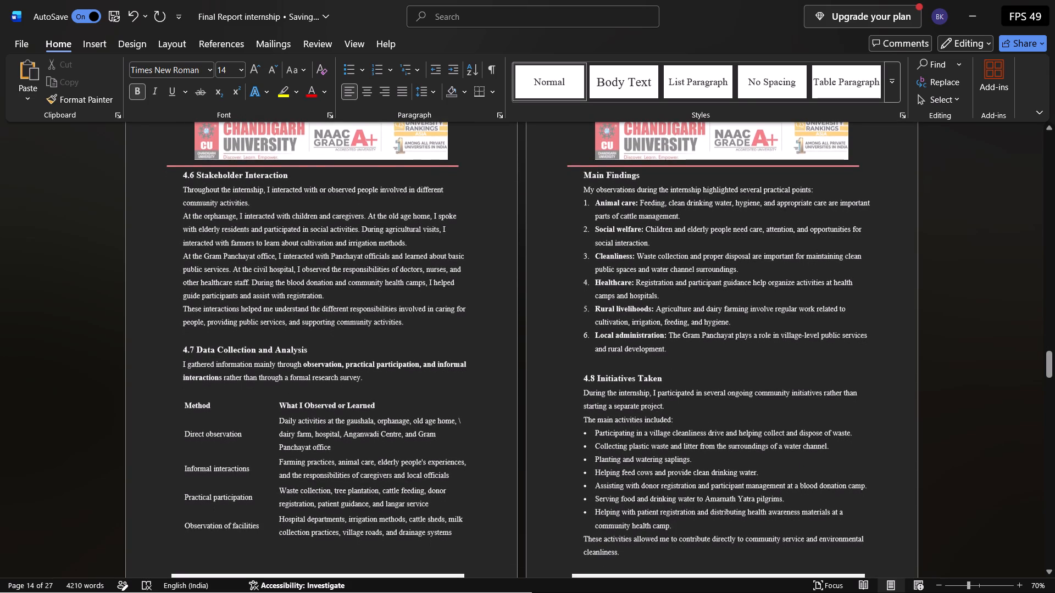
click(265, 205)
scroll(265, 205, down, 1)
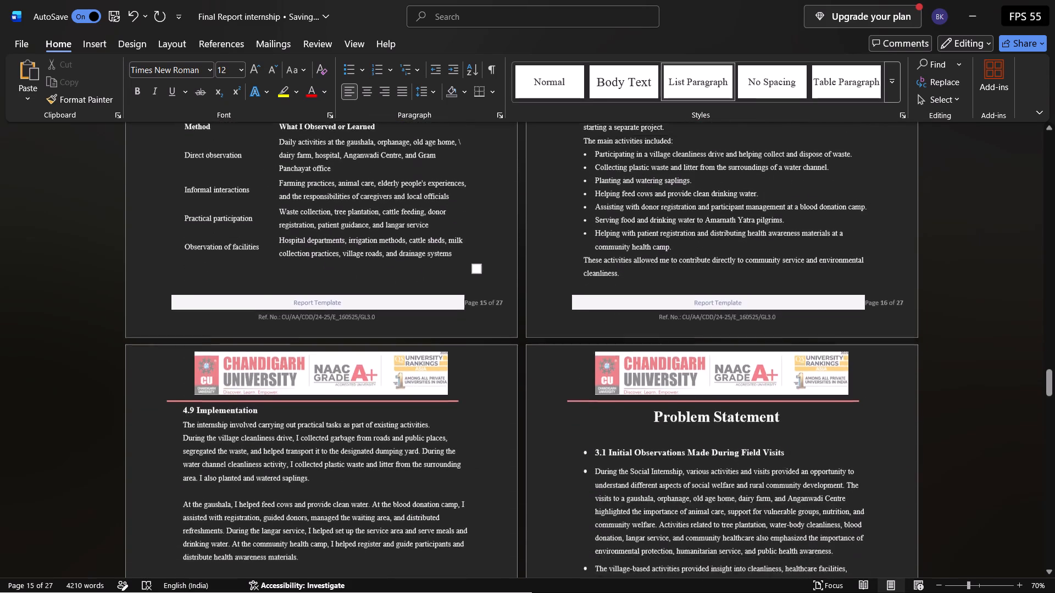
scroll(265, 205, down, 1)
scroll(265, 205, up, 1)
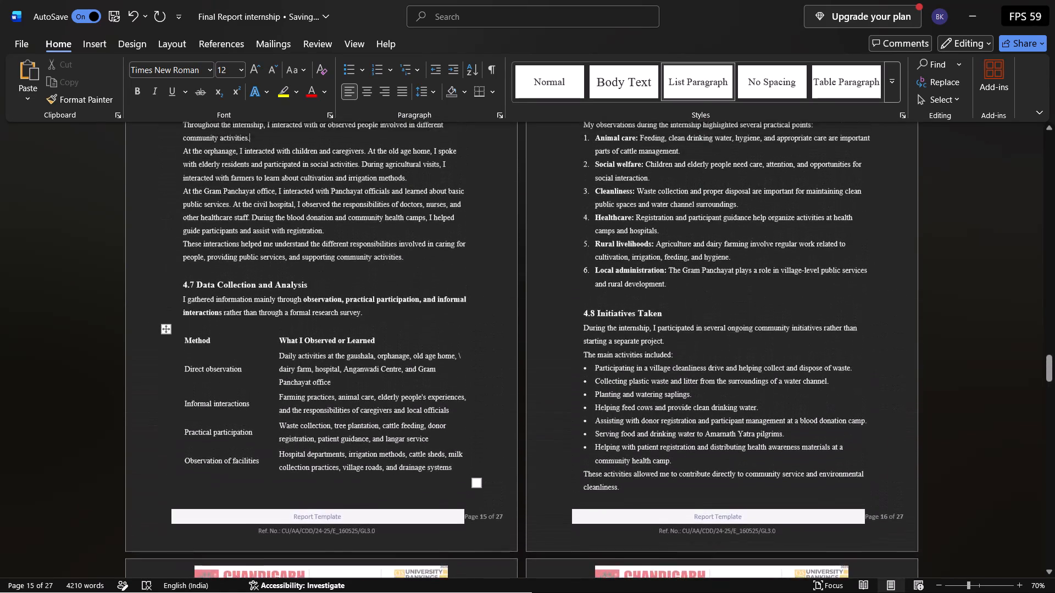
scroll(265, 205, up, 1)
key(Return)
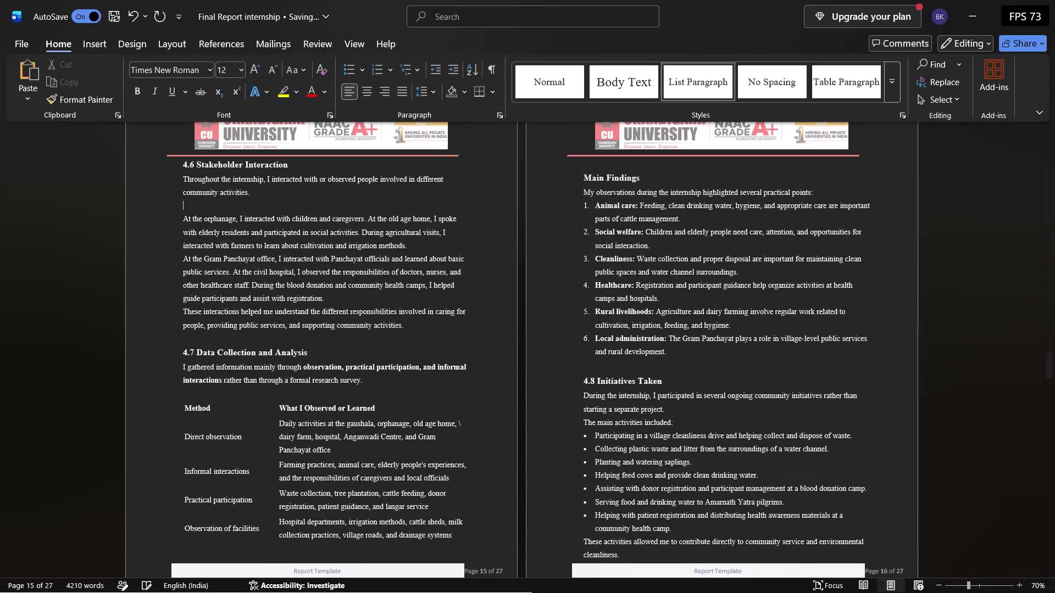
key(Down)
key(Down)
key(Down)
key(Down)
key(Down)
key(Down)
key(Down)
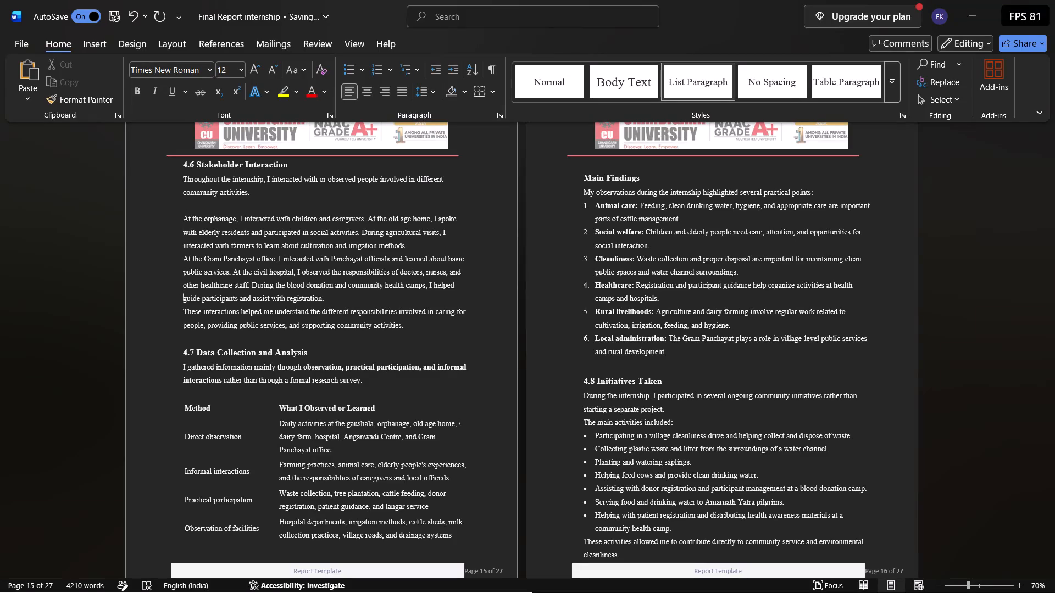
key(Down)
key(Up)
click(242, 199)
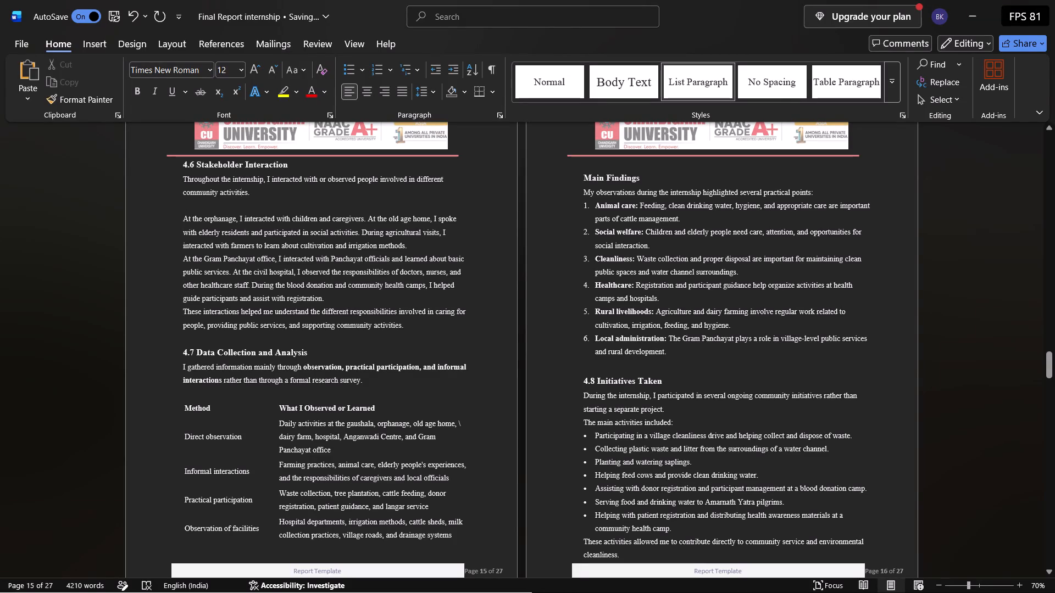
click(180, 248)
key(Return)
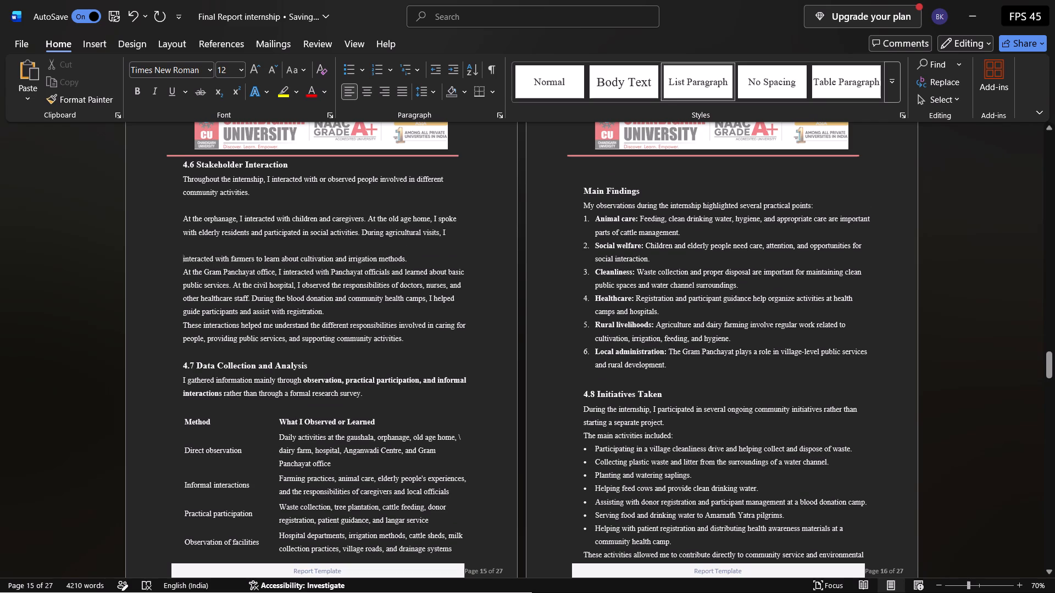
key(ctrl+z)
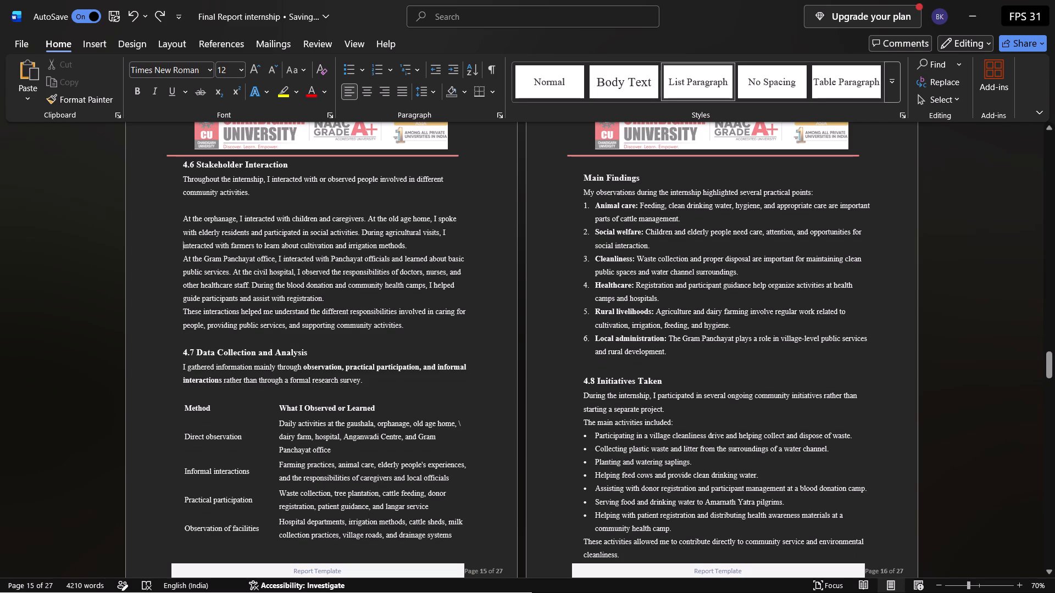
Insert a blank line above the paragraph starting "At the Gram Panchayat office" in section 4.6.
click(182, 261)
key(Return)
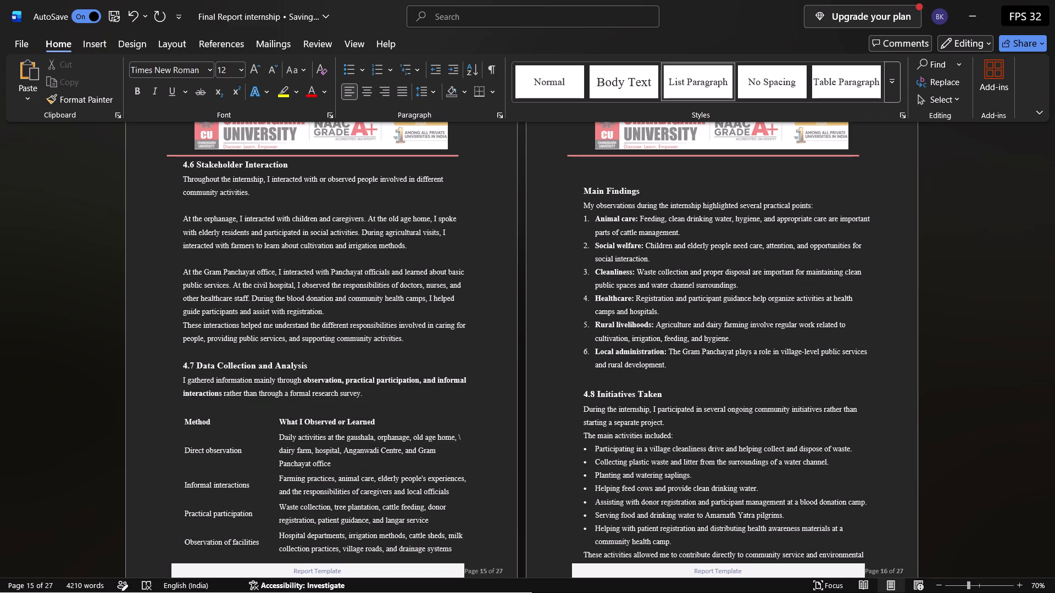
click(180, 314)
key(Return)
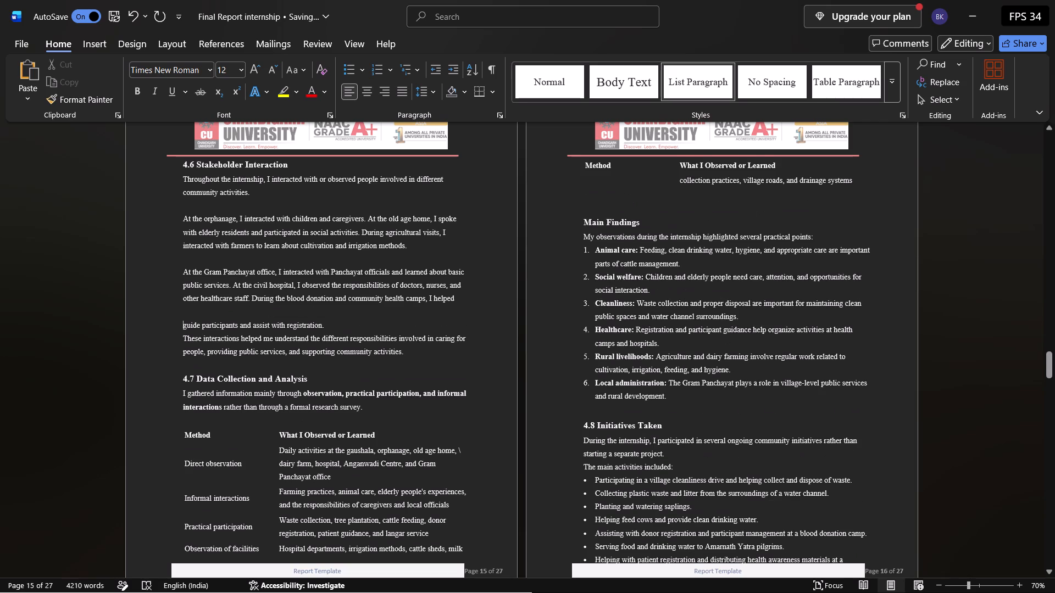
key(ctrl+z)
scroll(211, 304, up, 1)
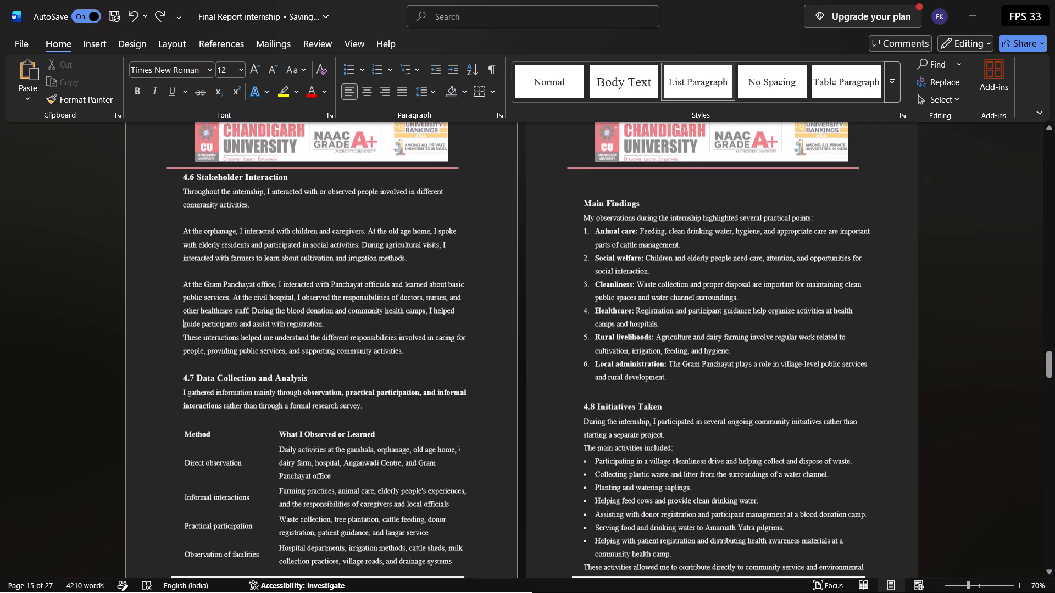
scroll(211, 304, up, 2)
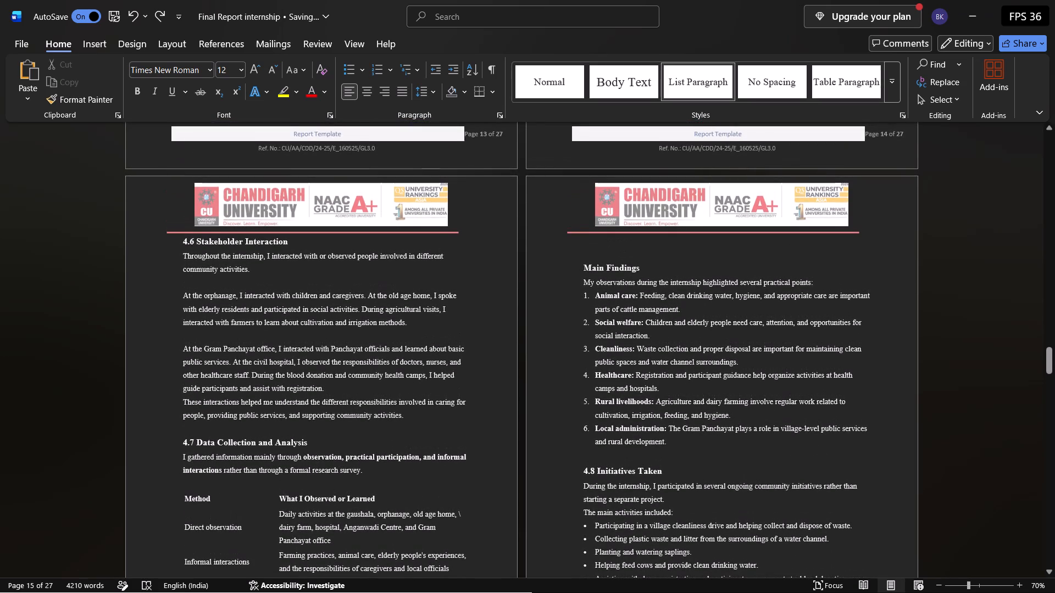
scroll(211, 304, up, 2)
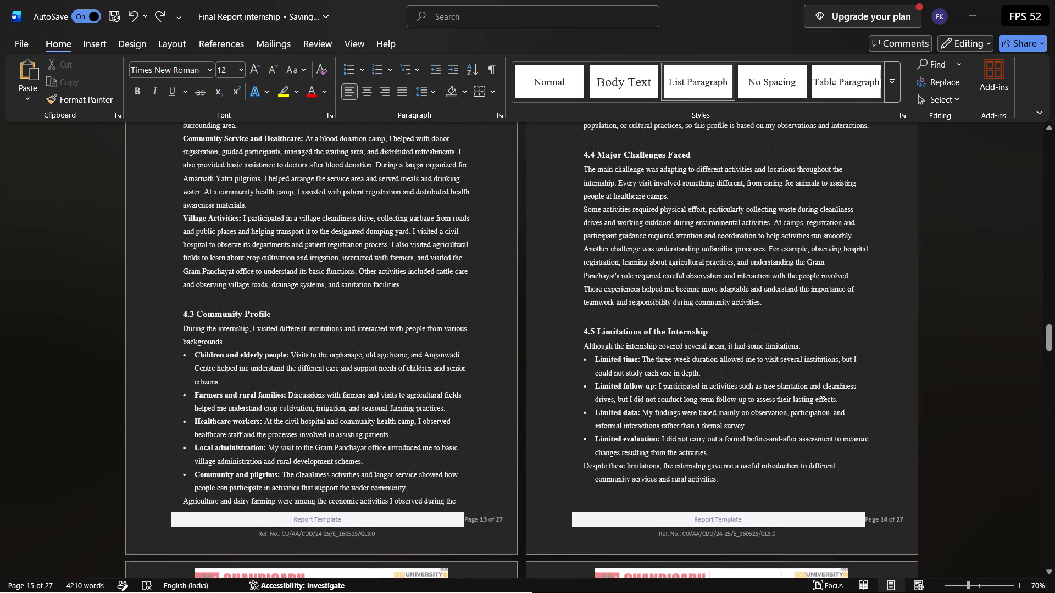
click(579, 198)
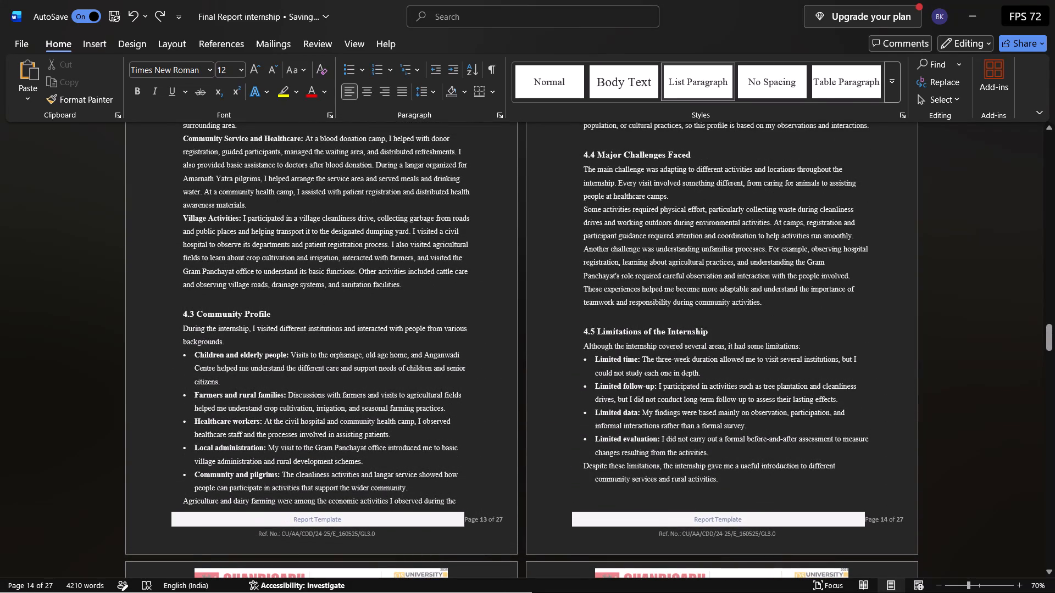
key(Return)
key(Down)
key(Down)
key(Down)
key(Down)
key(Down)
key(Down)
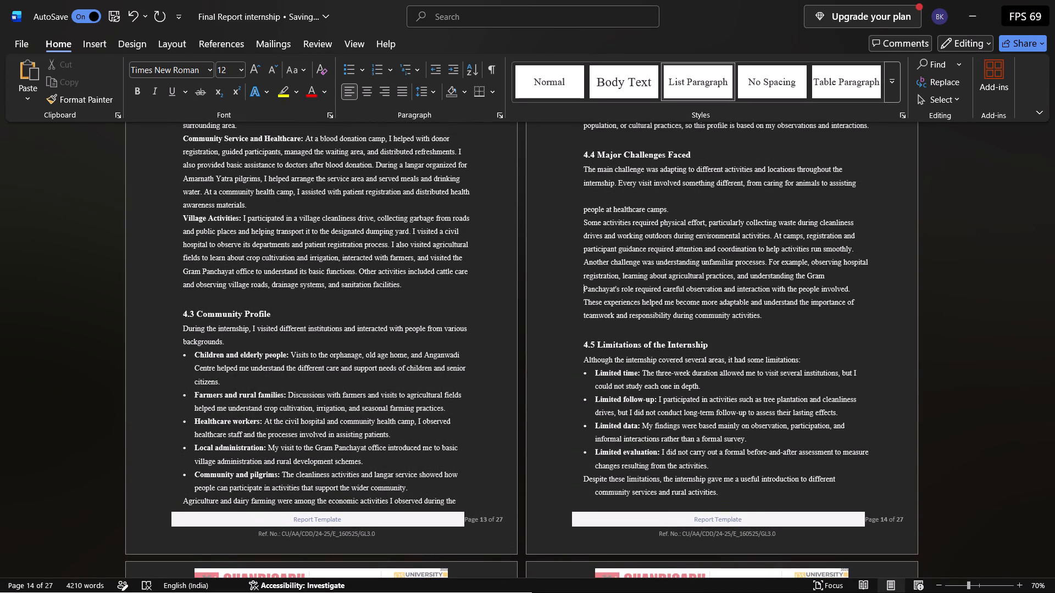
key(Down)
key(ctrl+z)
Insert a blank line above the "Village Activities" paragraph in section 4.2.
scroll(579, 198, up, 1)
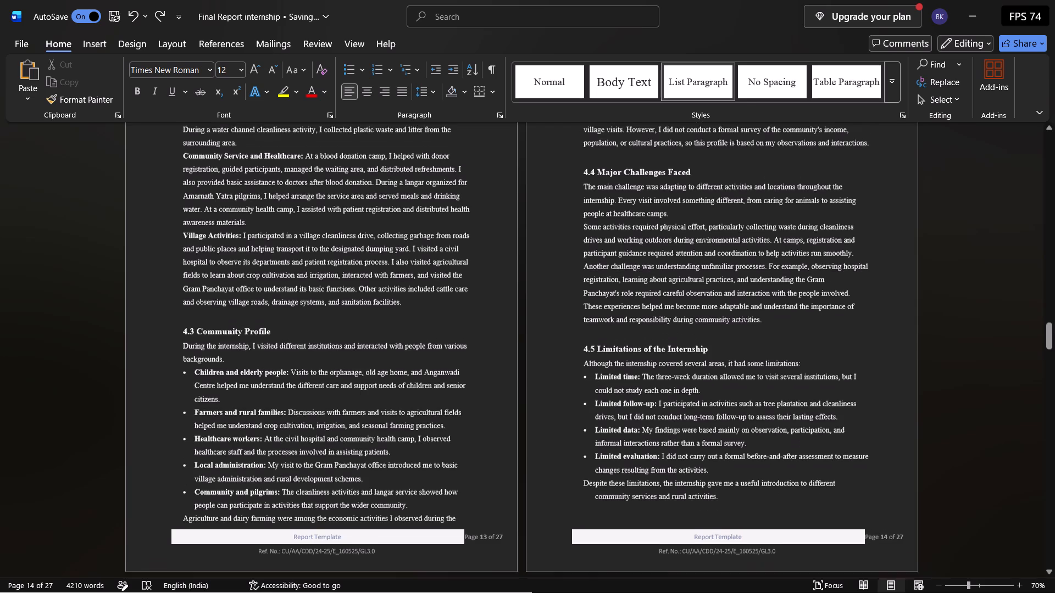
scroll(579, 198, up, 1)
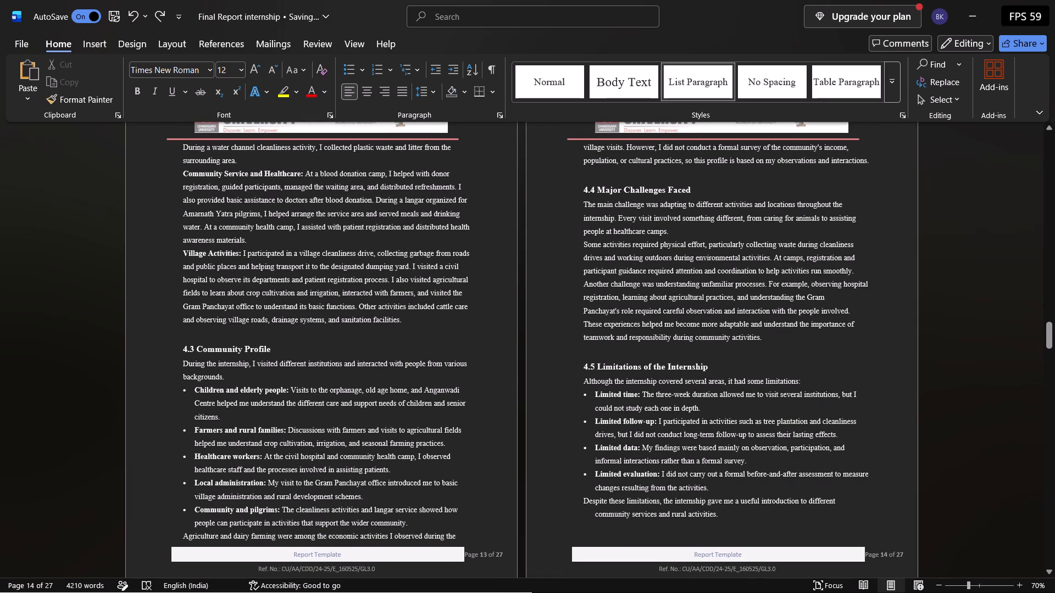
click(253, 249)
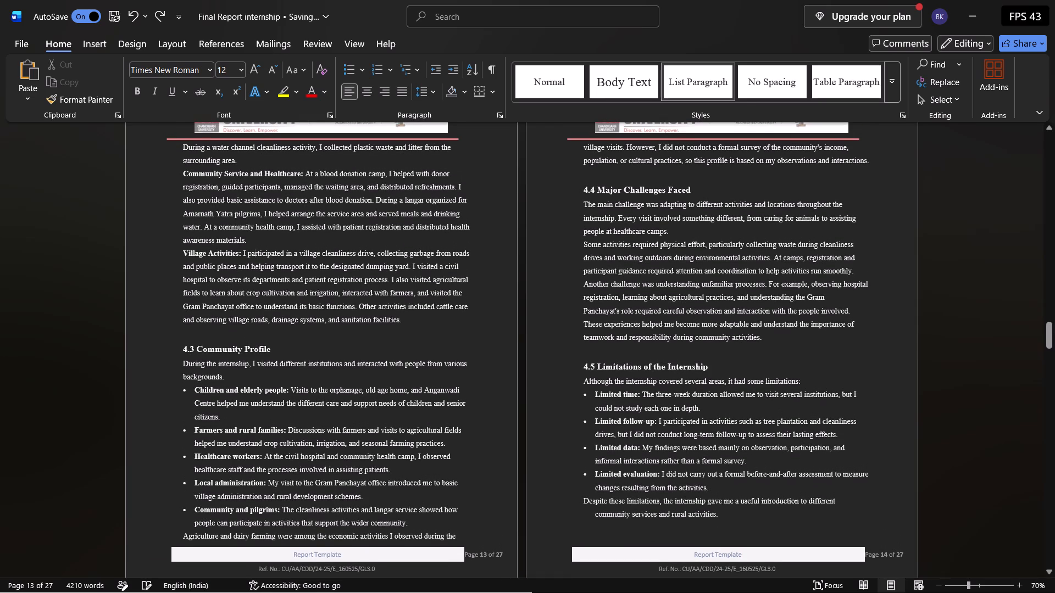
click(254, 243)
key(Return)
key(Up)
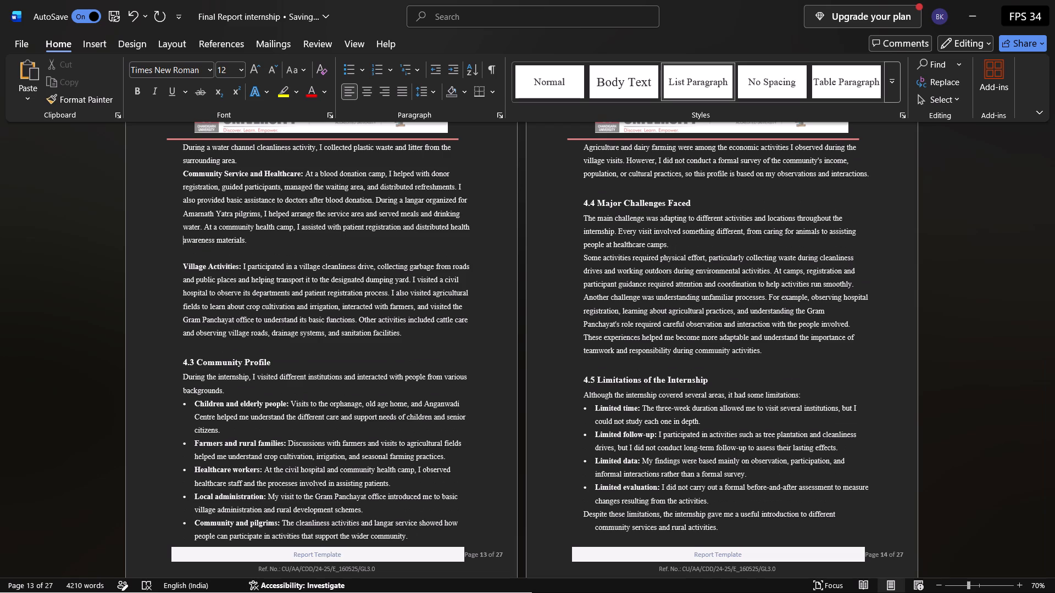
Insert a blank line above the "Community Service and Healthcare" paragraph in section 4.2.
click(180, 169)
key(Return)
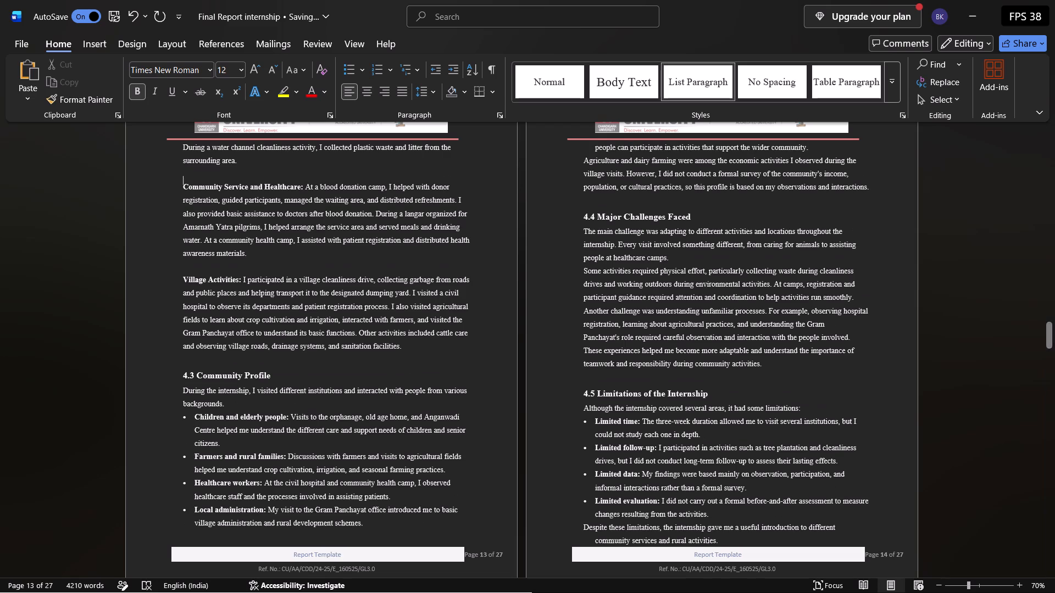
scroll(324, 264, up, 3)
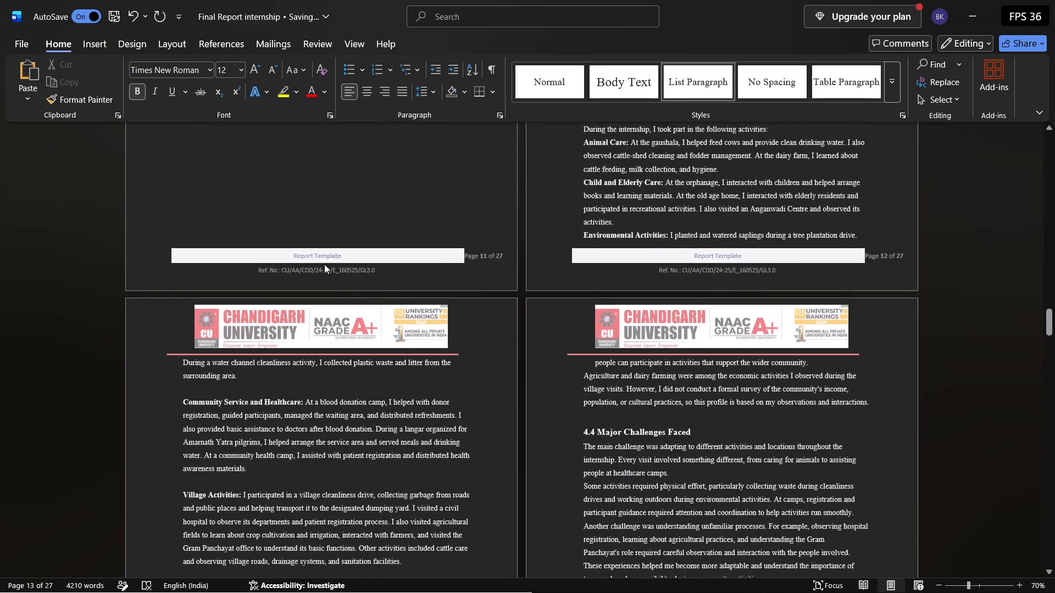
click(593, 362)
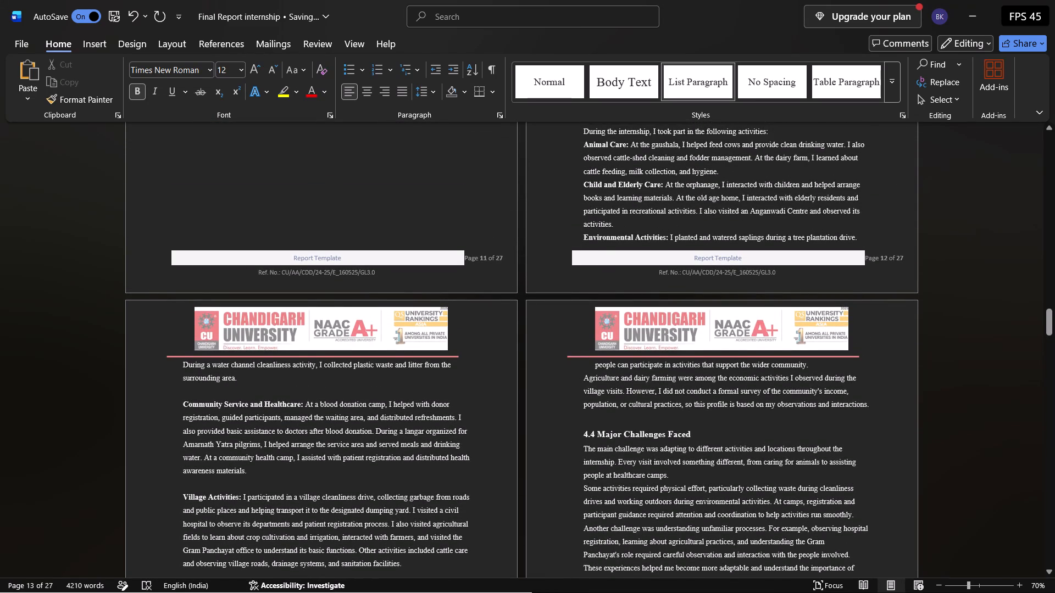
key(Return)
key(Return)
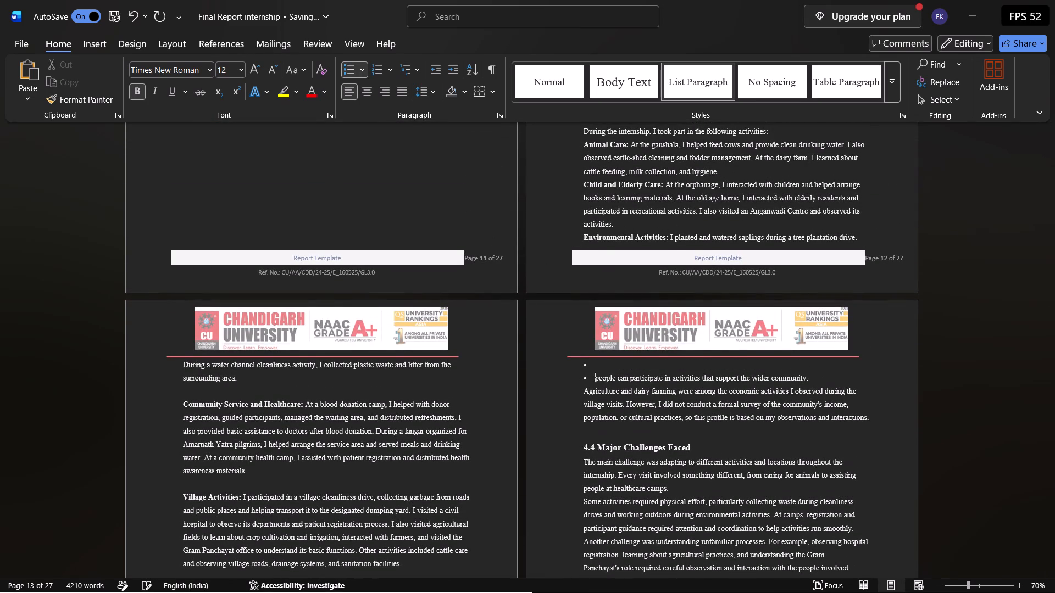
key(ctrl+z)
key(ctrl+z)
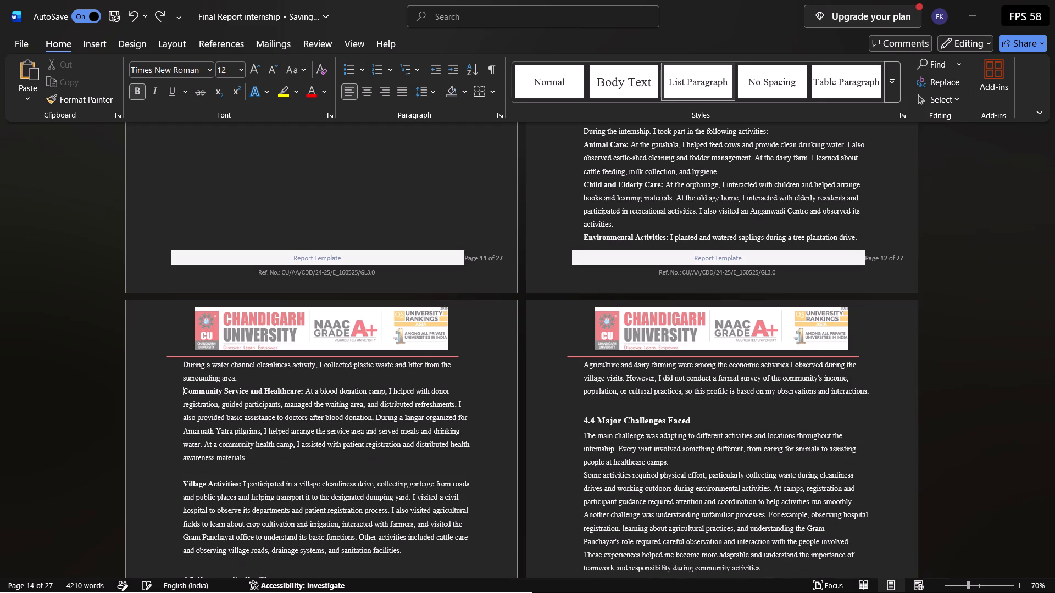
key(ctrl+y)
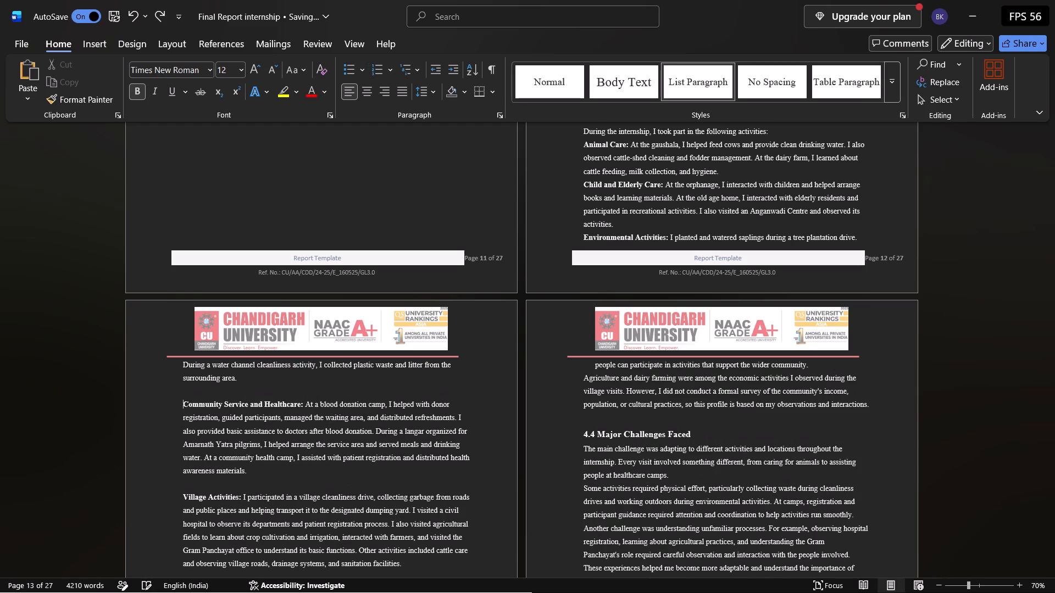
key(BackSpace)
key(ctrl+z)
Split the "Community and pilgrims" bullet before "people can participate" and strip the new line's bullet and indent so it sits flush.
click(593, 362)
key(BackSpace)
key(ctrl+z)
key(Return)
key(BackSpace)
key(BackSpace)
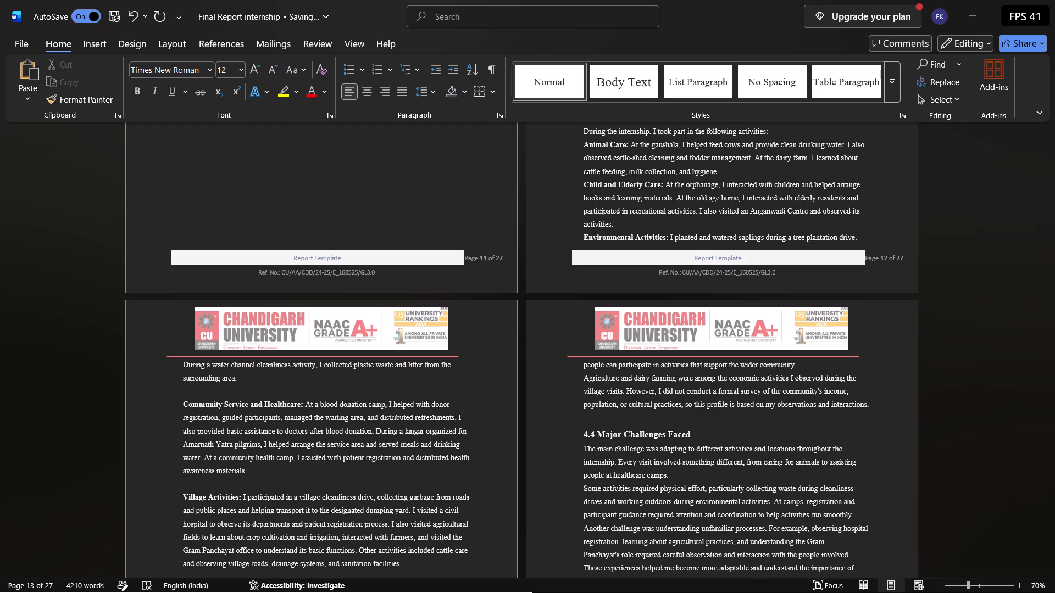
Insert a blank line after the "Child and Elderly Care" paragraph in section 4.2.
scroll(593, 362, up, 3)
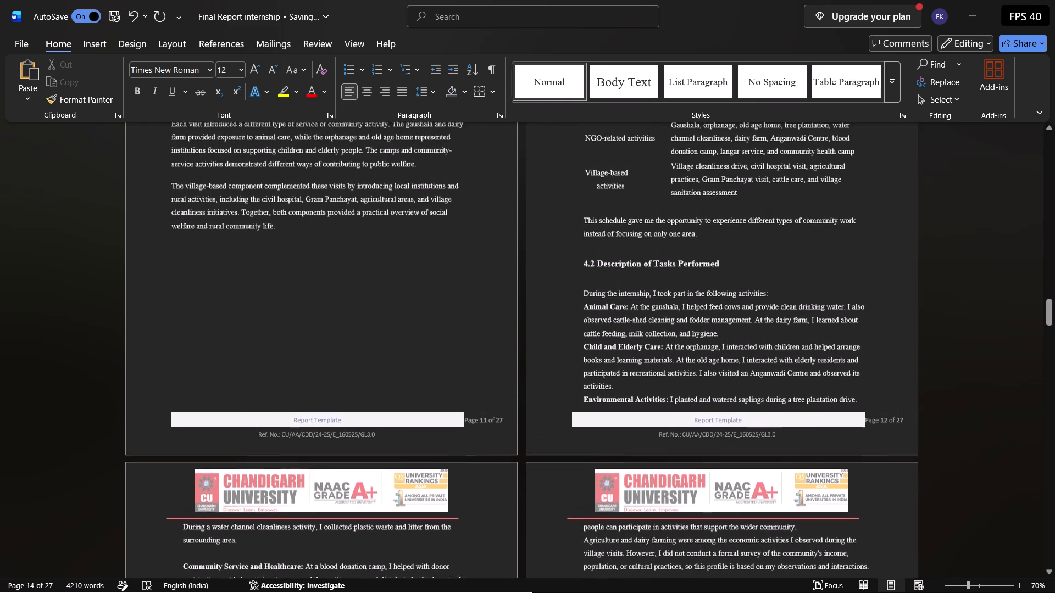
click(626, 387)
key(Return)
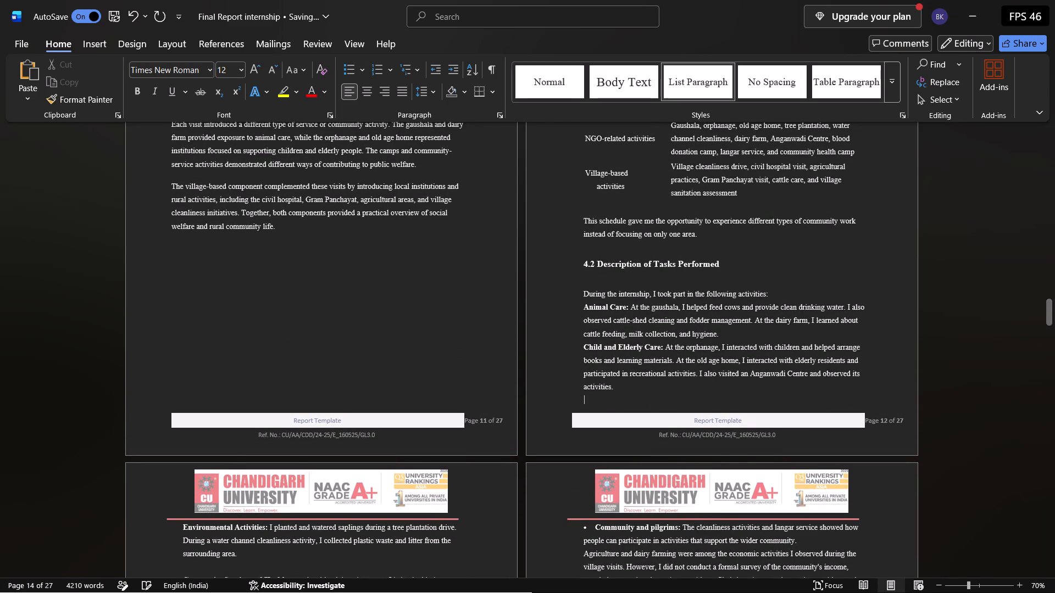
Insert a blank line between the "Animal Care" and "Child and Elderly Care" paragraphs in section 4.2.
scroll(626, 387, down, 1)
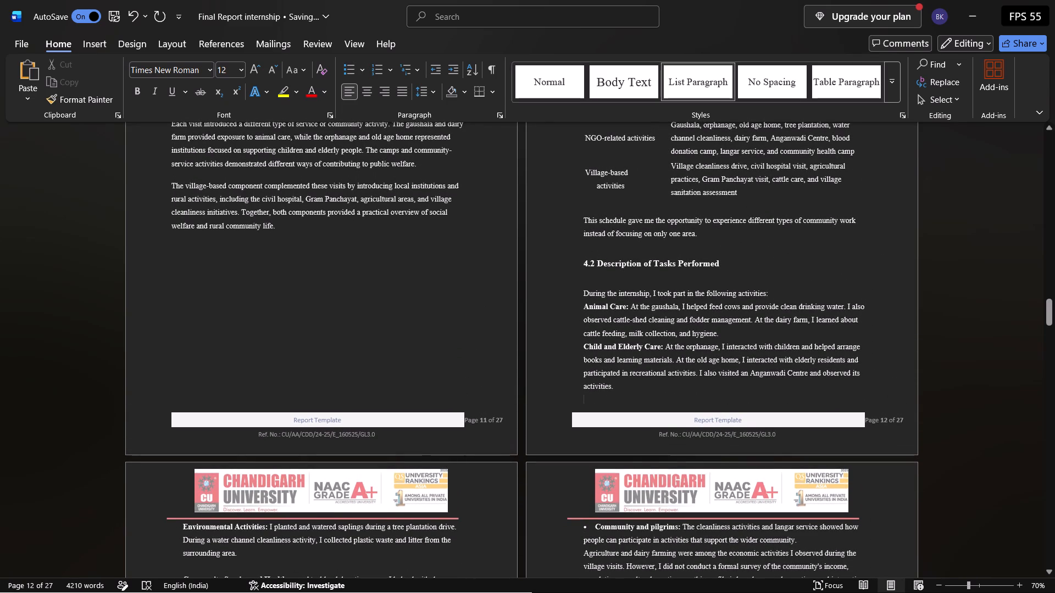
click(753, 337)
key(Return)
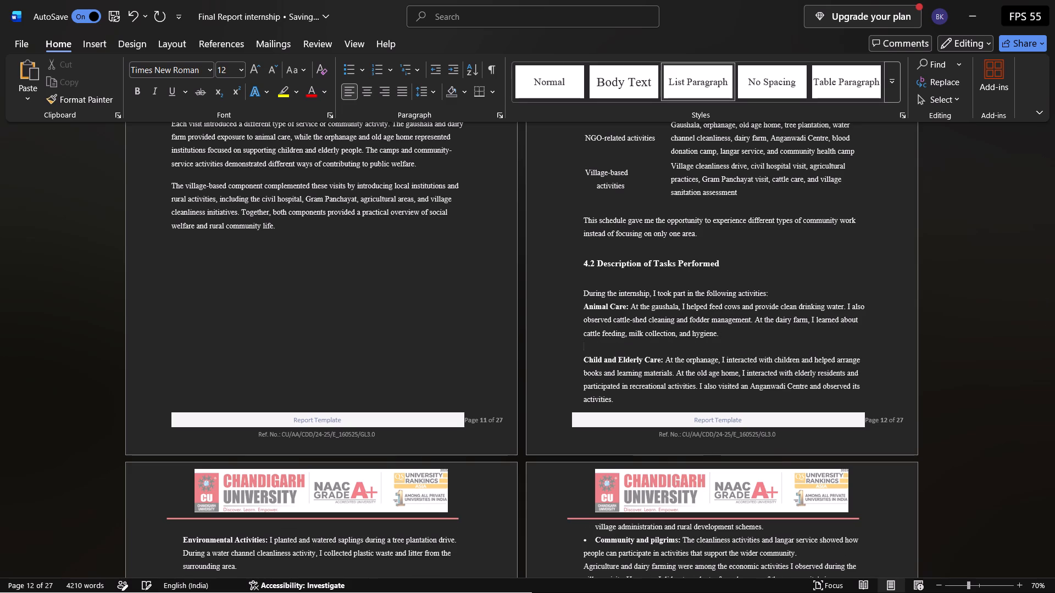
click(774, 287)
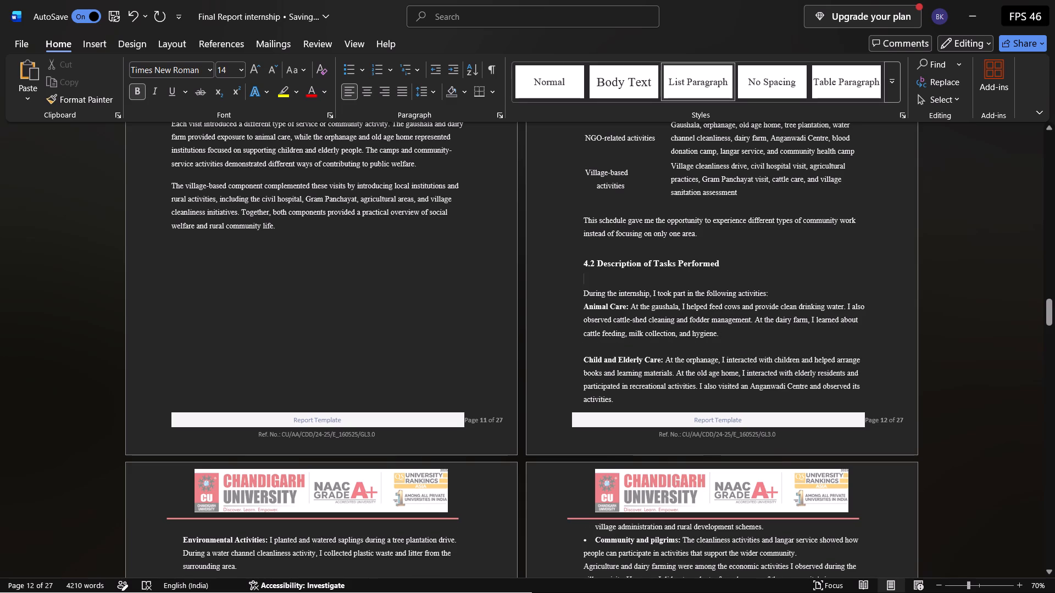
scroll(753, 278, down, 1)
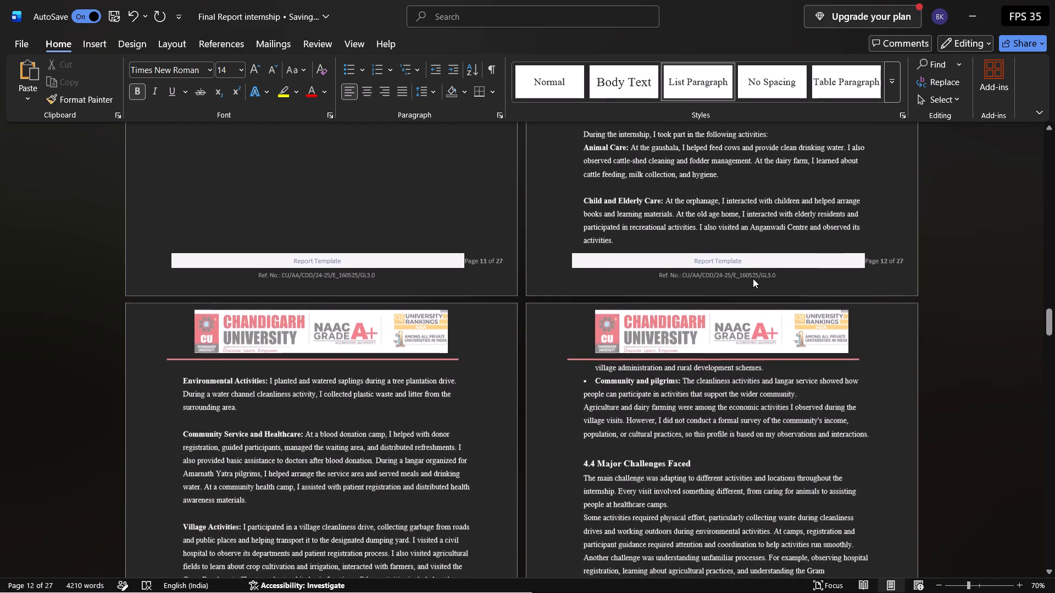
Split the "Local administration" bullet before "village administration and rural development schemes" and strip the new line's bullet and indent so it sits flush.
scroll(753, 278, down, 1)
scroll(306, 360, down, 1)
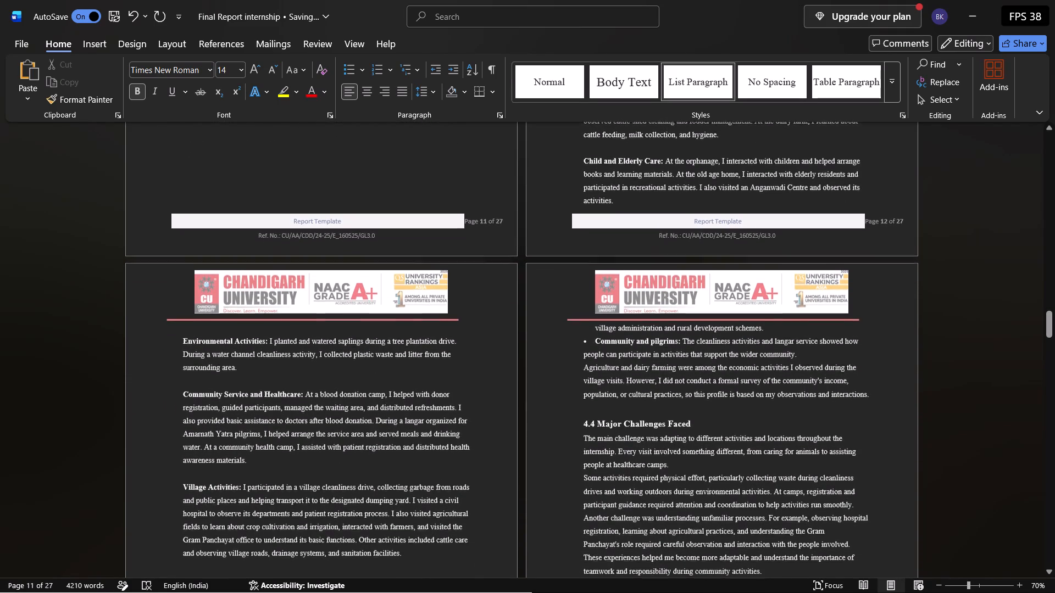
scroll(306, 360, down, 2)
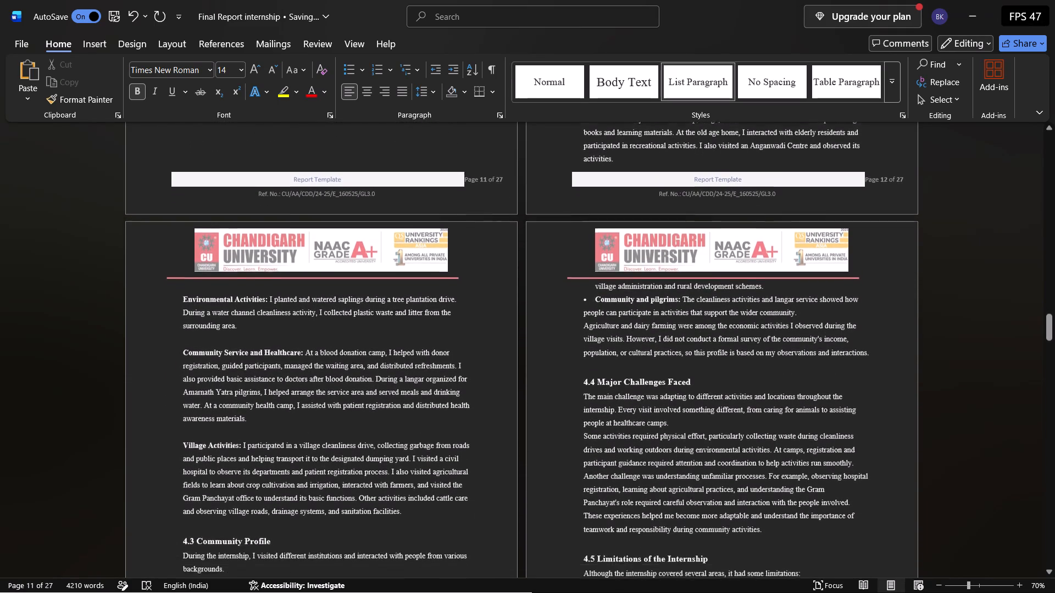
scroll(306, 360, down, 2)
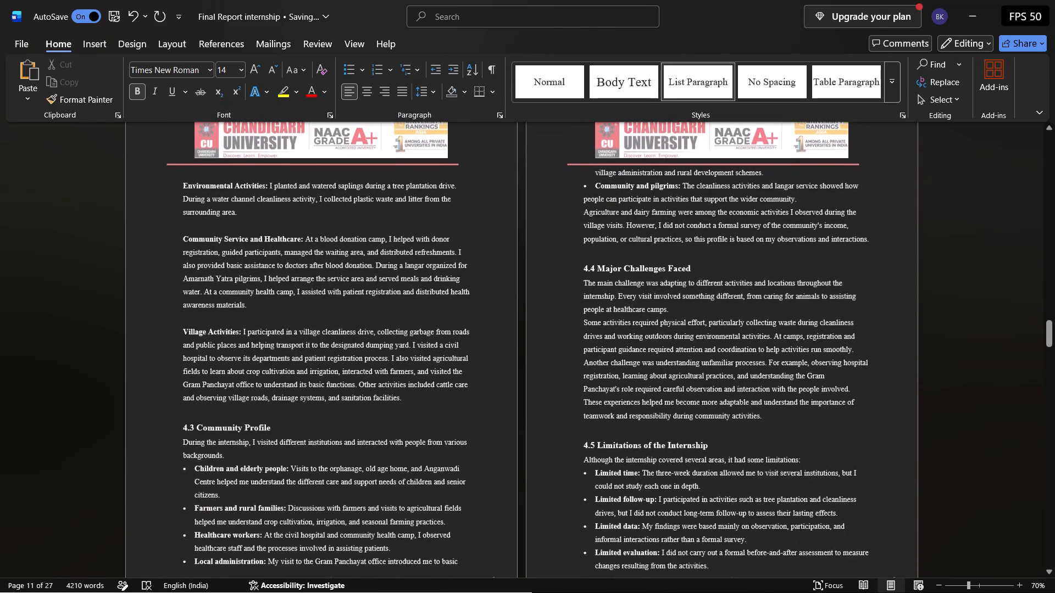
click(595, 172)
key(BackSpace)
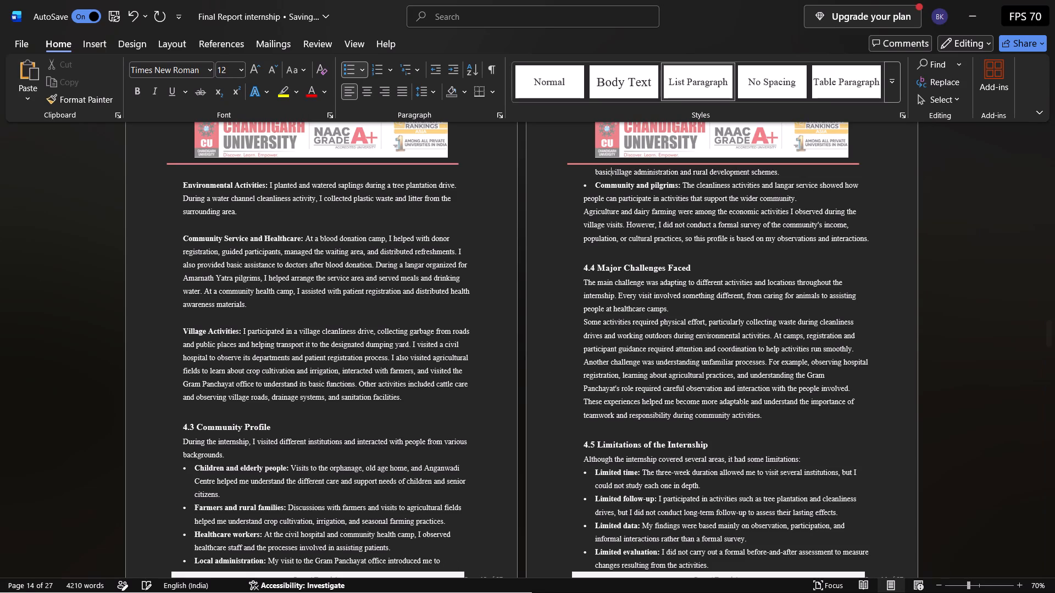
key(ctrl+z)
key(Return)
key(BackSpace)
key(BackSpace)
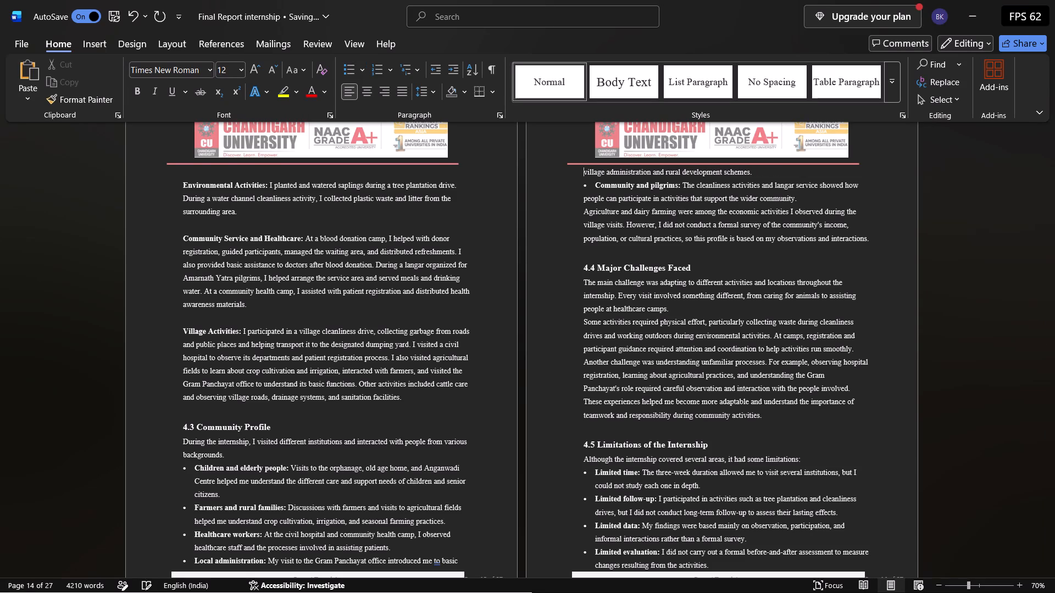
Remove the blank lines above the "At the Gram Panchayat office" and "At the orphanage" paragraphs in section 4.6.
scroll(595, 172, down, 1)
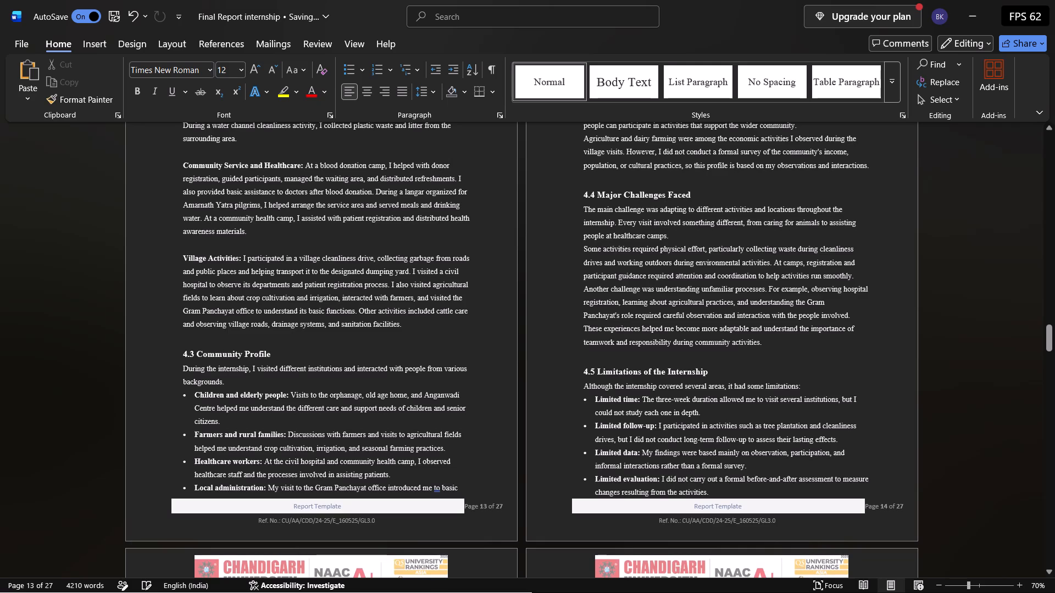
scroll(664, 386, down, 1)
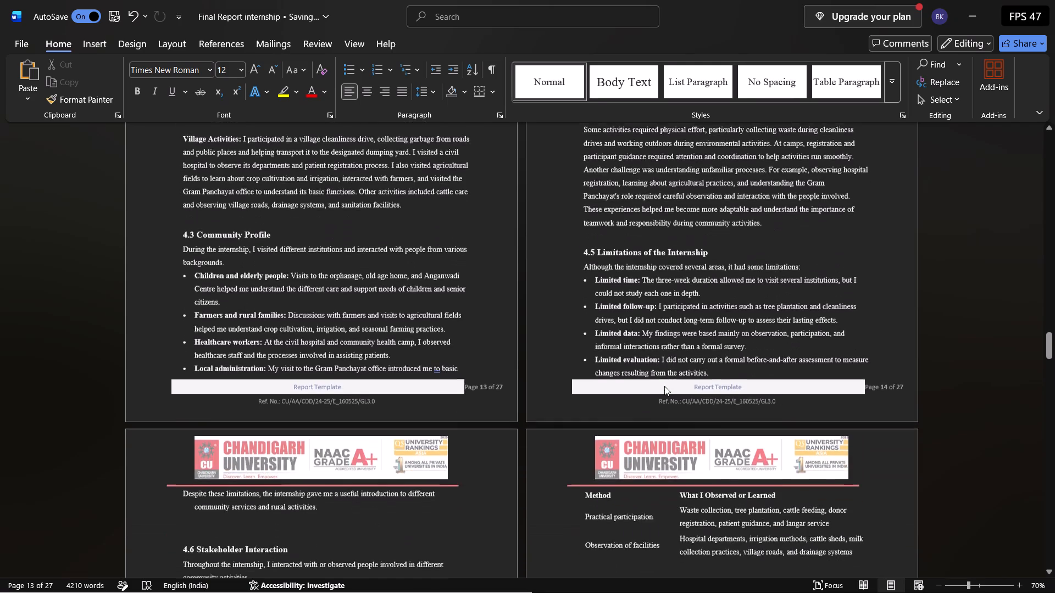
scroll(664, 386, down, 3)
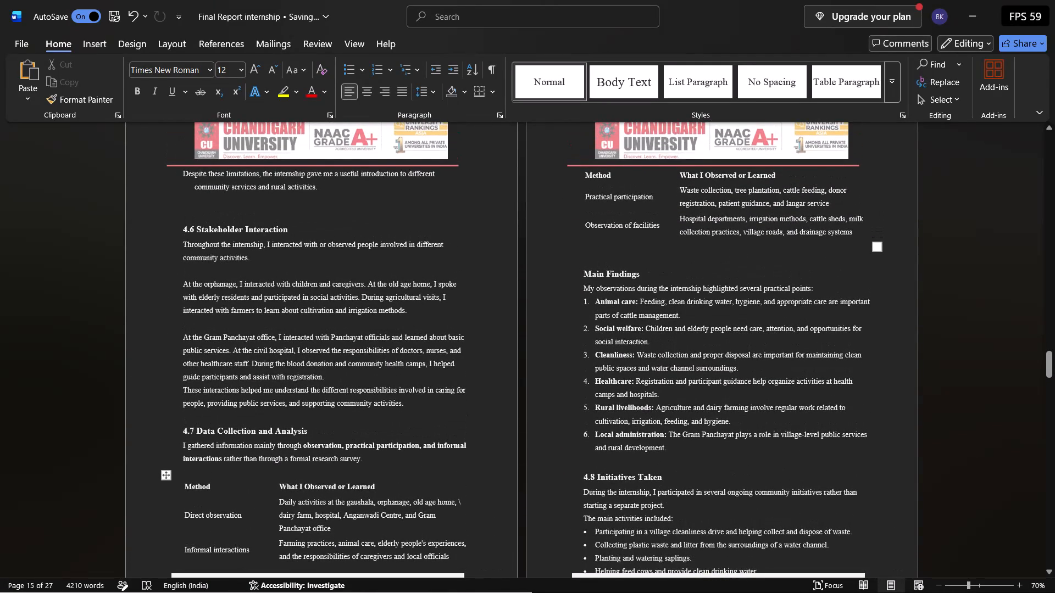
click(211, 329)
key(BackSpace)
key(BackSpace)
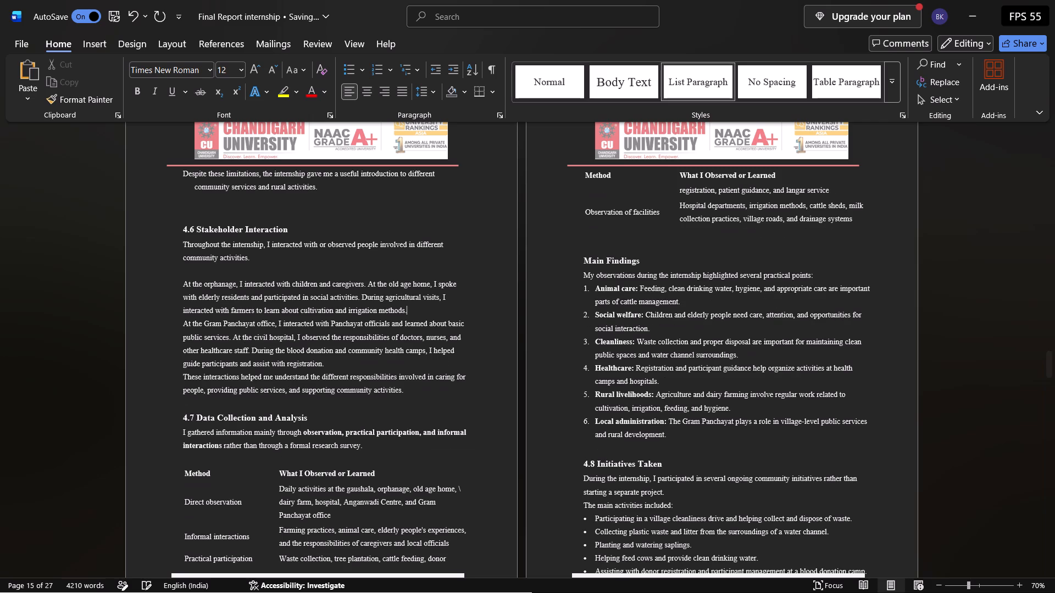
click(206, 272)
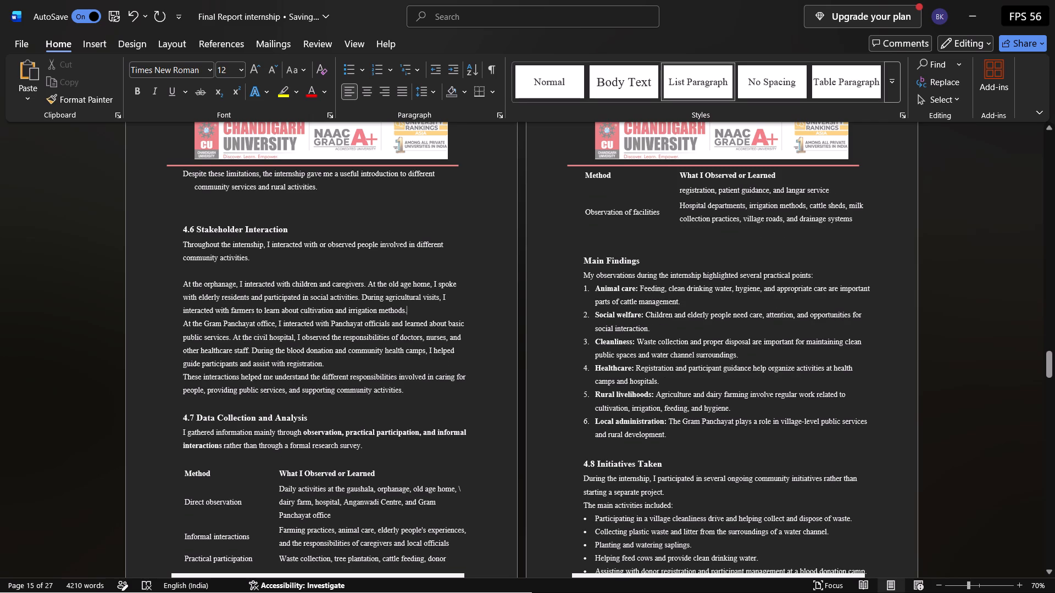
key(BackSpace)
key(BackSpace)
Delete one of the extra blank lines above the 4.6 Stakeholder Interaction heading.
click(176, 211)
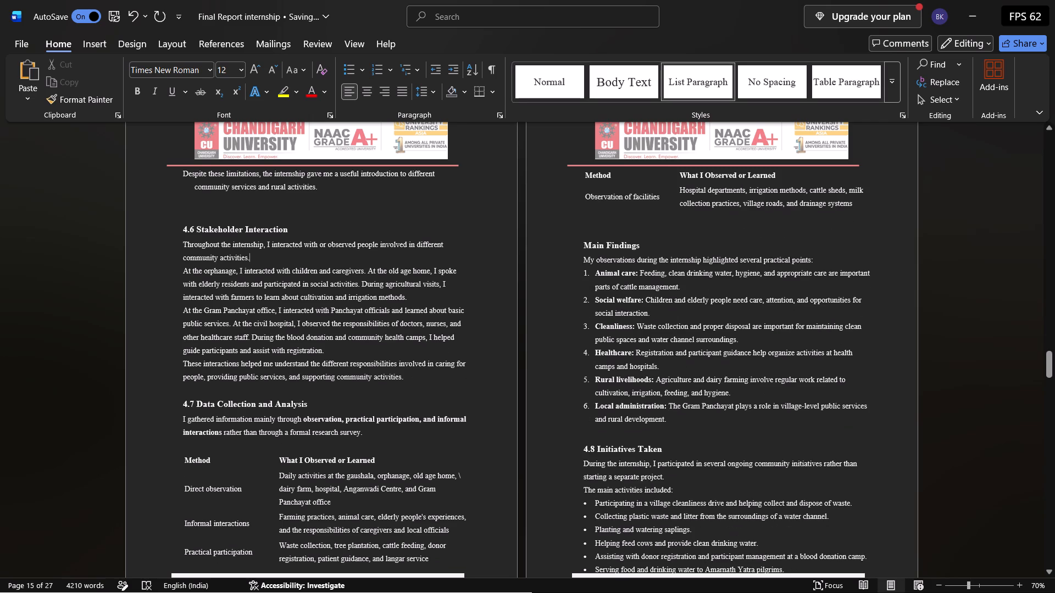
key(BackSpace)
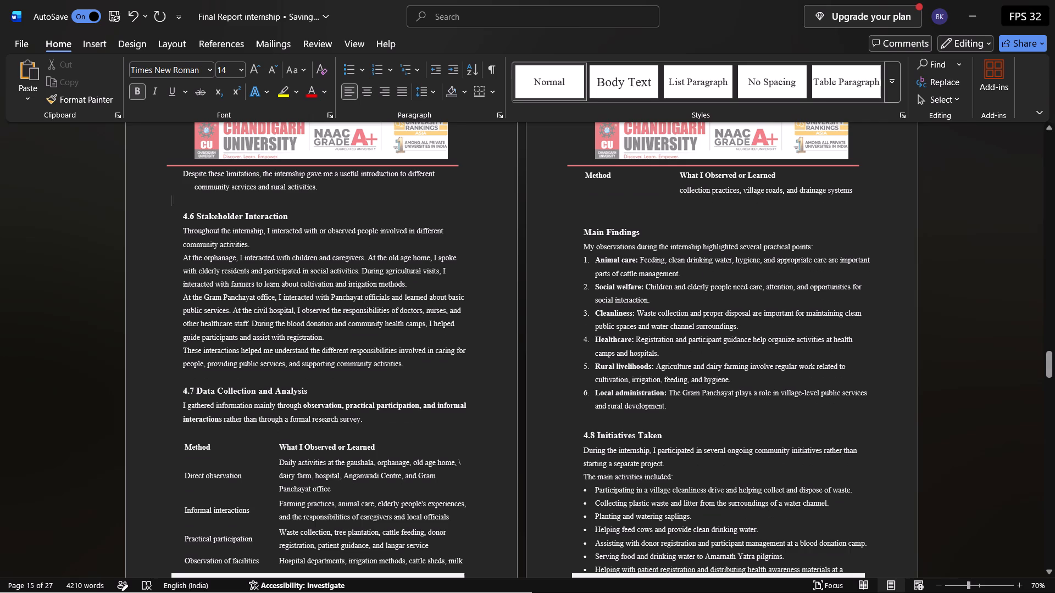
Split the "Despite these limitations" paragraph before "community services and rural activities" so its second line sits flush.
key(Up)
key(Return)
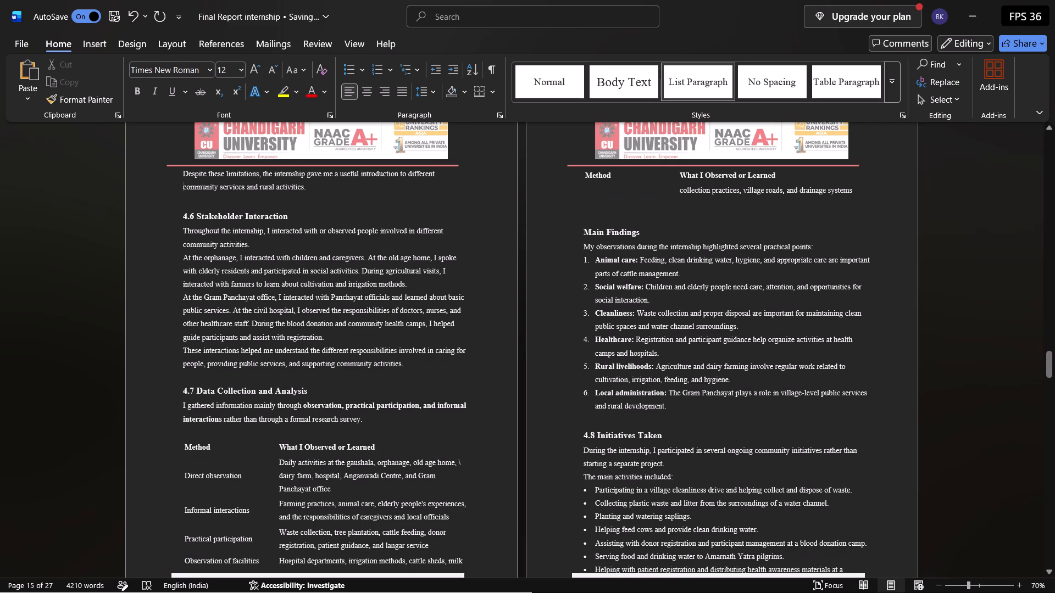
Review the paragraph spacing and alignment of sections 4.5 back to 4.2 in the Social Internship Experience chapter.
scroll(310, 271, up, 1)
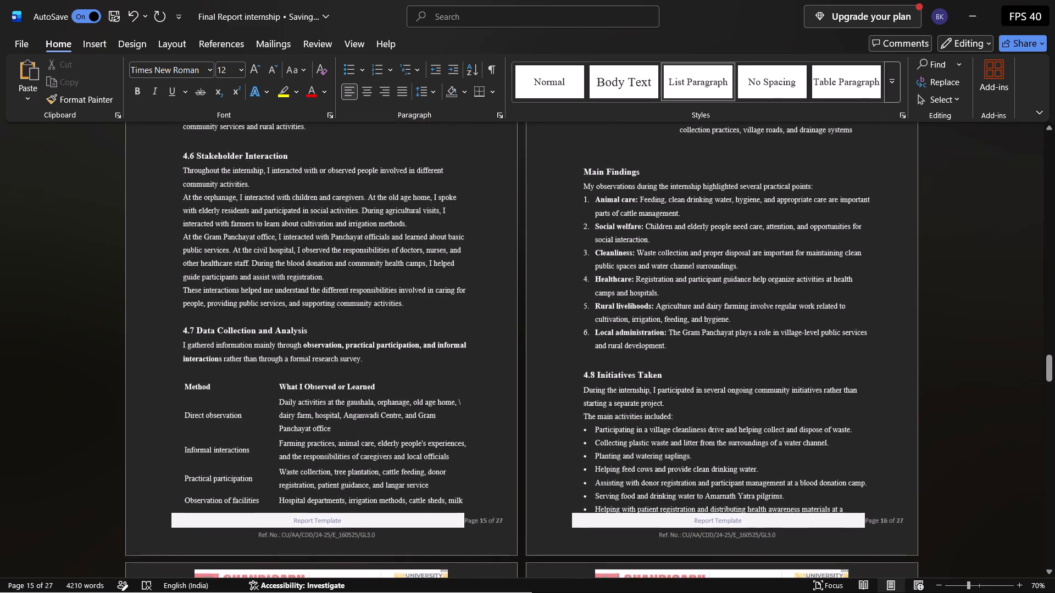
scroll(310, 271, up, 1)
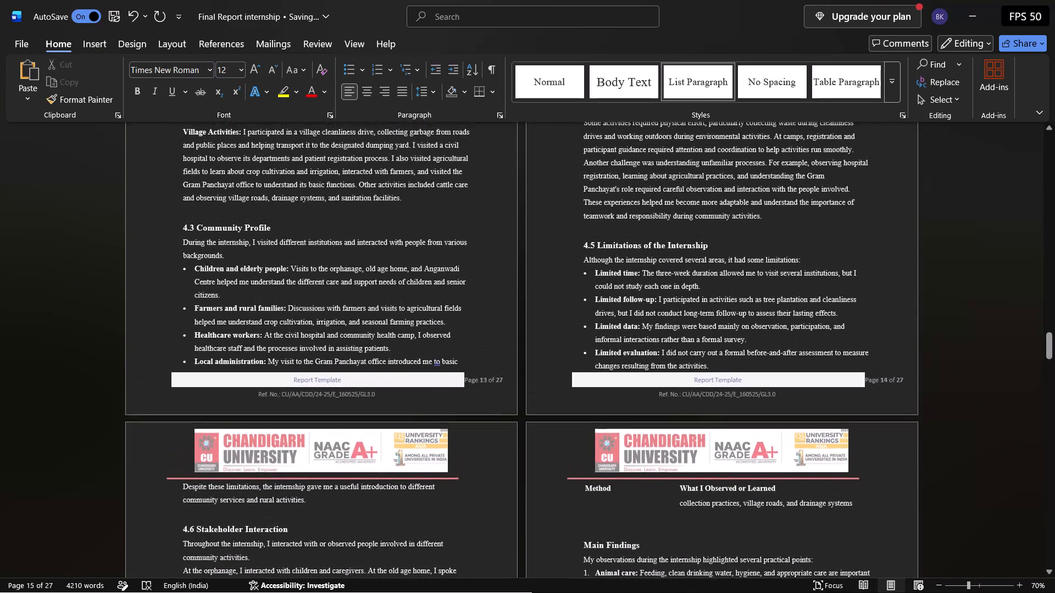
scroll(310, 271, up, 1)
click(287, 266)
click(625, 287)
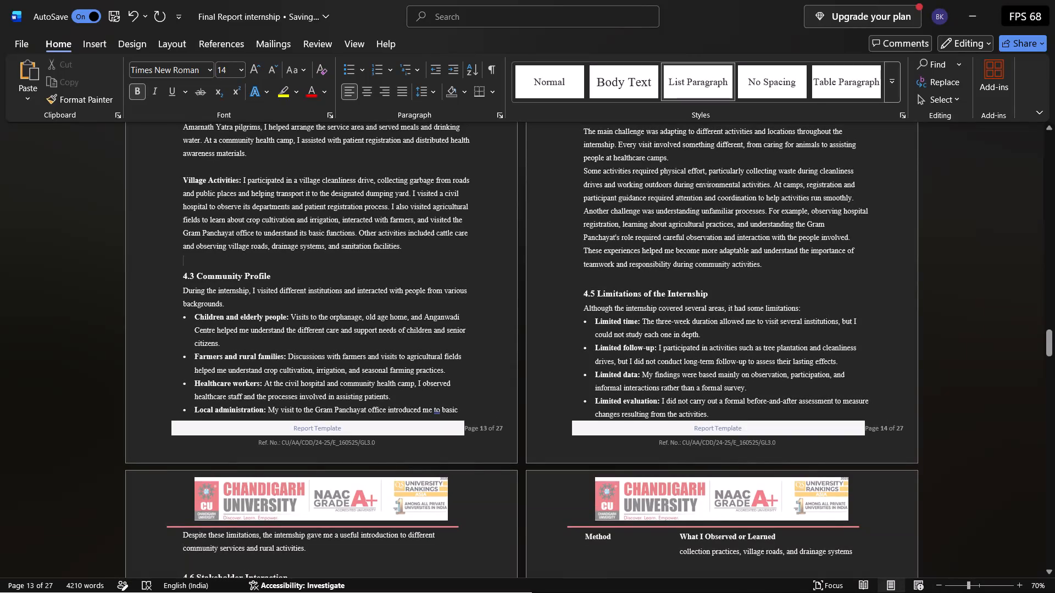
scroll(625, 287, up, 1)
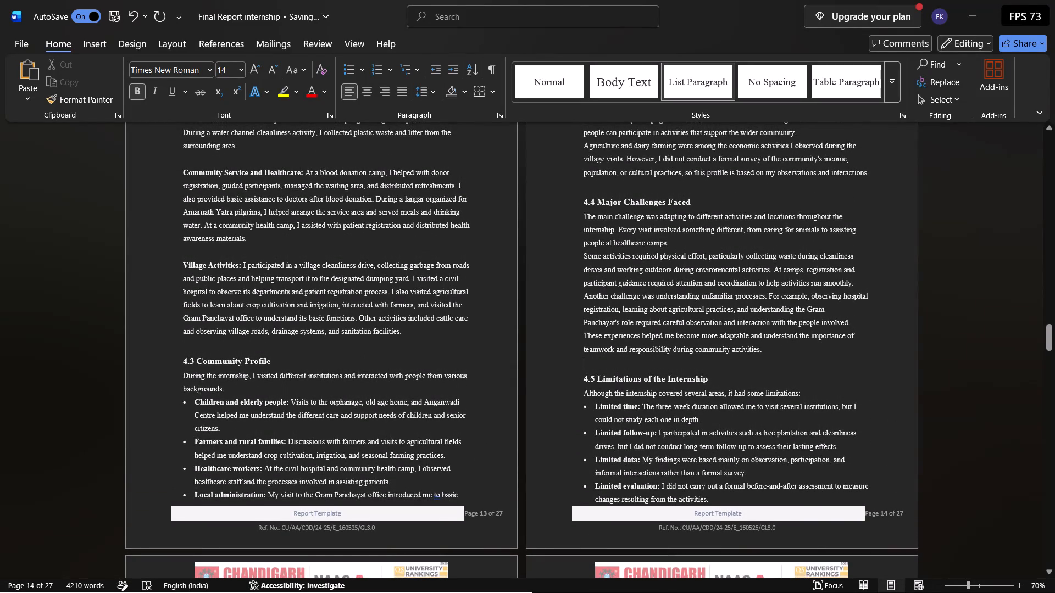
scroll(688, 260, up, 1)
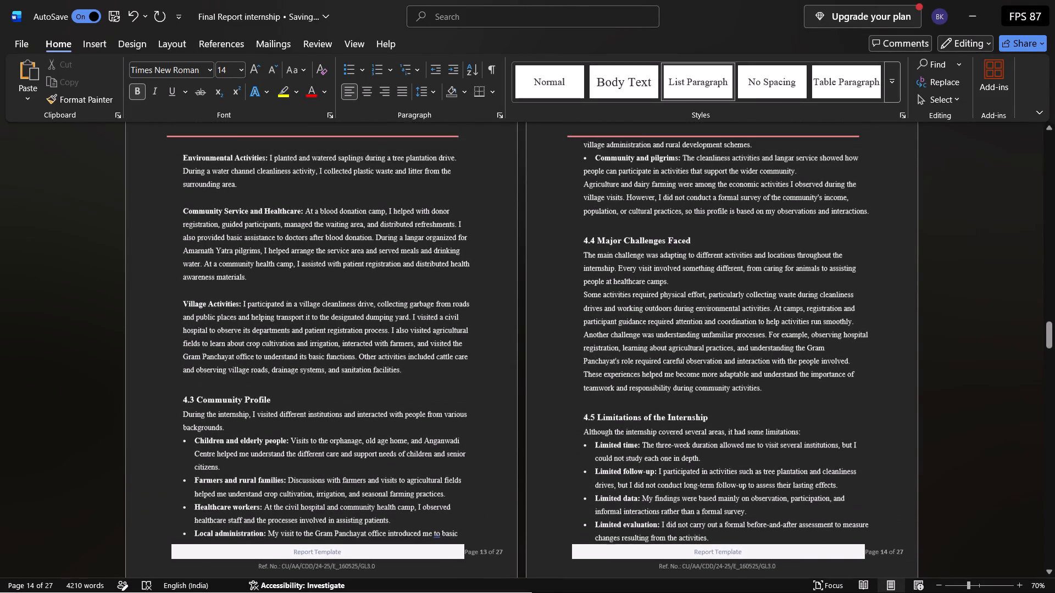
scroll(688, 260, up, 1)
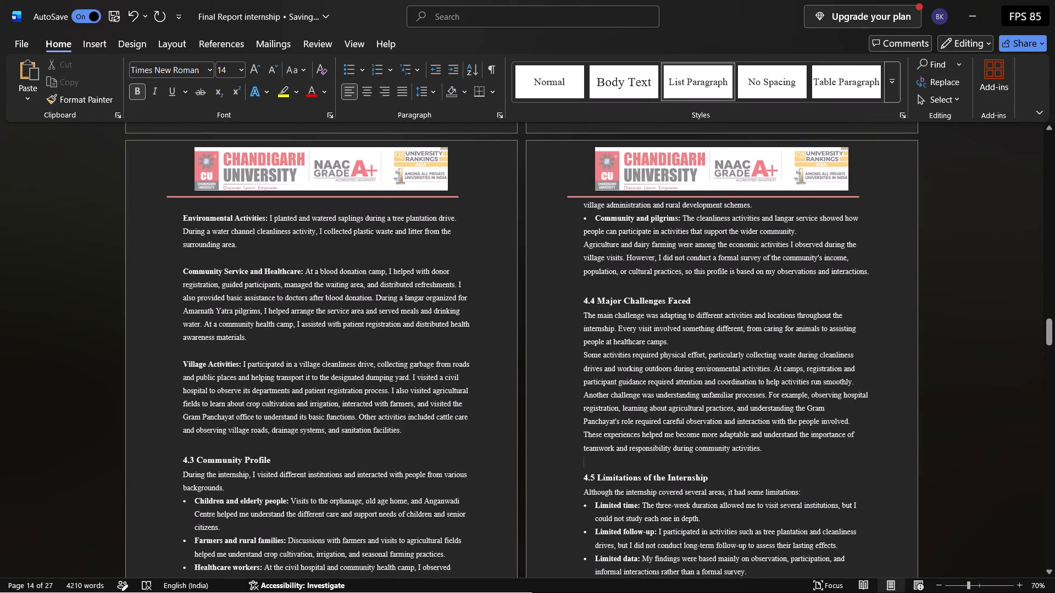
scroll(446, 305, up, 4)
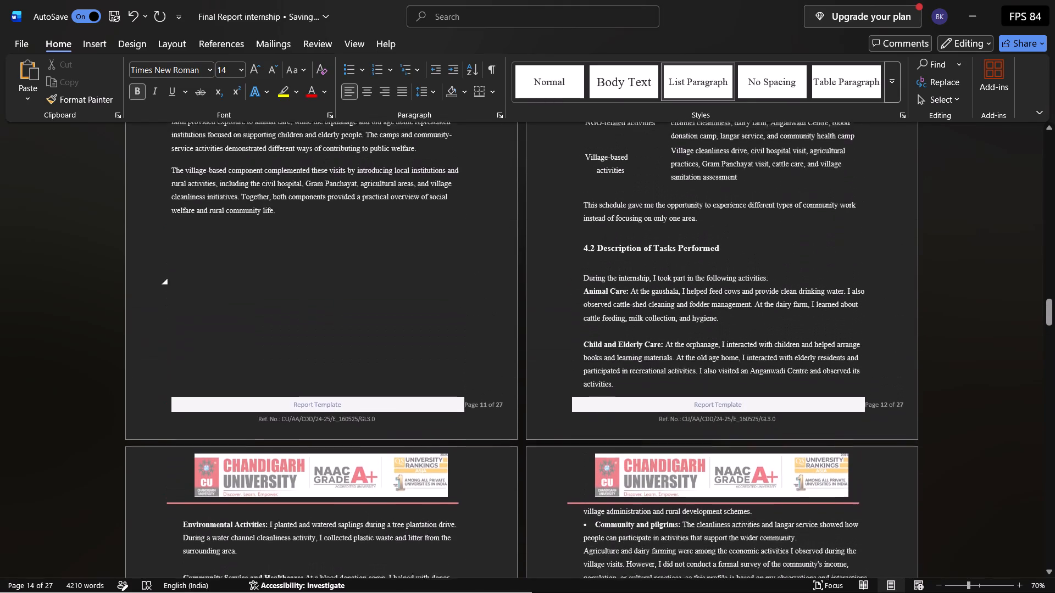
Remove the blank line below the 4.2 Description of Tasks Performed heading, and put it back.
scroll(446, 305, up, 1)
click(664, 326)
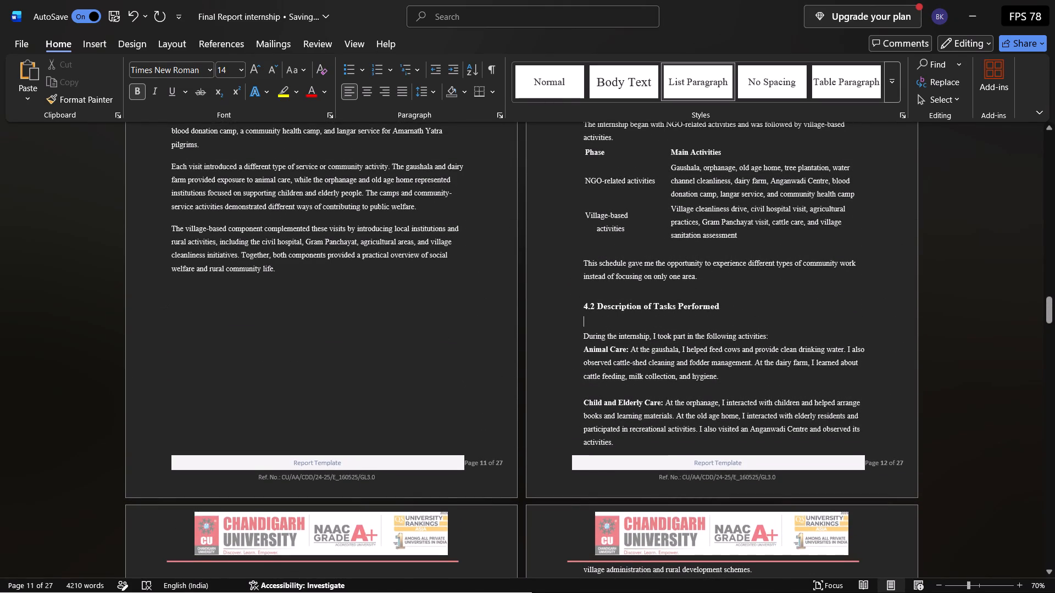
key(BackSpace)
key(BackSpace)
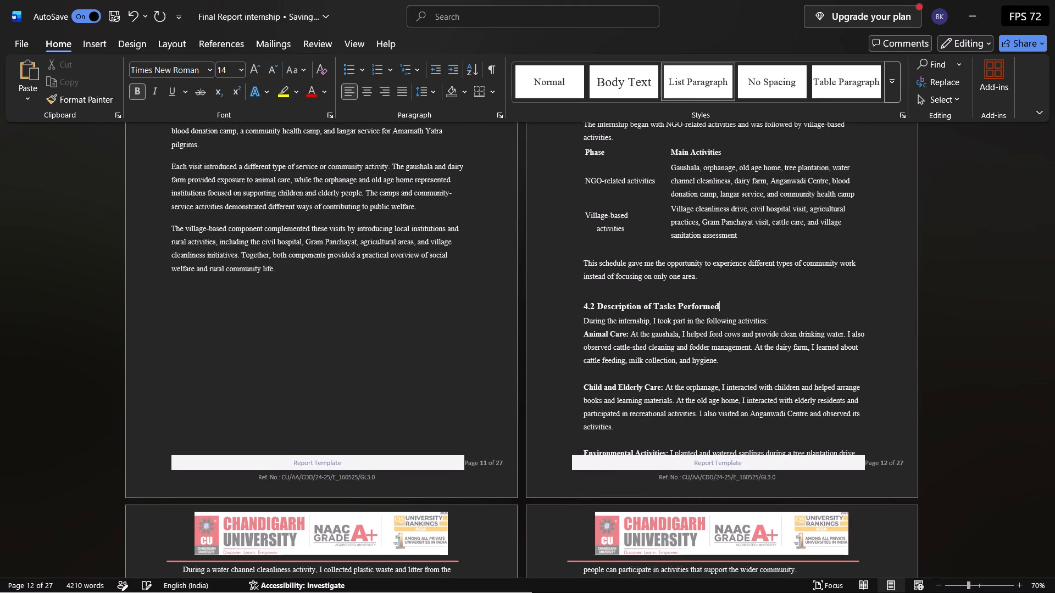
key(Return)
Review the Social Internship Experience chapter from section 4.1 through 4.8 for spacing, table breaks and page flow.
scroll(664, 326, up, 1)
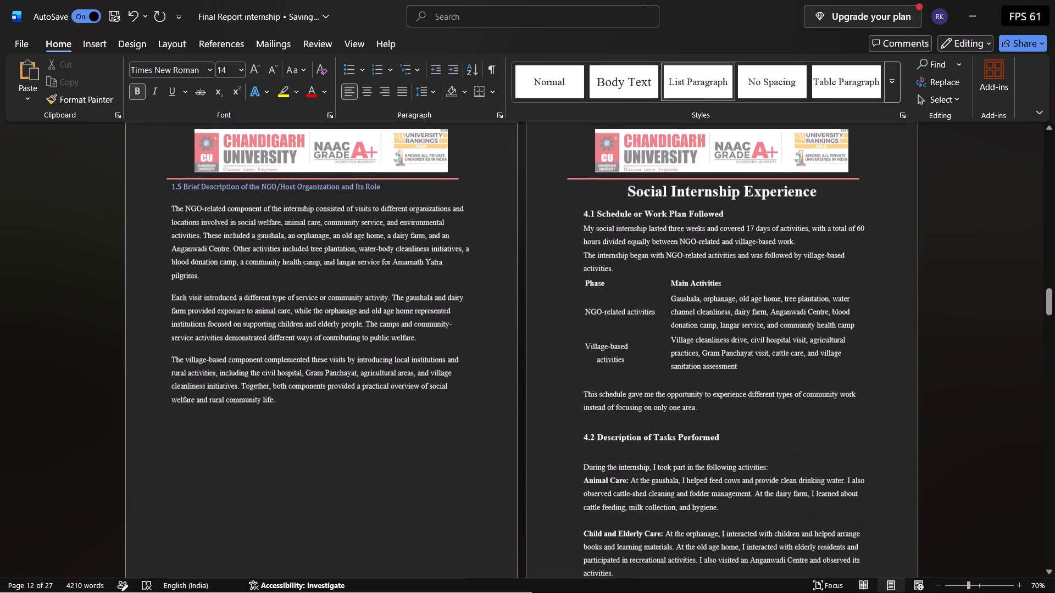
scroll(670, 385, down, 1)
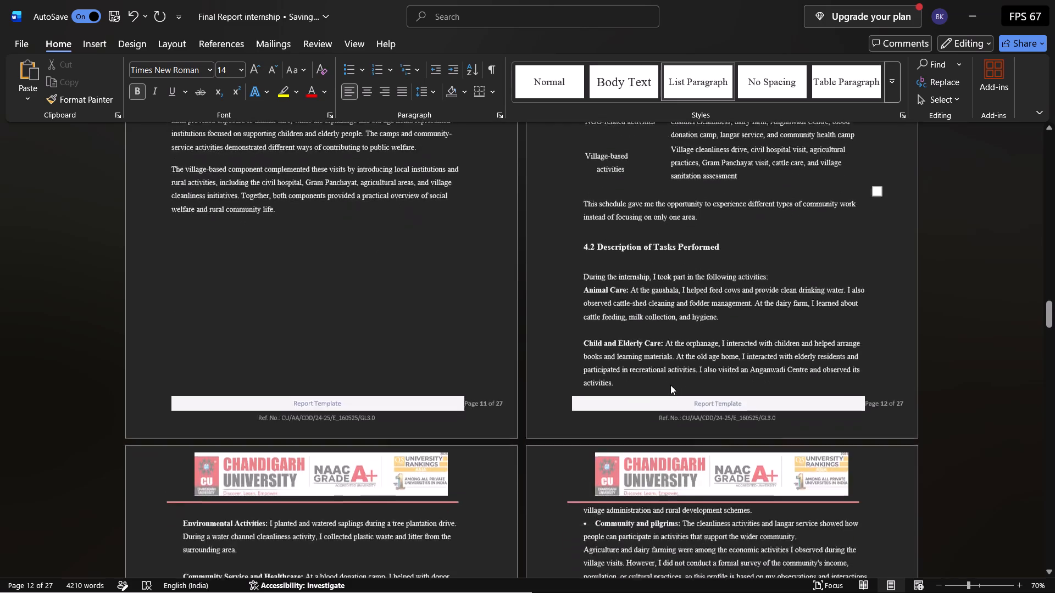
scroll(670, 385, down, 5)
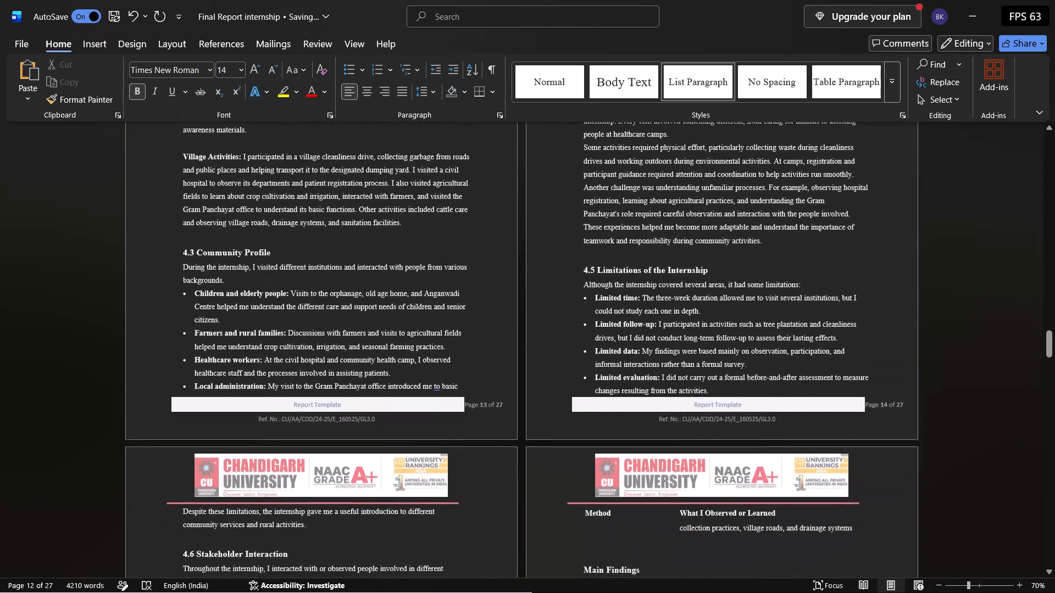
scroll(670, 385, down, 2)
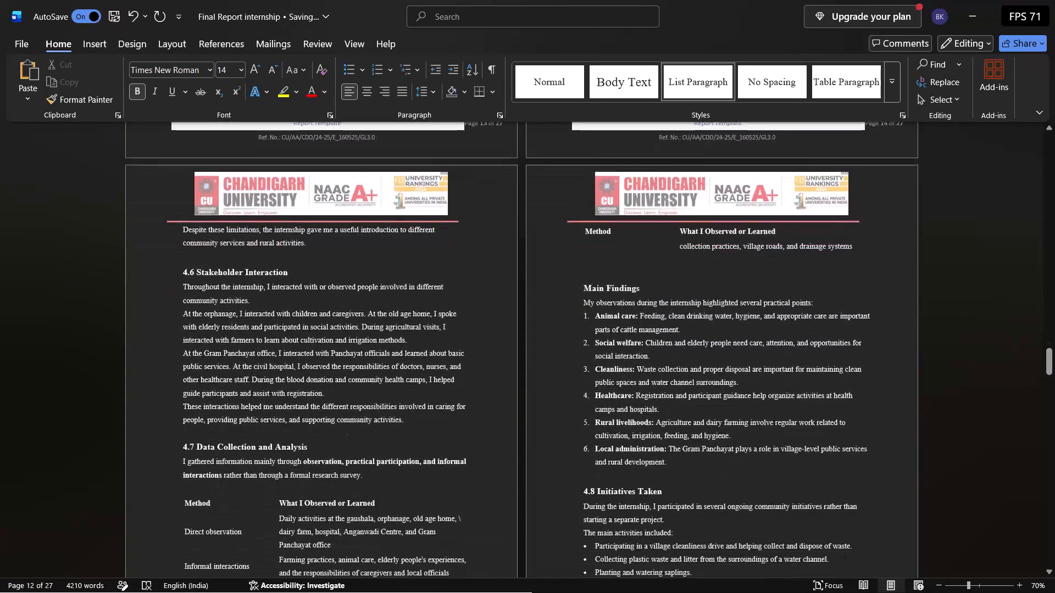
scroll(670, 385, down, 1)
scroll(670, 385, up, 1)
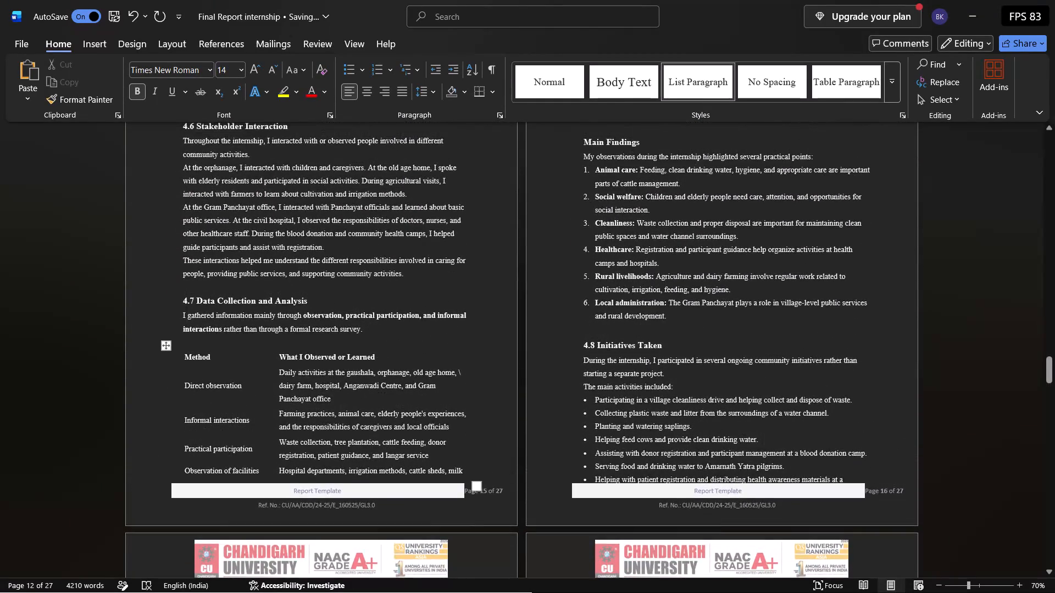
scroll(431, 385, up, 4)
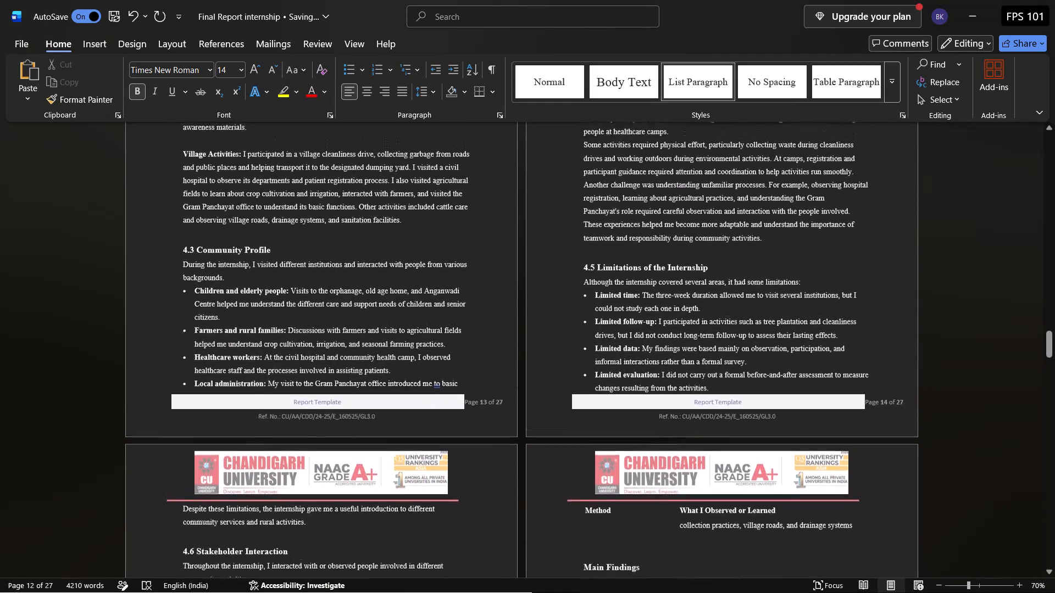
scroll(431, 385, up, 1)
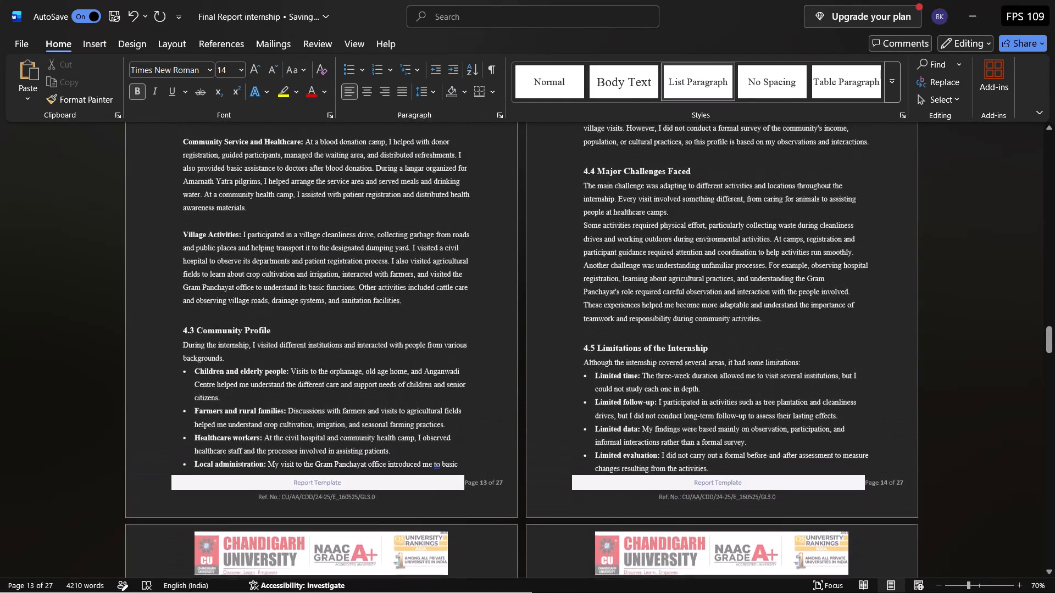
scroll(431, 385, up, 1)
scroll(342, 252, up, 1)
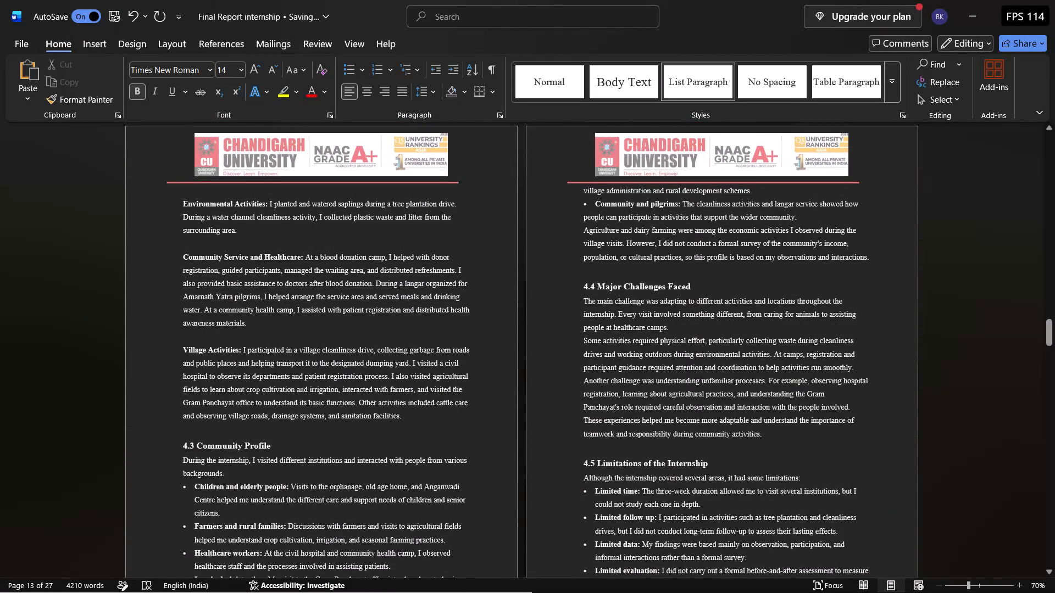
scroll(342, 252, up, 1)
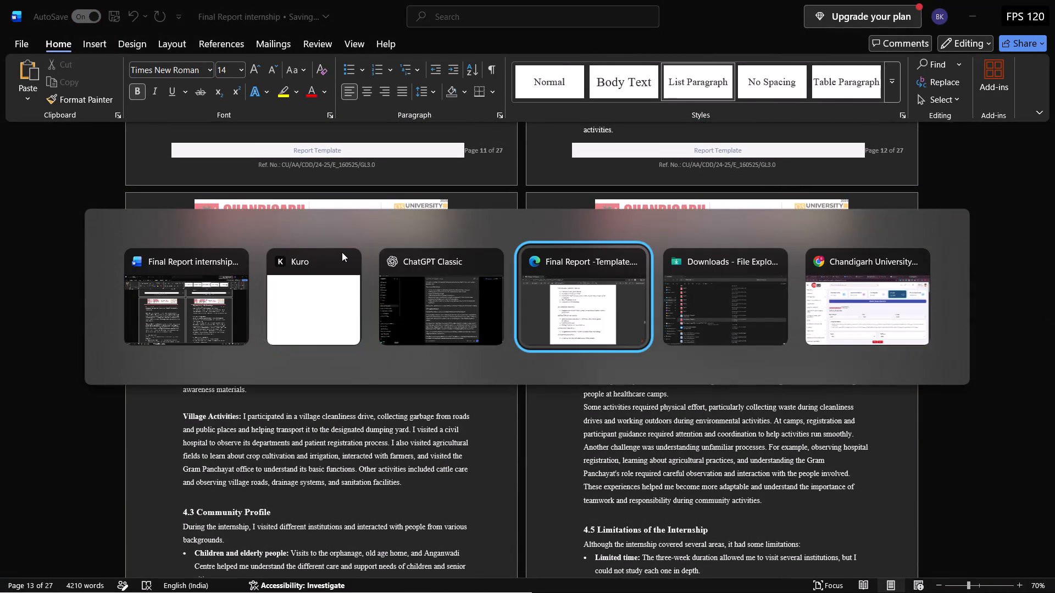
Compare the chapter's sections in the Word report with the Social Internship Experience outline in the Final Report template PDF in Edge.
scroll(342, 252, up, 1)
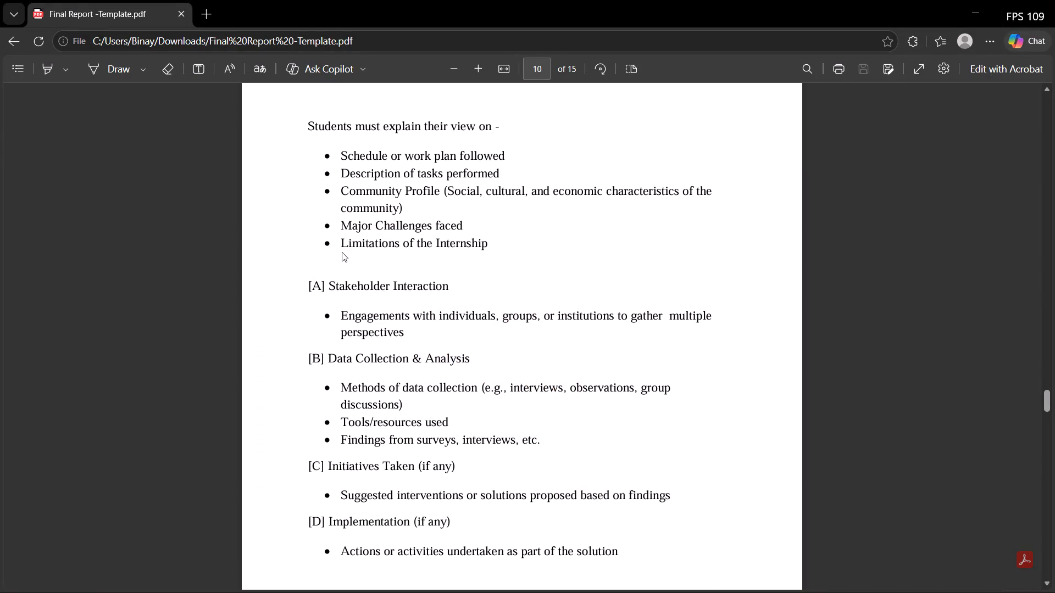
scroll(342, 252, up, 1)
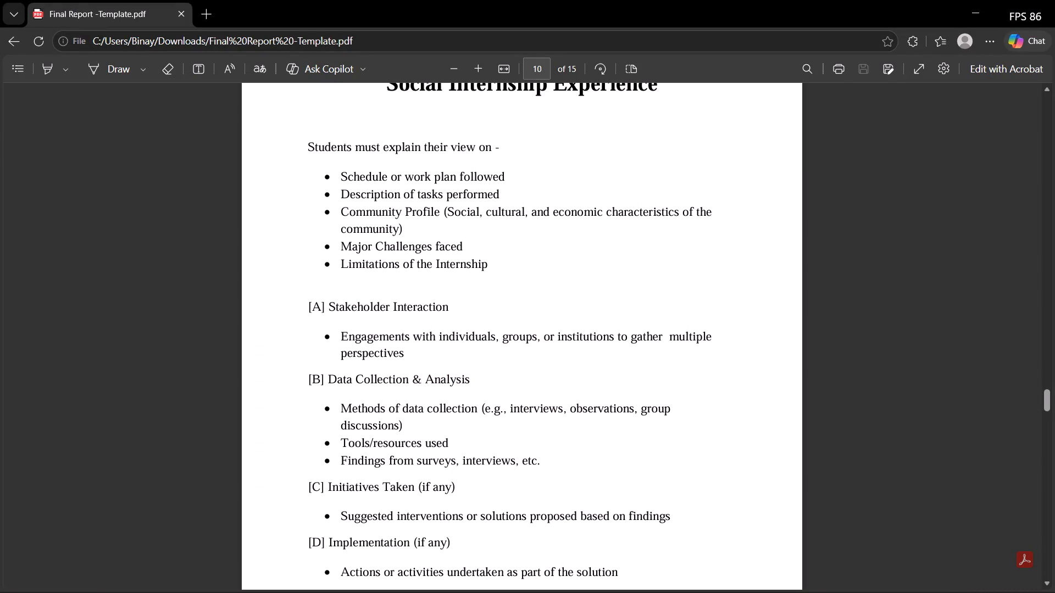
scroll(468, 451, down, 1)
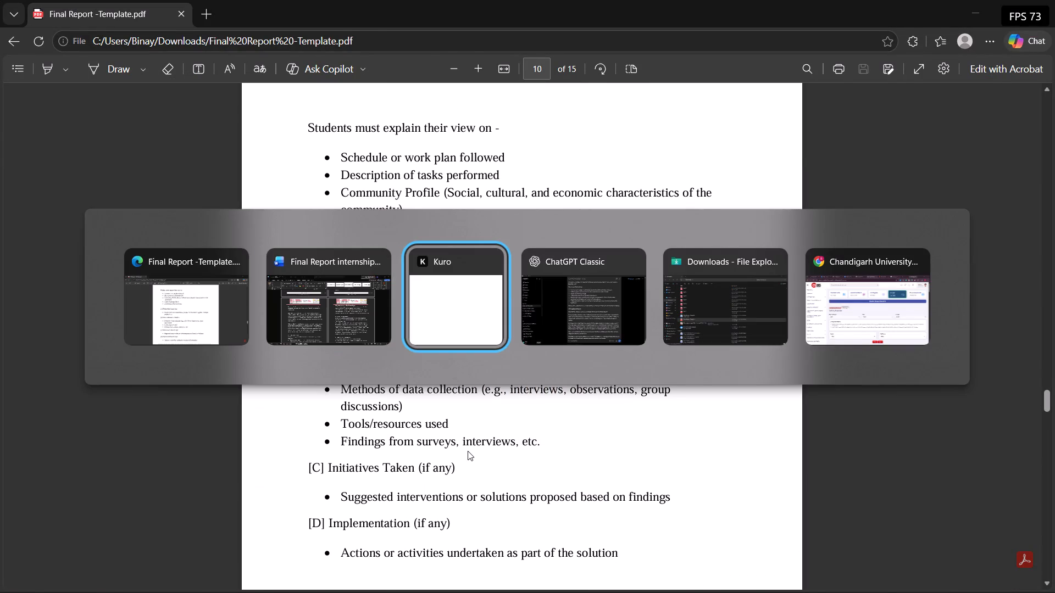
scroll(468, 451, up, 3)
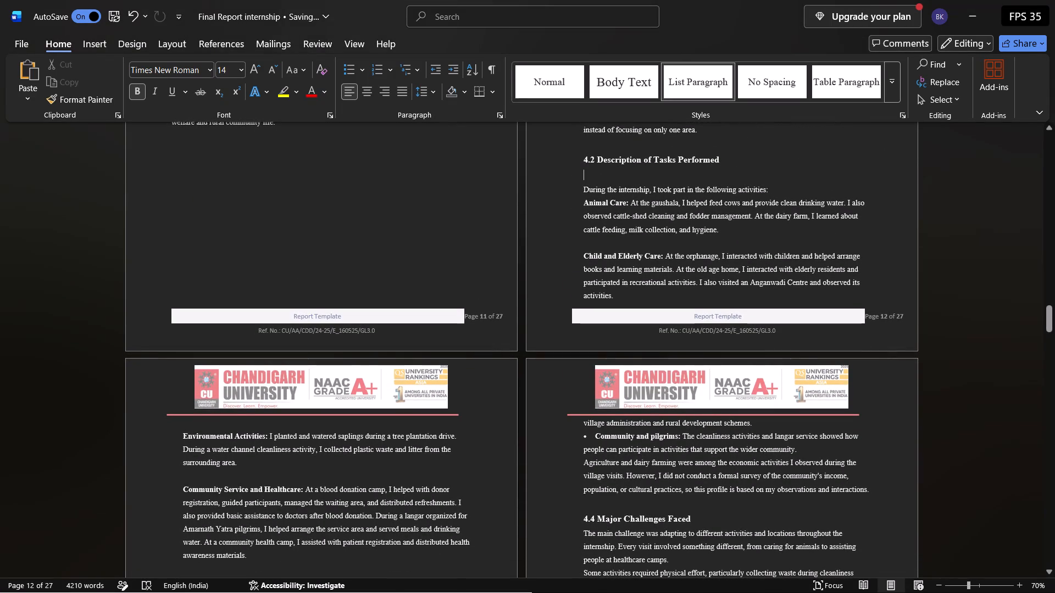
Remove the blank lines above the Village Activities, Community Service and Healthcare, and Child and Elderly Care paragraphs in section 4.2.
scroll(677, 281, down, 1)
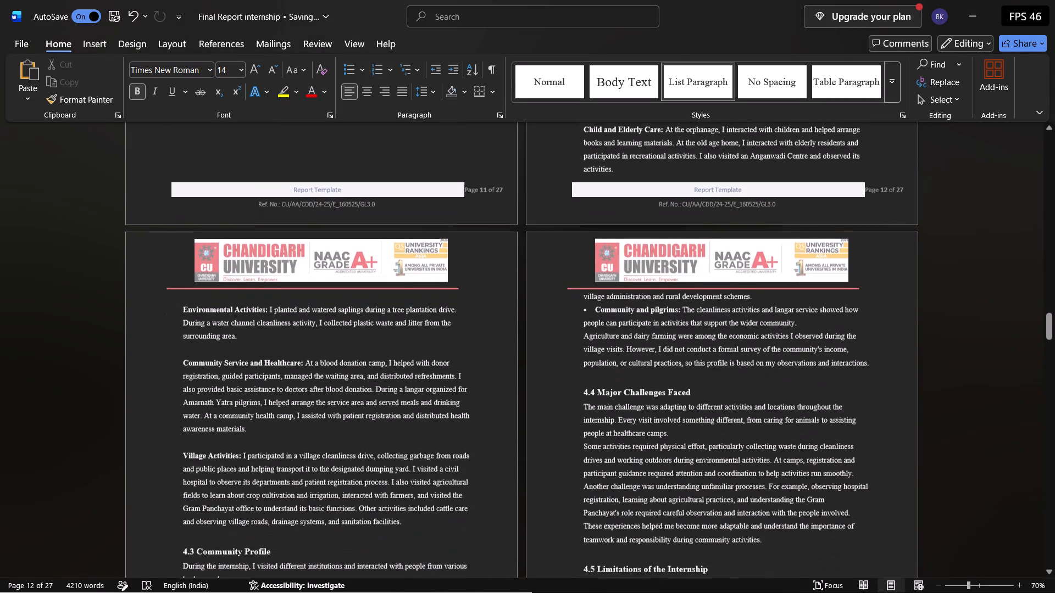
scroll(677, 281, down, 1)
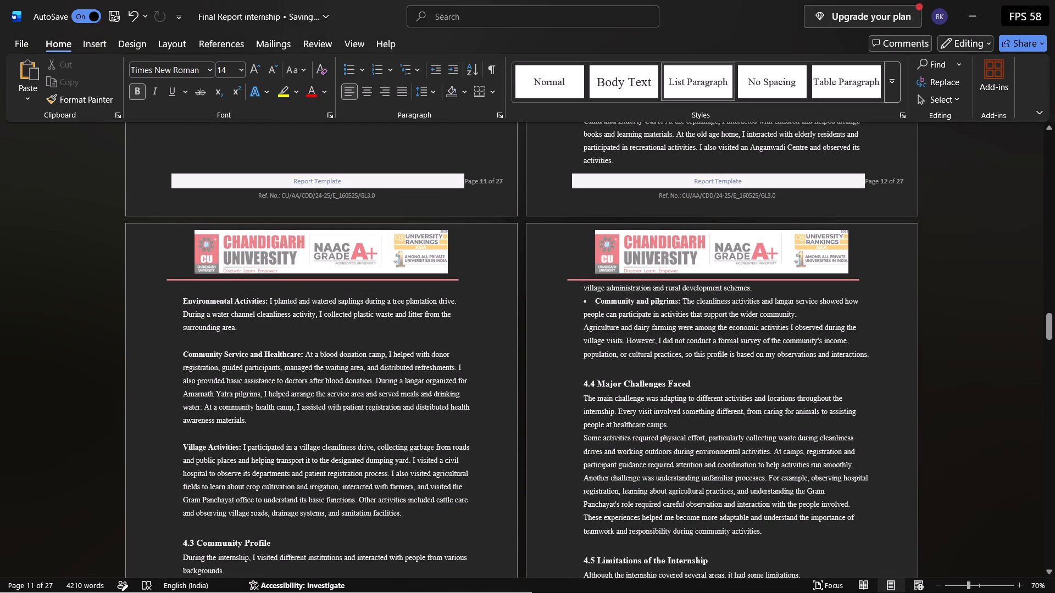
click(291, 437)
key(BackSpace)
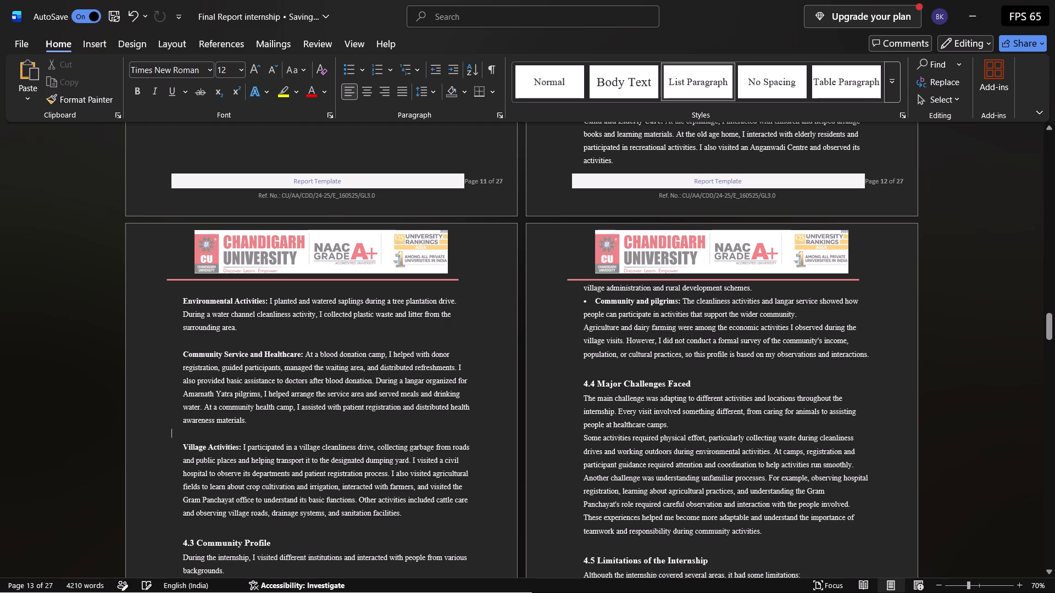
key(BackSpace)
click(230, 338)
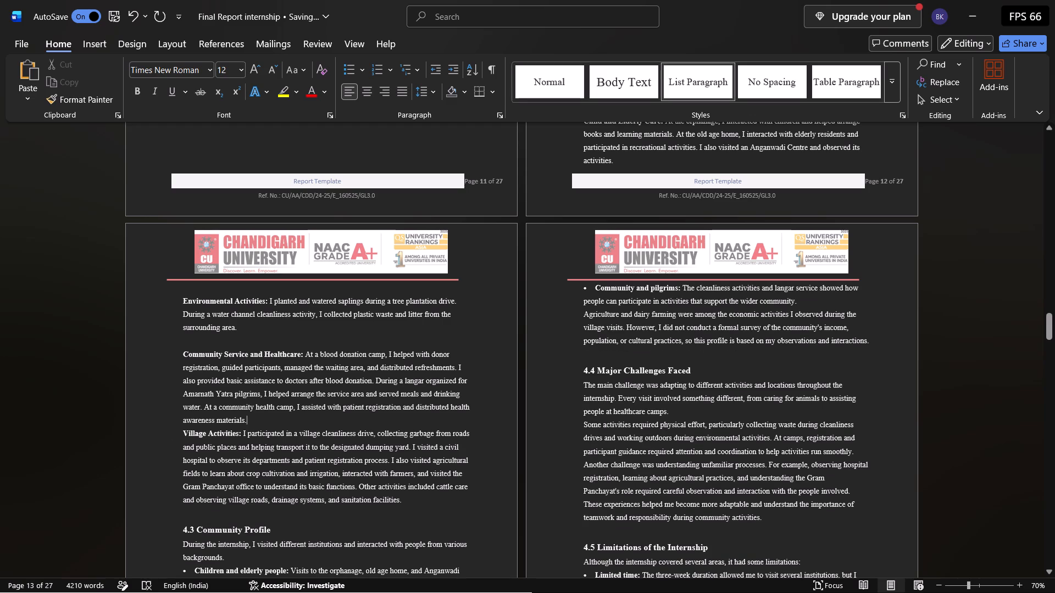
key(BackSpace)
key(BackSpace)
scroll(636, 189, up, 1)
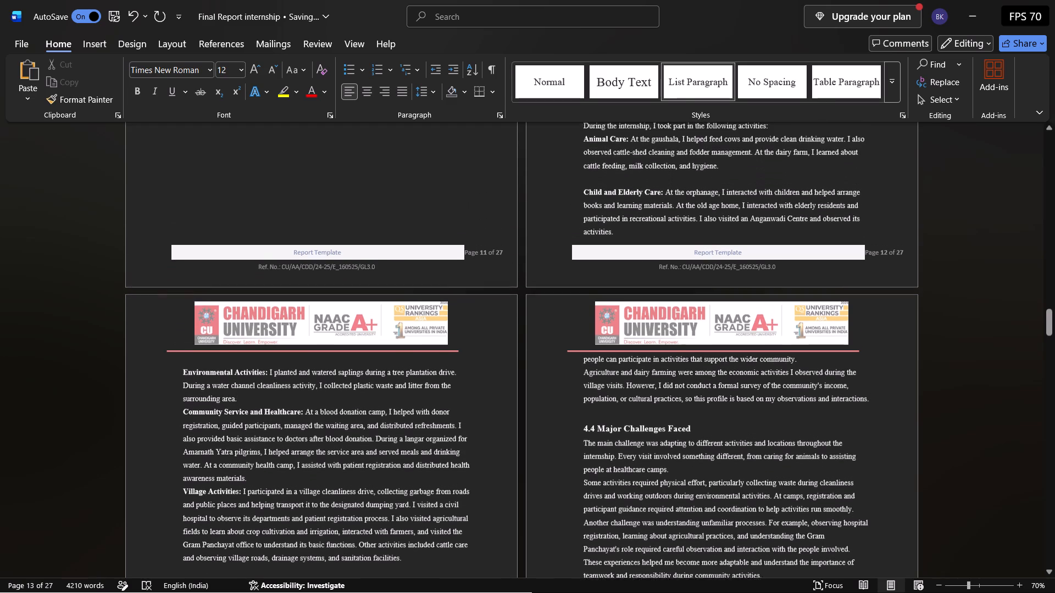
scroll(636, 189, up, 1)
click(636, 189)
key(BackSpace)
key(BackSpace)
Insert a blank line between section 4.2's introductory sentence and the Animal Care paragraph.
scroll(636, 189, up, 1)
click(774, 207)
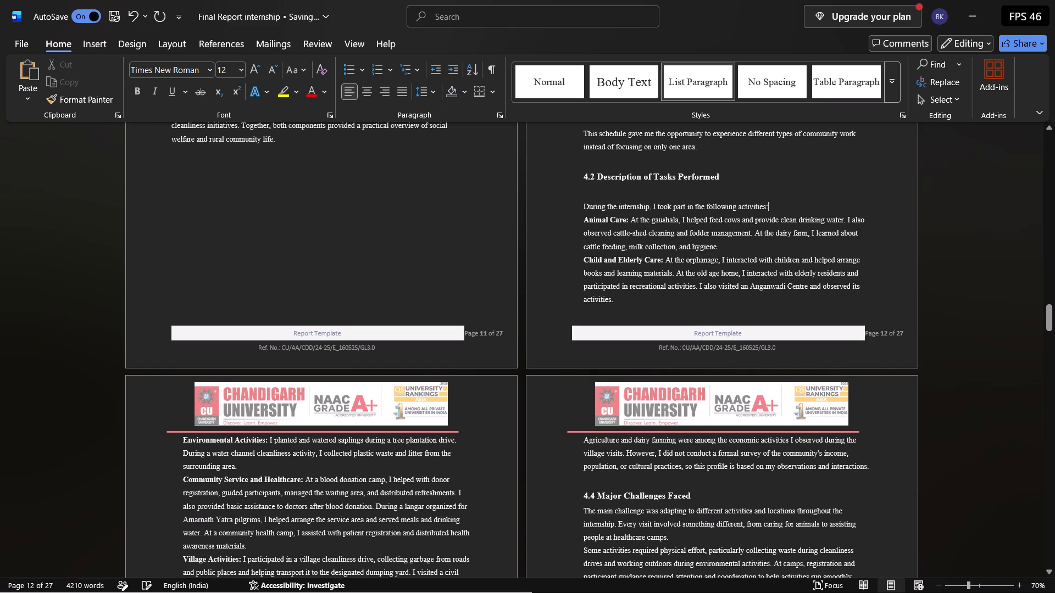
key(Return)
Review sections 4.2 through 4.9 and the start of the Problem Statement chapter for spacing and page flow.
scroll(774, 207, down, 1)
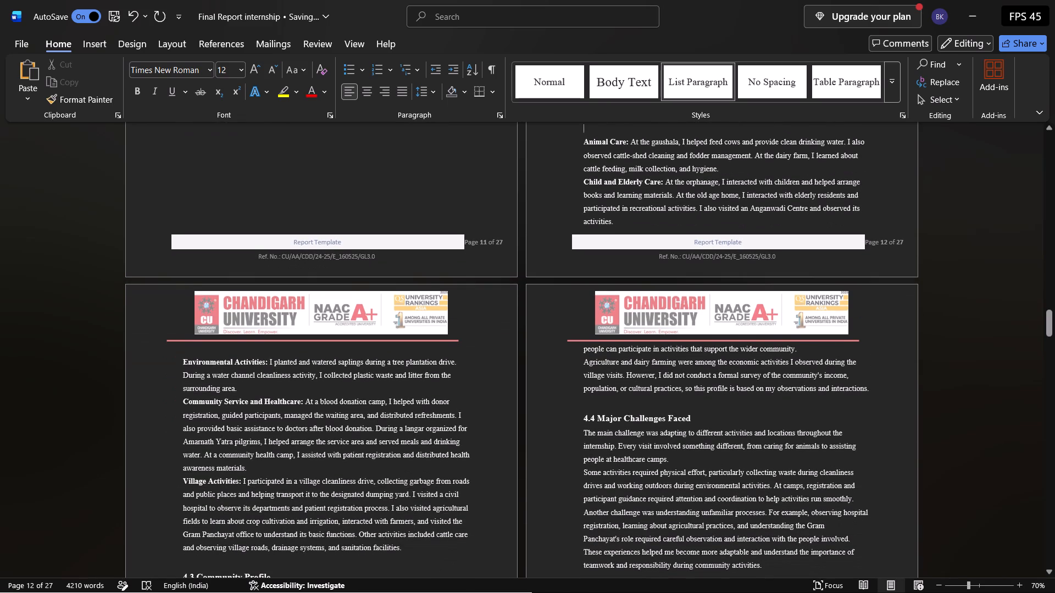
scroll(774, 207, down, 3)
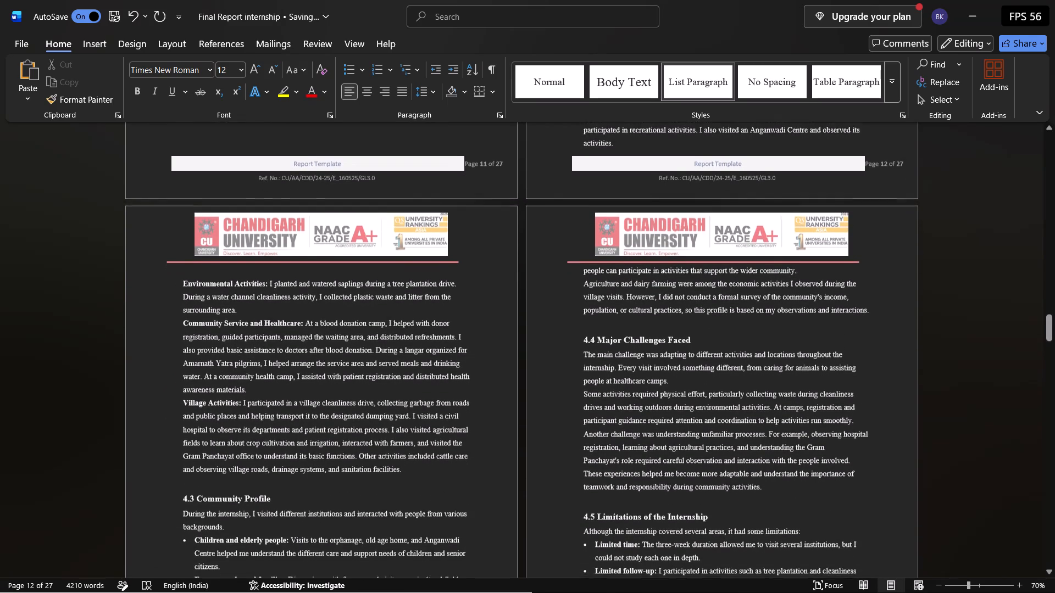
scroll(774, 207, down, 3)
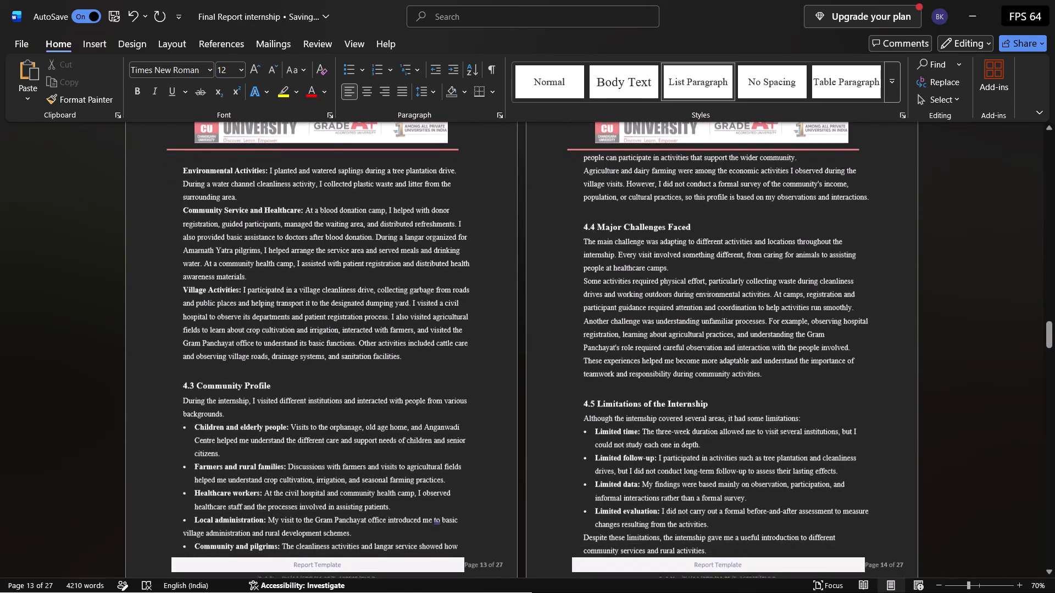
scroll(774, 207, down, 1)
scroll(774, 207, right, 1)
scroll(774, 207, down, 1)
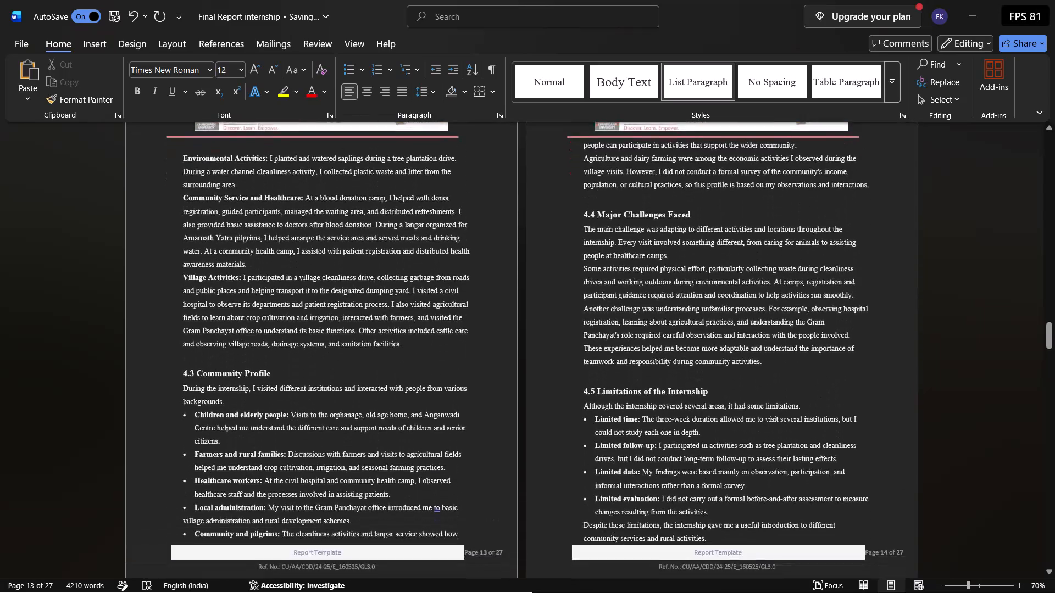
scroll(774, 207, down, 3)
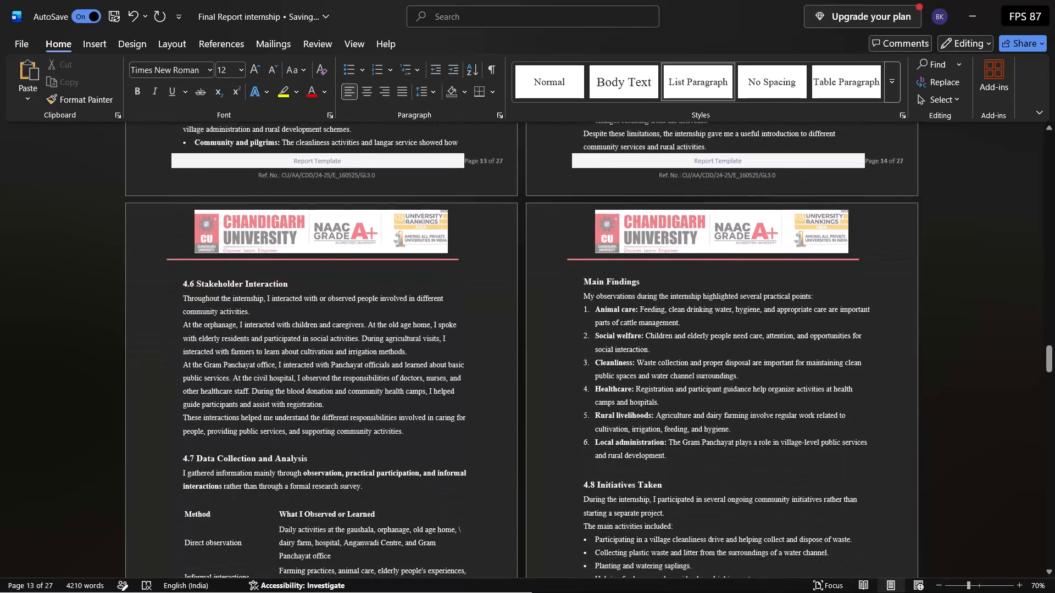
scroll(774, 207, down, 1)
scroll(357, 430, up, 1)
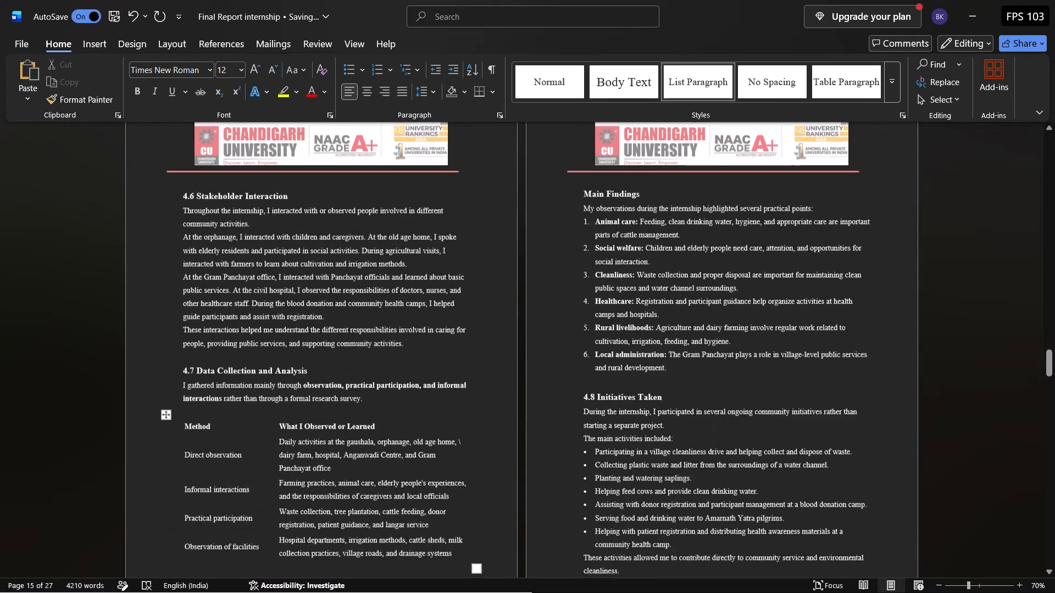
scroll(357, 430, up, 1)
scroll(339, 383, down, 1)
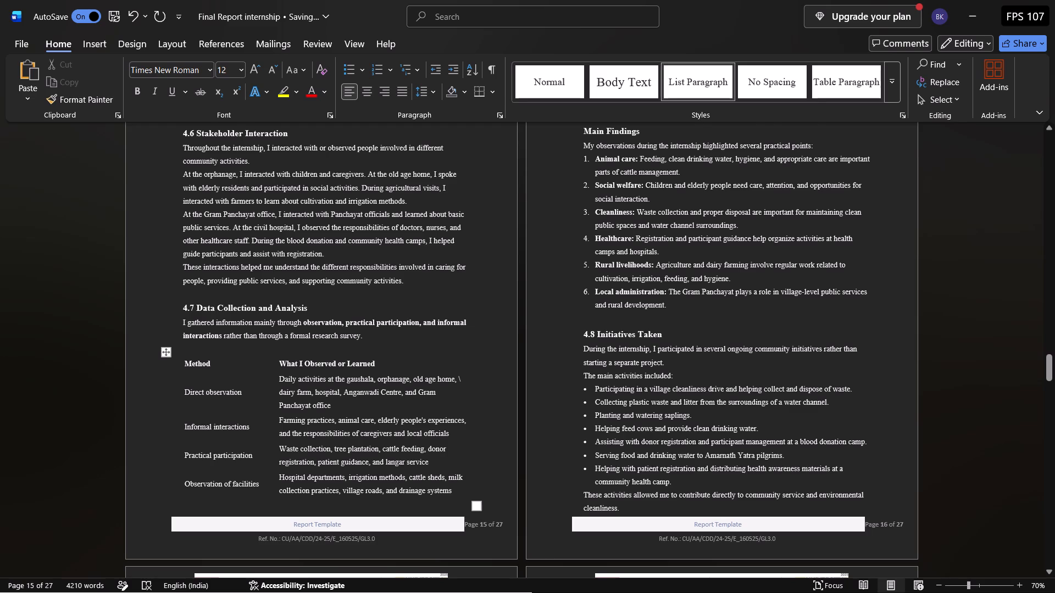
scroll(629, 387, down, 1)
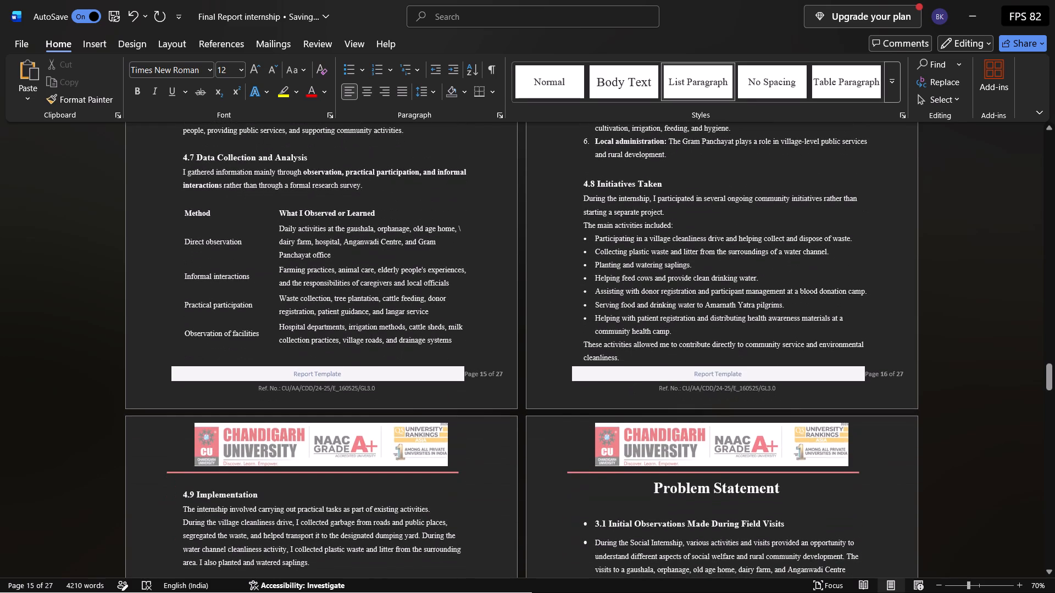
scroll(348, 278, up, 1)
scroll(348, 278, down, 1)
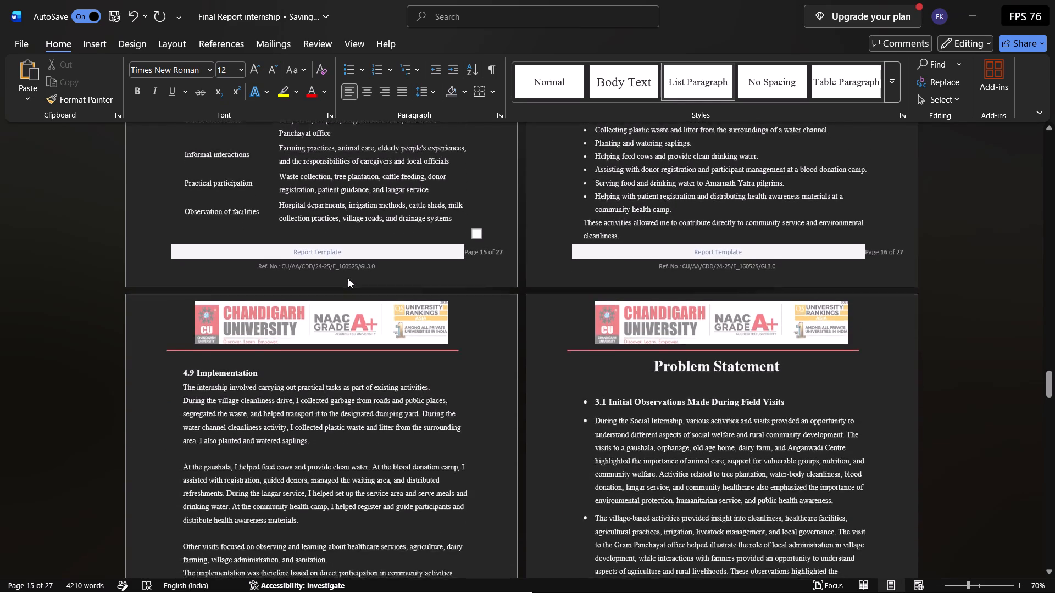
scroll(348, 278, down, 2)
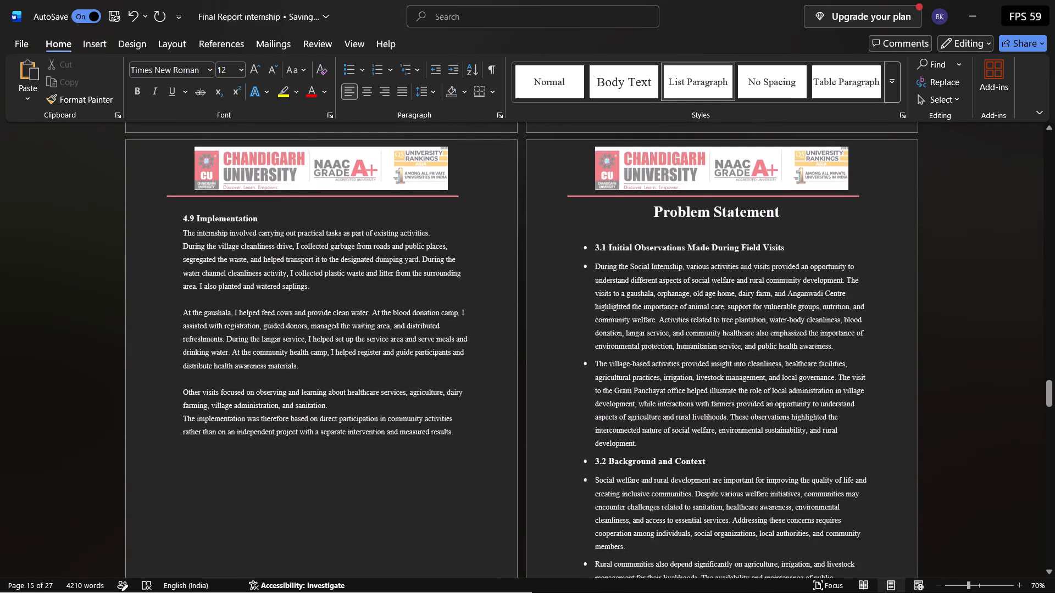
scroll(348, 278, down, 1)
scroll(348, 278, up, 1)
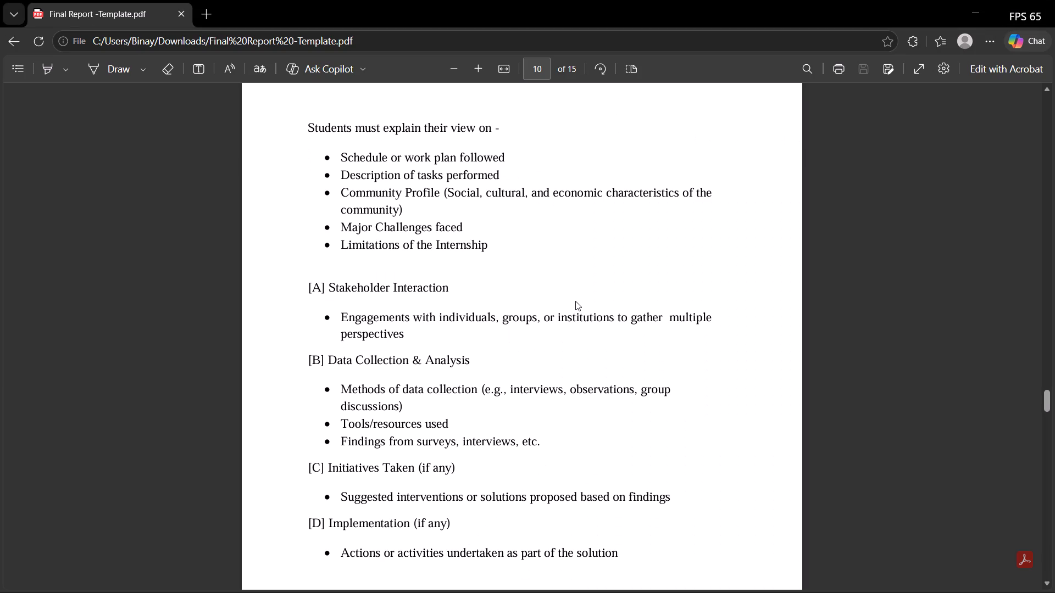
scroll(575, 301, right, 1)
scroll(575, 301, down, 4)
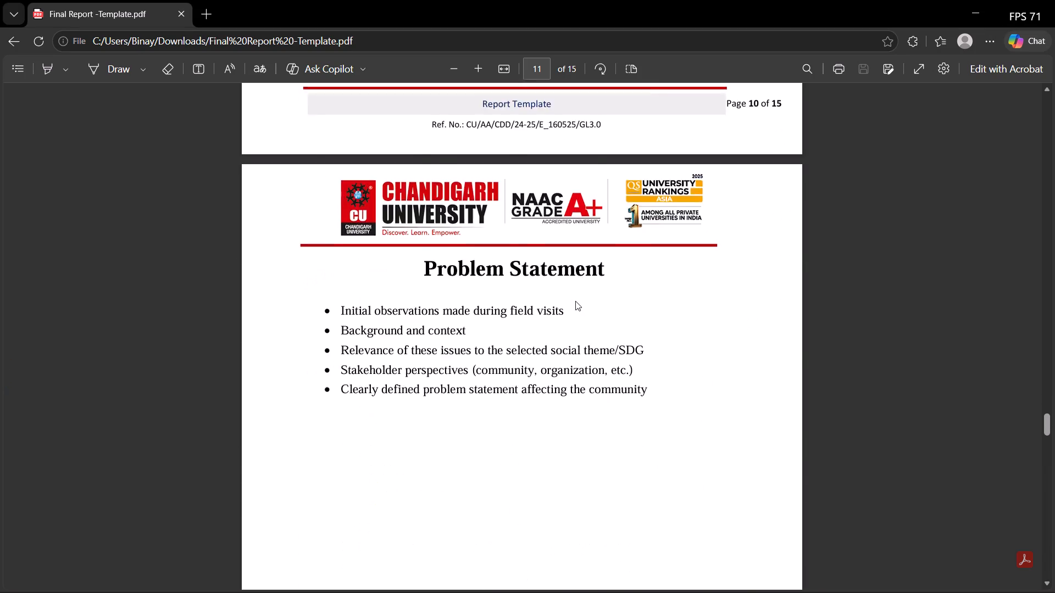
scroll(575, 301, down, 1)
drag(424, 105, 657, 209)
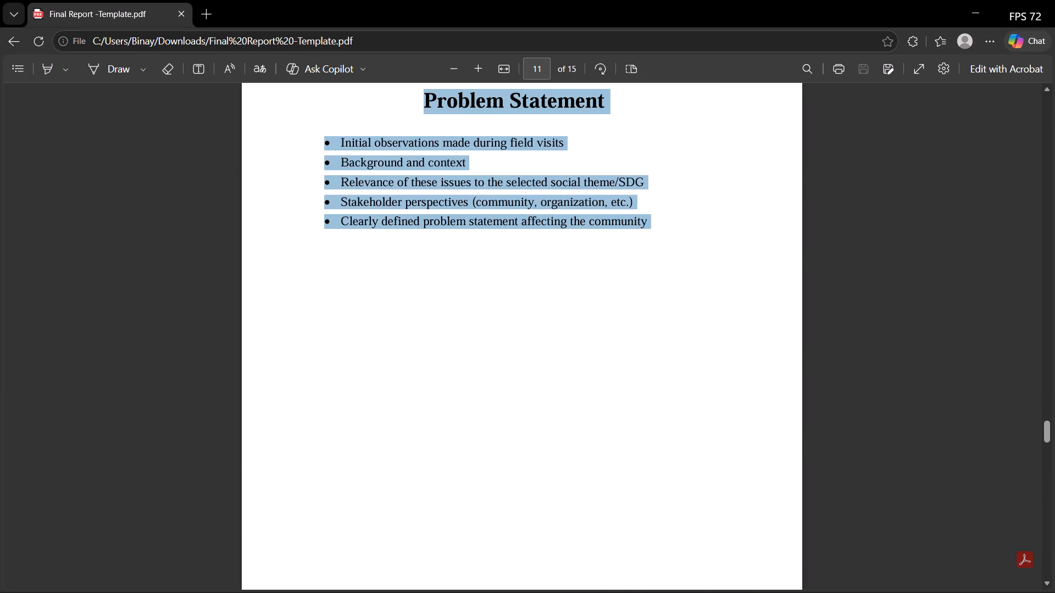
drag(657, 209, 659, 210)
key(ctrl+c)
key(ctrl+c)
key(ctrl+c)
key(ctrl+c)
key(ctrl+c)
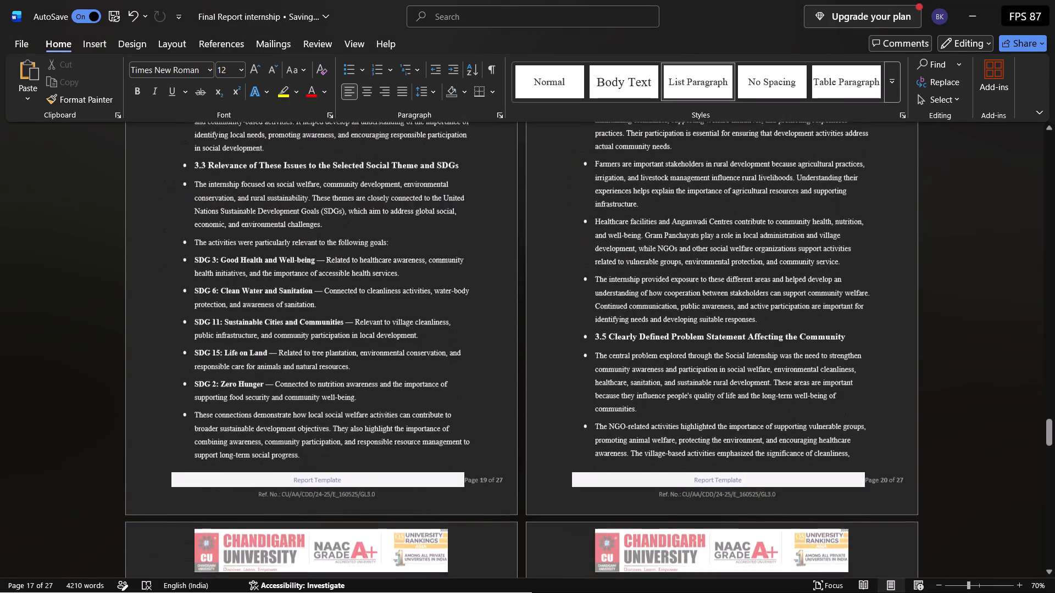
scroll(831, 149, down, 3)
scroll(831, 149, up, 3)
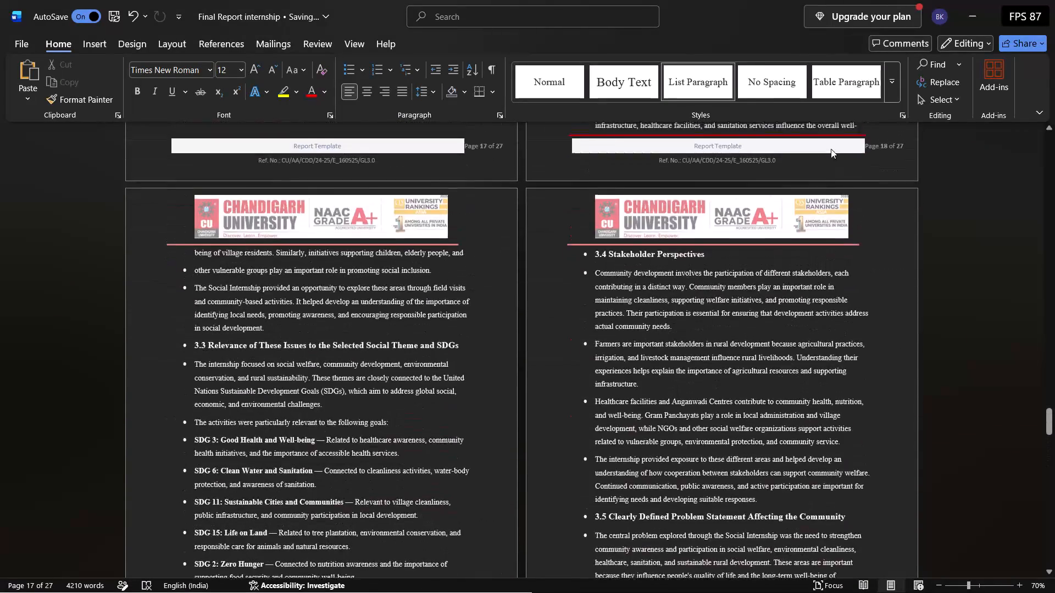
scroll(831, 149, up, 3)
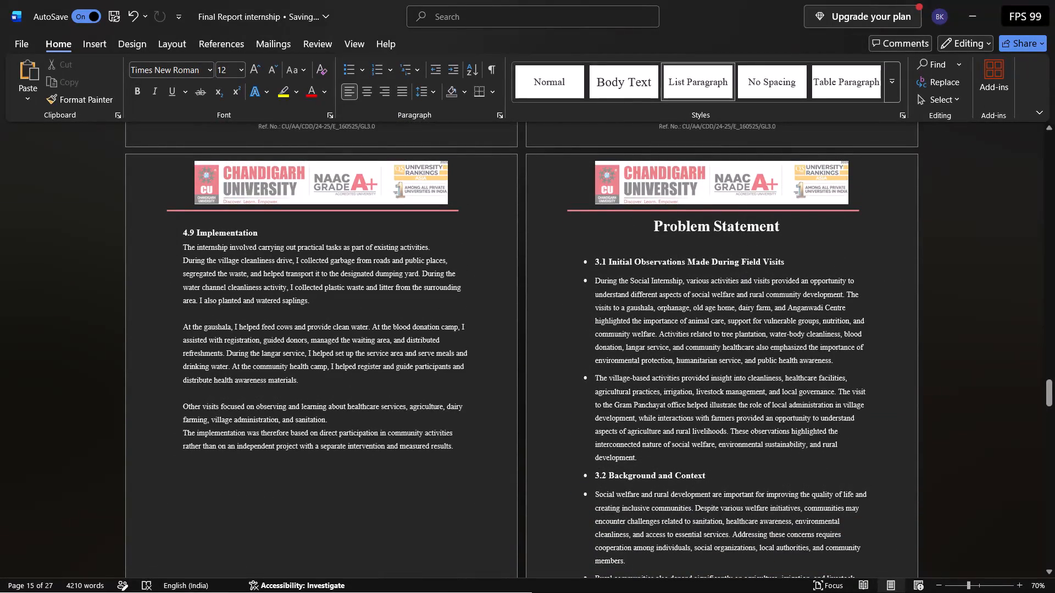
drag(585, 258, 591, 468)
key(ctrl+z)
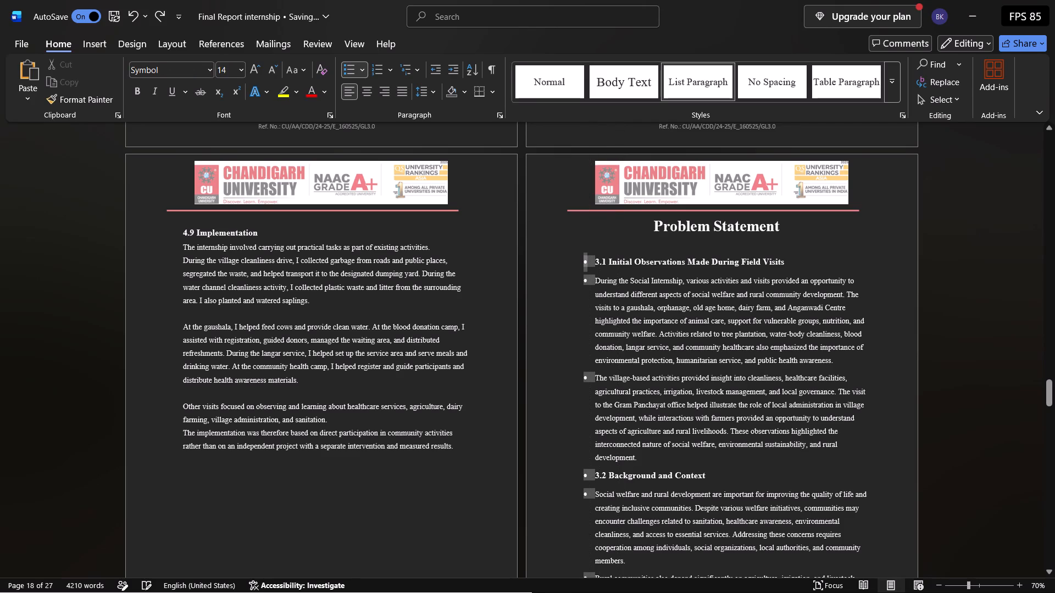
click(592, 254)
drag(592, 254, 695, 592)
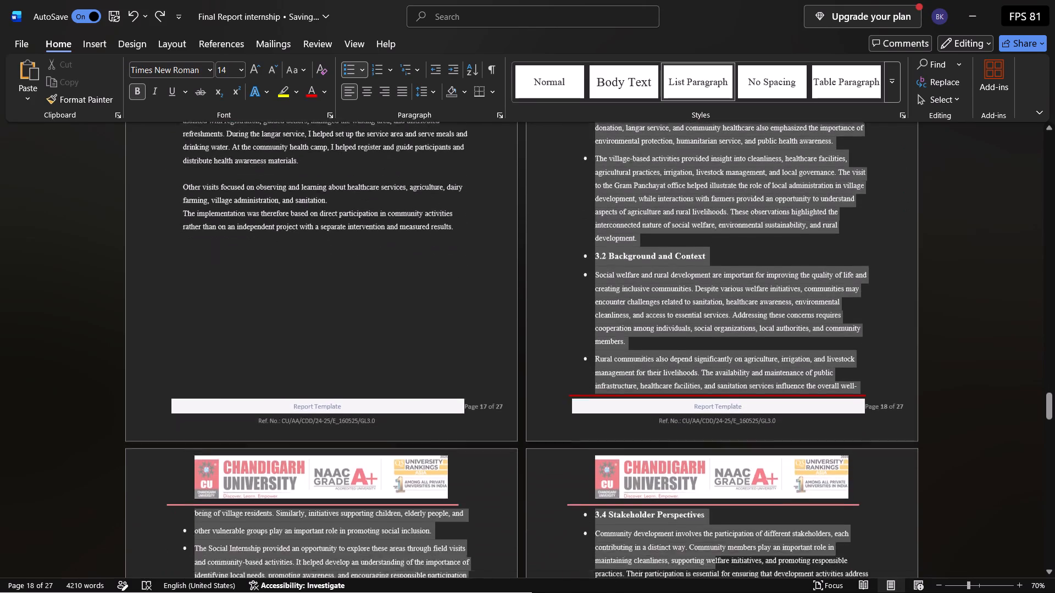
drag(695, 592, 601, 592)
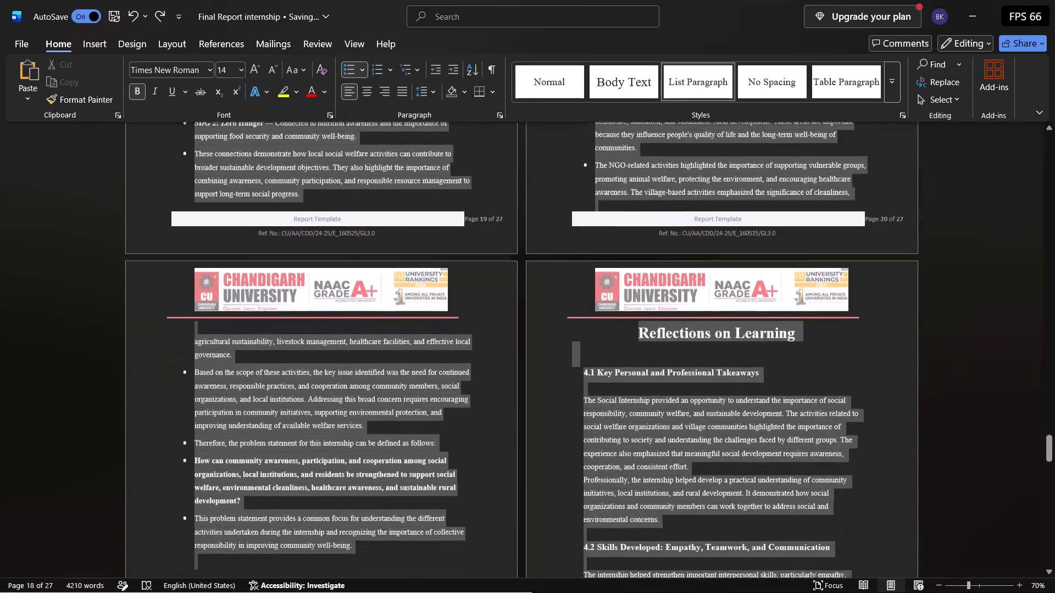
drag(601, 592, 432, 456)
key(ctrl+v)
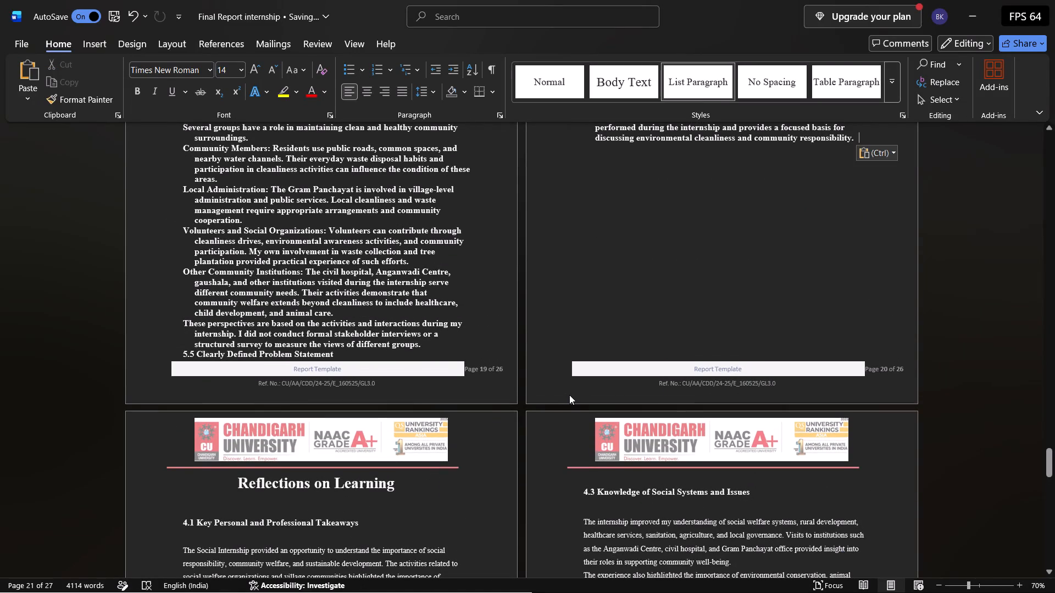
Format all the new Problem Statement text as non-bold, 12 pt, with 1.5 line spacing.
scroll(569, 395, up, 2)
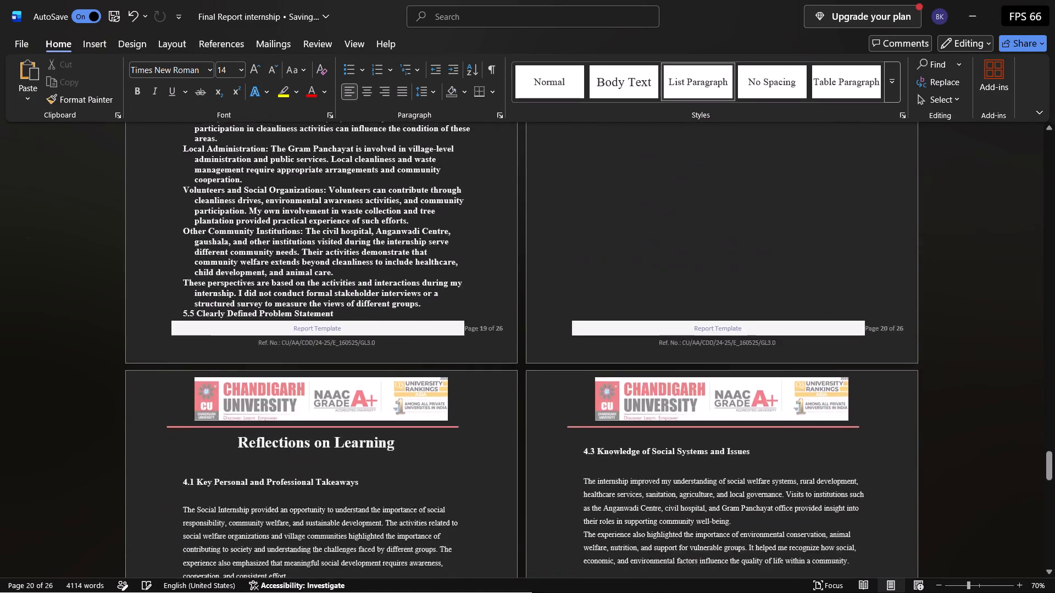
scroll(569, 395, up, 3)
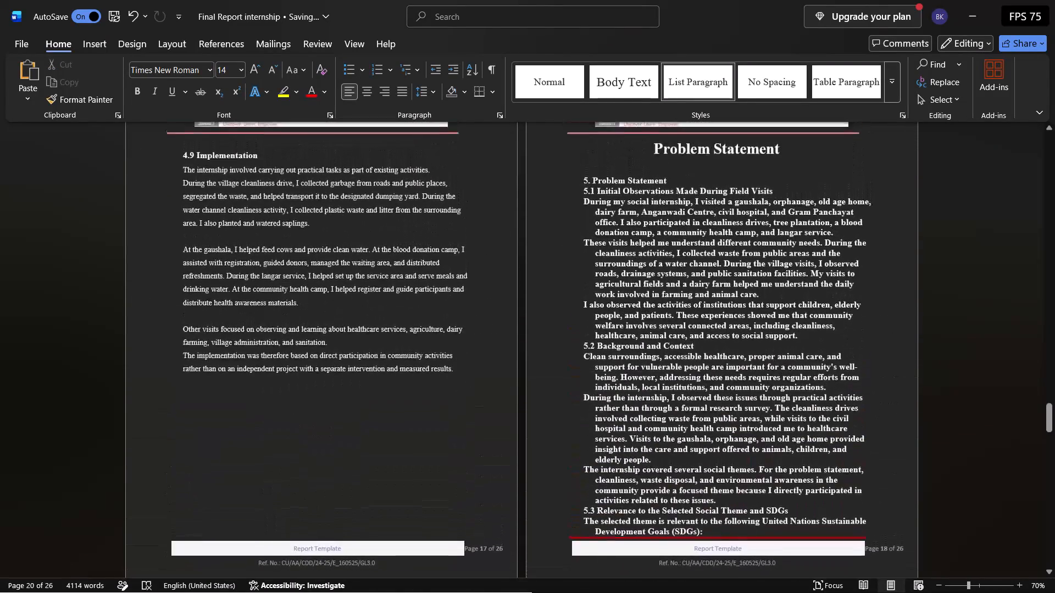
scroll(569, 395, up, 1)
drag(582, 186, 631, 216)
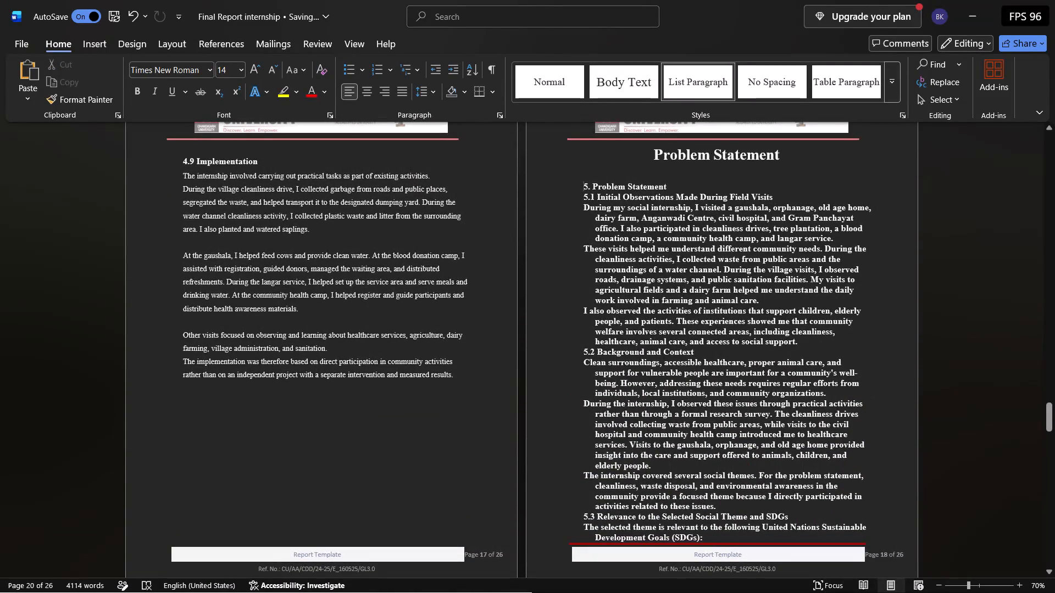
drag(631, 216, 517, 534)
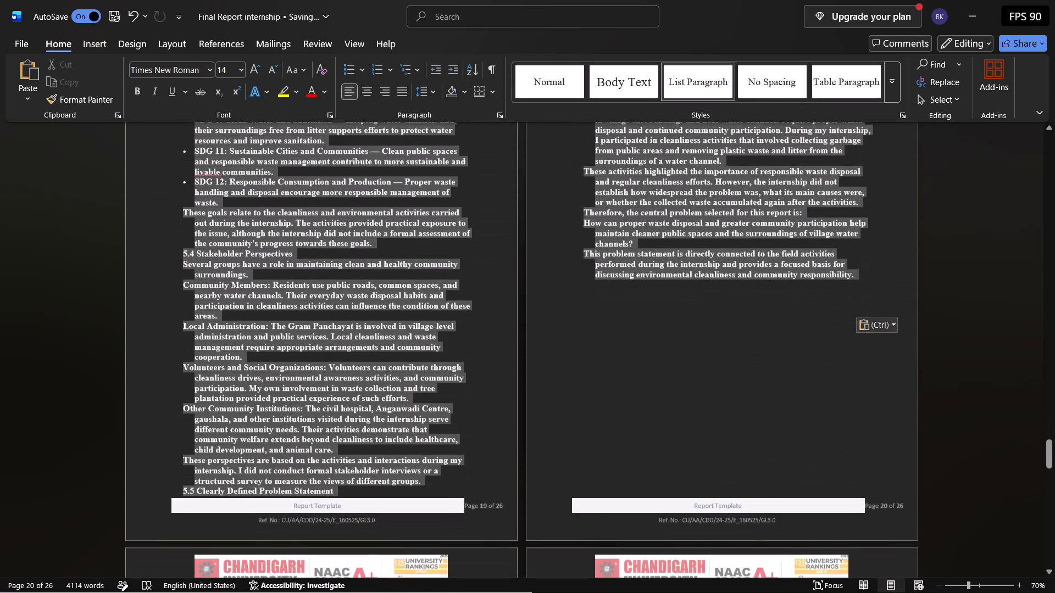
drag(517, 534, 856, 291)
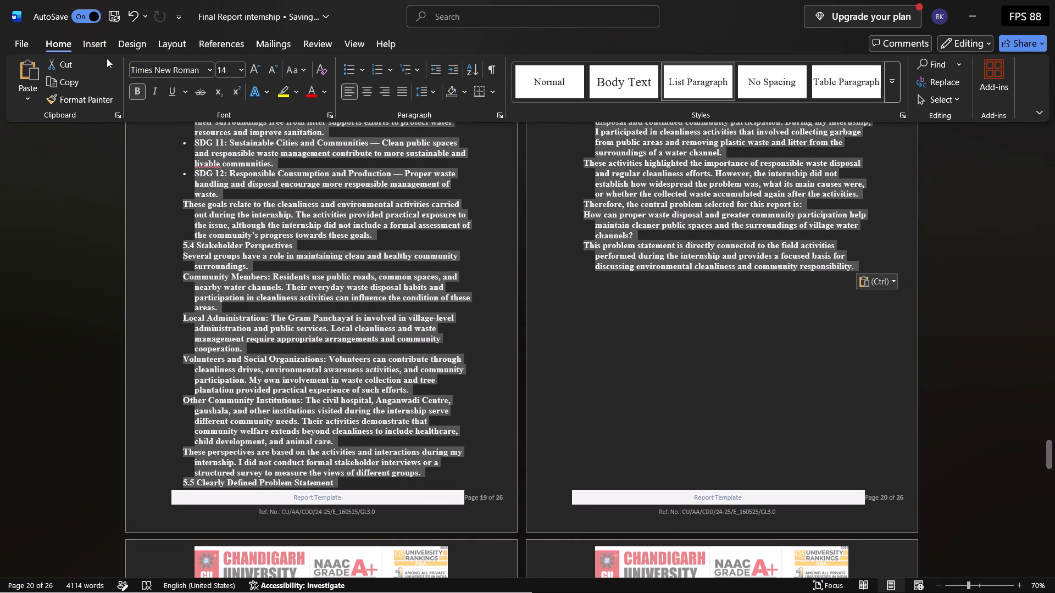
click(142, 88)
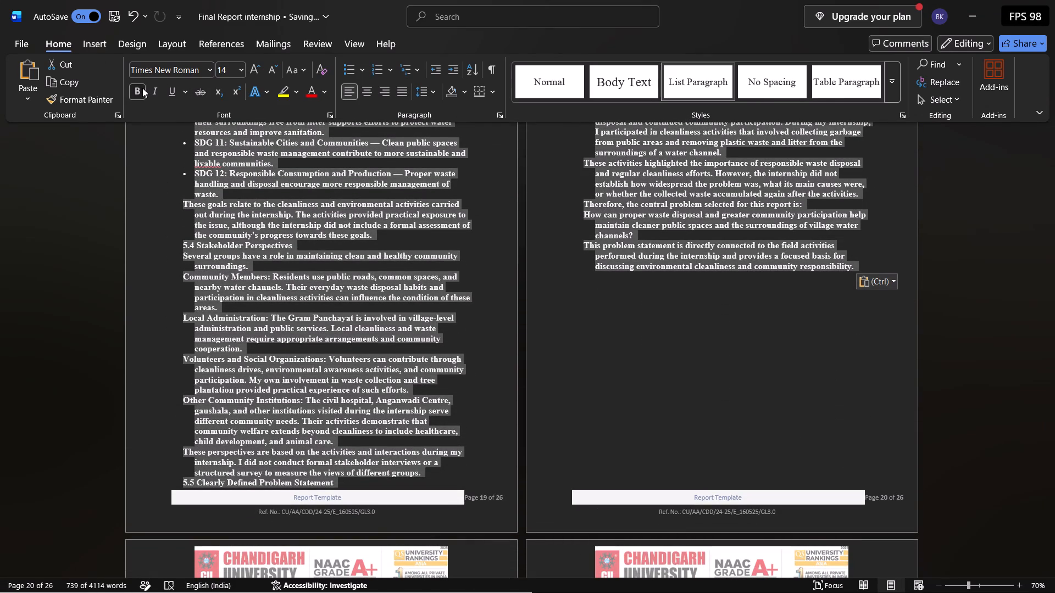
click(232, 75)
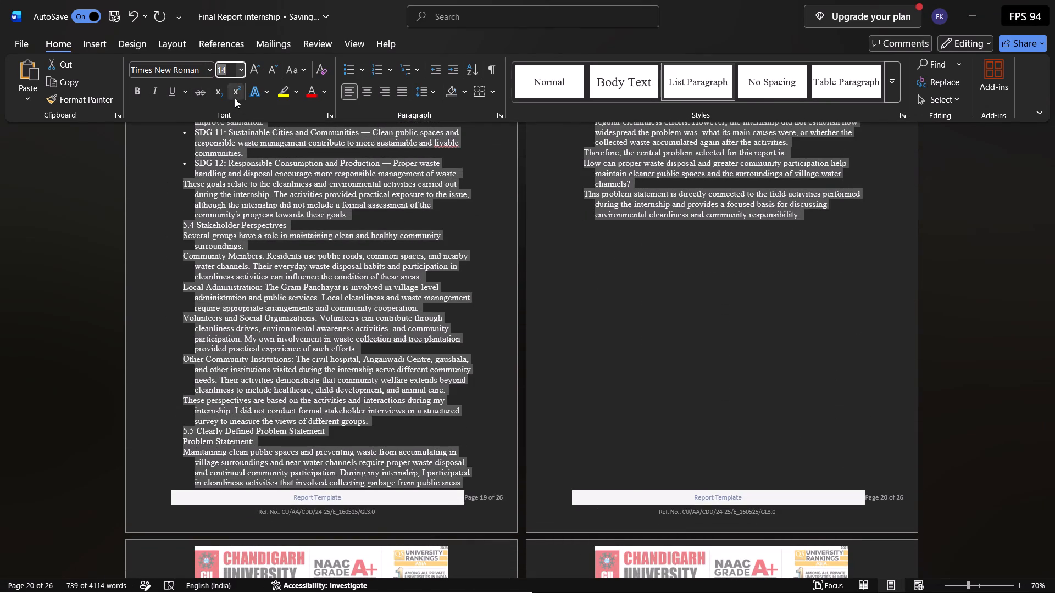
text(12)
click(426, 88)
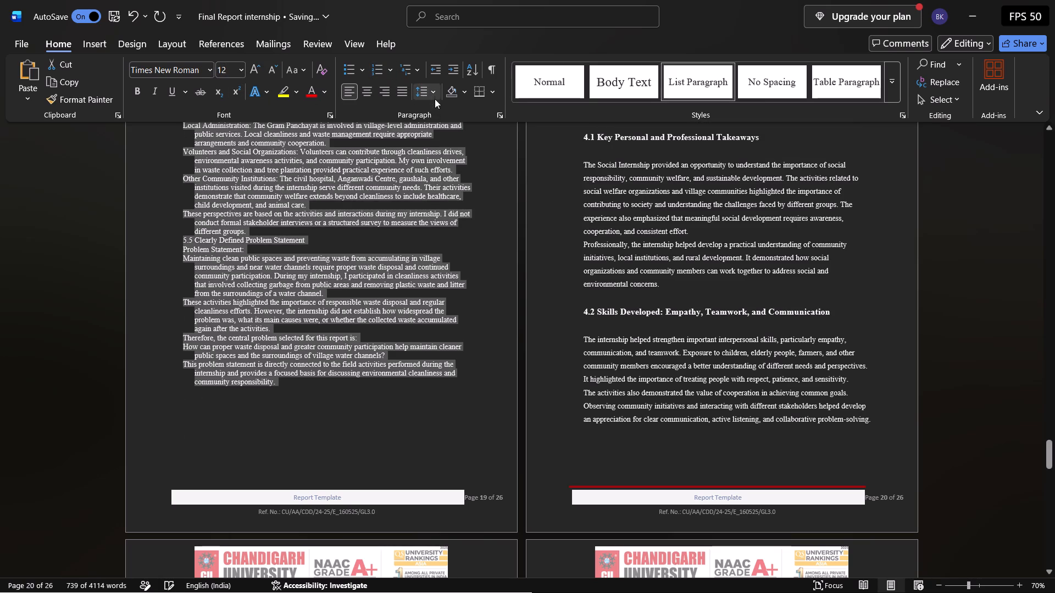
click(432, 92)
click(444, 150)
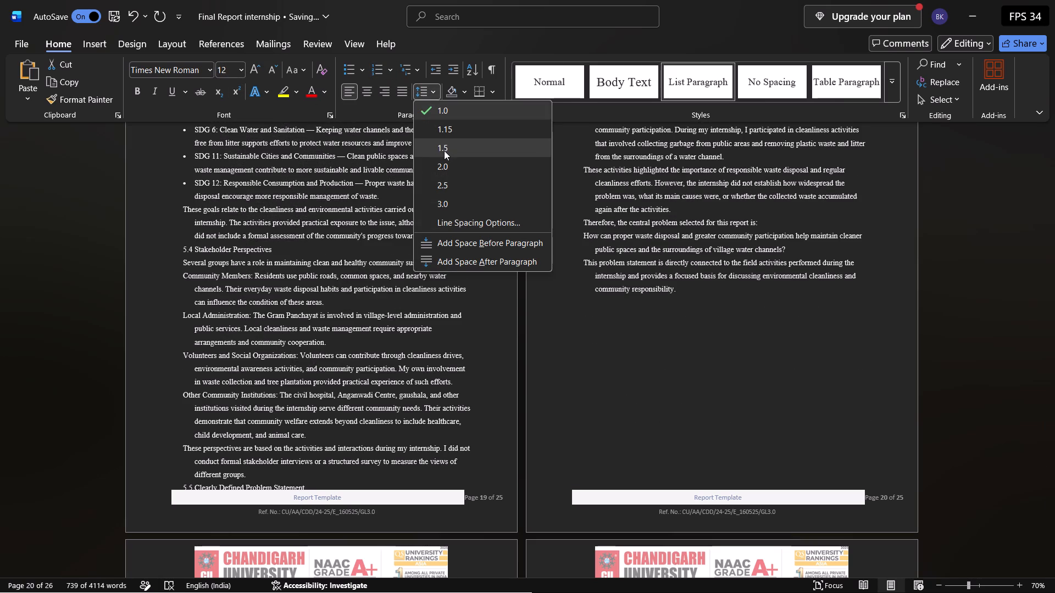
click(616, 373)
Delete the redundant "5. Problem Statement" line beneath the chapter title.
scroll(616, 373, up, 1)
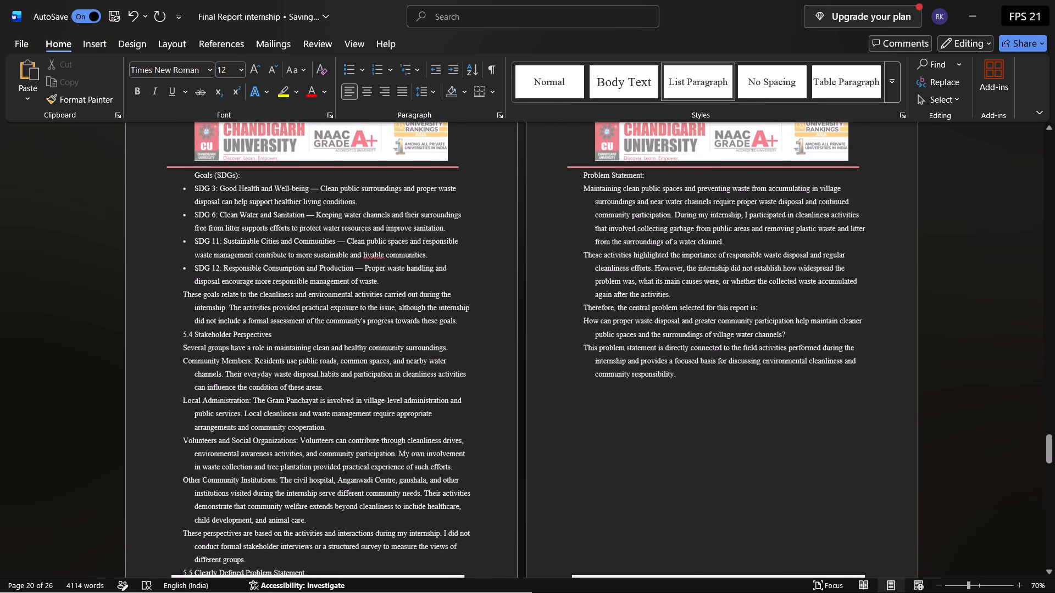
scroll(616, 373, up, 4)
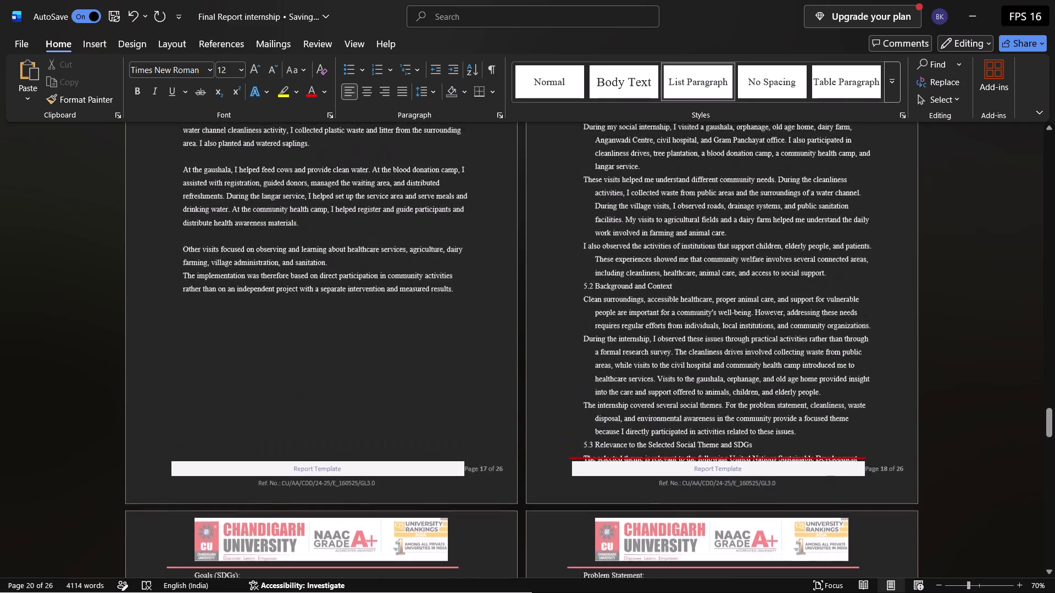
scroll(616, 373, up, 1)
scroll(616, 373, right, 1)
drag(668, 242, 576, 235)
key(BackSpace)
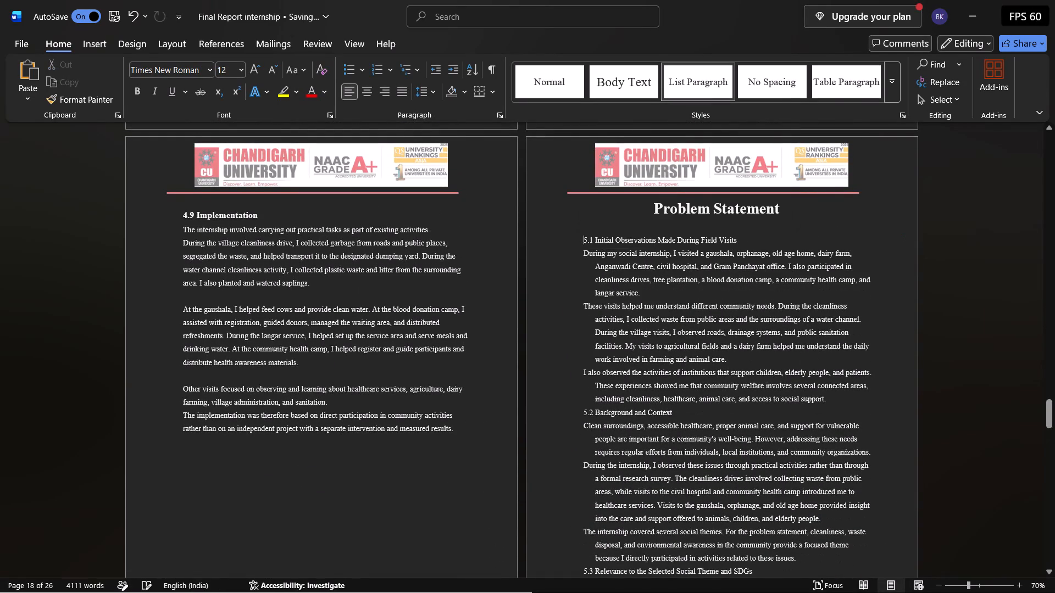
Make the heading "5.1 Initial Observations Made During Field Visits" 14 pt bold with a blank line after it.
drag(740, 238, 718, 237)
drag(718, 237, 597, 221)
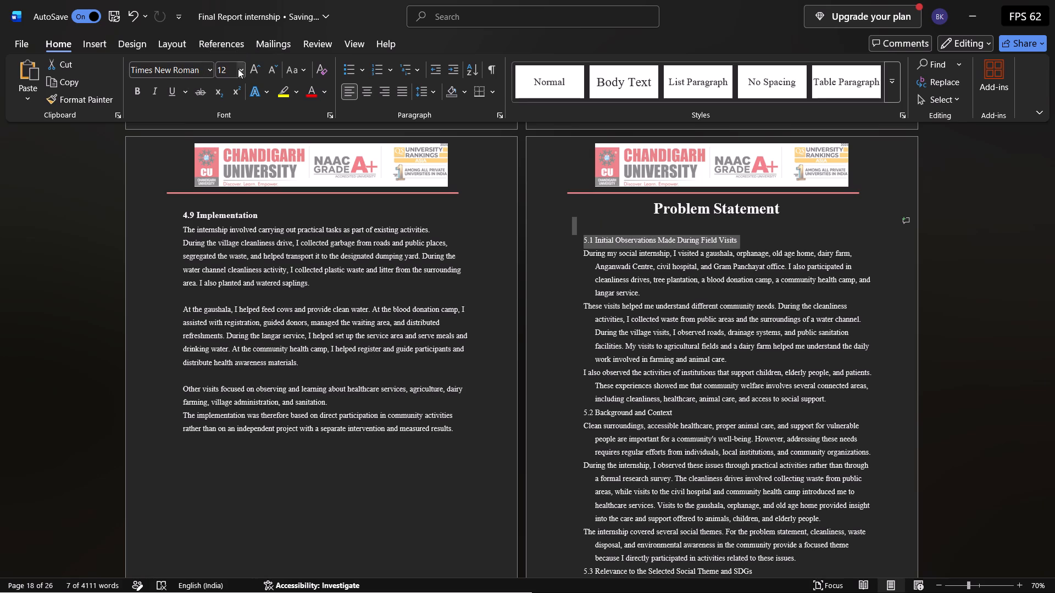
click(228, 68)
text(14)
click(143, 93)
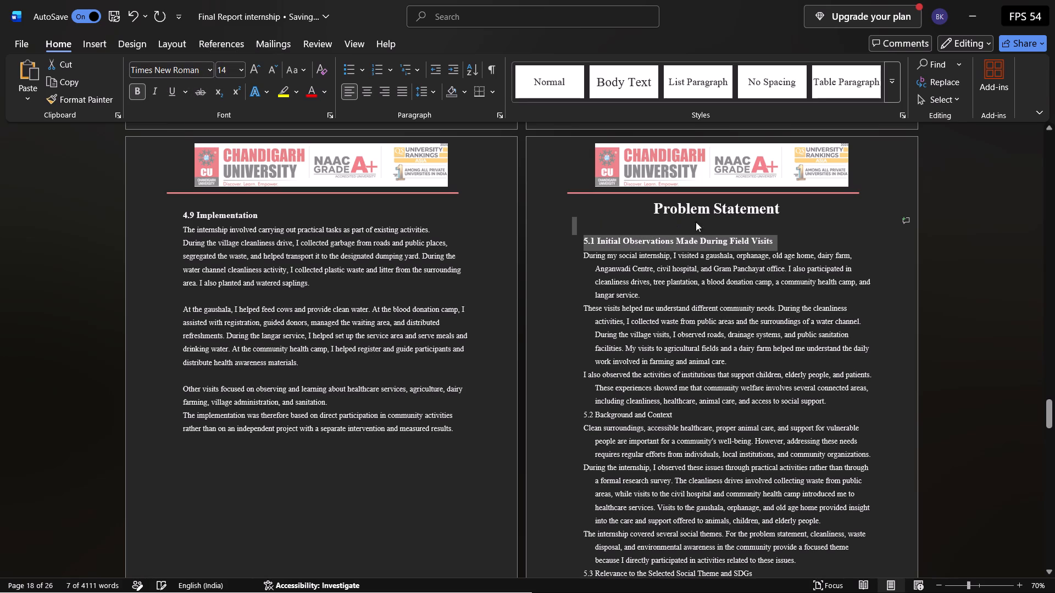
click(799, 239)
key(Return)
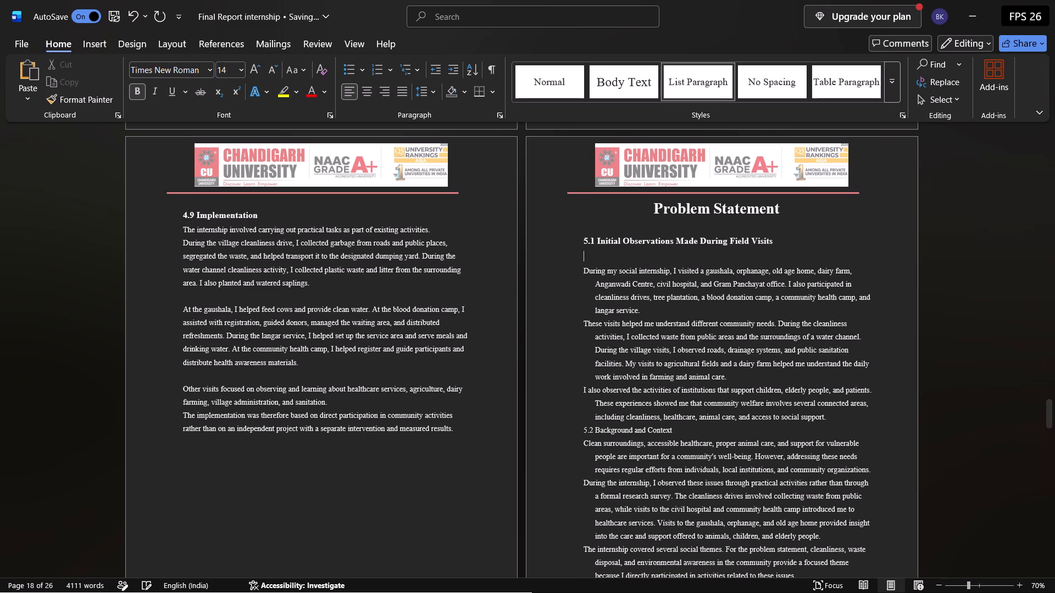
Break the first paragraph of 5.1 before "Anganwadi Centre" so that line starts without the hanging indent.
key(Right)
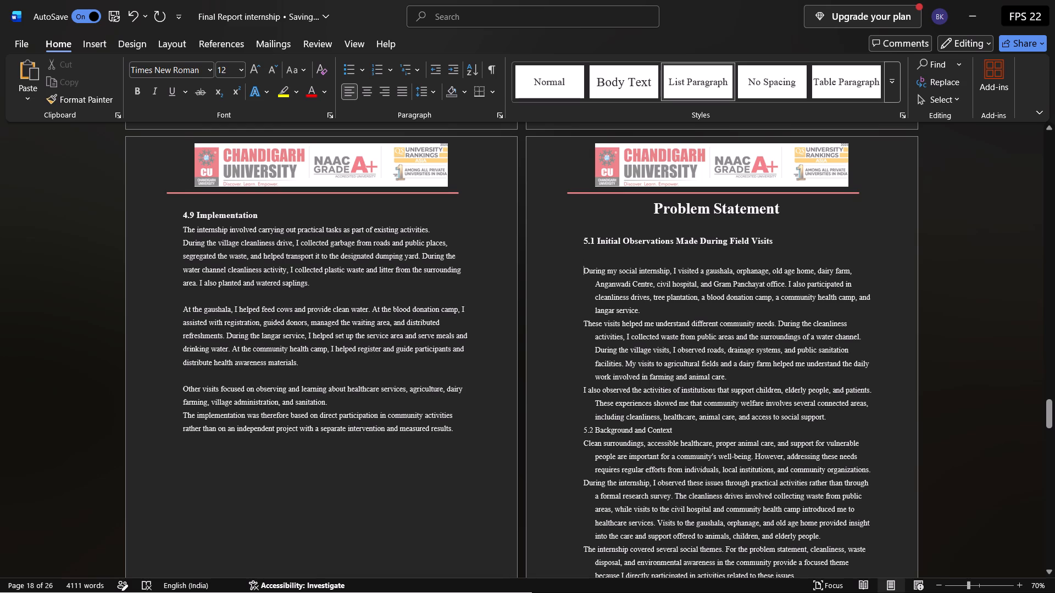
key(Down)
key(Return)
key(backslash)
key(Down)
key(Up)
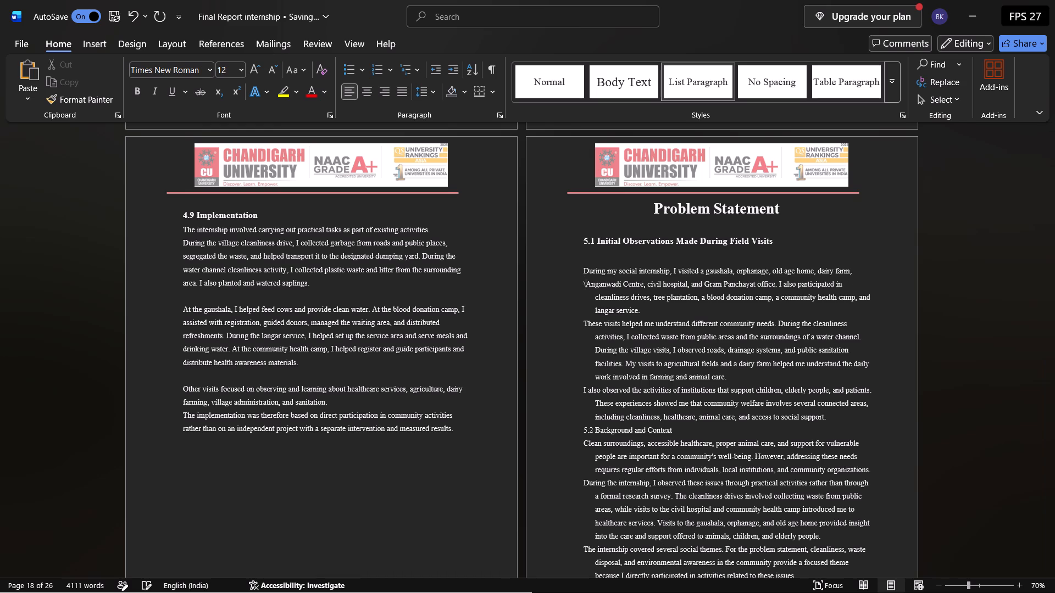
key(backslash)
key(BackSpace)
key(BackSpace)
key(Right)
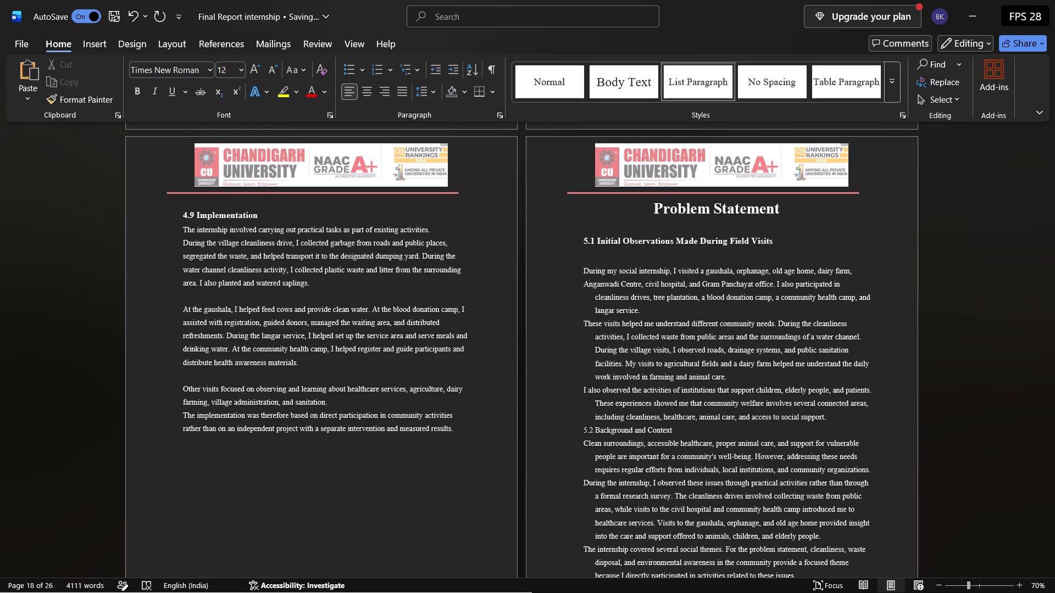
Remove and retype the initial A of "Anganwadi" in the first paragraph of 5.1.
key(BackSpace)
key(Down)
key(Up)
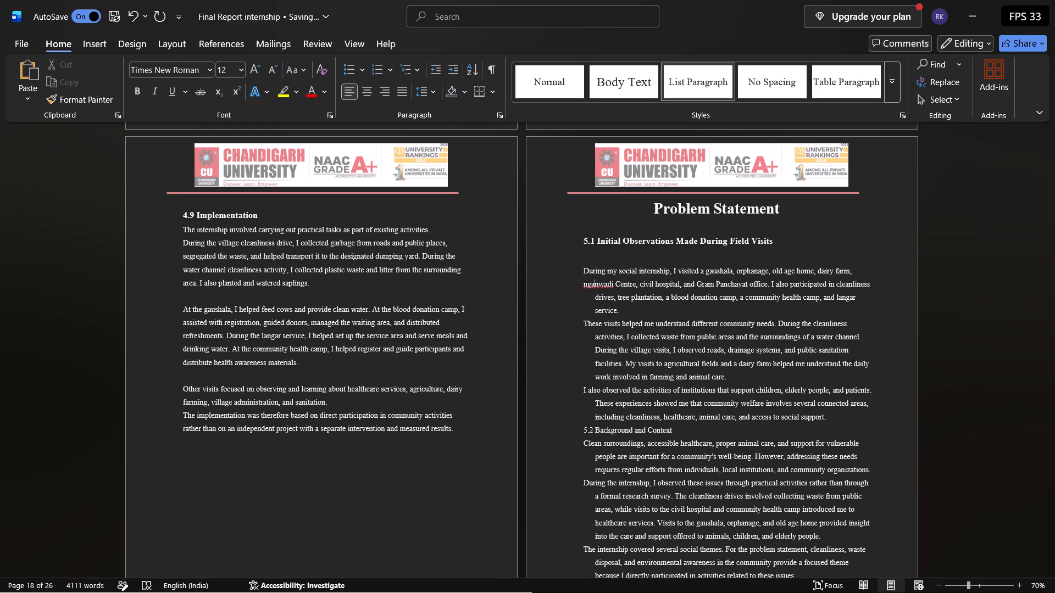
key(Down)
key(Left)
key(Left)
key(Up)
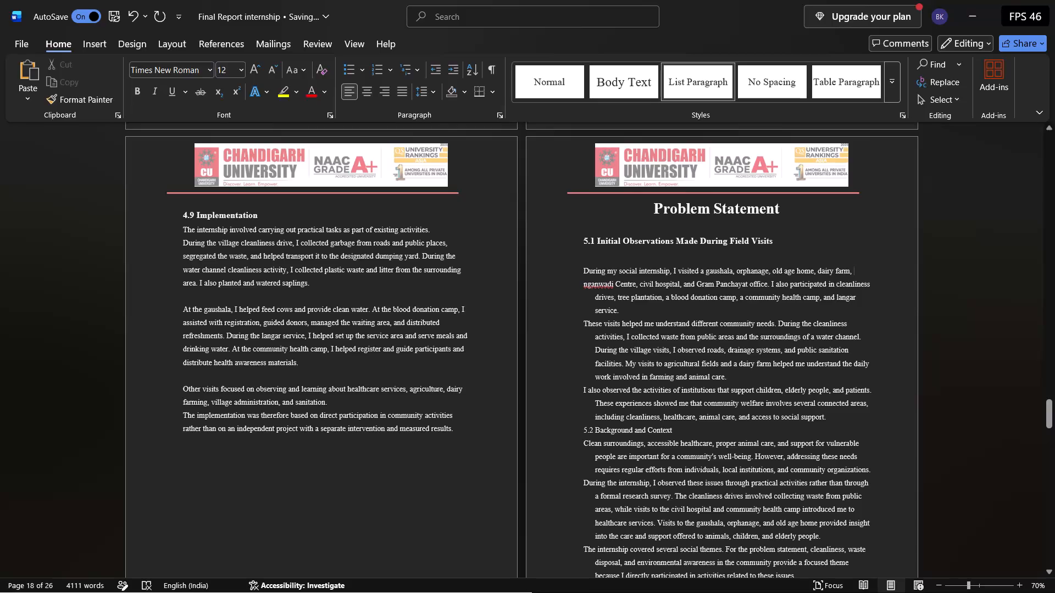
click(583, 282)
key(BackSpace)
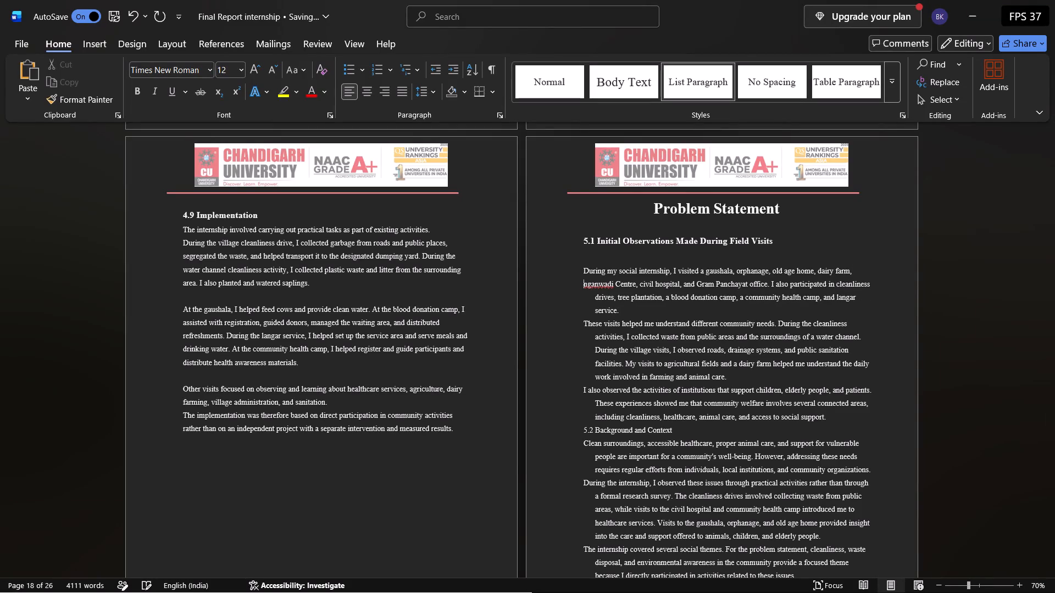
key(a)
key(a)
Break the first paragraph of 5.1 before "cleanliness drives" and before "langar service" to remove their hanging indents.
key(Down)
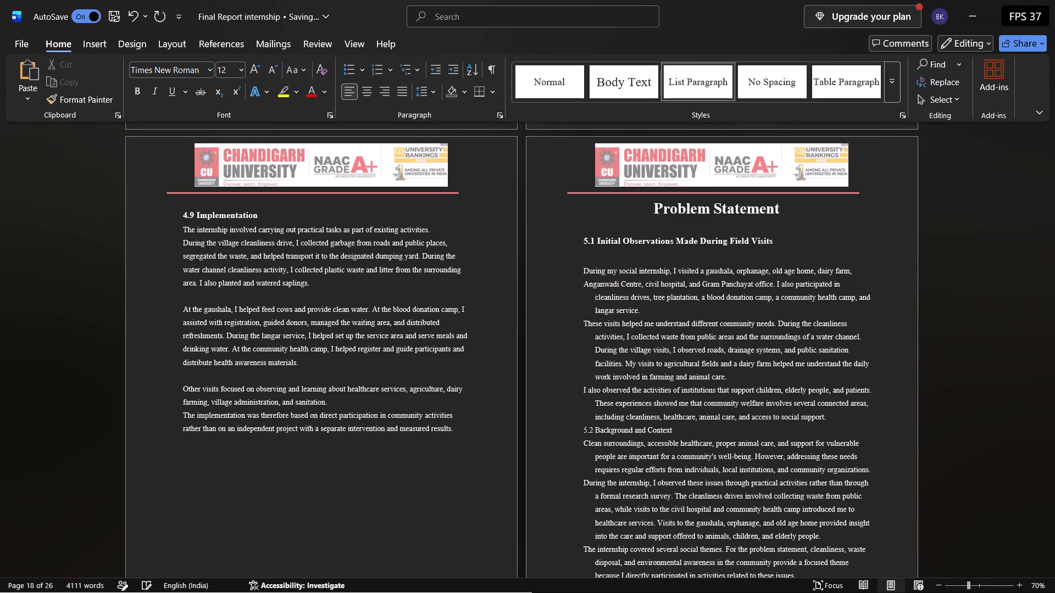
key(Return)
key(Down)
key(Return)
key(Down)
key(Down)
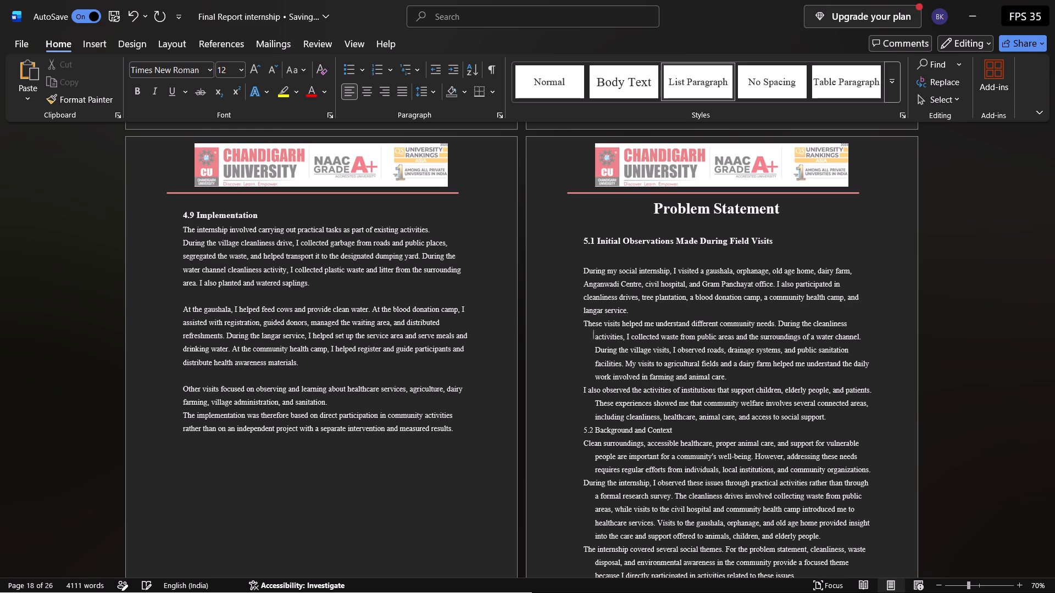
Break the second paragraph of 5.1 before "activities", "During the village visits", "My visits" and "involved" to remove the hanging indents.
key(Return)
key(Down)
key(Return)
key(Down)
key(Return)
key(Down)
key(Return)
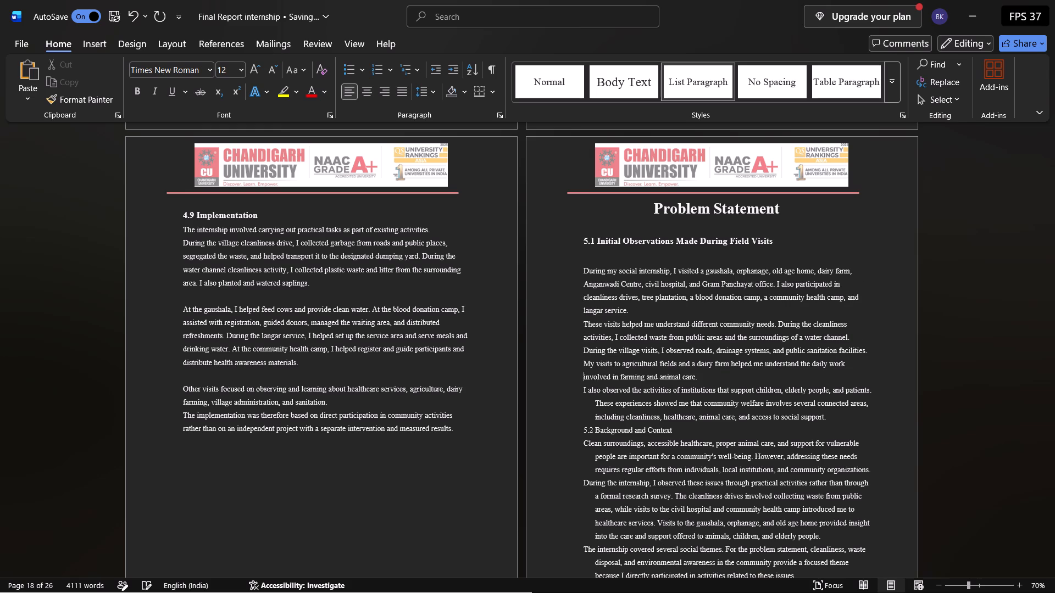
Break the third paragraph of 5.1 before "These experiences" and before "including cleanliness" to remove their hanging indents.
key(Down)
key(Down)
key(Return)
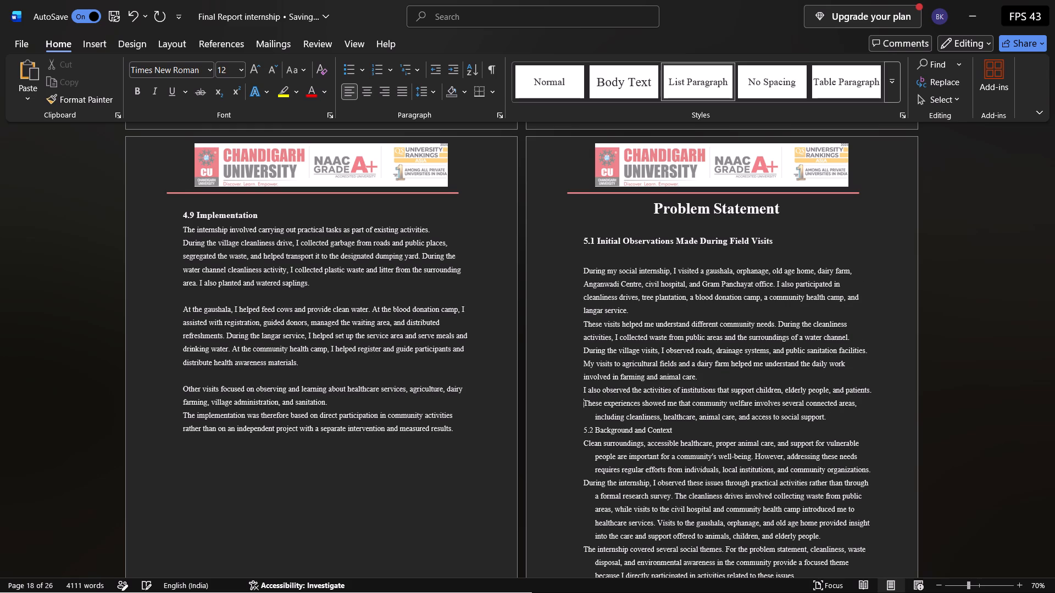
key(Down)
key(Return)
Make the heading "5.2 Background and Context" 14 pt bold with a blank line before and after it.
key(Down)
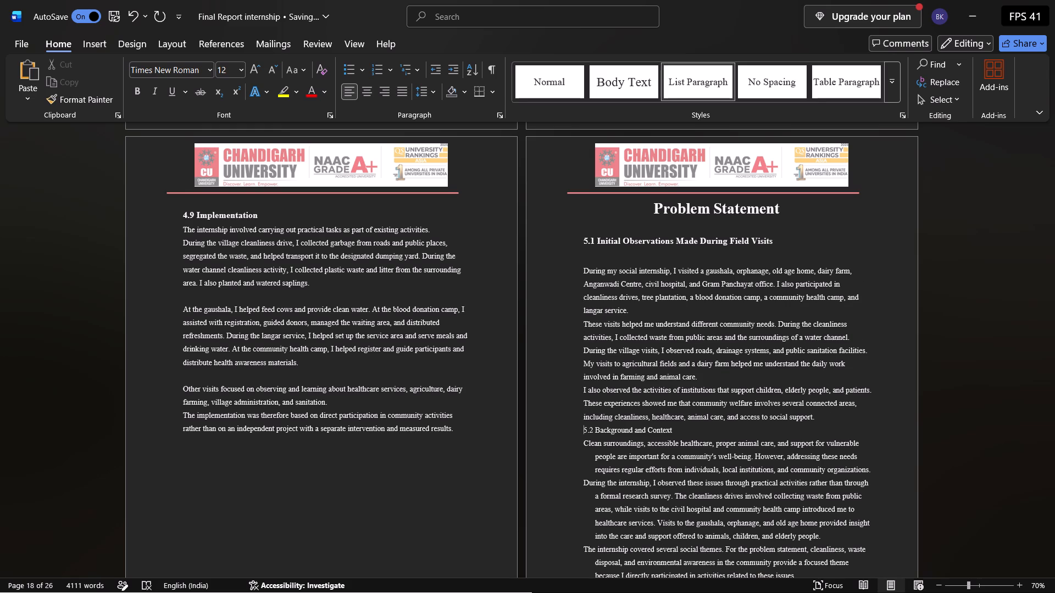
key(Return)
scroll(594, 285, down, 1)
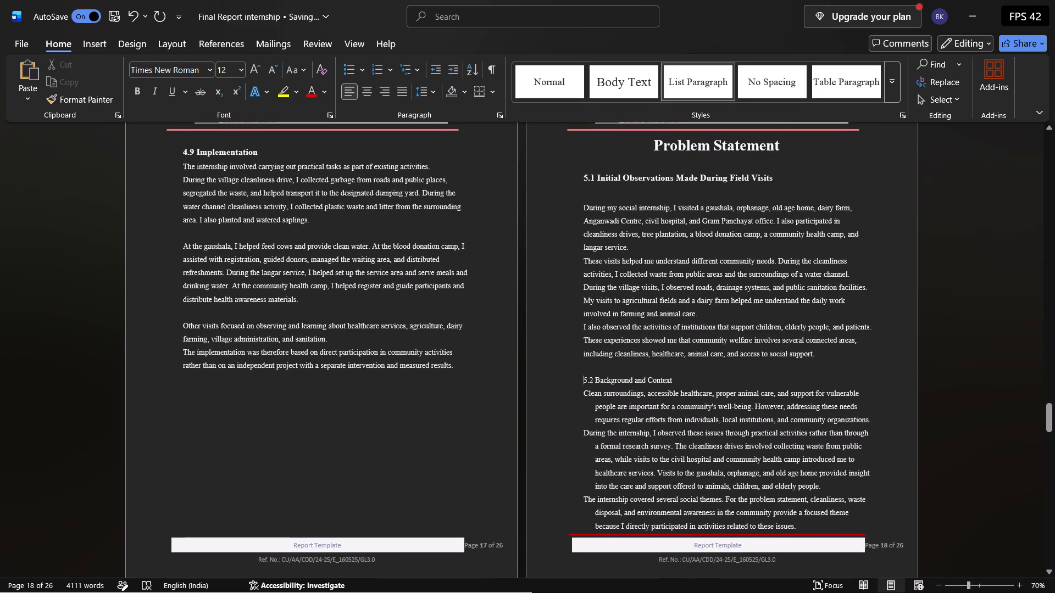
drag(692, 382, 583, 379)
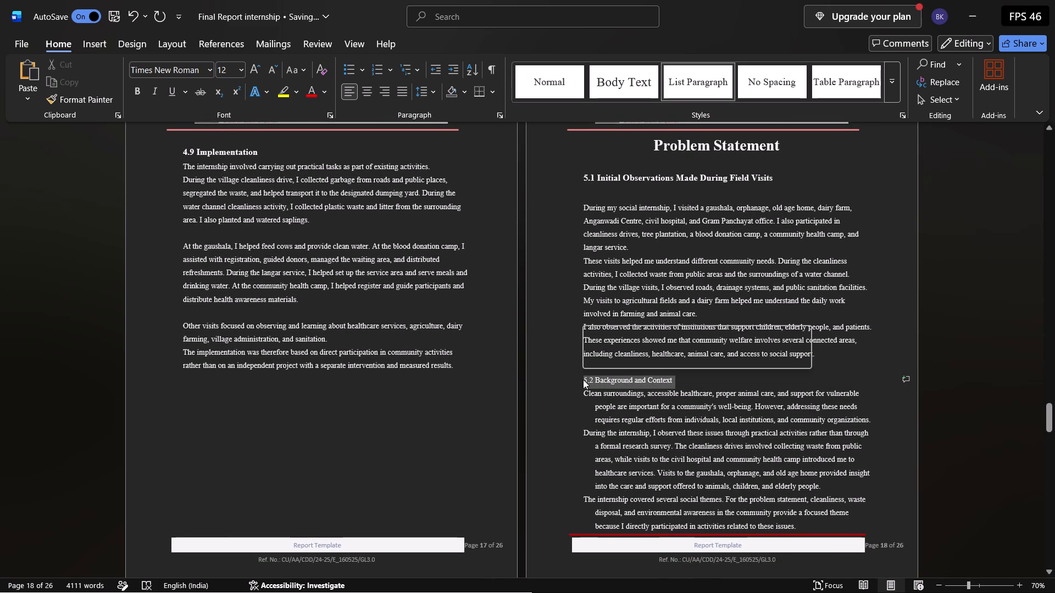
click(225, 68)
text(14)
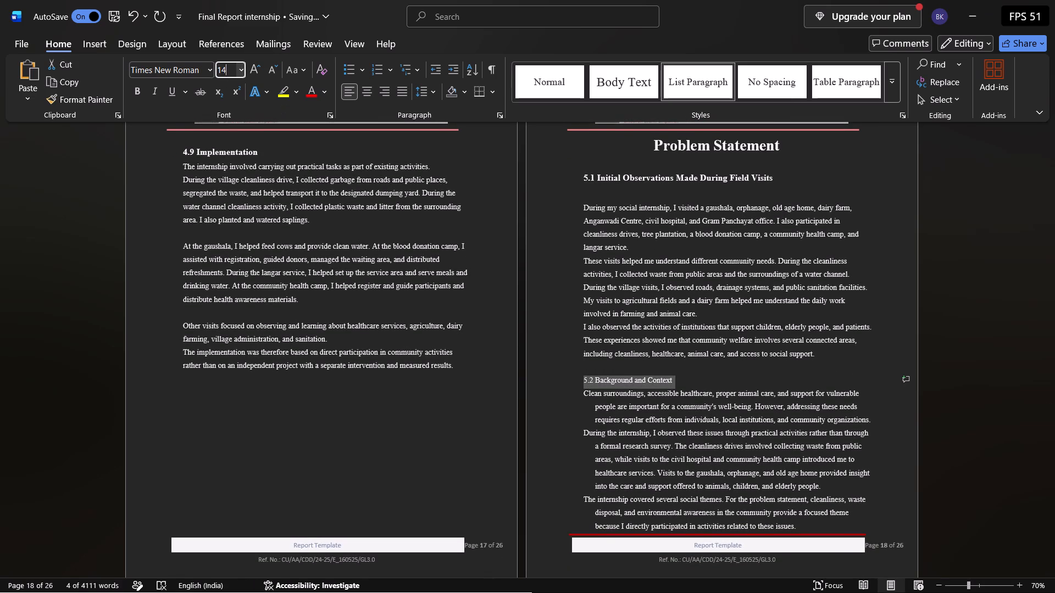
click(138, 85)
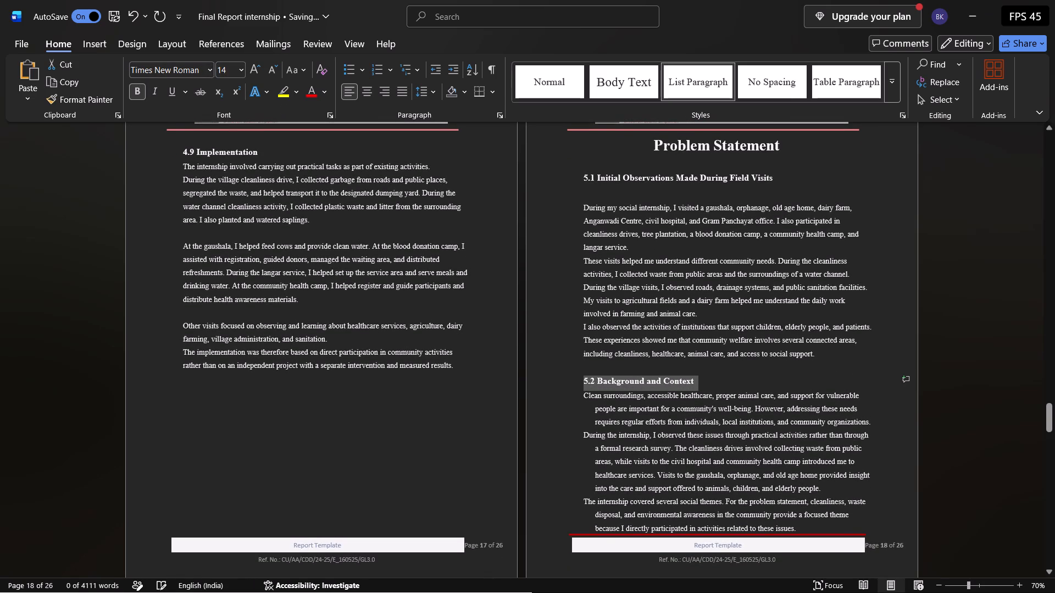
click(724, 385)
key(Return)
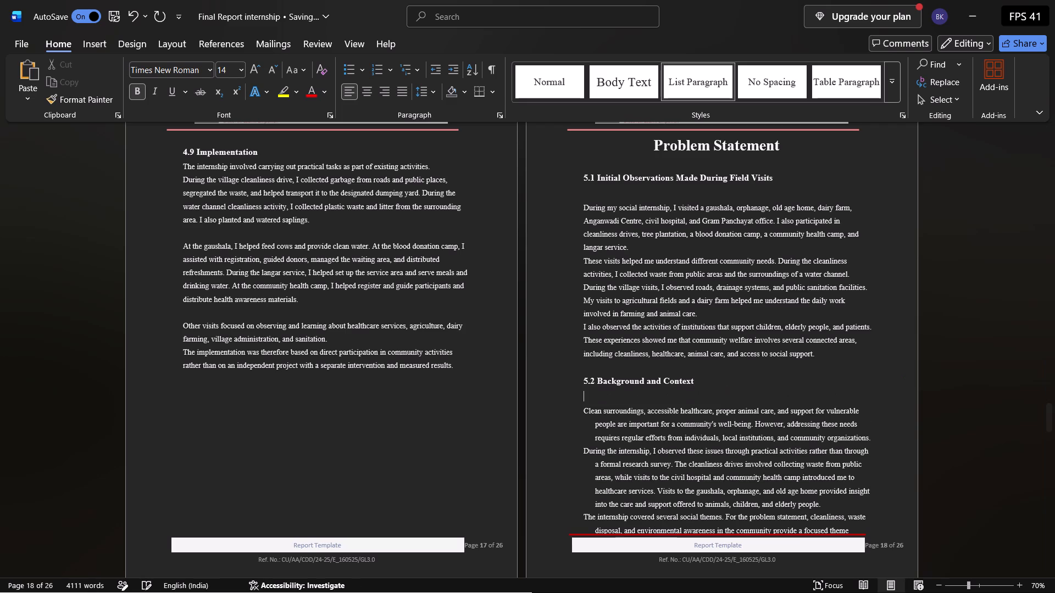
Break the first paragraph of 5.2 before "people are important" and before "requires regular efforts" to remove their hanging indents.
key(Down)
key(Down)
key(Return)
key(Down)
key(Return)
Break the second paragraph of 5.2 before "a formal", "while visits", "services" and "and support" so every line starts without the hanging indent.
key(Down)
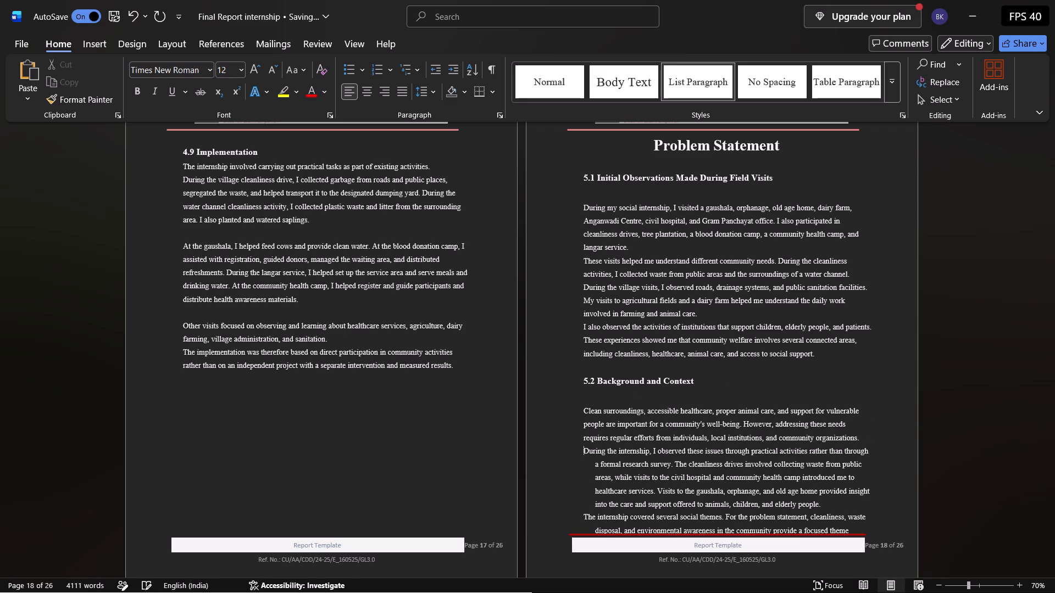
key(Down)
key(Return)
key(Down)
key(Return)
key(Down)
key(Return)
key(Down)
key(Return)
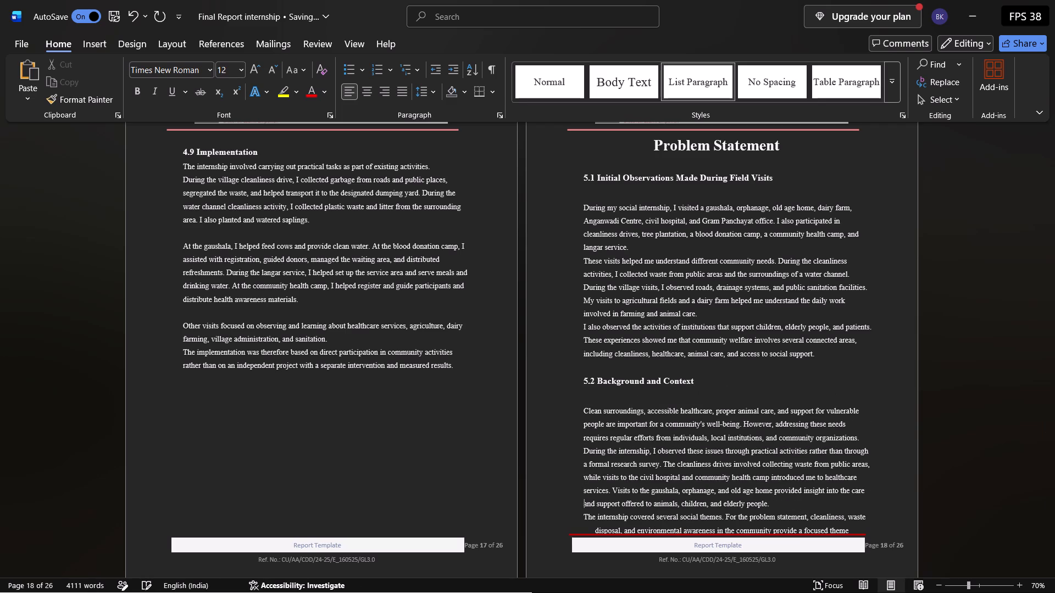
Break the third paragraph of 5.2 before "disposal" to remove that line's hanging indent.
key(Down)
key(Down)
key(Return)
Insert two blank lines before the third paragraph of 5.2 so it starts on the following page.
scroll(724, 385, down, 1)
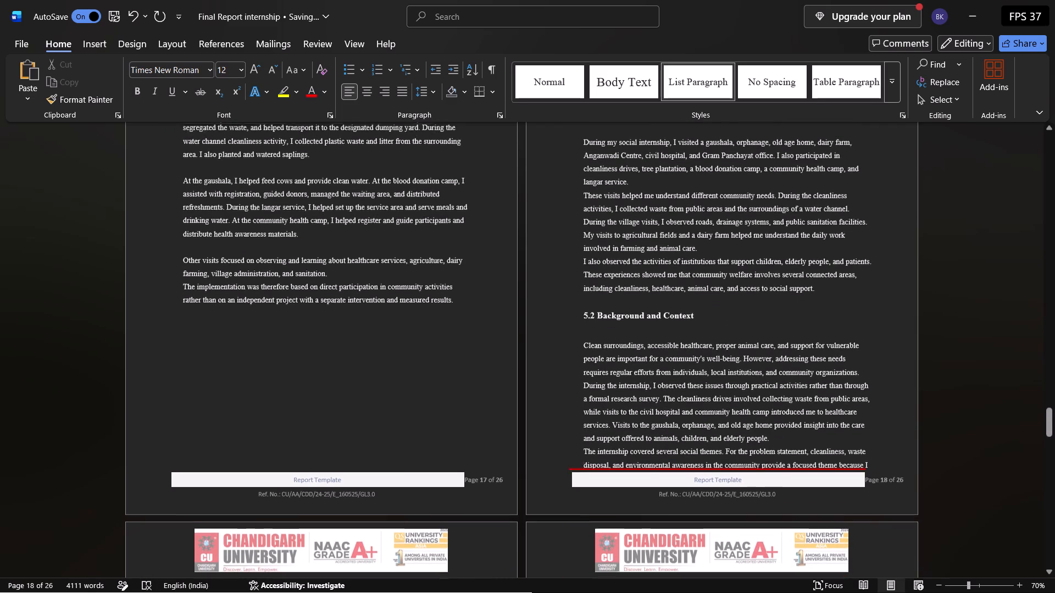
scroll(724, 385, down, 1)
click(585, 448)
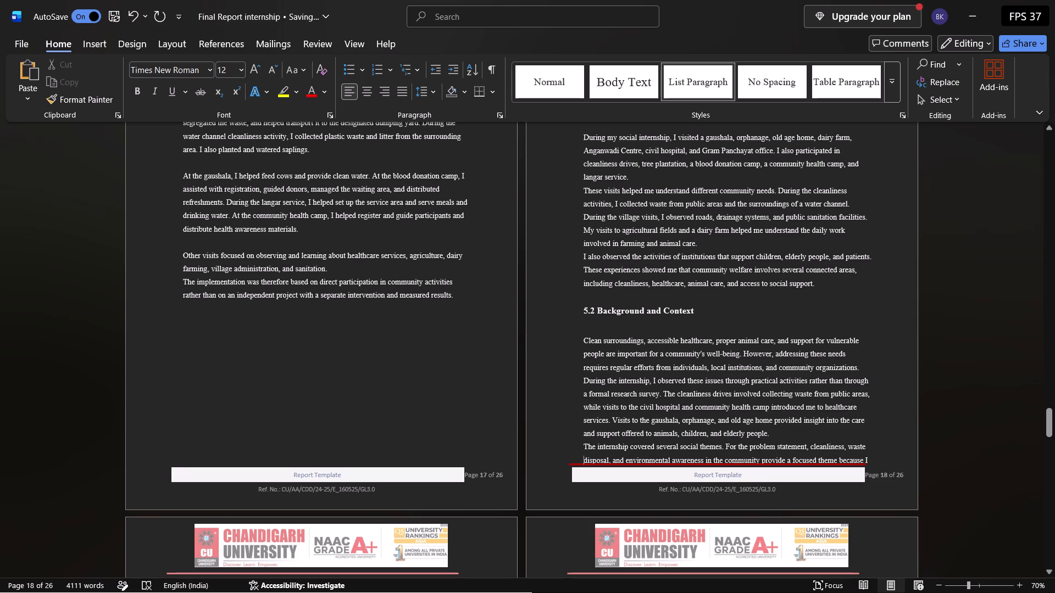
key(Return)
key(Return)
Break the third paragraph of 5.2 before "directly participated" to remove that line's hanging indent.
scroll(585, 448, down, 1)
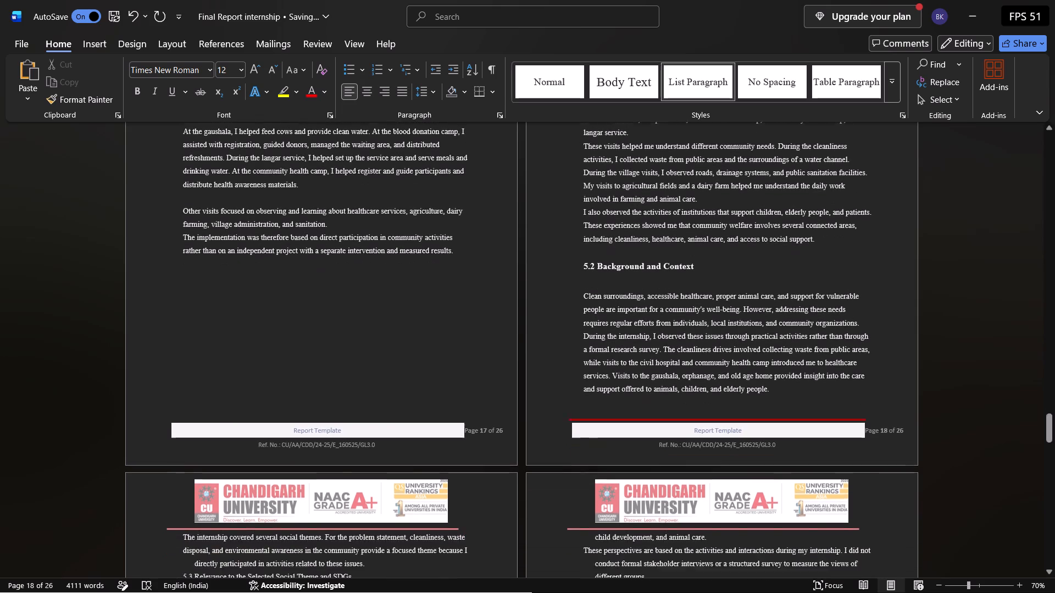
scroll(585, 448, down, 1)
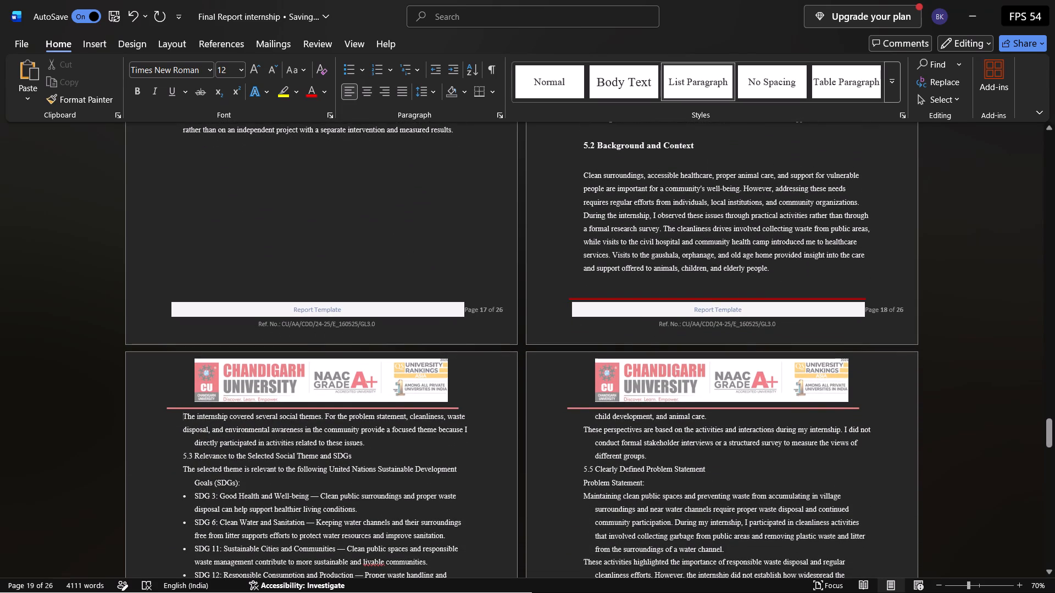
click(195, 440)
key(Return)
Make the heading "5.3 Relevance to the Selected Social Theme and SDGs" 14 pt bold with a blank line before and after it.
key(Down)
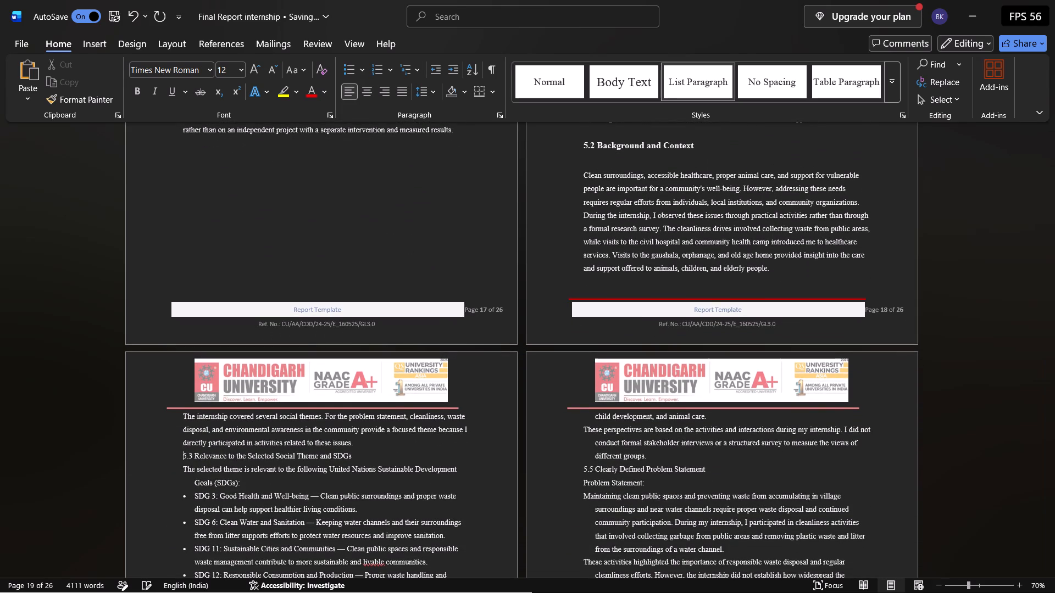
key(Return)
scroll(195, 440, down, 1)
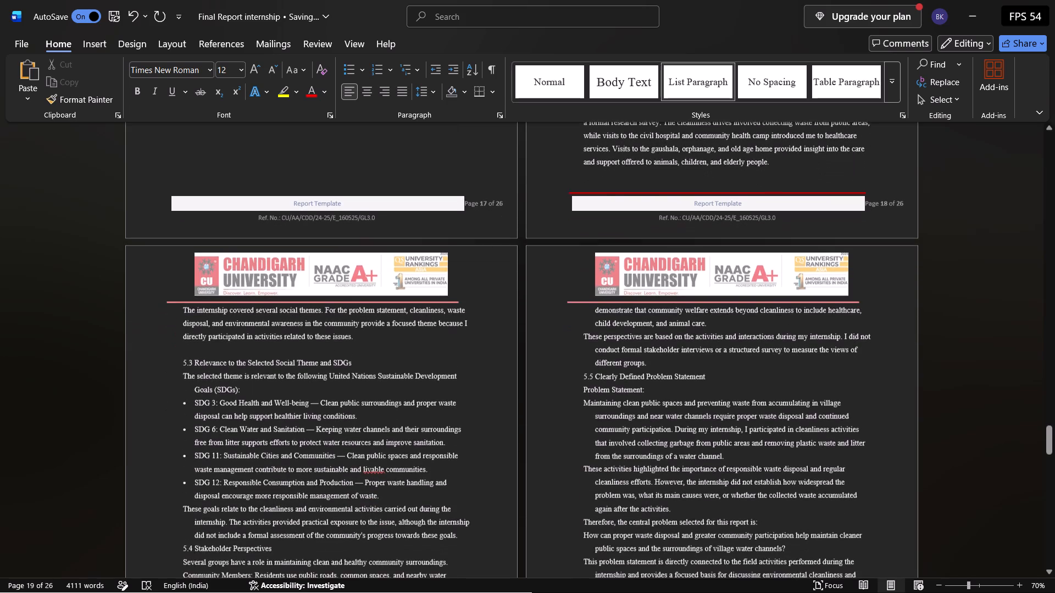
scroll(195, 440, down, 1)
key(Down)
key(Return)
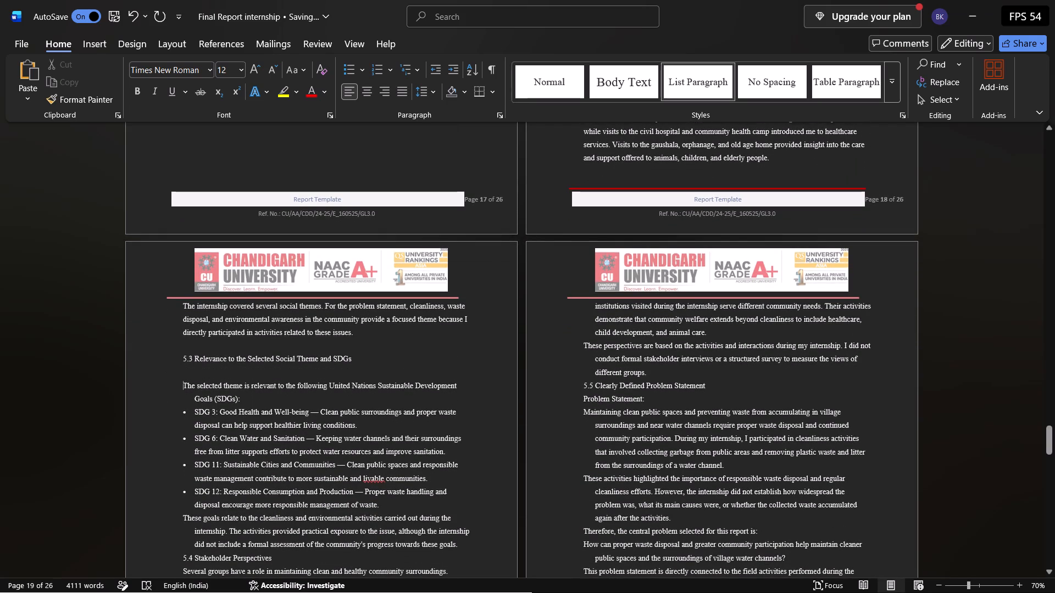
drag(374, 353, 243, 363)
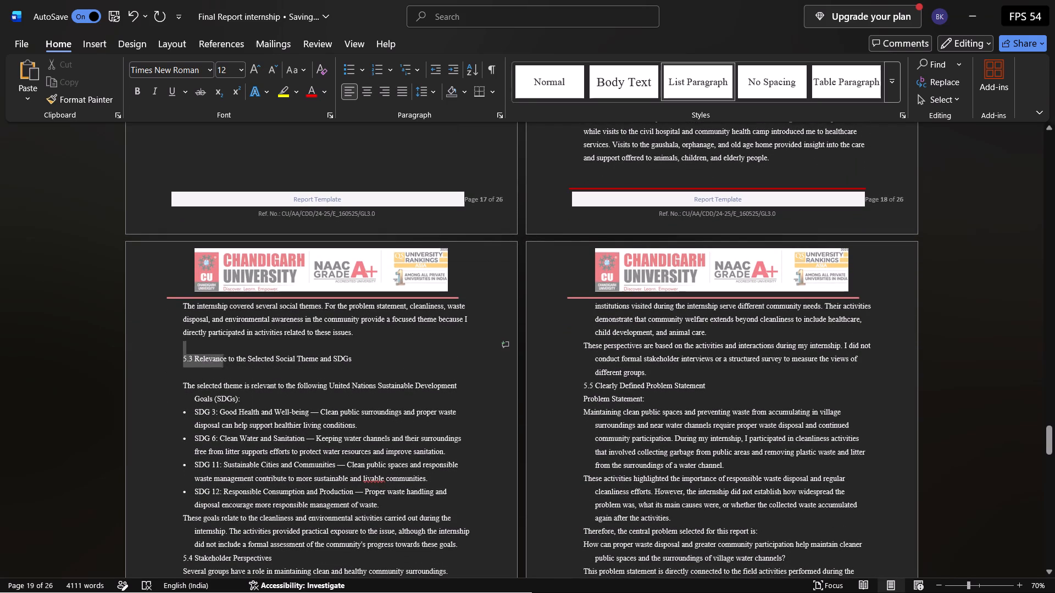
drag(243, 363, 384, 357)
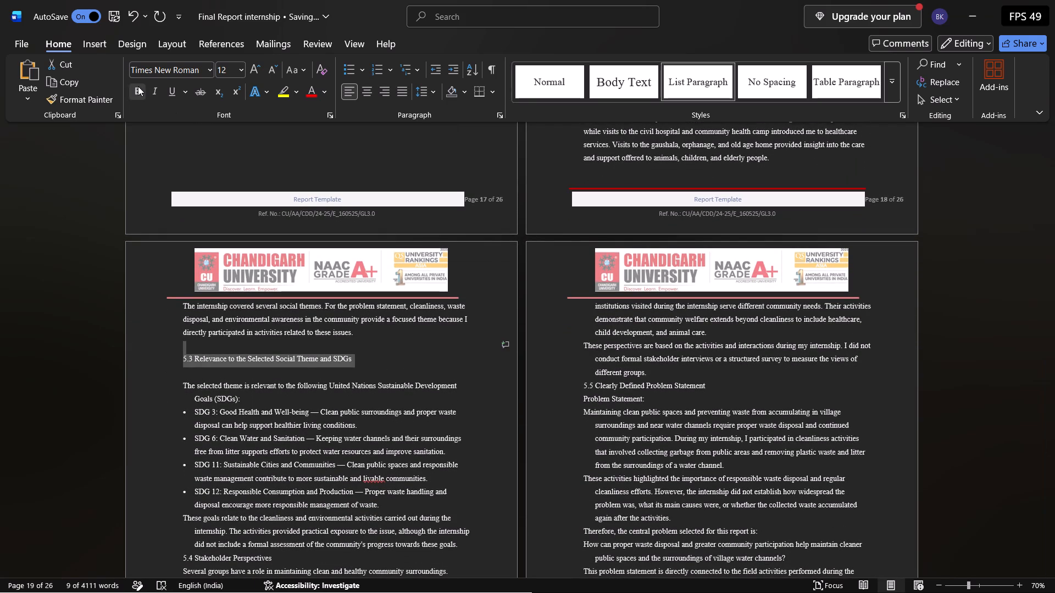
drag(138, 86, 231, 67)
click(231, 67)
text(14)
click(145, 87)
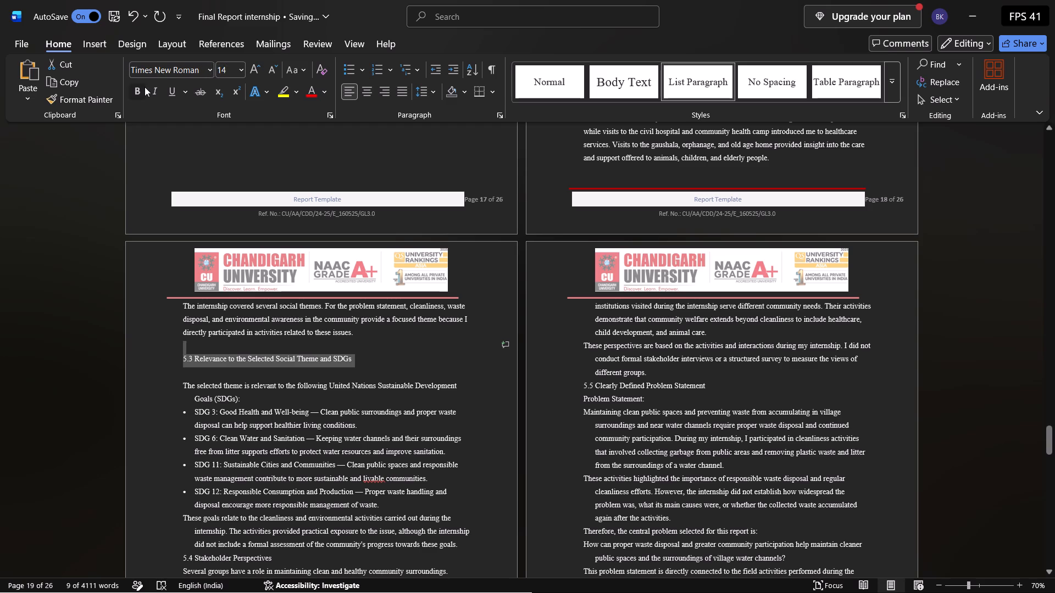
Break the opening sentence of 5.3 before "Goals (SDGs)" to remove that line's hanging indent.
click(192, 399)
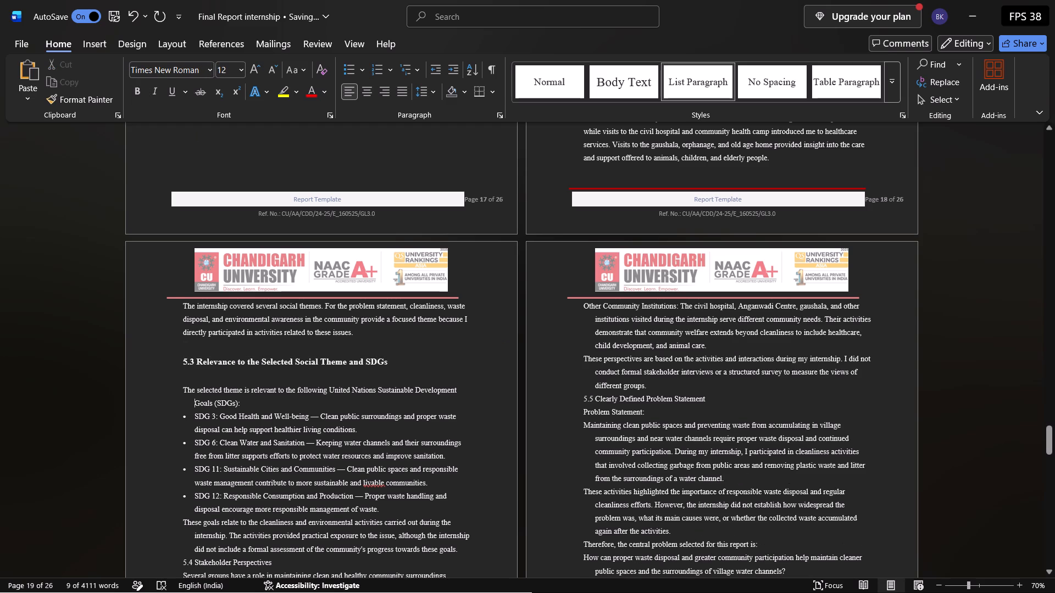
key(Return)
Break the paragraph below the SDG bullets in 5.3 before "internship" and before "not include" to remove their hanging indents.
key(Down)
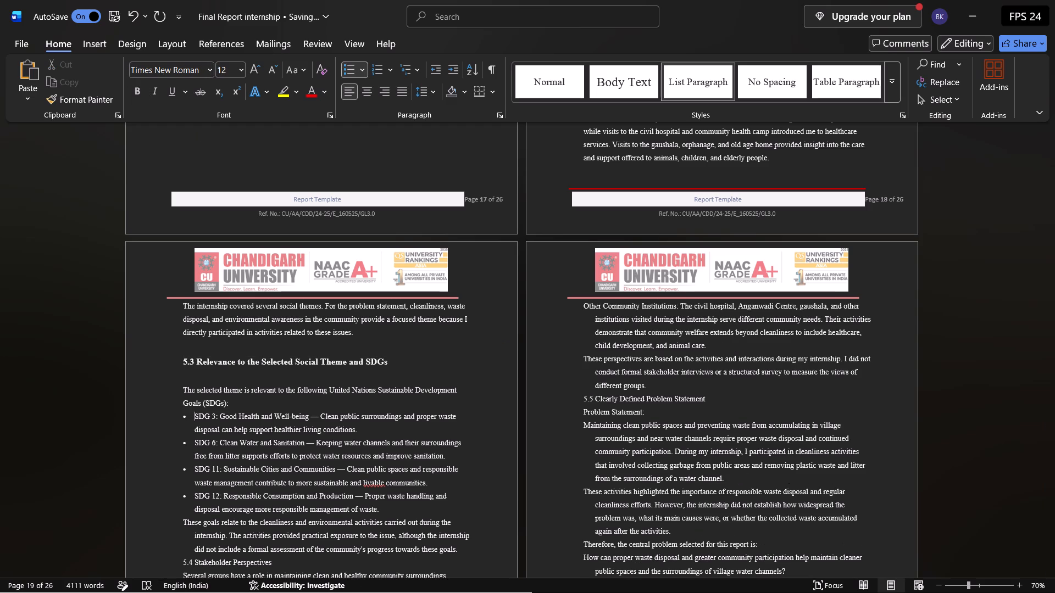
key(Down)
key(Down)
key(Down)
key(Down)
key(Down)
key(Down)
key(Down)
key(Down)
key(Down)
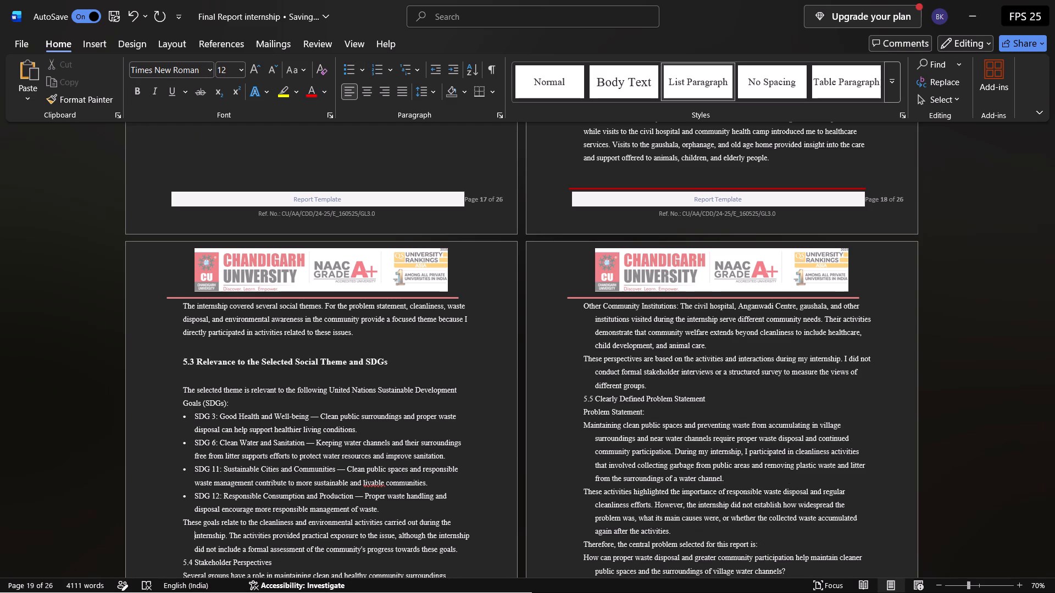
key(Return)
key(Down)
key(Return)
Make the heading "5.4 Stakeholder Perspectives" 14 pt bold with a blank line before and after it.
key(Down)
key(Down)
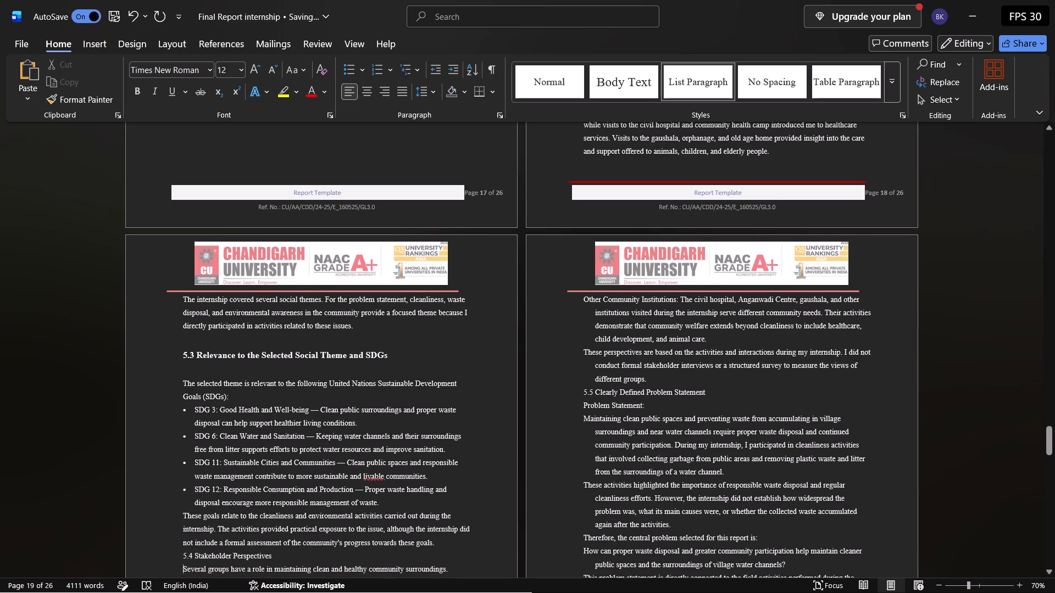
key(Up)
key(Return)
key(Down)
key(Return)
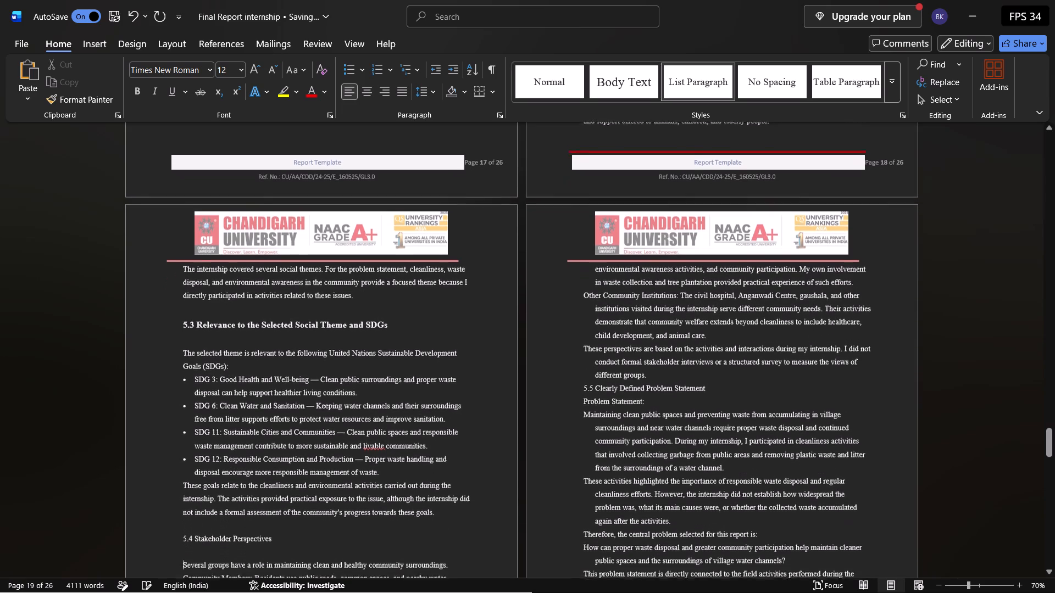
scroll(192, 399, down, 3)
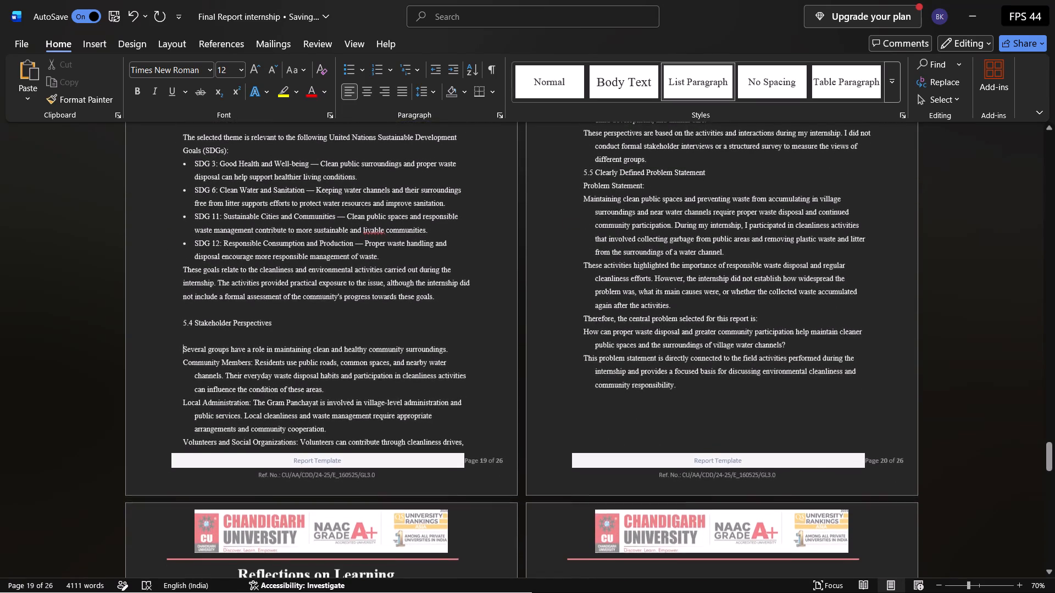
drag(279, 325, 190, 312)
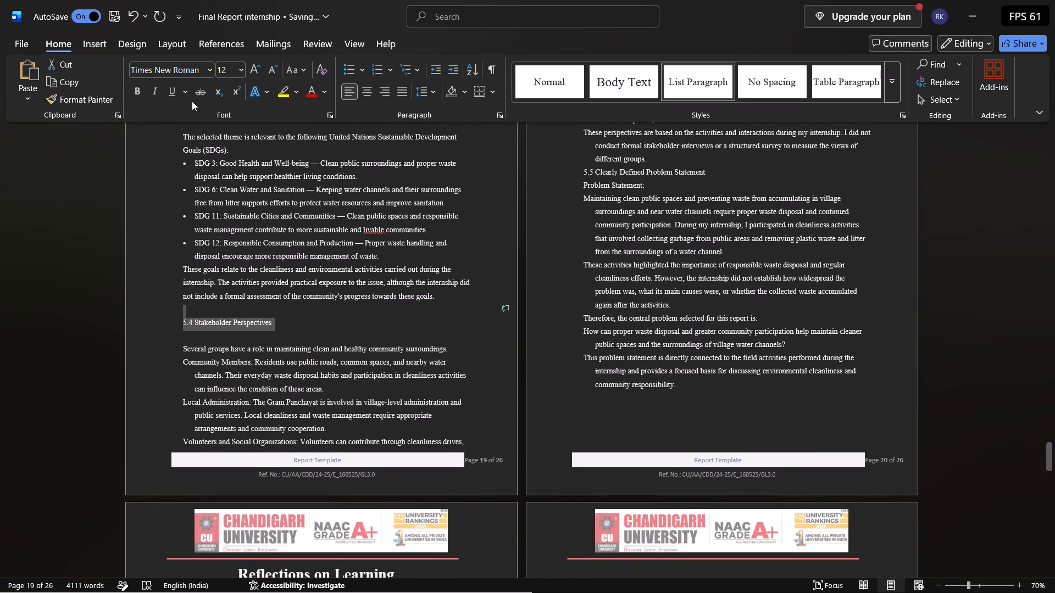
click(140, 90)
click(229, 74)
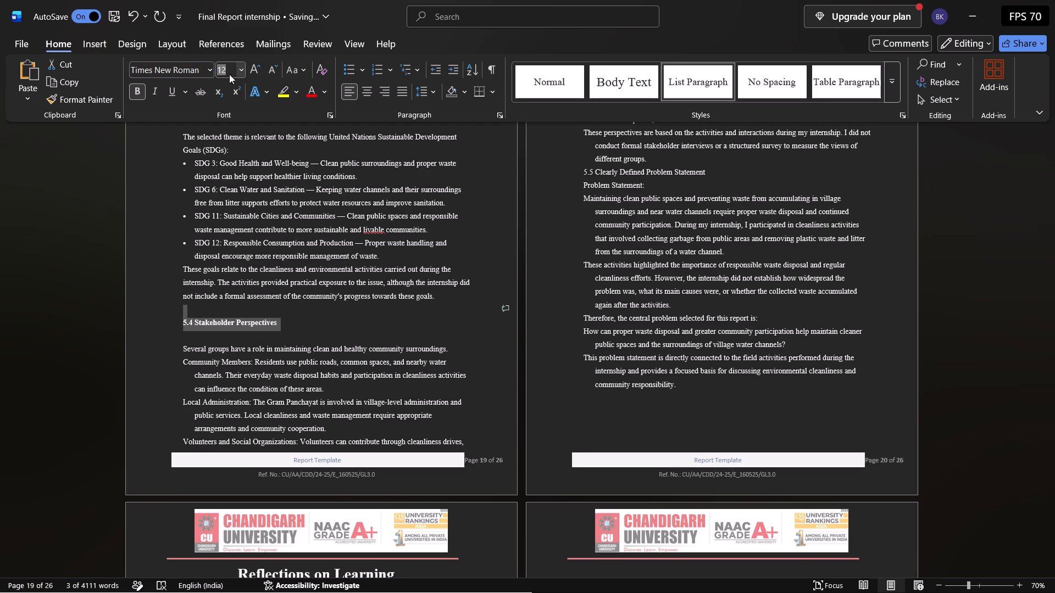
text(14)
key(Return)
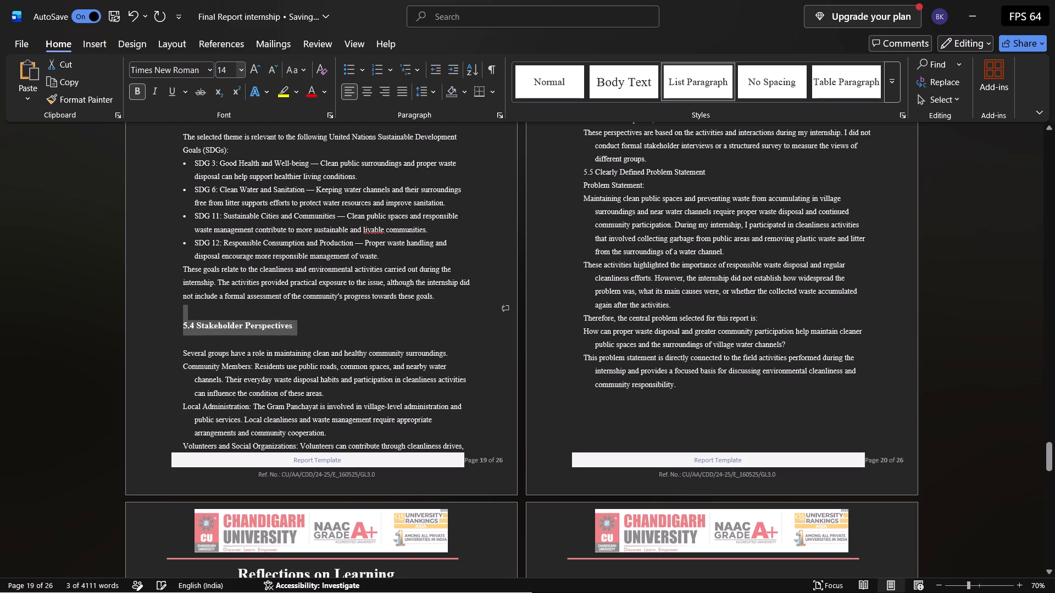
Break the Community Members paragraph in 5.4 before "channels" and before "influence" to remove their hanging indents.
click(192, 382)
key(Return)
key(Down)
key(Return)
Break the Local Administration paragraph in 5.4 before "public services" and before "and community cooperation" to remove their hanging indents.
key(Down)
key(Down)
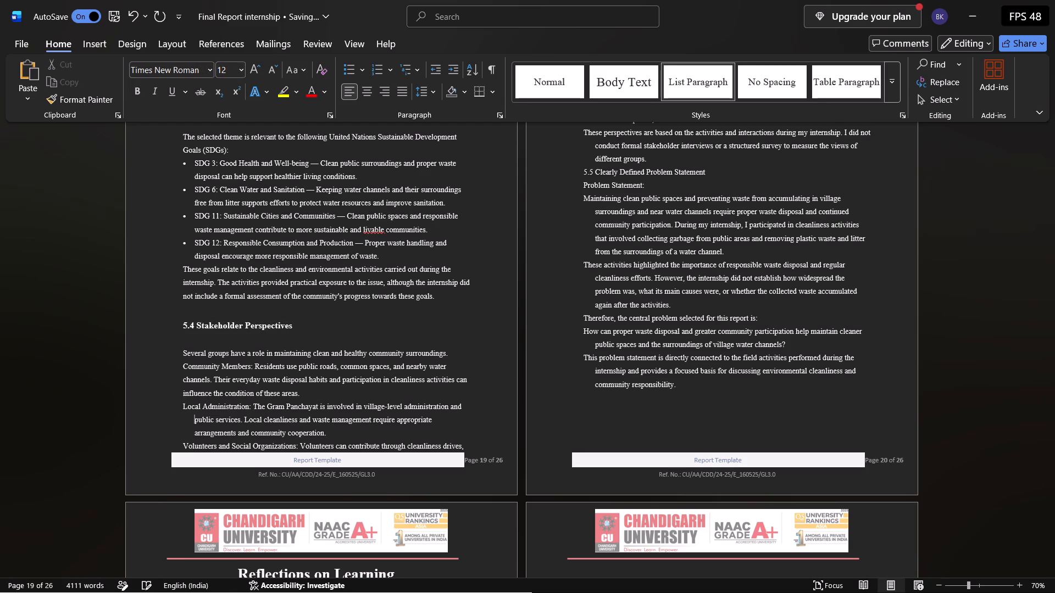
key(Return)
key(Down)
key(Return)
Bold the label "Local Administration:" at the start of its paragraph in 5.4.
scroll(192, 382, down, 1)
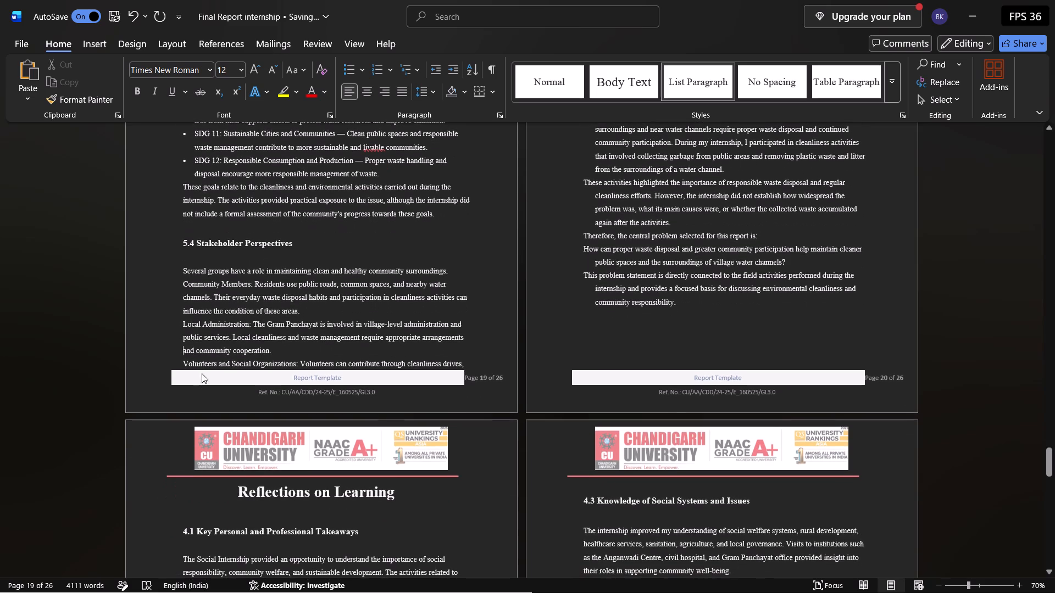
drag(251, 323, 184, 321)
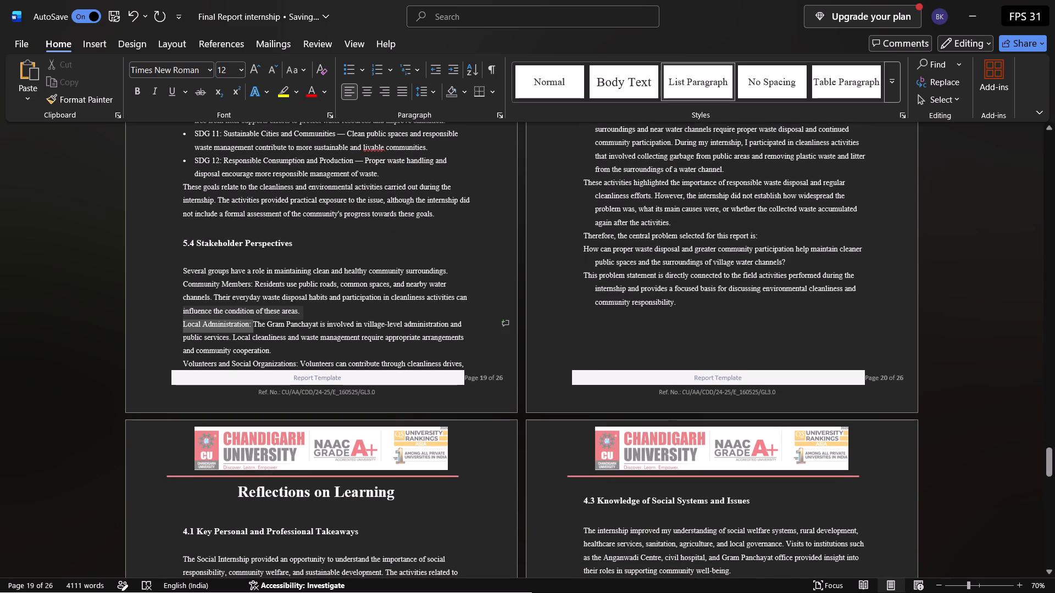
drag(184, 321, 182, 323)
click(135, 89)
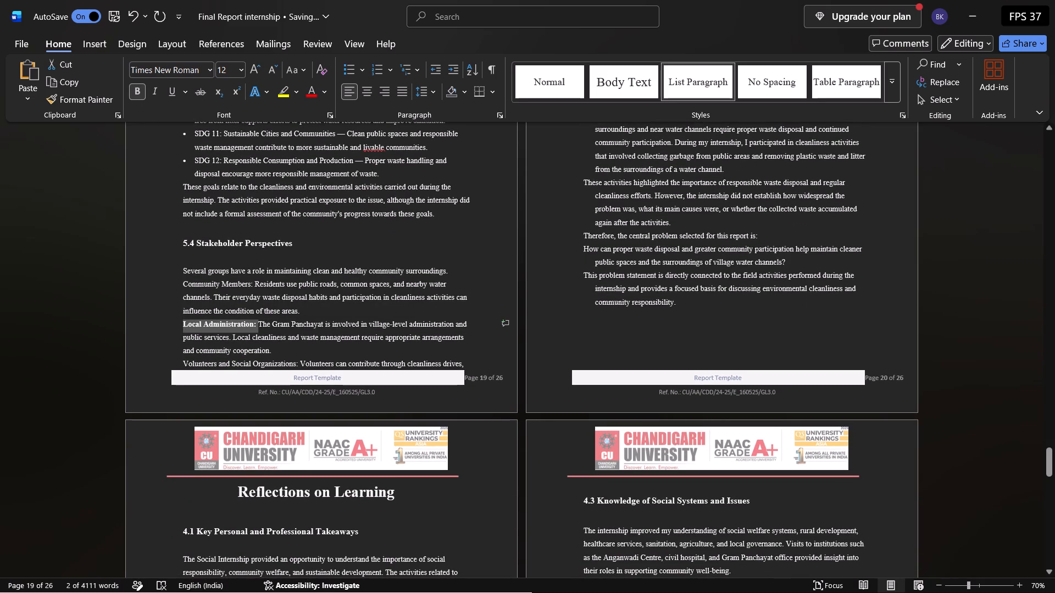
Bold the label "Volunteers and Social Organizations:" at the start of its paragraph in 5.4.
drag(298, 363, 175, 356)
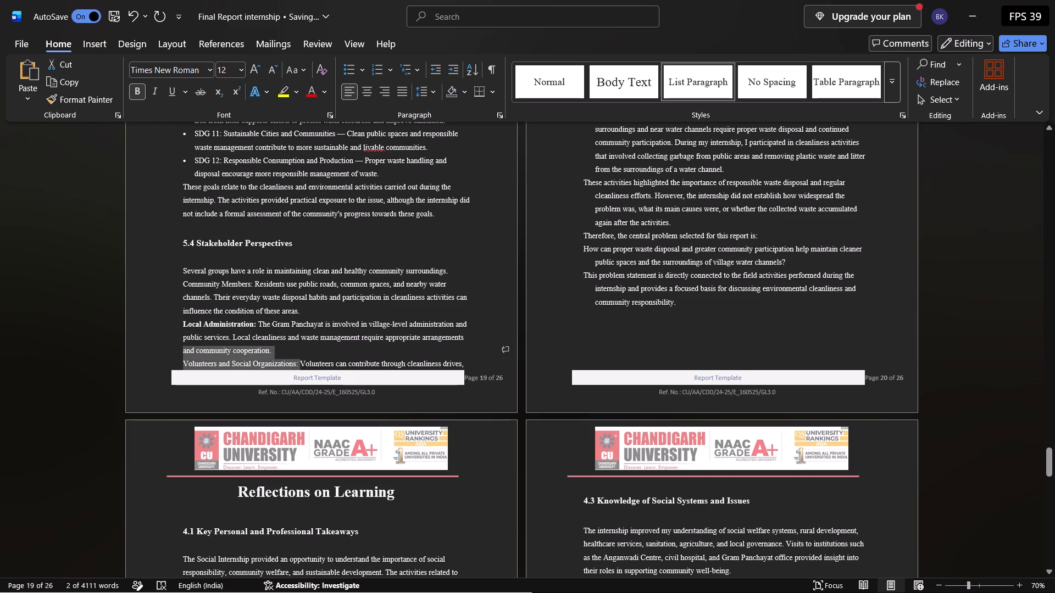
drag(175, 356, 175, 362)
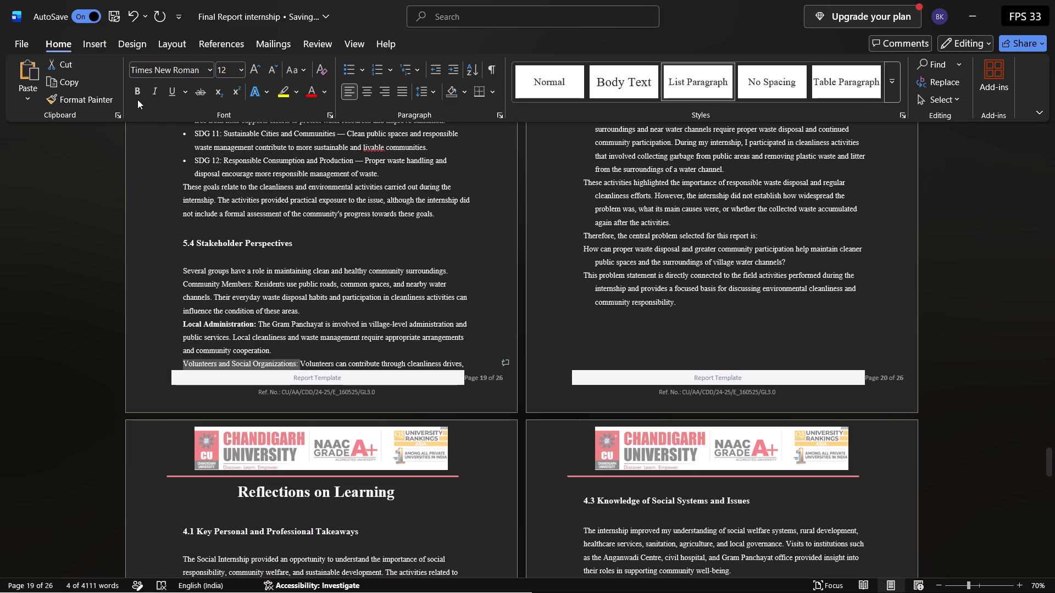
click(135, 91)
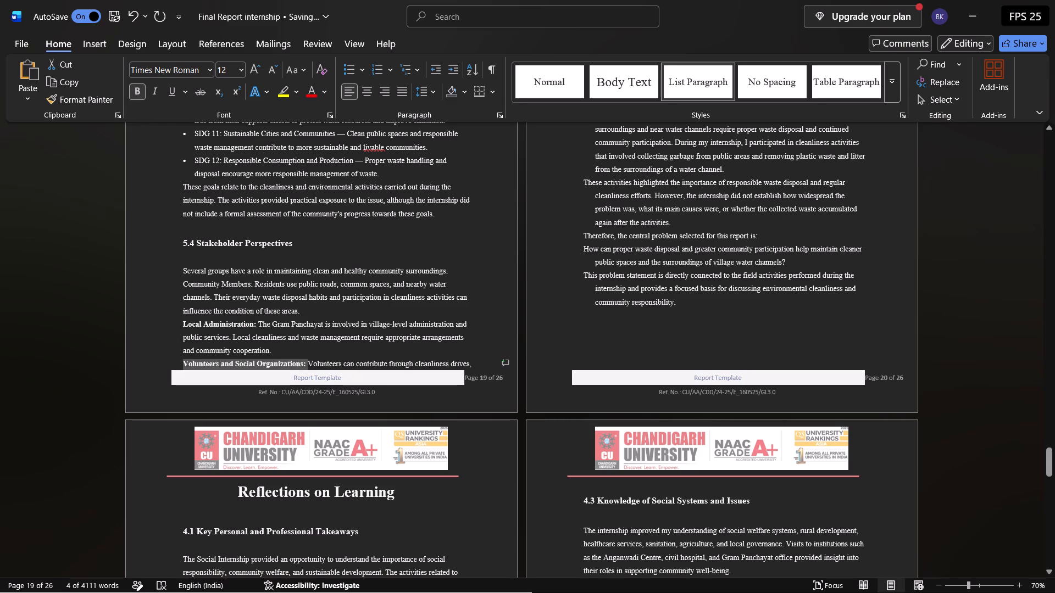
Insert a blank line after "and community cooperation." so the Volunteers and Social Organizations paragraph starts on the following page.
scroll(404, 316, down, 1)
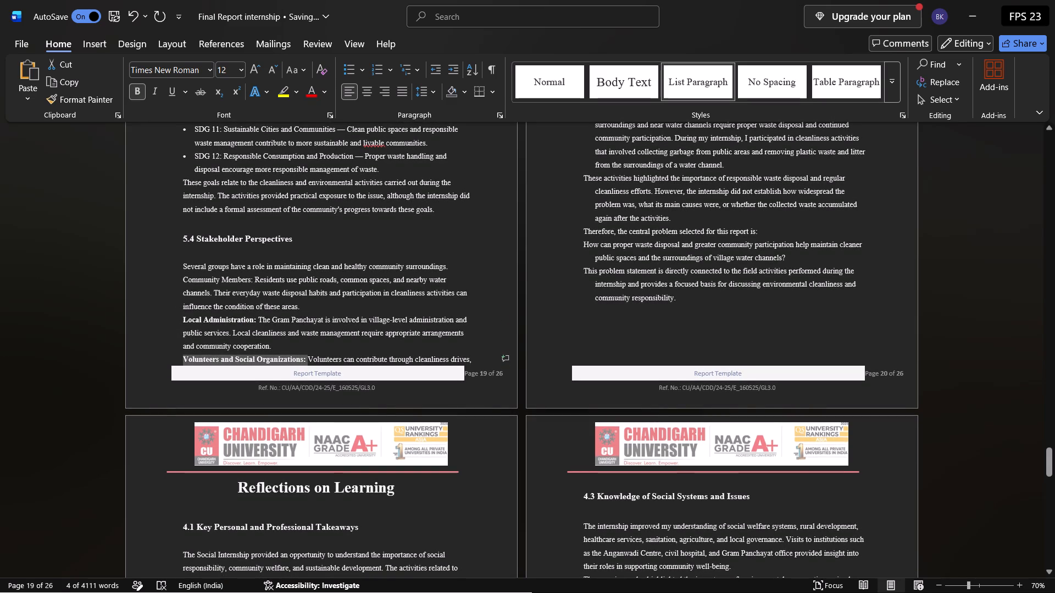
click(340, 345)
key(Return)
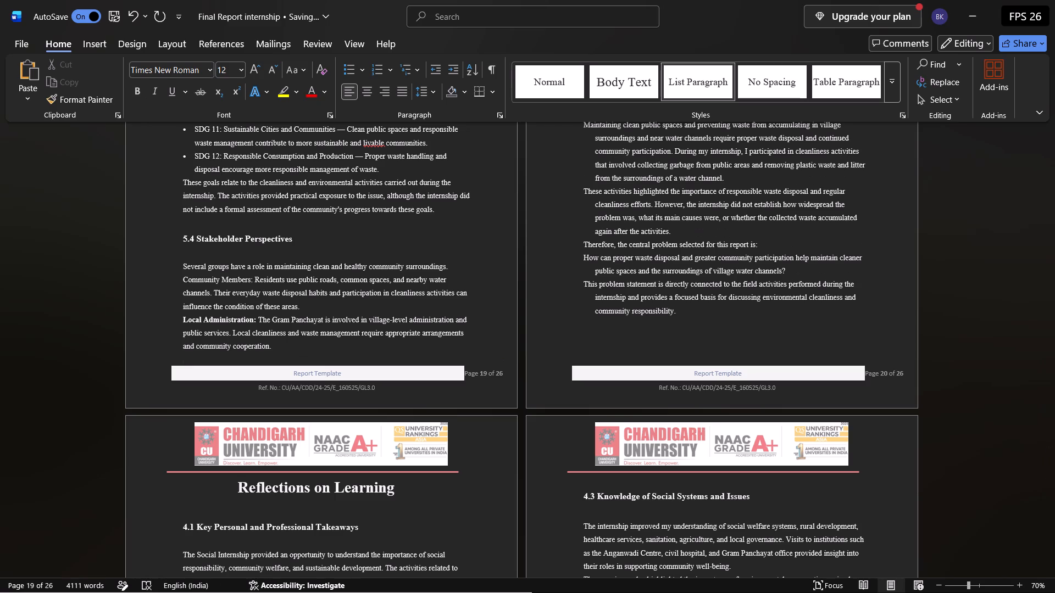
Break the Volunteers and Social Organizations paragraph before "environmental awareness" and before "waste collection" to remove their hanging indents.
scroll(340, 345, up, 3)
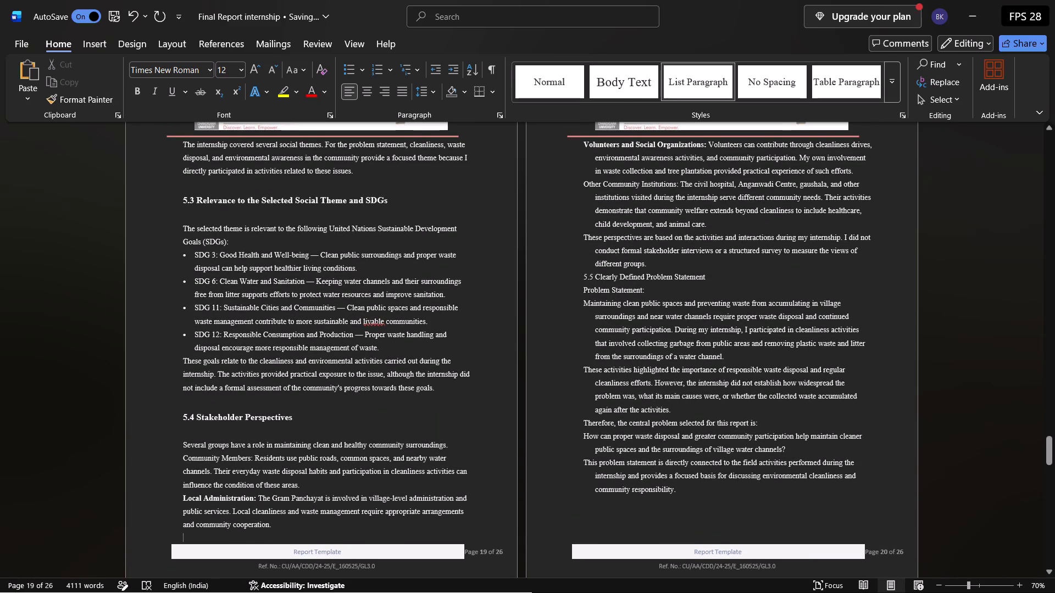
click(593, 153)
key(Return)
key(Down)
key(Return)
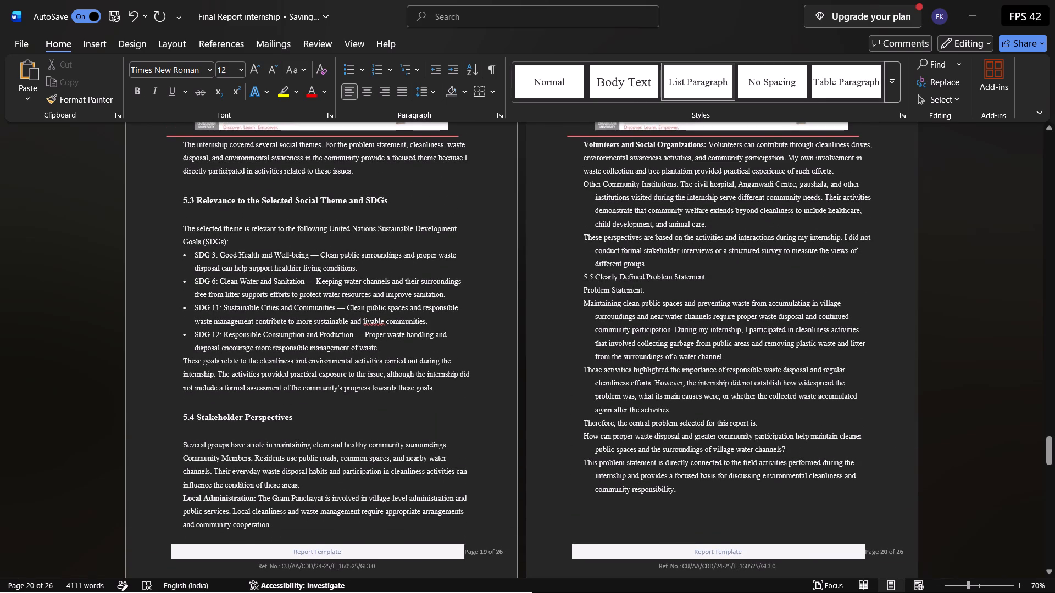
Bold the label "Other Community Institutions:" at the start of its paragraph in 5.4.
drag(680, 182, 584, 182)
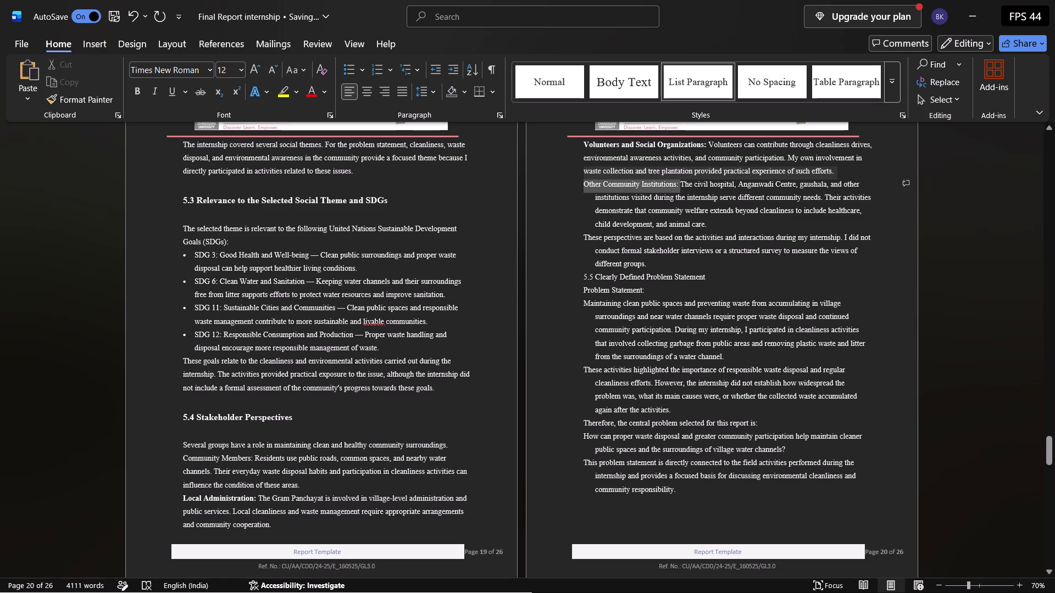
drag(584, 182, 581, 180)
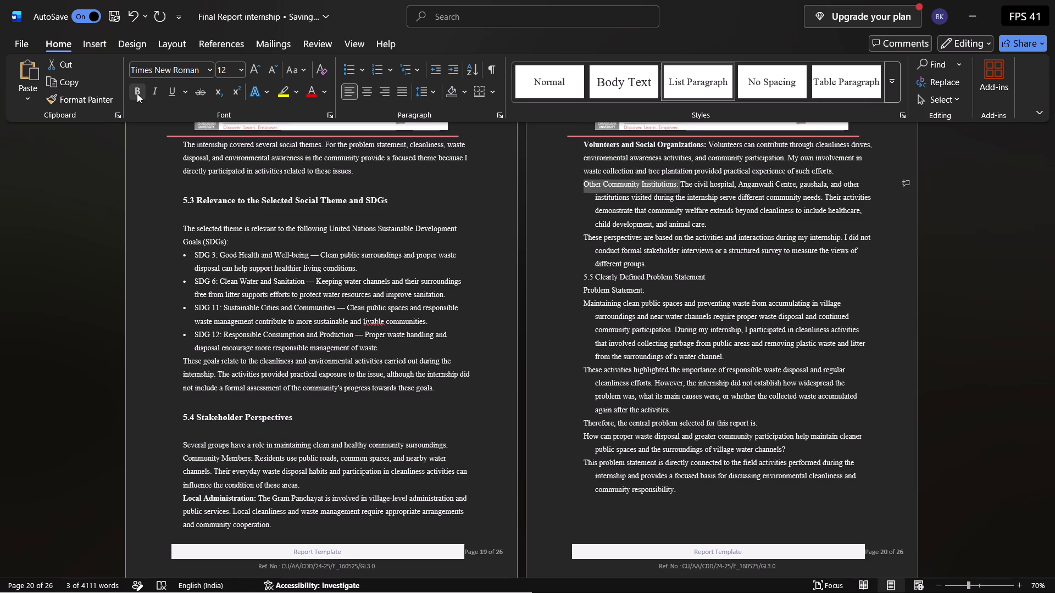
click(137, 93)
Break the Other Community Institutions paragraph before "institutions visited", "demonstrate" and "development" to remove their hanging indents.
click(598, 202)
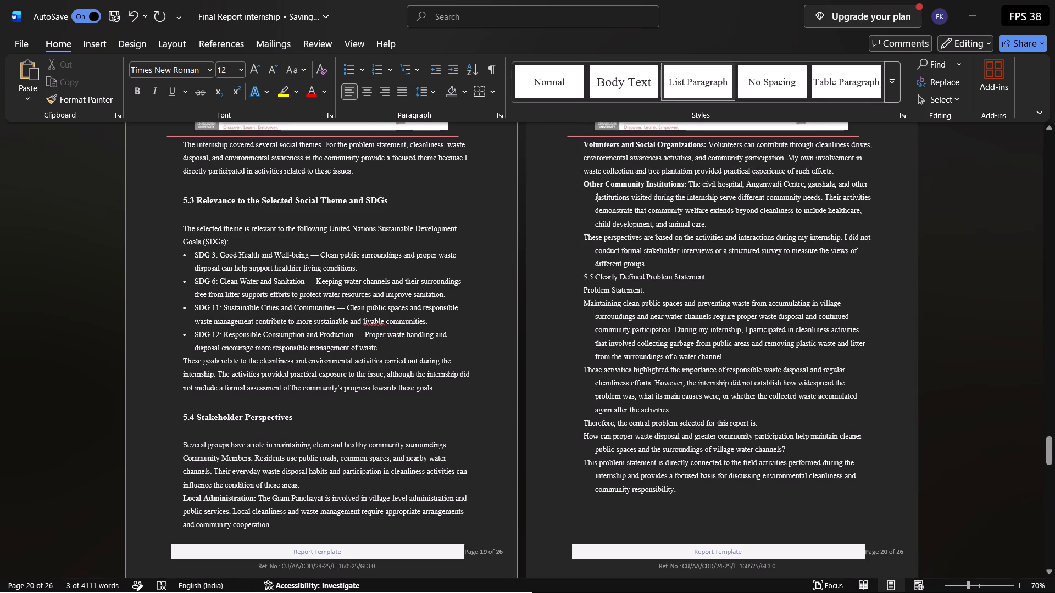
key(Left)
key(Return)
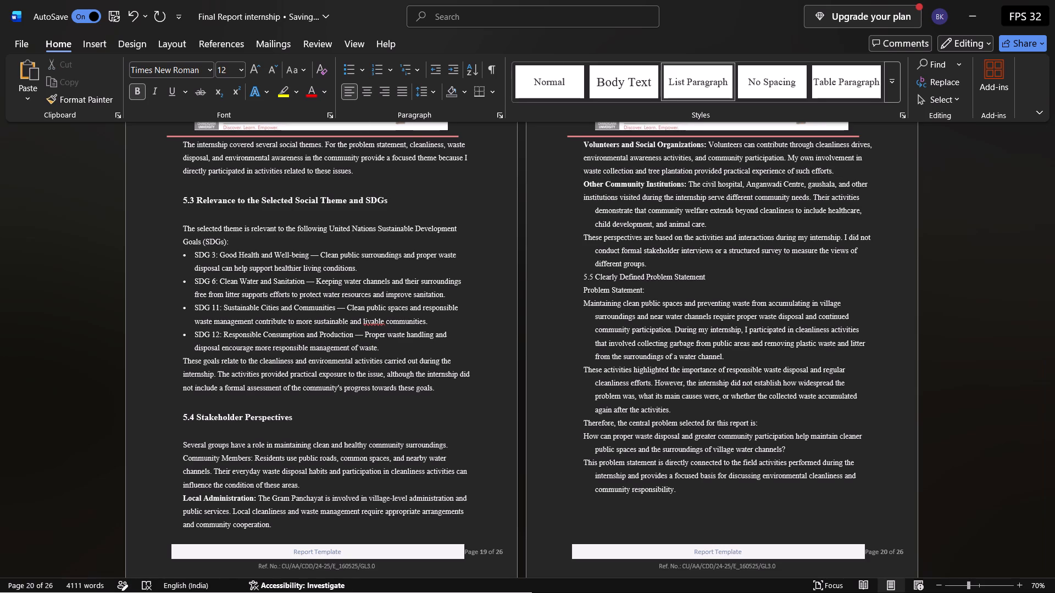
key(Down)
key(Return)
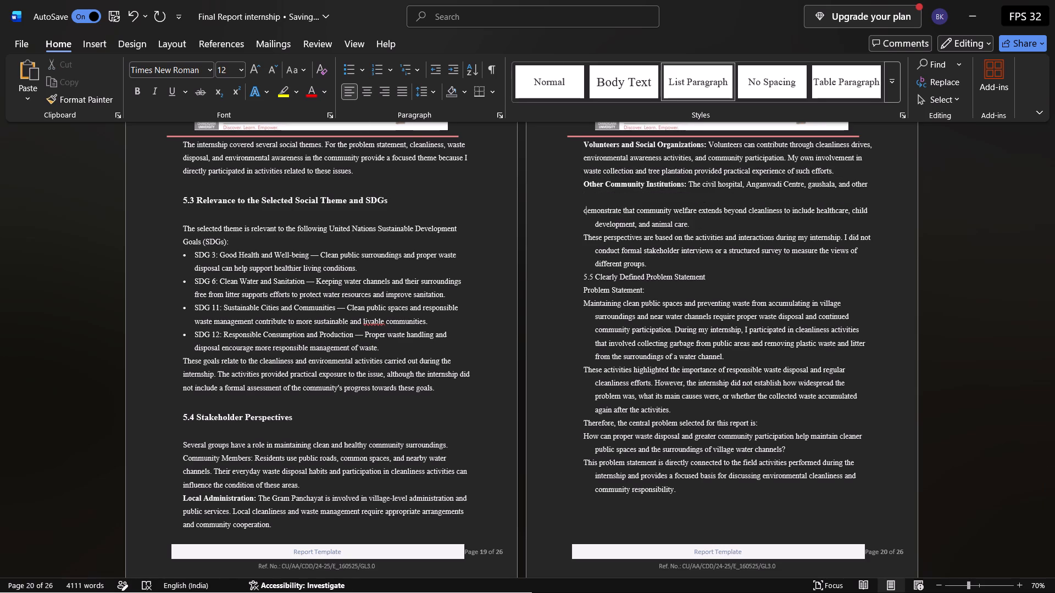
key(Down)
key(Return)
Break the "These perspectives" paragraph in 5.4 before "conduct formal" and before "different groups" to remove their hanging indents.
key(Down)
key(Down)
key(Return)
key(Down)
key(Return)
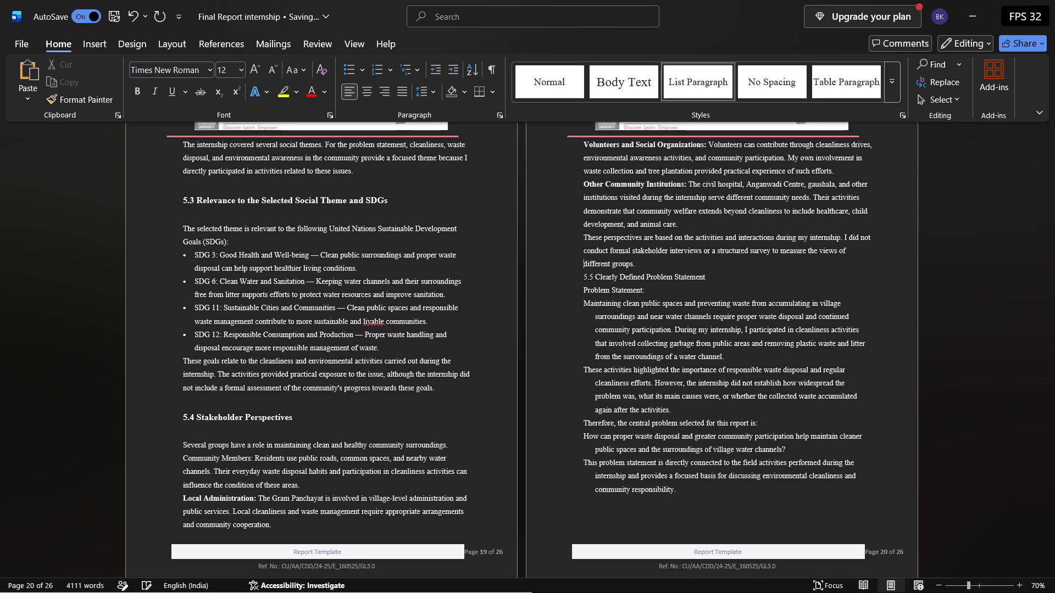
key(Return)
key(BackSpace)
Make the heading "5.5 Clearly Defined Problem Statement" 14 pt bold with a blank line before and after it.
key(Down)
key(Return)
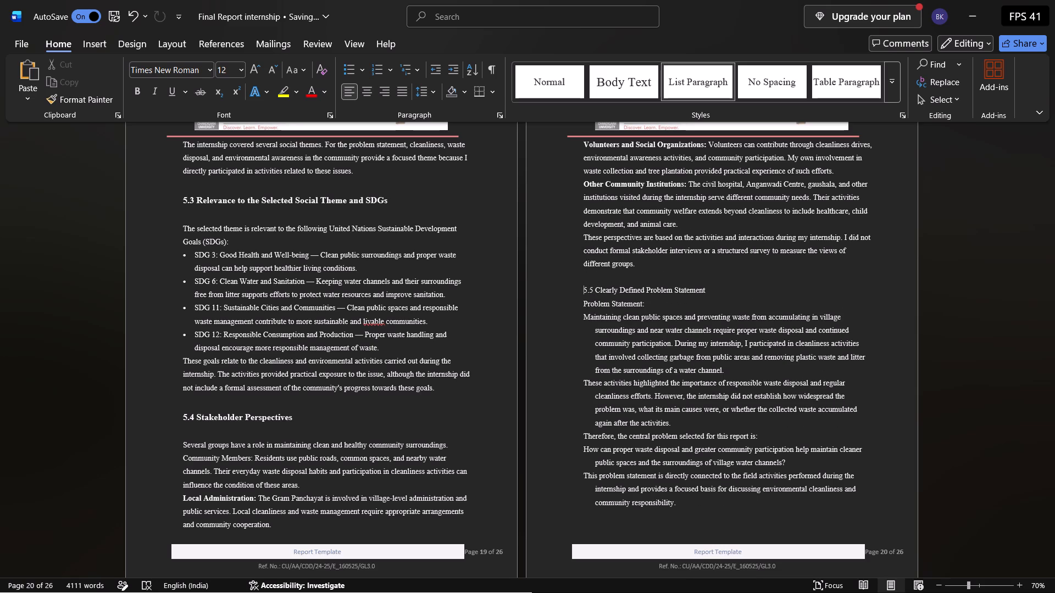
key(Down)
key(Return)
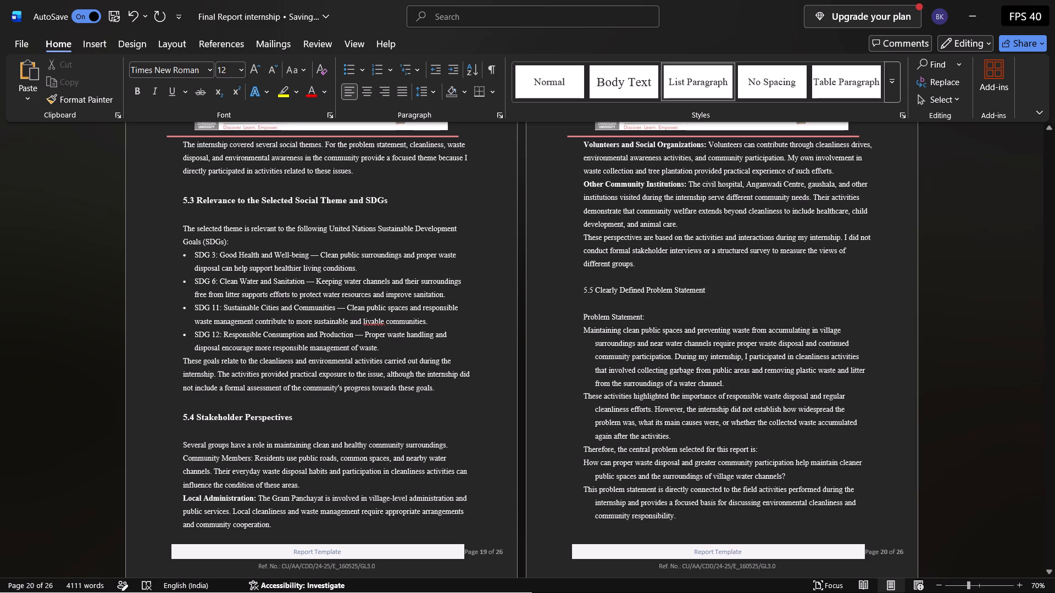
drag(715, 289, 545, 278)
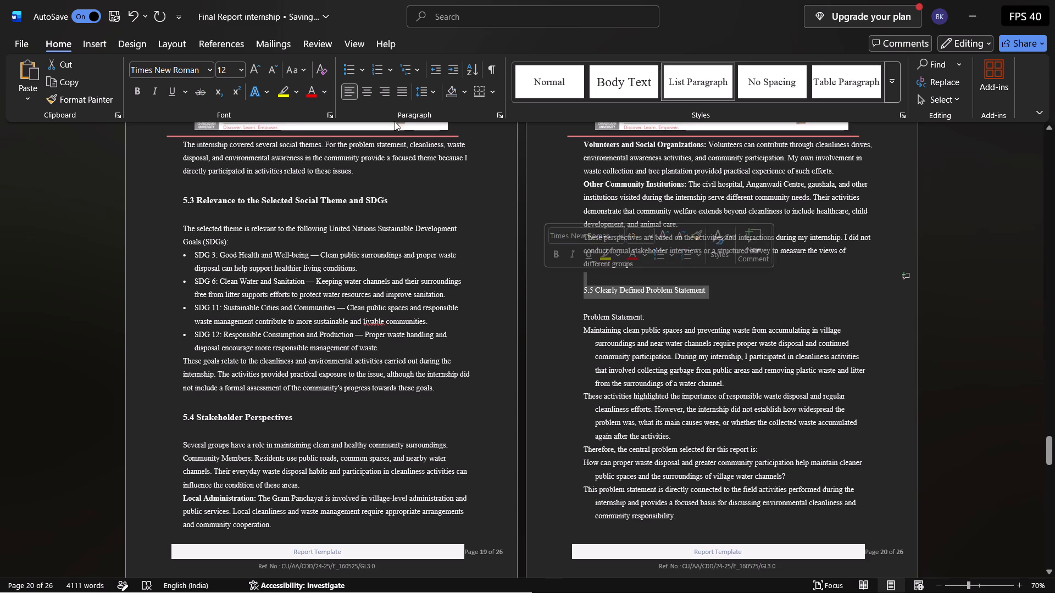
click(225, 64)
text(14)
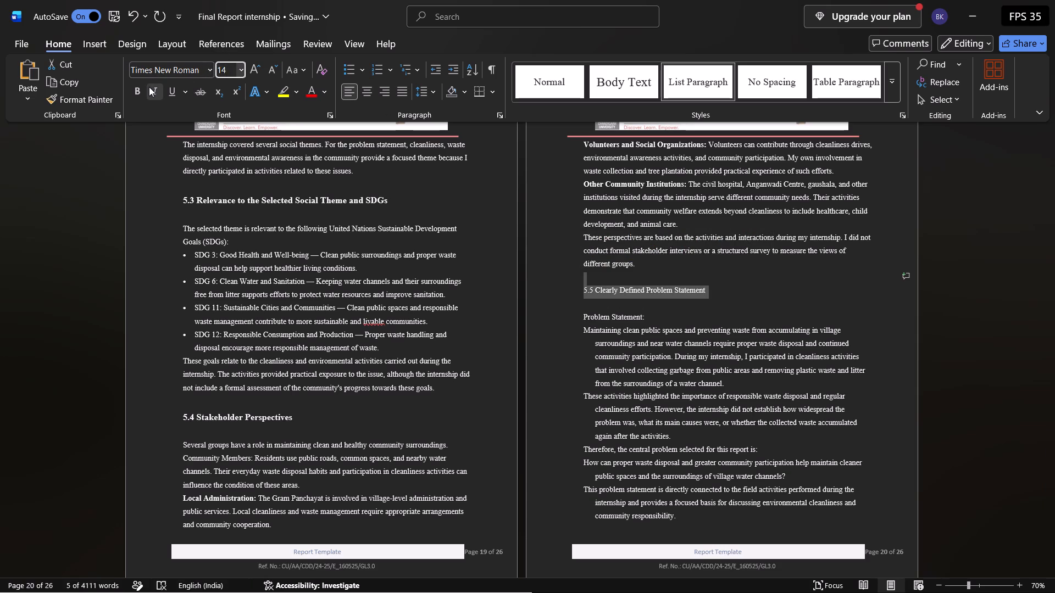
click(142, 87)
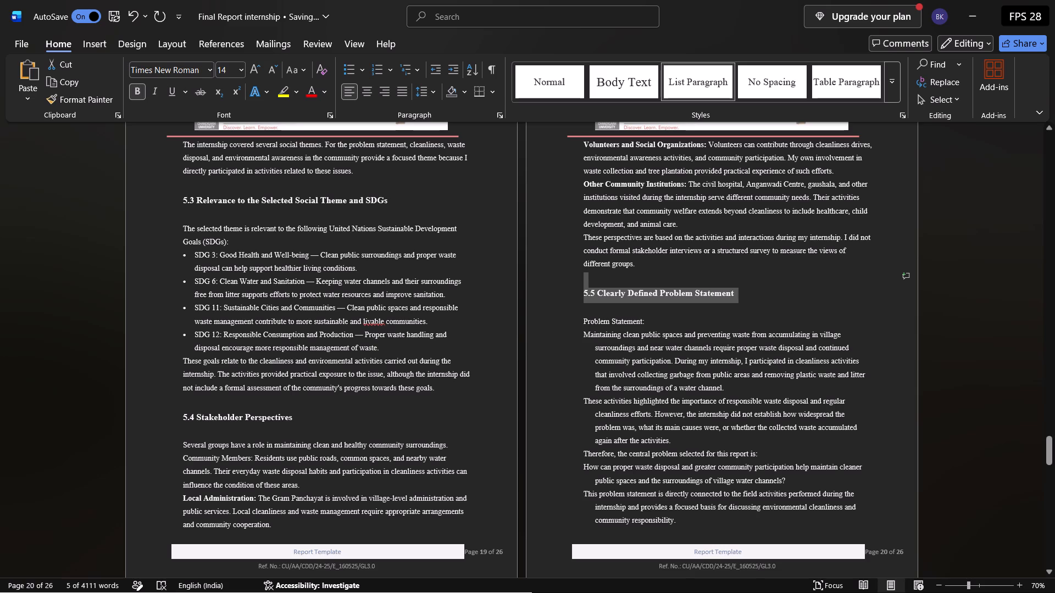
Bold the label "Problem Statement:" below the 5.5 heading.
drag(651, 320, 576, 318)
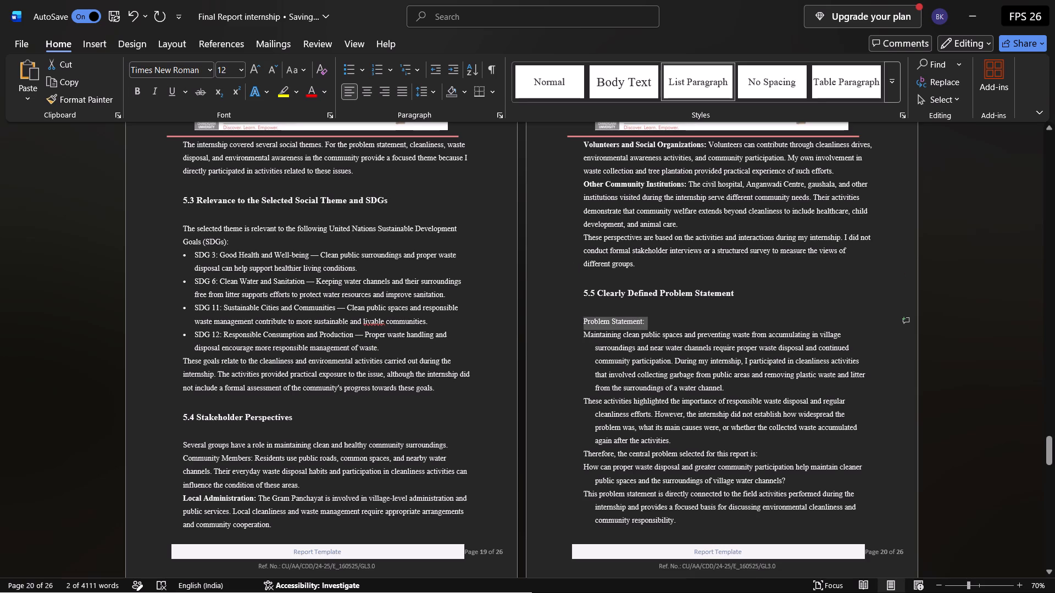
click(131, 93)
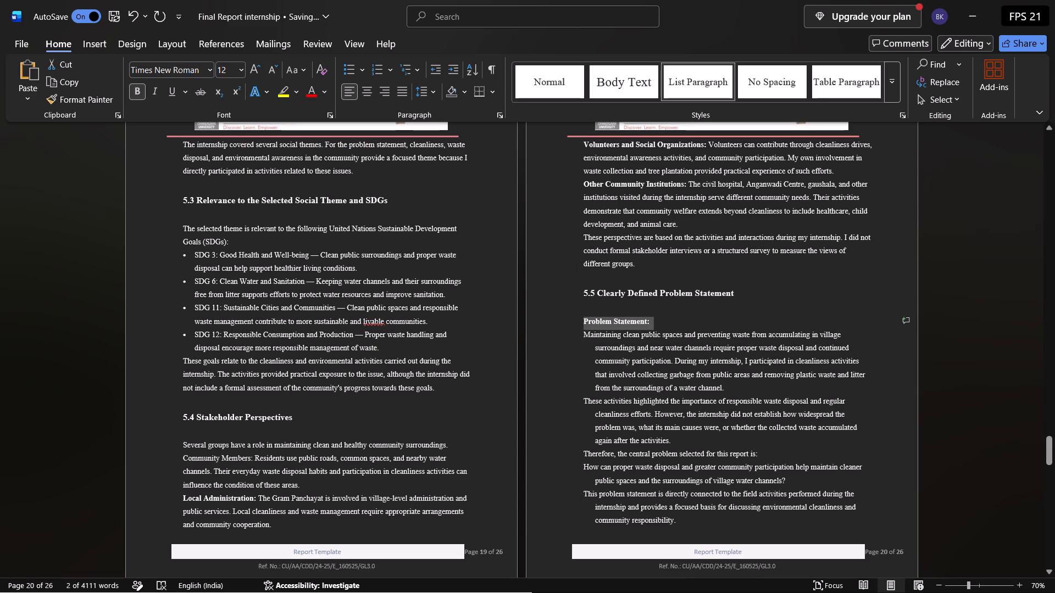
Break the "Maintaining clean public spaces" paragraph before "surroundings and near", "community participation", "involved" and "surroundings of a water channel" to remove hanging indents.
click(594, 351)
key(Return)
key(Down)
key(Return)
key(Down)
key(Return)
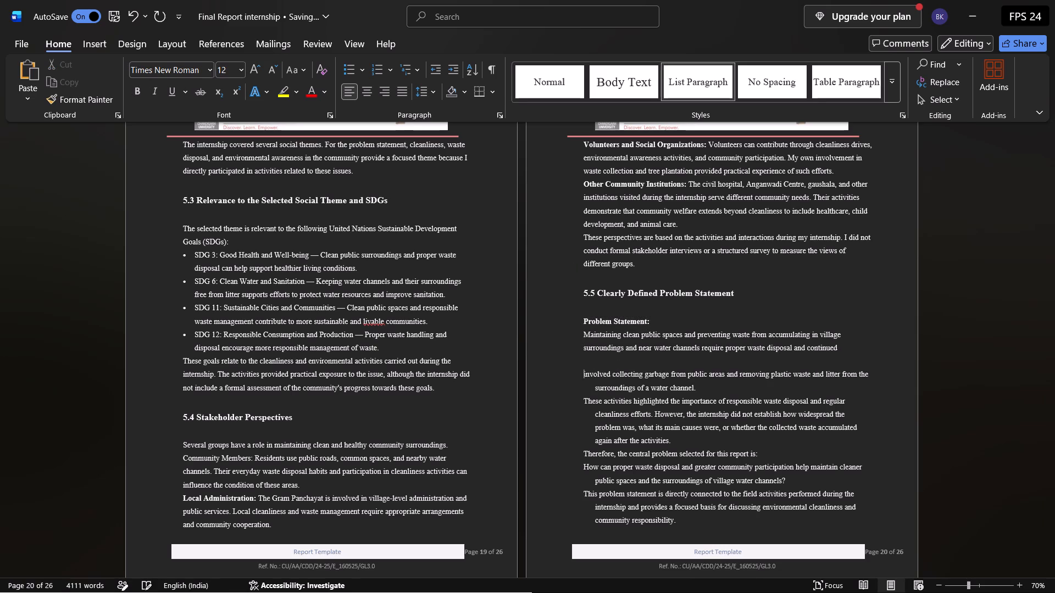
key(Down)
key(Return)
Break the "These activities highlighted" paragraph in 5.5 before "cleanliness efforts", "was, what" and "activities." to remove their hanging indents.
key(Down)
key(Down)
key(Return)
key(Down)
key(Return)
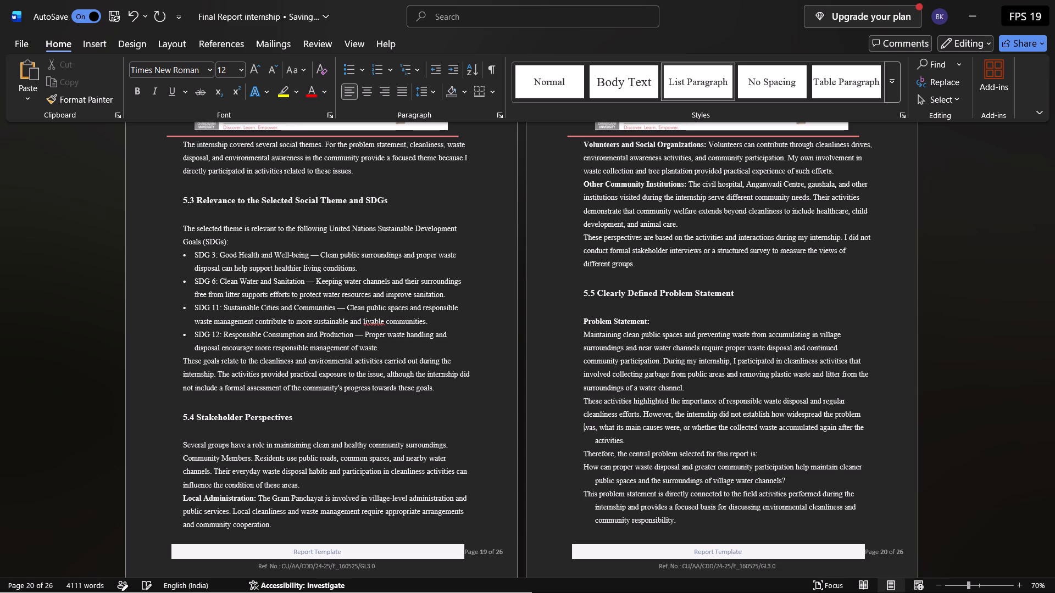
key(Down)
key(Return)
Break the "How can proper waste disposal" question in 5.5 before "public spaces" to remove its hanging indent.
scroll(594, 351, down, 1)
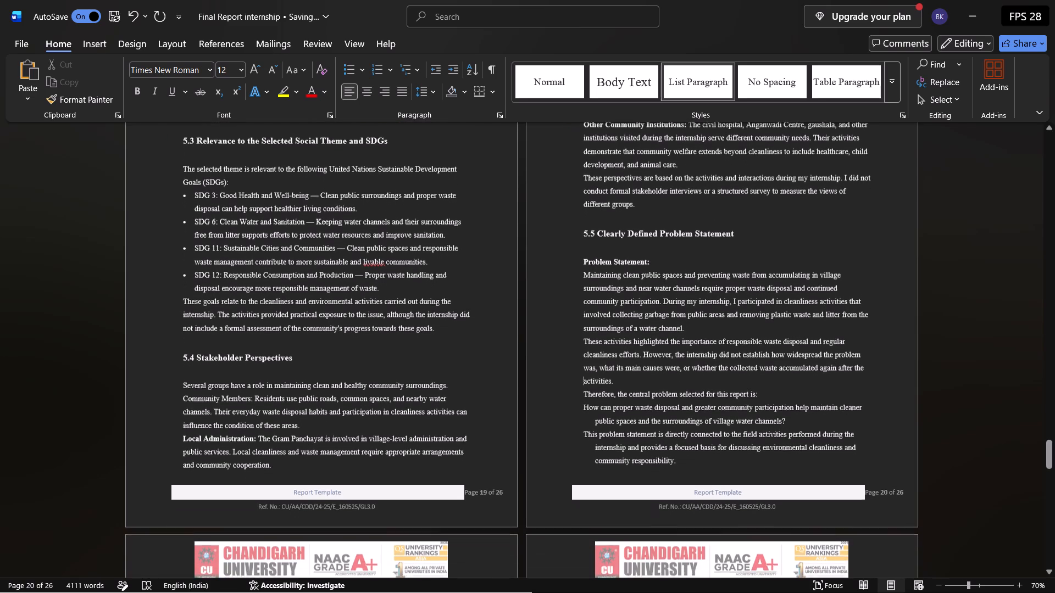
key(Down)
key(Down)
key(Down)
key(Return)
key(Down)
key(Return)
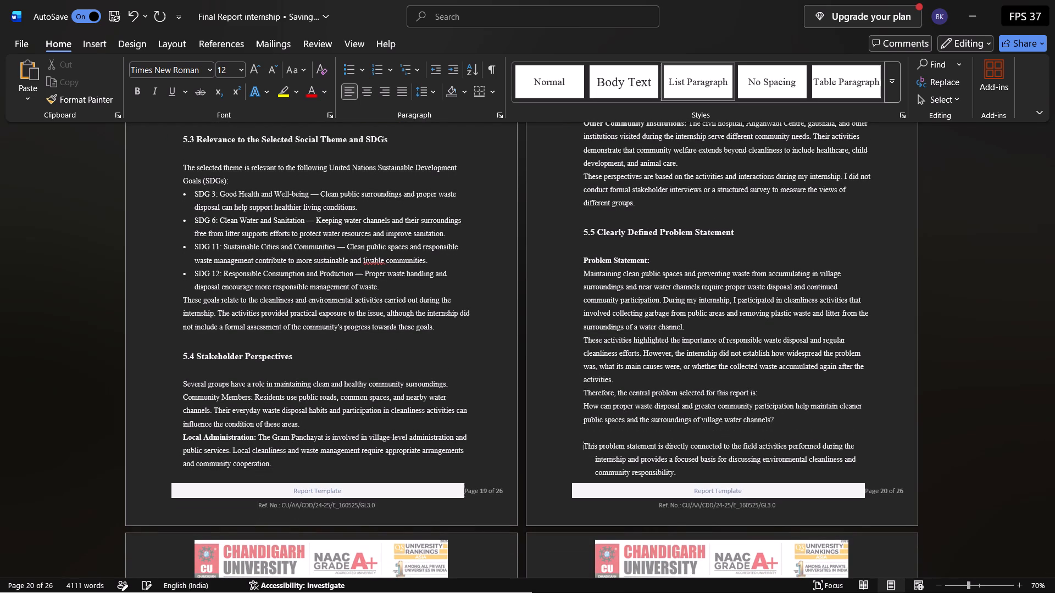
key(BackSpace)
Break the closing paragraph of 5.5 before "internship and provides" and before "community responsibility" to remove their hanging indents.
key(Down)
key(Return)
key(Down)
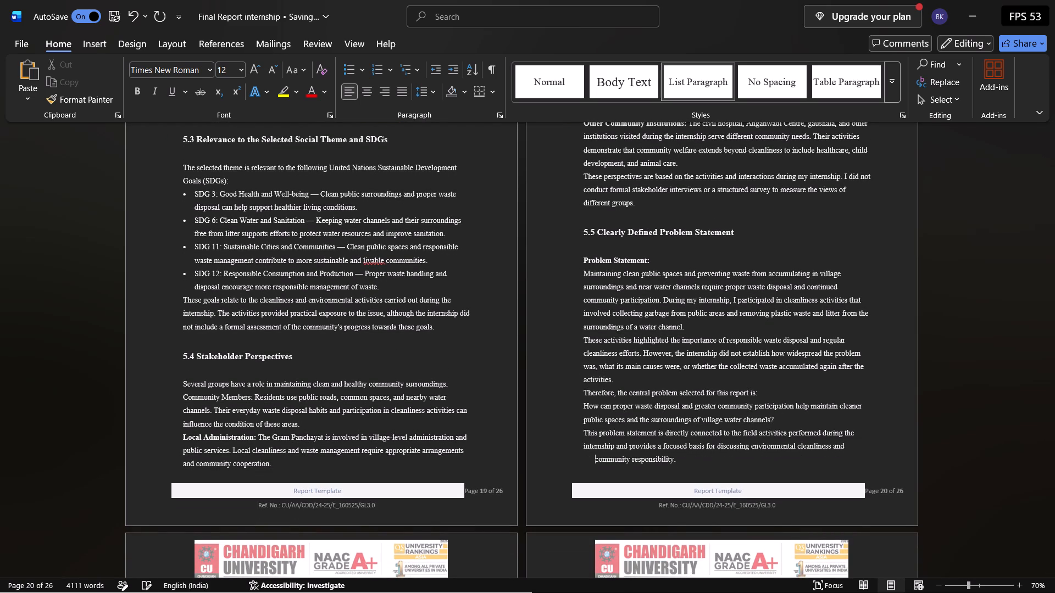
key(Return)
Review the report's formatting from the end of the Problem Statement chapter back to the Introduction chapter.
key(Down)
key(Down)
scroll(594, 351, down, 1)
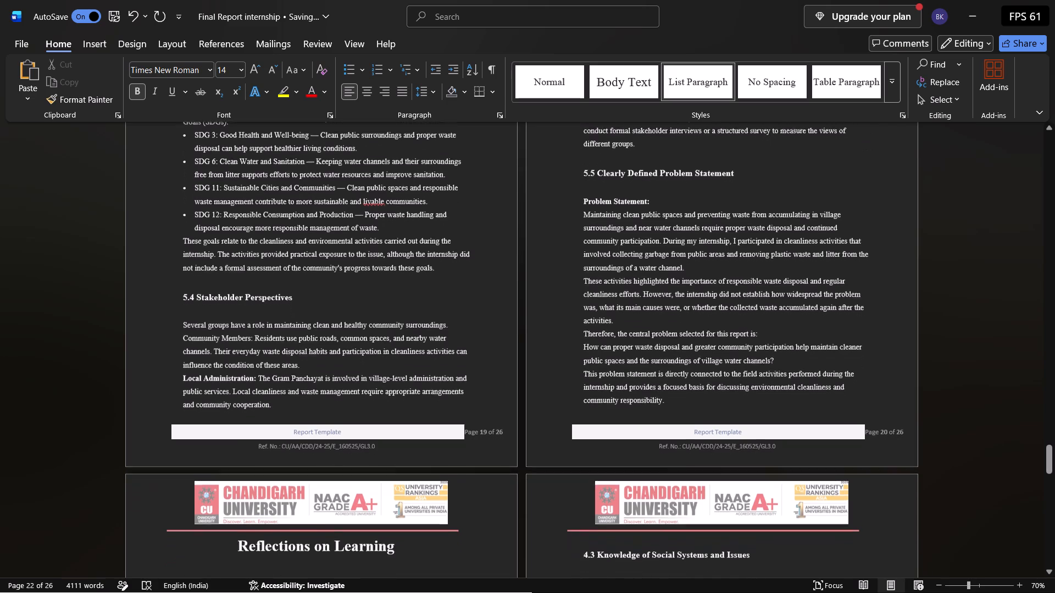
scroll(594, 351, down, 3)
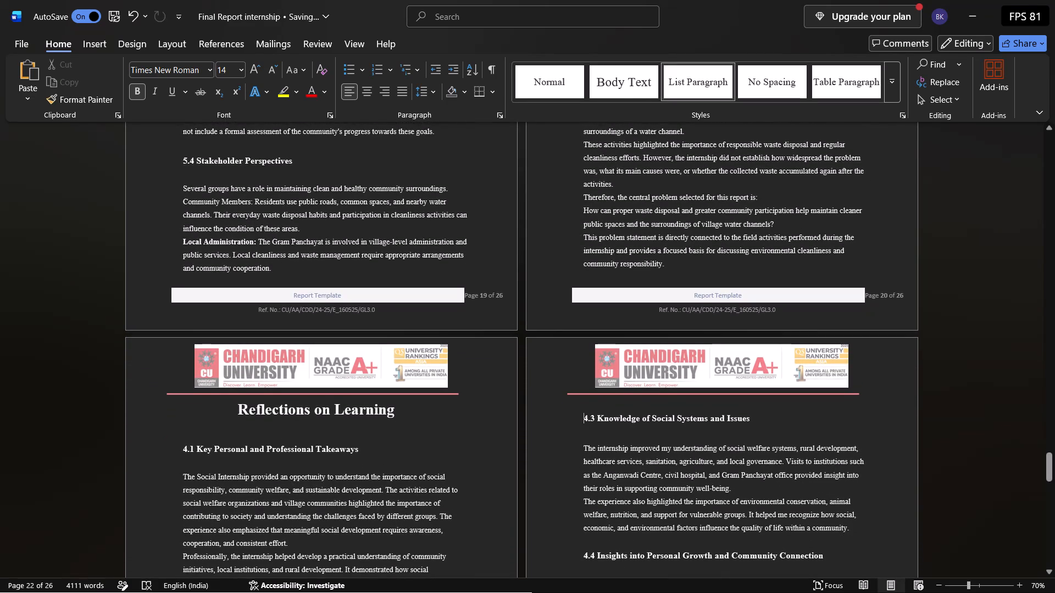
scroll(594, 351, up, 5)
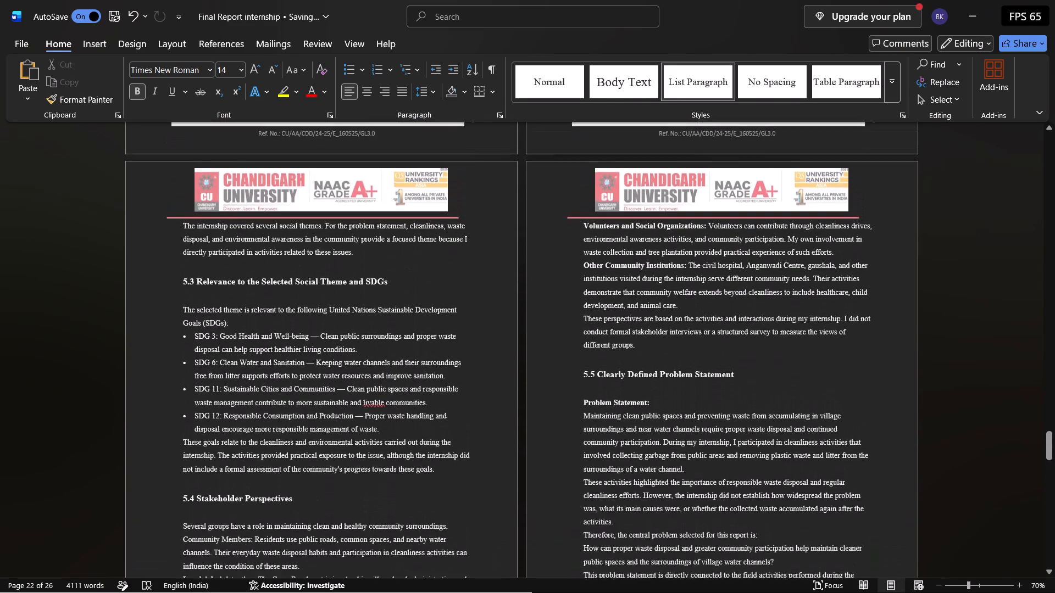
scroll(594, 351, up, 4)
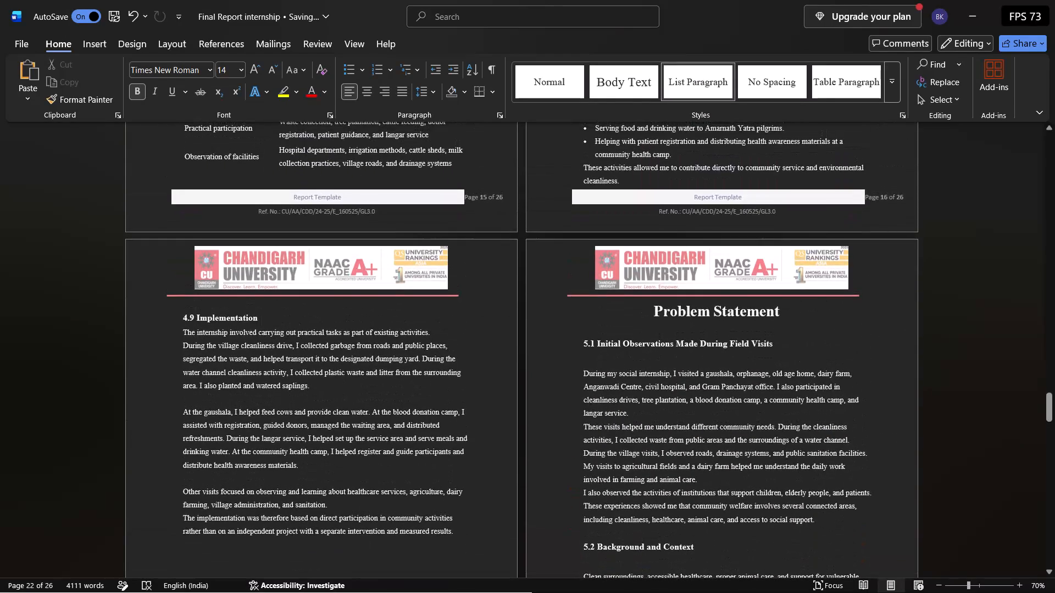
scroll(594, 351, up, 4)
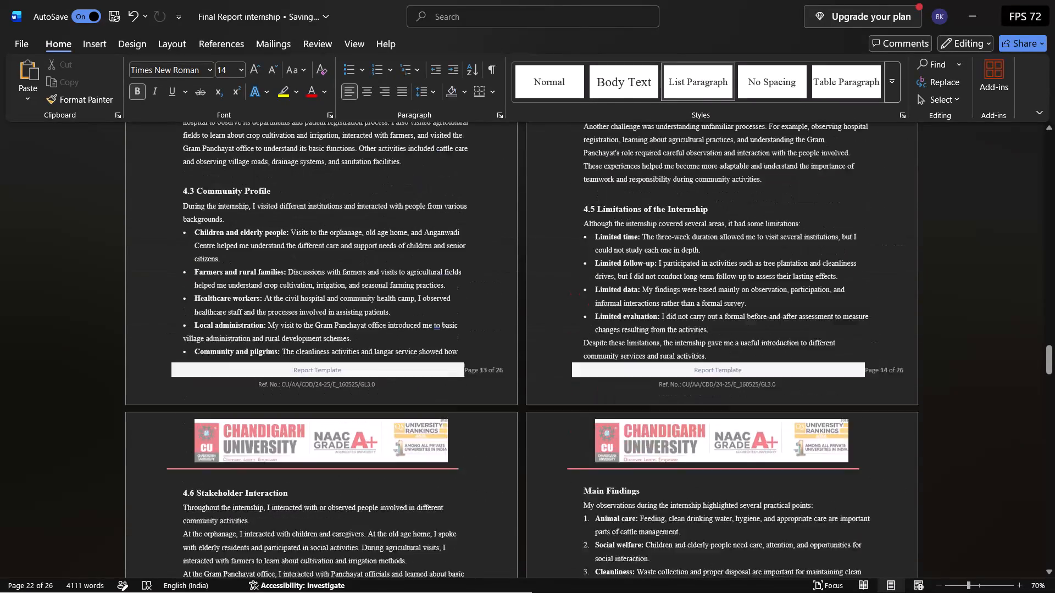
scroll(594, 351, up, 4)
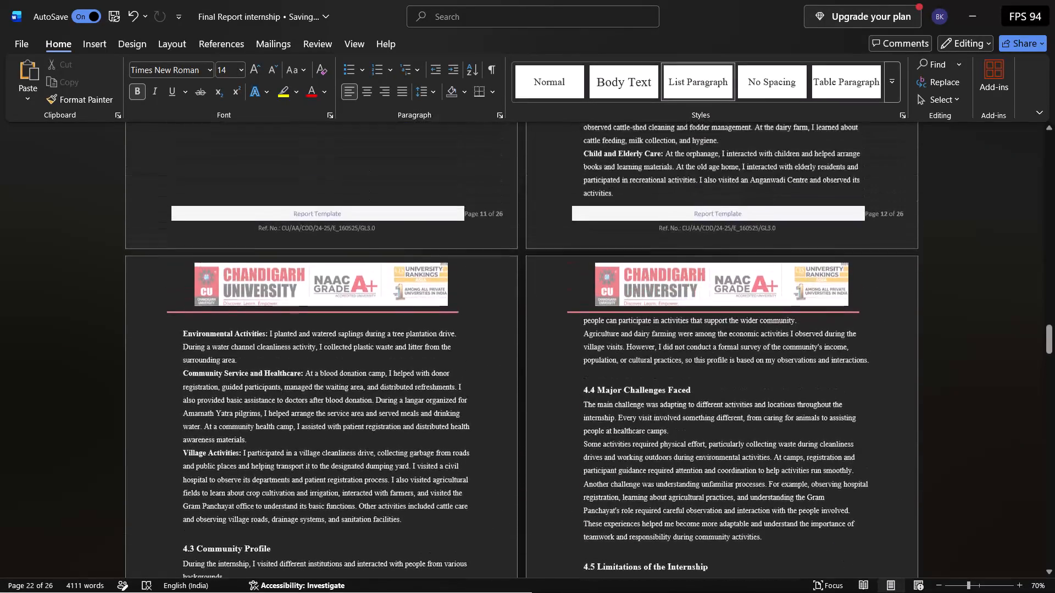
scroll(594, 351, up, 3)
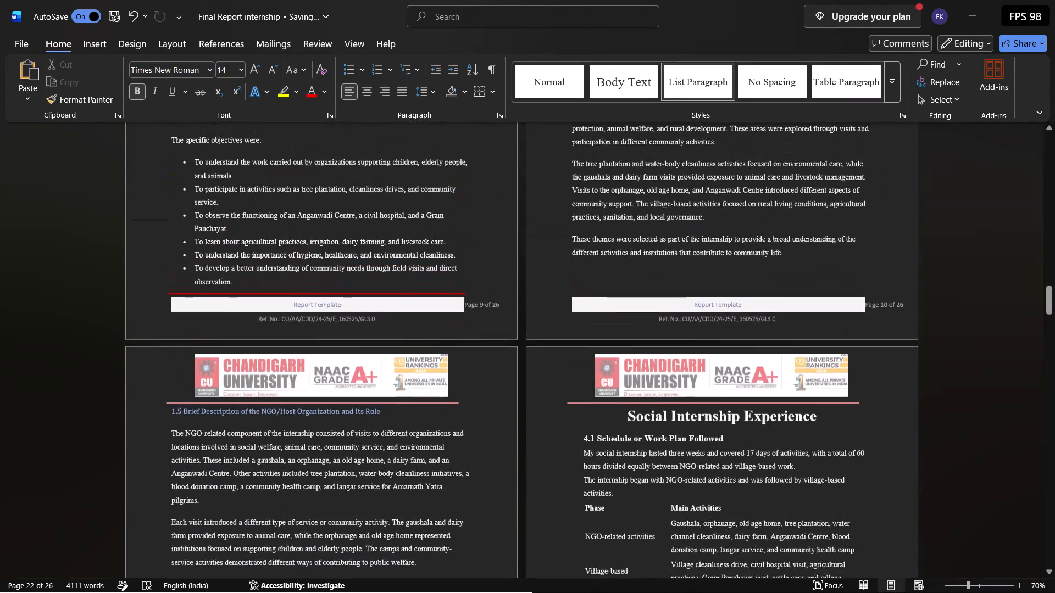
scroll(594, 351, up, 1)
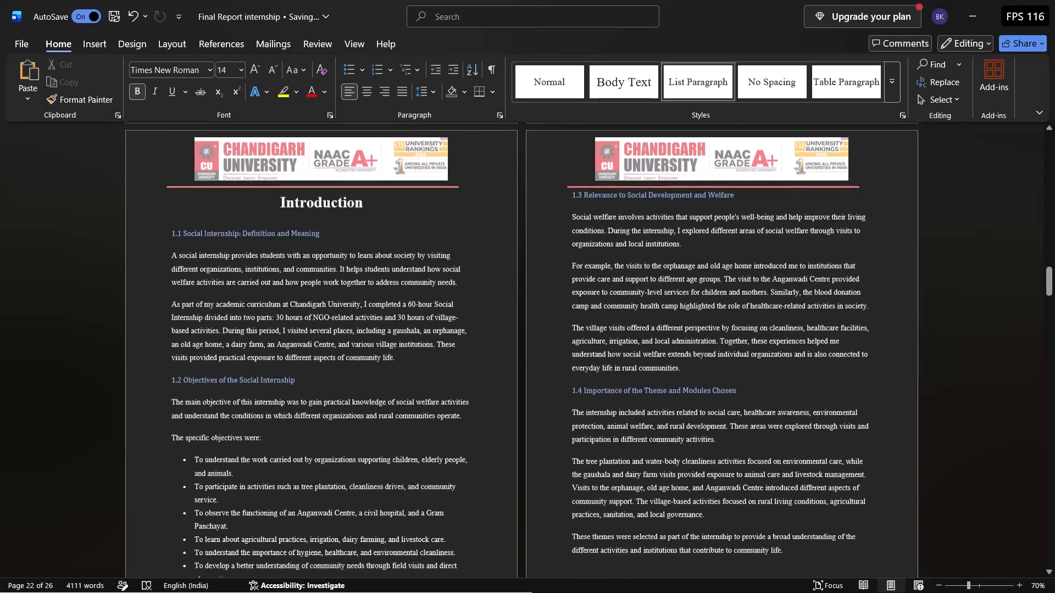
scroll(594, 351, up, 2)
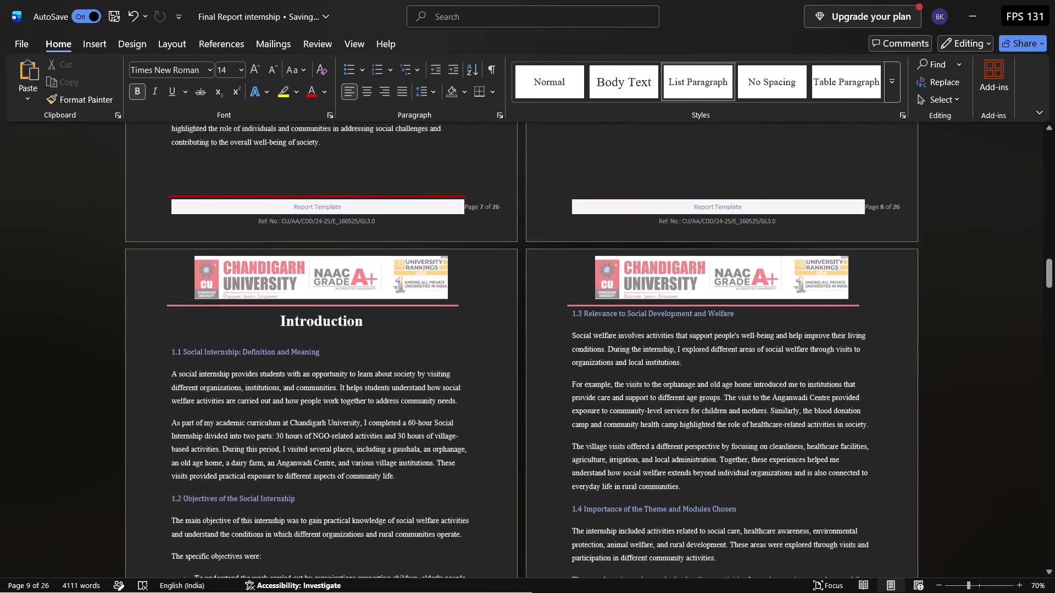
scroll(594, 351, up, 2)
scroll(594, 351, down, 16)
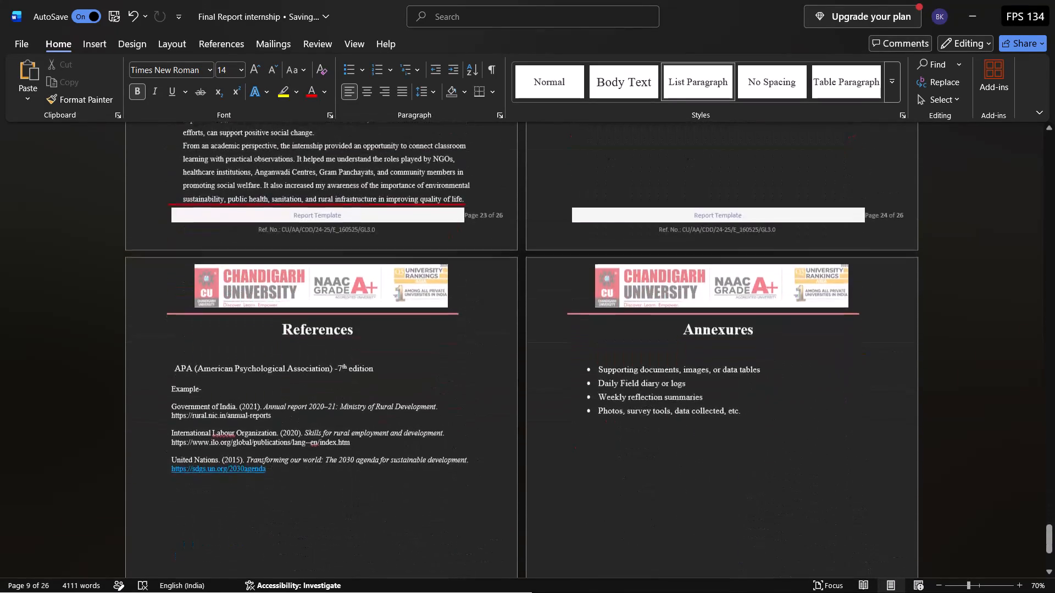
scroll(594, 351, down, 1)
scroll(594, 351, up, 4)
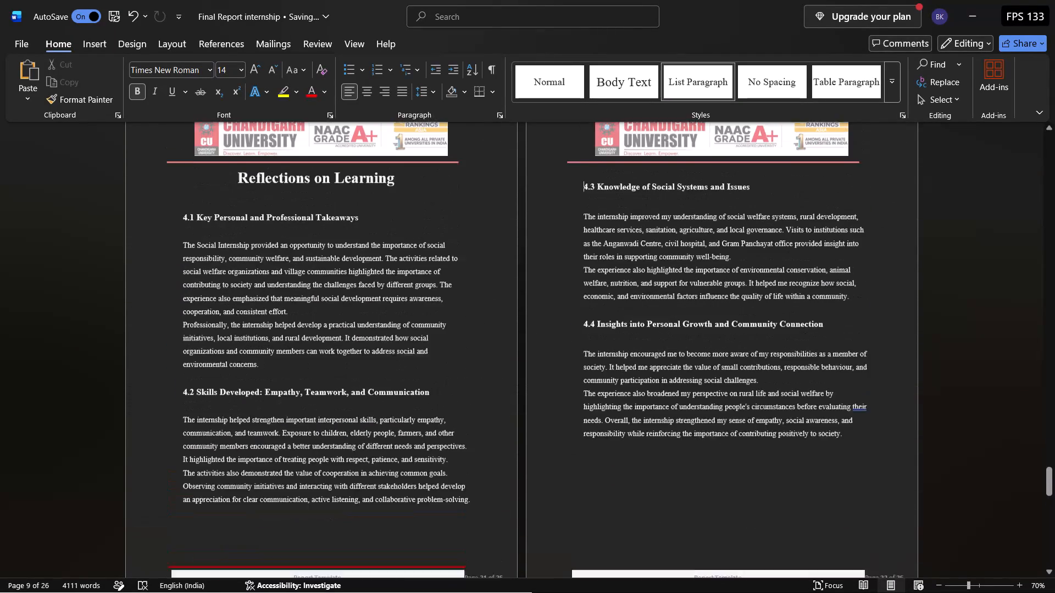
scroll(594, 351, up, 2)
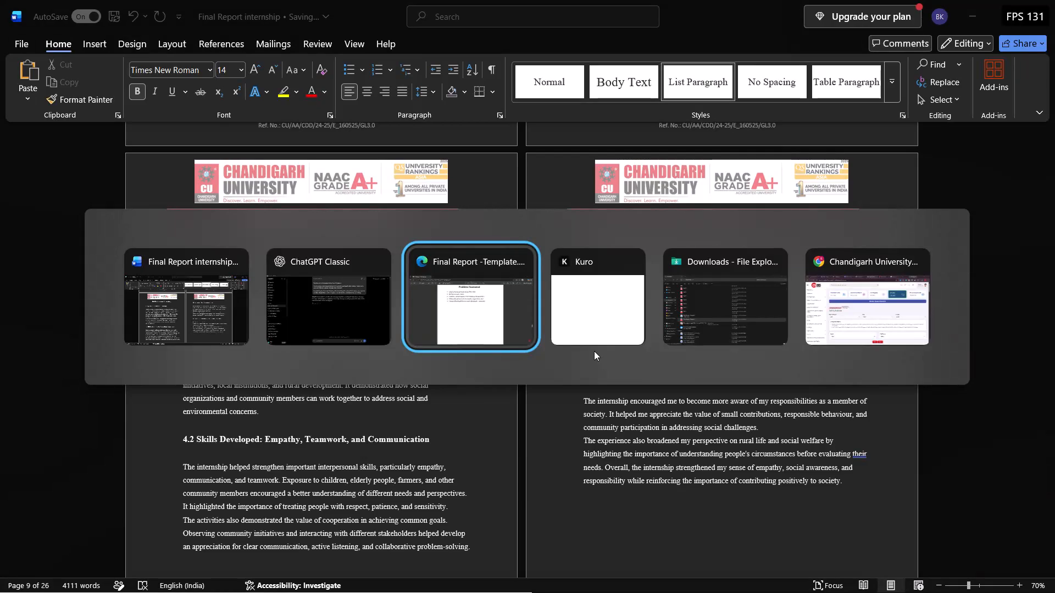
scroll(569, 339, down, 3)
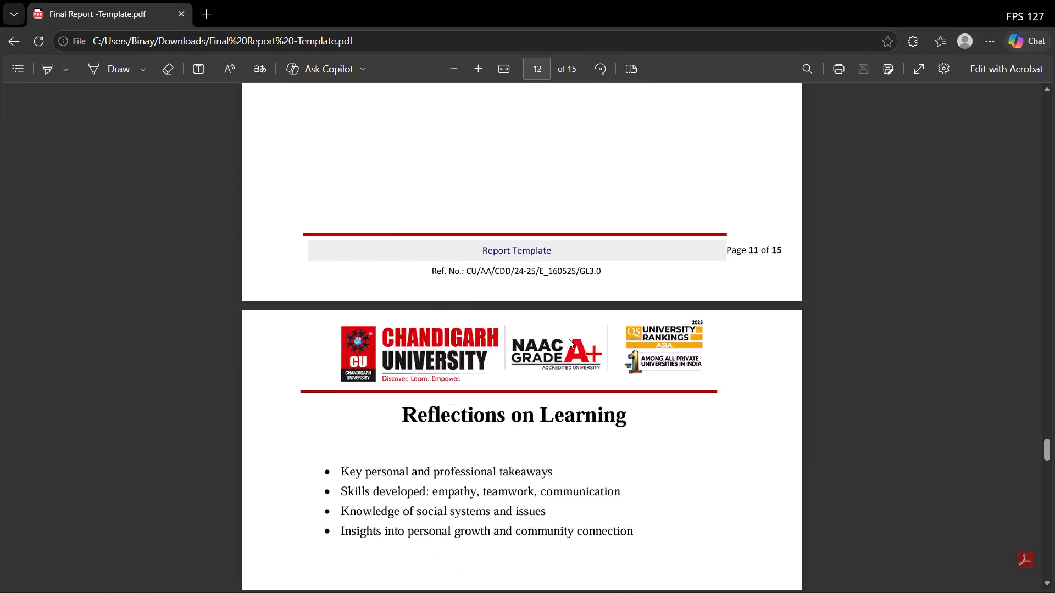
scroll(569, 339, down, 2)
drag(405, 182, 671, 305)
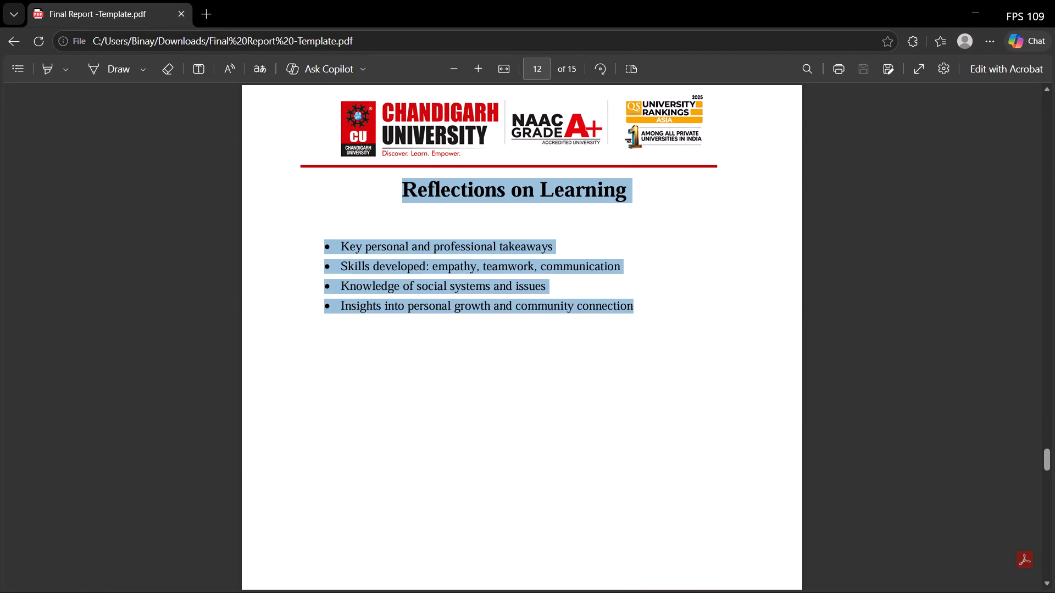
drag(671, 305, 672, 304)
key(ctrl+c)
key(ctrl+c)
key(ctrl+c)
key(ctrl+c)
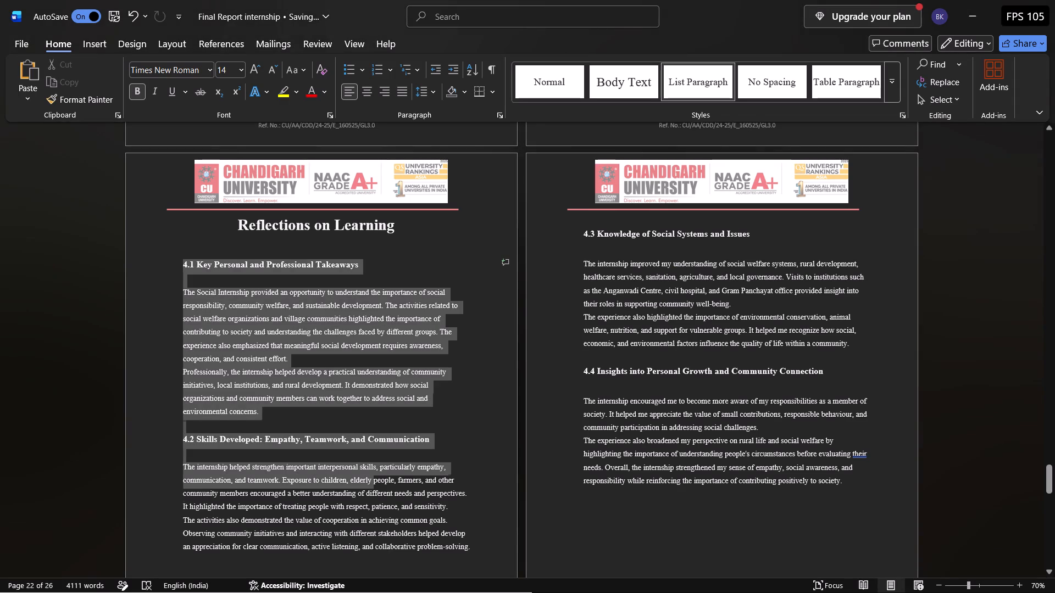
drag(362, 490, 849, 522)
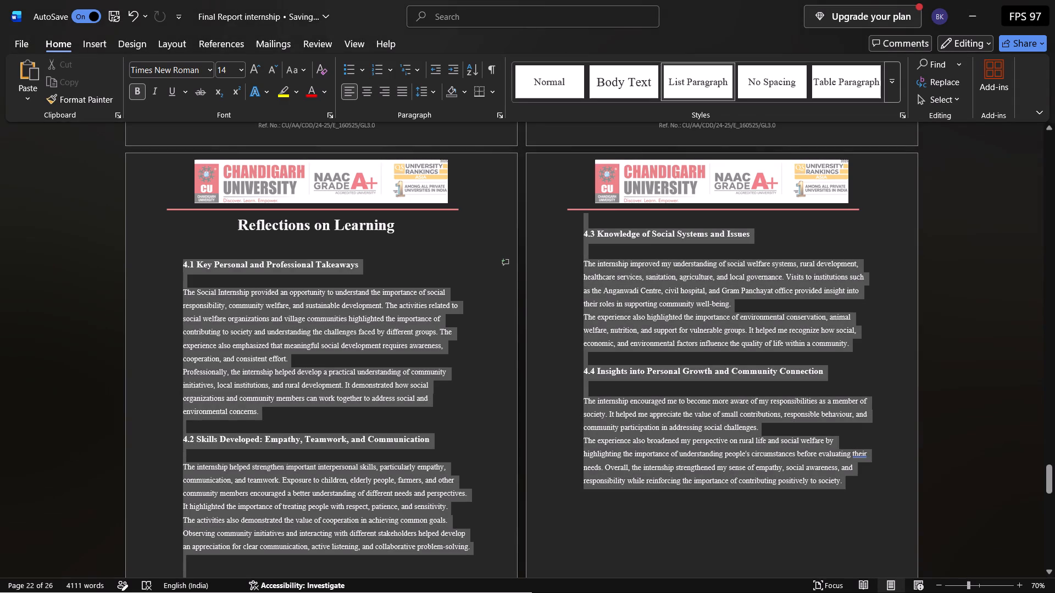
drag(849, 522, 850, 522)
key(ctrl+v)
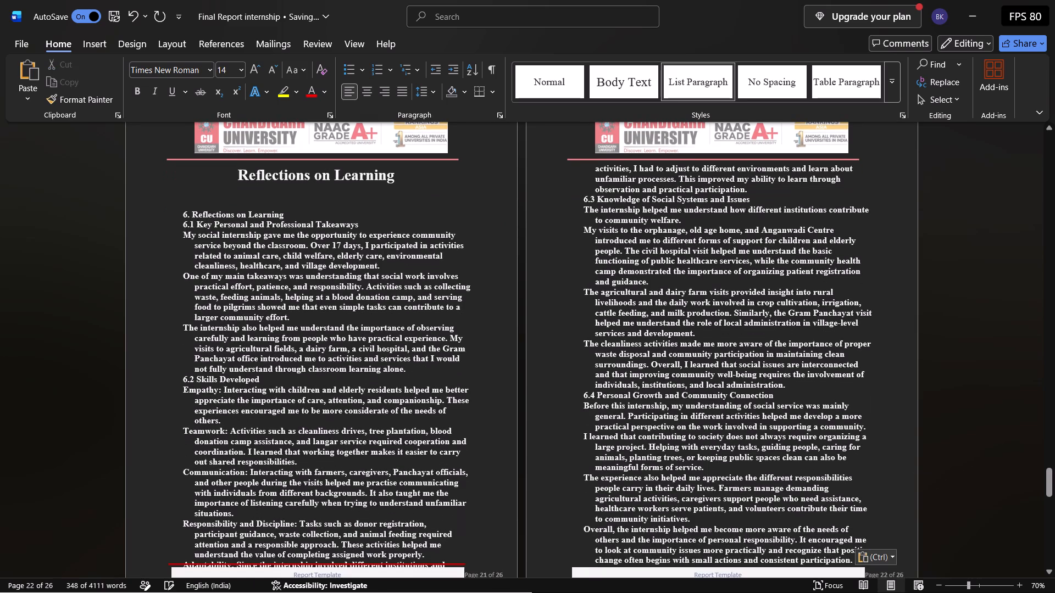
Format all the pasted Reflections on Learning text as non-bold, 12 pt, with 1.5 line spacing.
scroll(681, 462, right, 1)
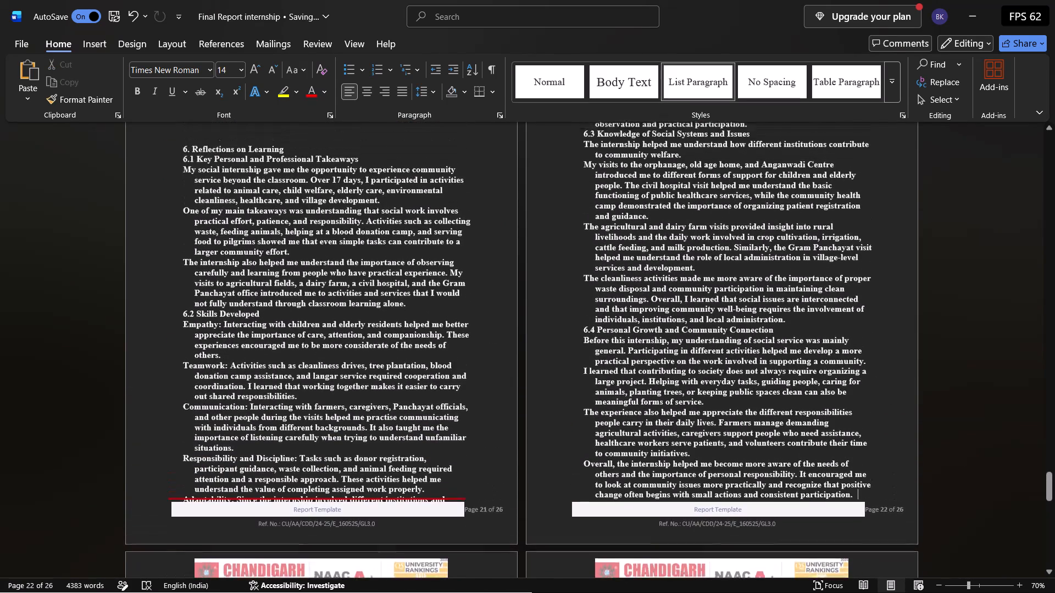
scroll(681, 462, right, 1)
drag(171, 144, 884, 541)
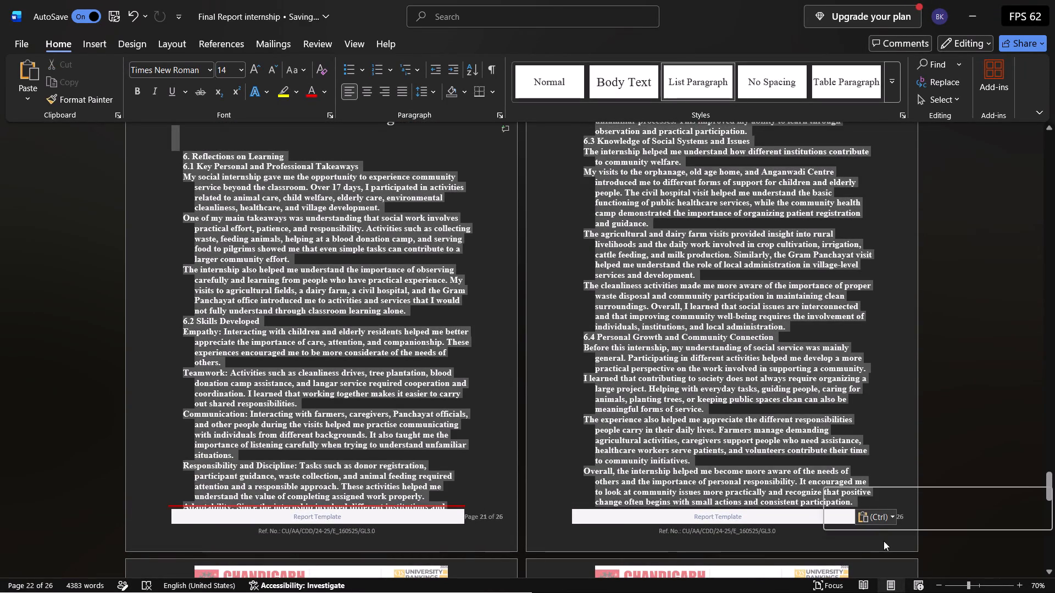
click(134, 88)
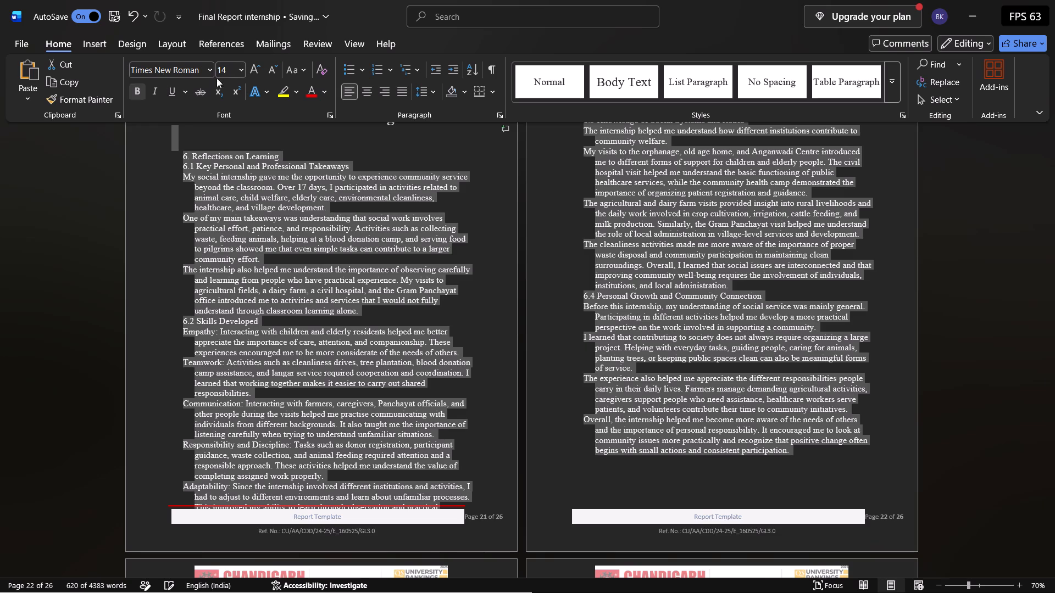
click(233, 73)
text(12)
click(431, 86)
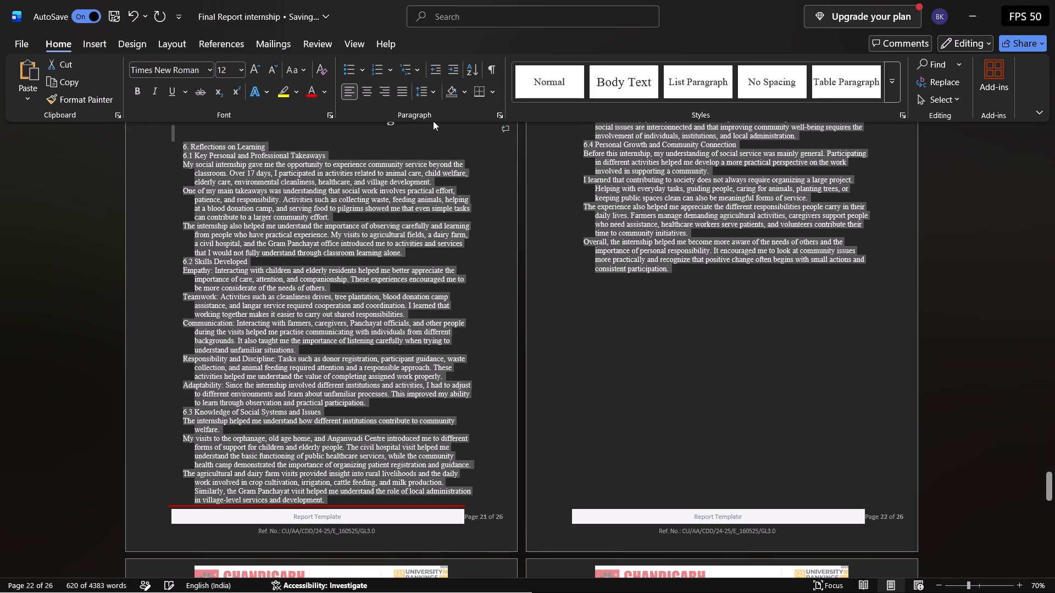
click(430, 92)
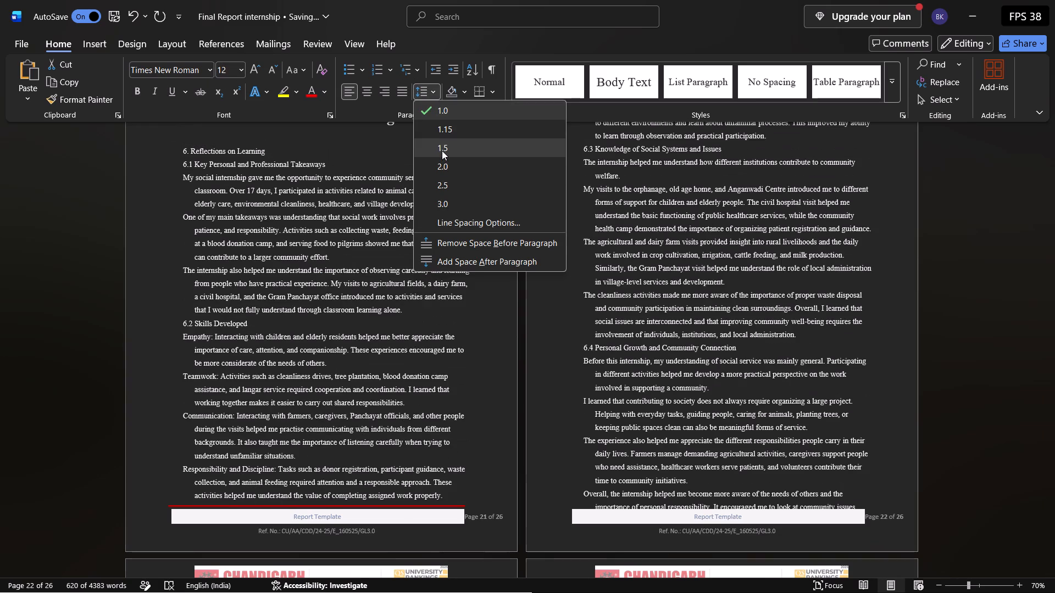
click(442, 150)
click(451, 391)
Delete the duplicate "6. Reflections on Learning" line, leaving a blank line between the chapter title and heading 6.1.
scroll(451, 391, up, 1)
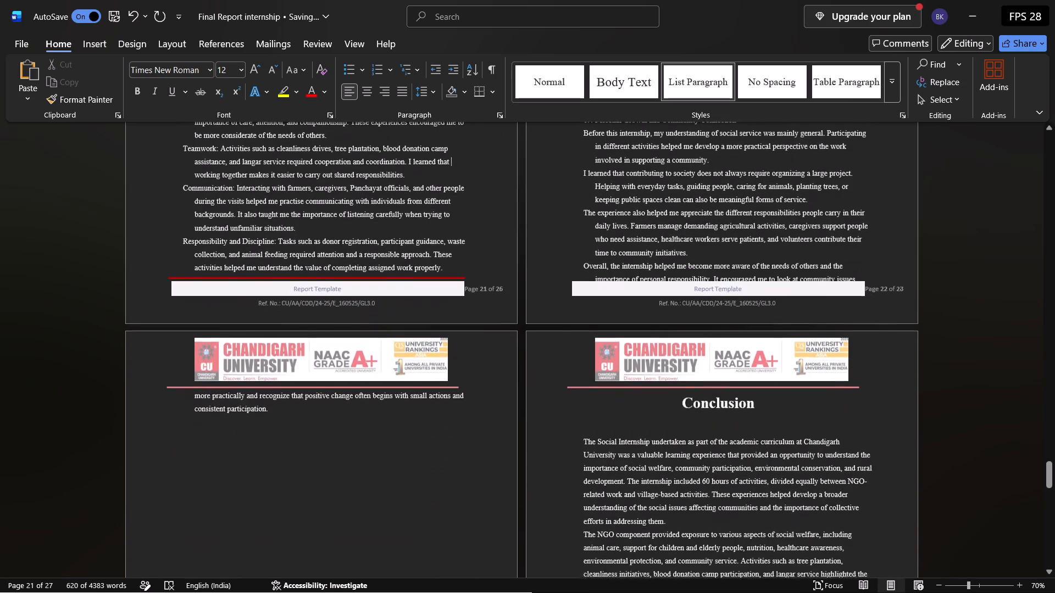
scroll(451, 391, up, 1)
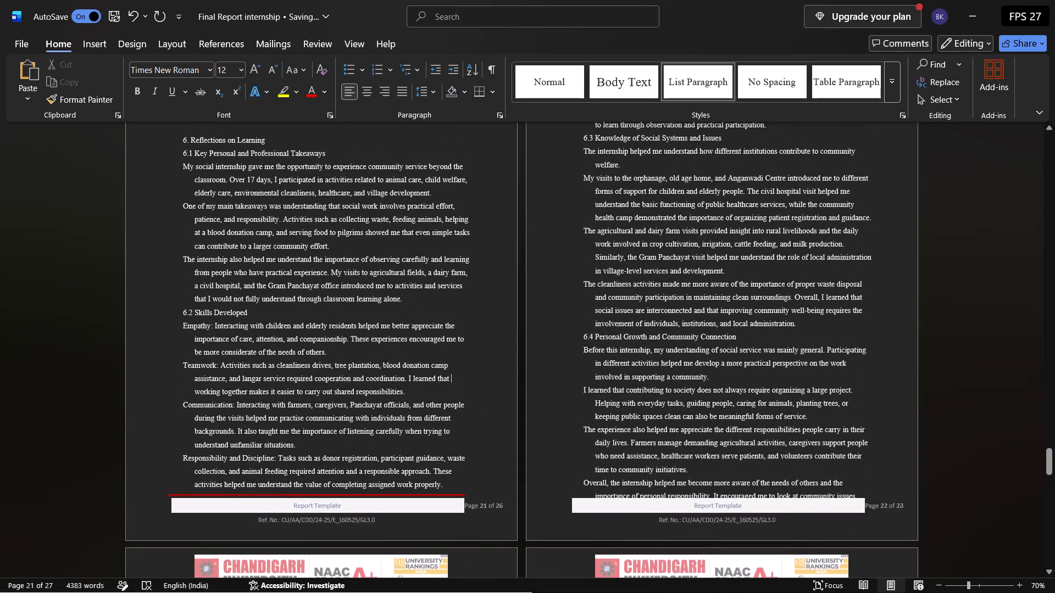
scroll(299, 275, up, 1)
drag(274, 236, 199, 231)
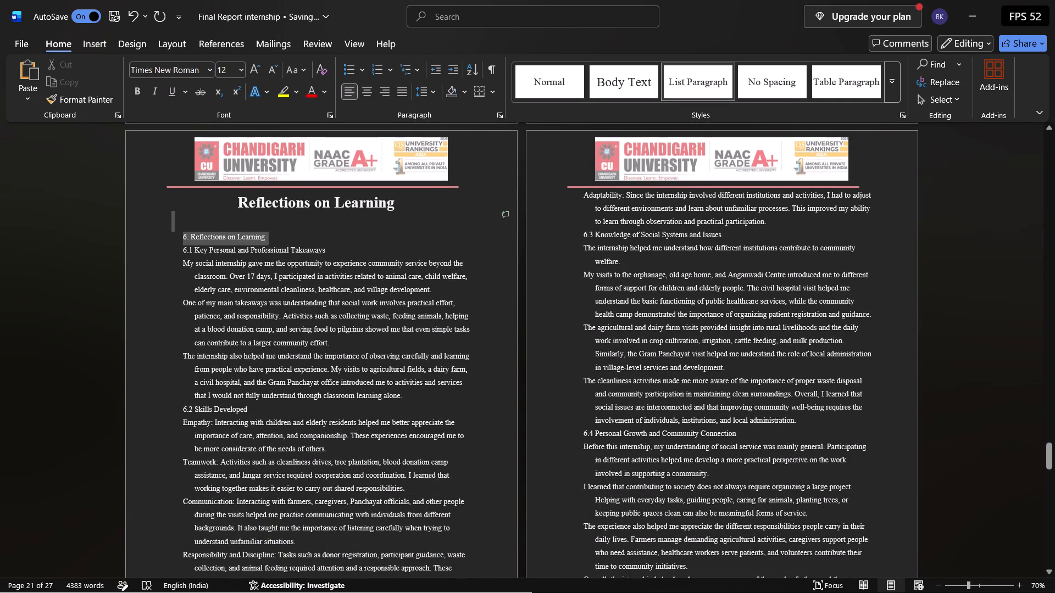
drag(199, 231, 182, 225)
key(Return)
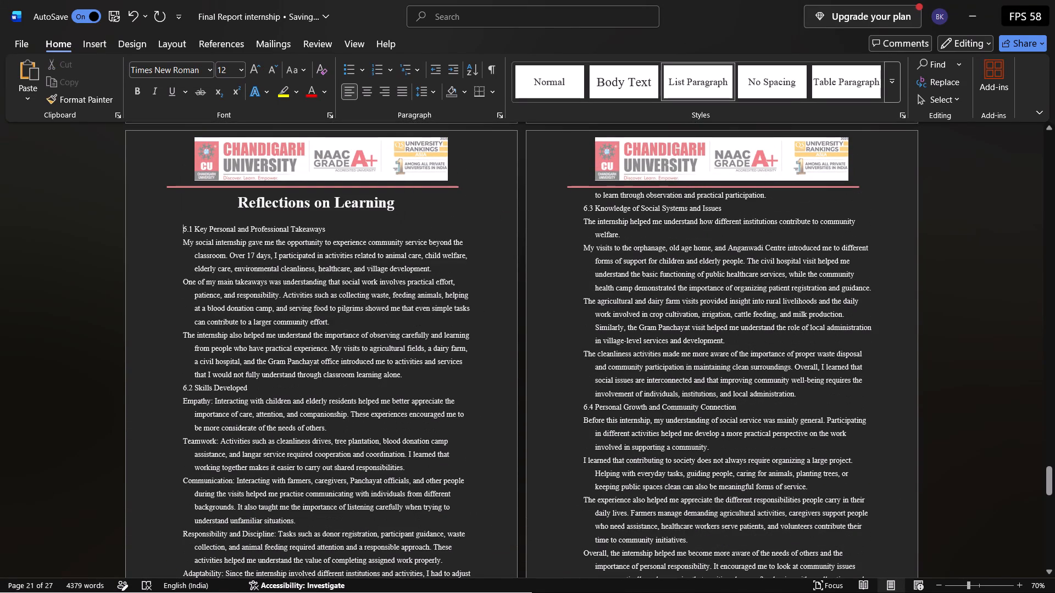
key(ctrl+z)
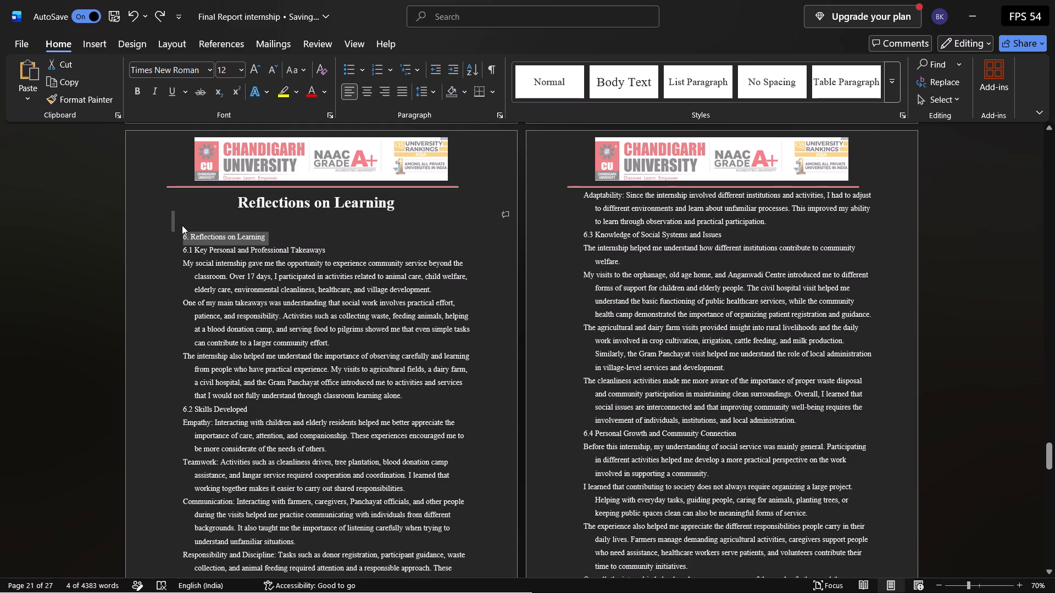
key(BackSpace)
key(Return)
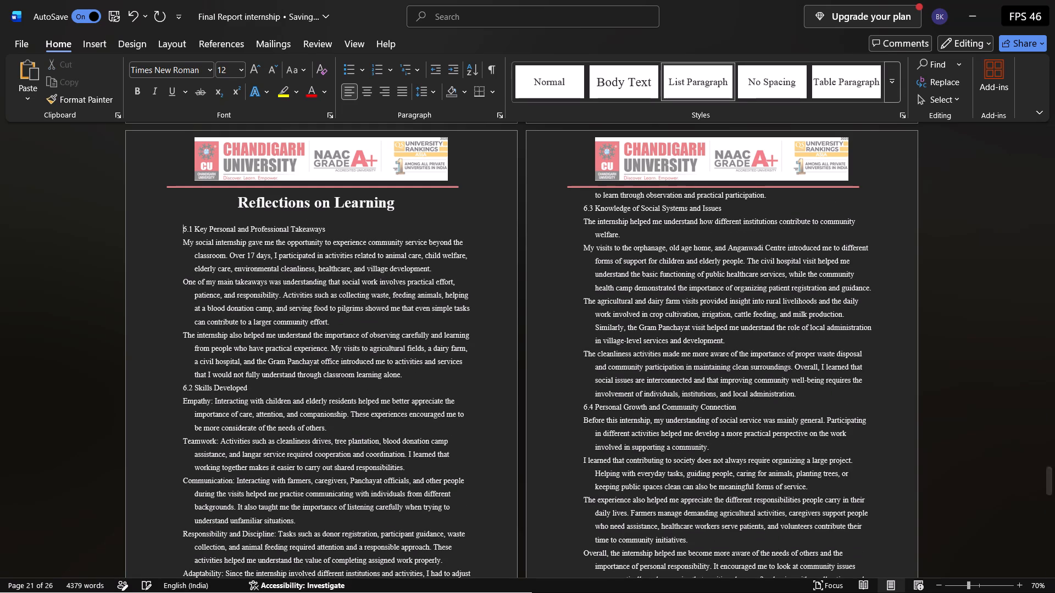
Format the "6.1 Key Personal and Professional Takeaways" heading as bold, 14 pt.
double_click(338, 234)
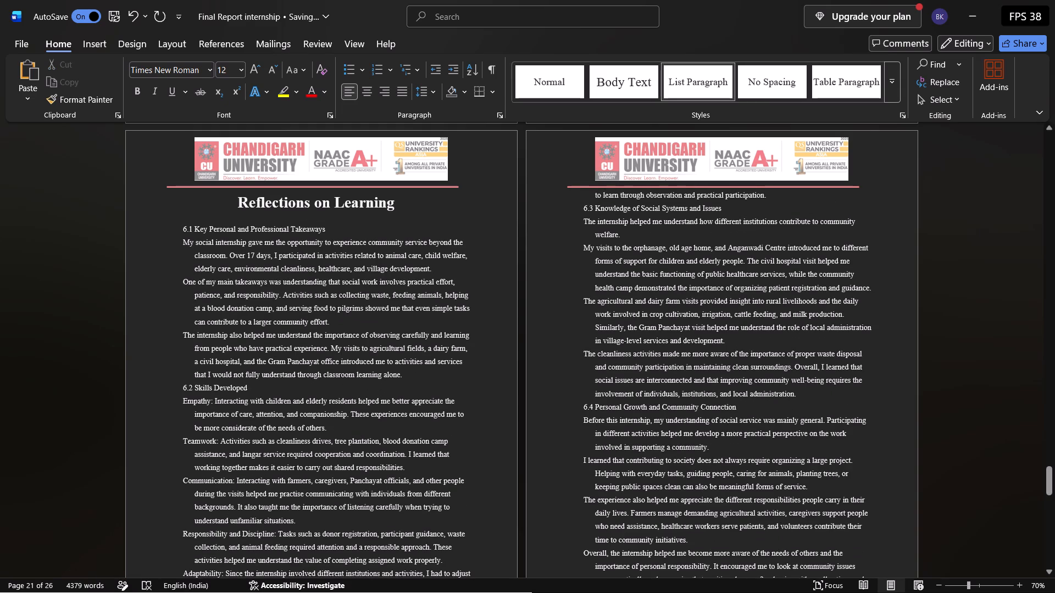
drag(338, 234, 166, 219)
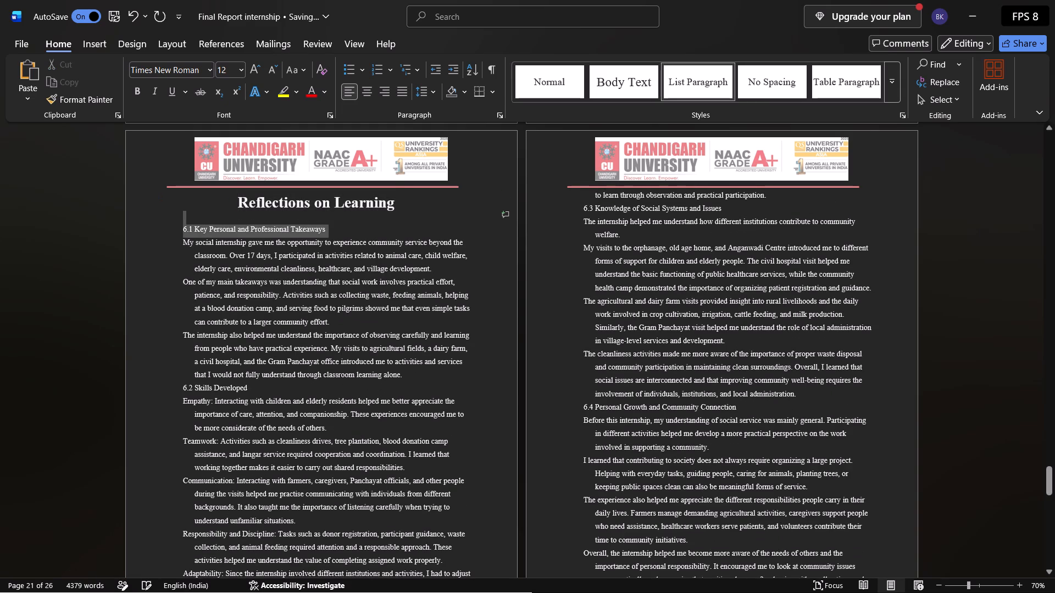
drag(166, 219, 166, 221)
click(228, 68)
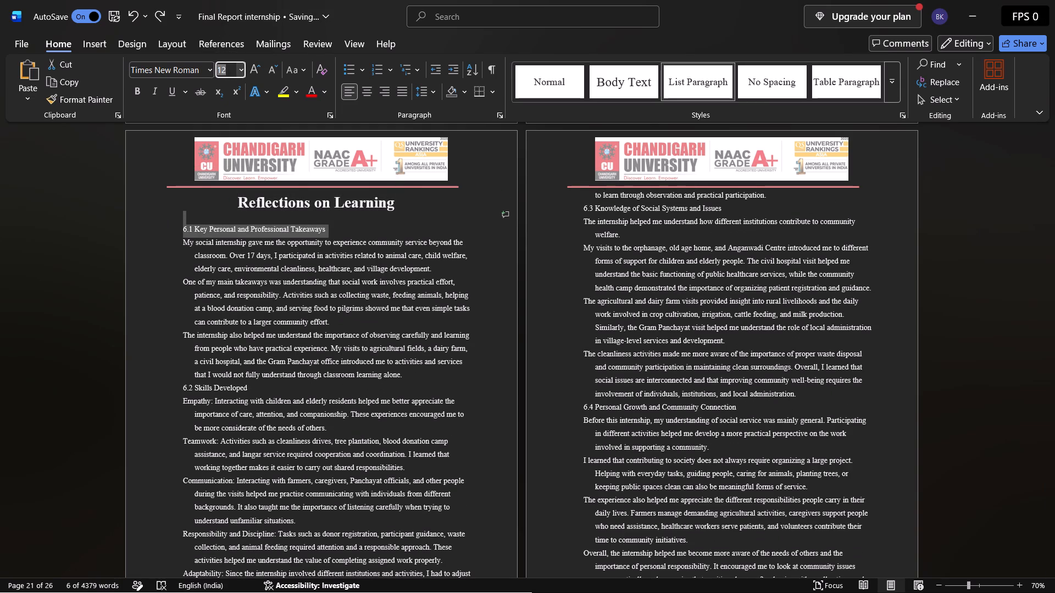
text(14)
click(139, 89)
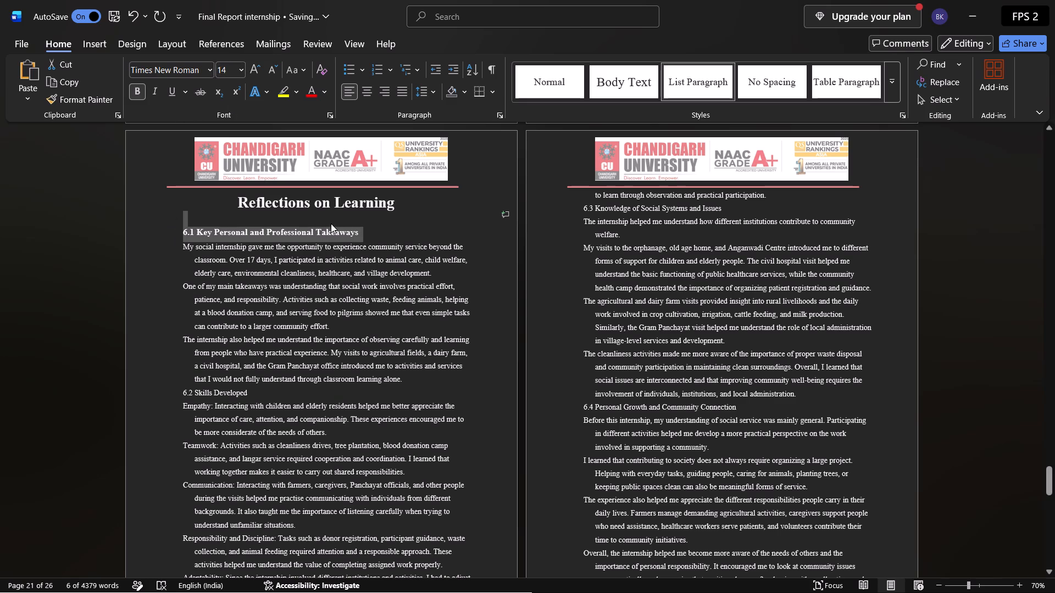
Insert a blank line below the "6.1 Key Personal and Professional Takeaways" heading.
click(371, 240)
key(Return)
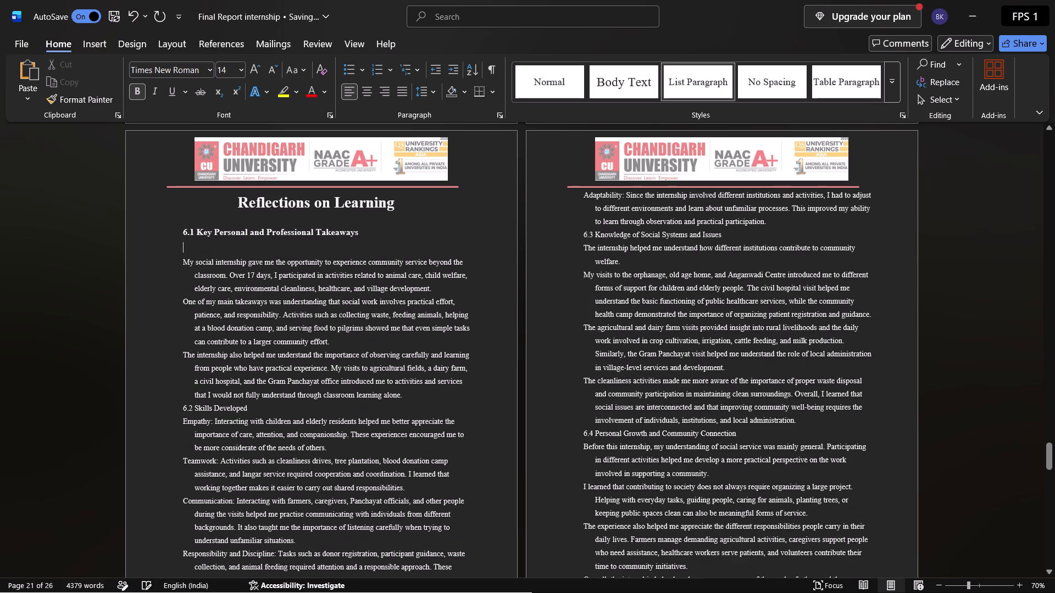
Insert a paragraph break before each indented continuation line in the first two 6.1 paragraphs so the lines sit flush left.
key(Down)
key(Down)
key(Return)
key(Down)
key(Return)
key(Down)
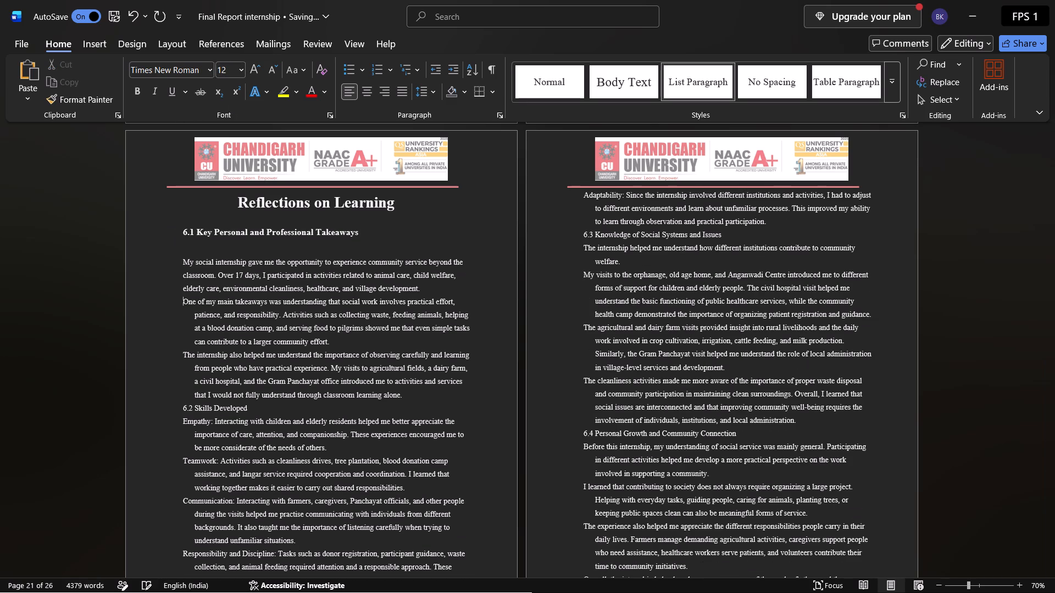
key(Down)
key(Return)
key(Down)
key(Return)
key(Down)
key(Return)
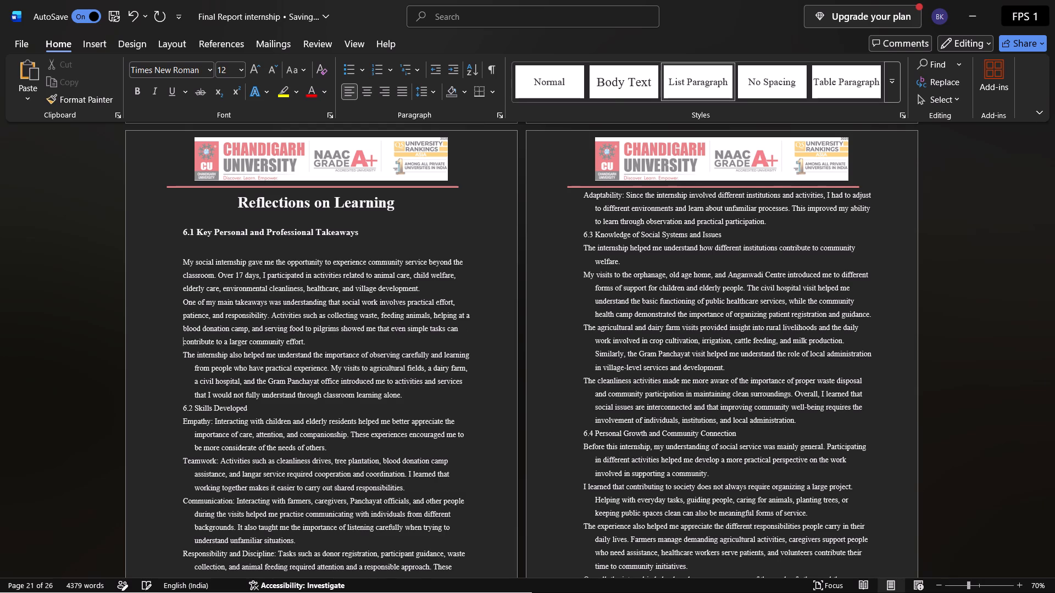
Break the indented continuation lines of the third 6.1 paragraph, starting "The internship also helped me", so they sit flush left.
key(Down)
key(Down)
key(Return)
key(Down)
key(Return)
key(Down)
key(Return)
Insert a blank line above and below the "6.2 Skills Developed" heading.
key(Down)
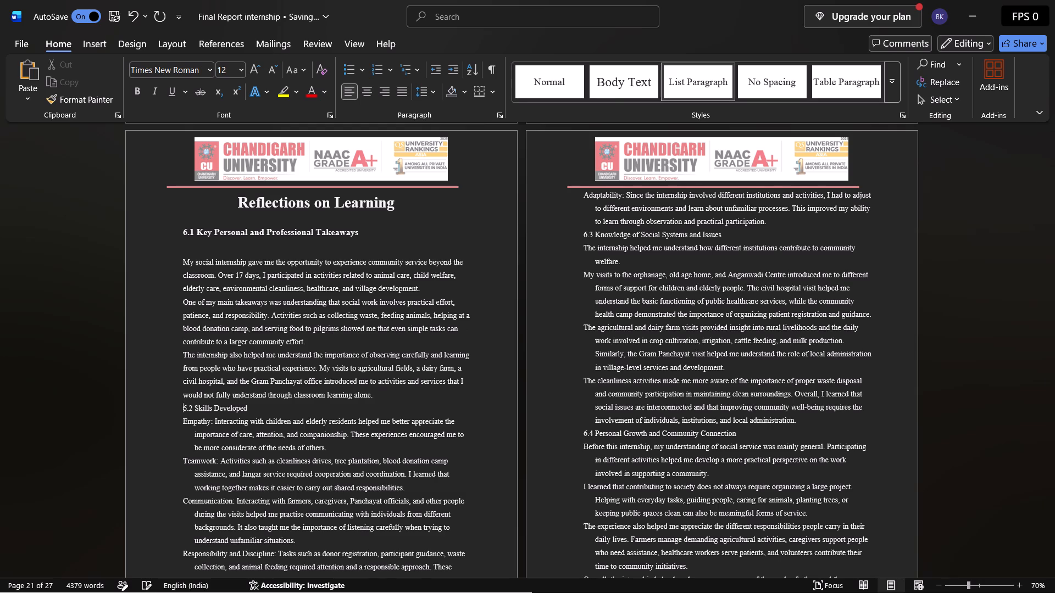
key(Return)
key(Down)
key(Return)
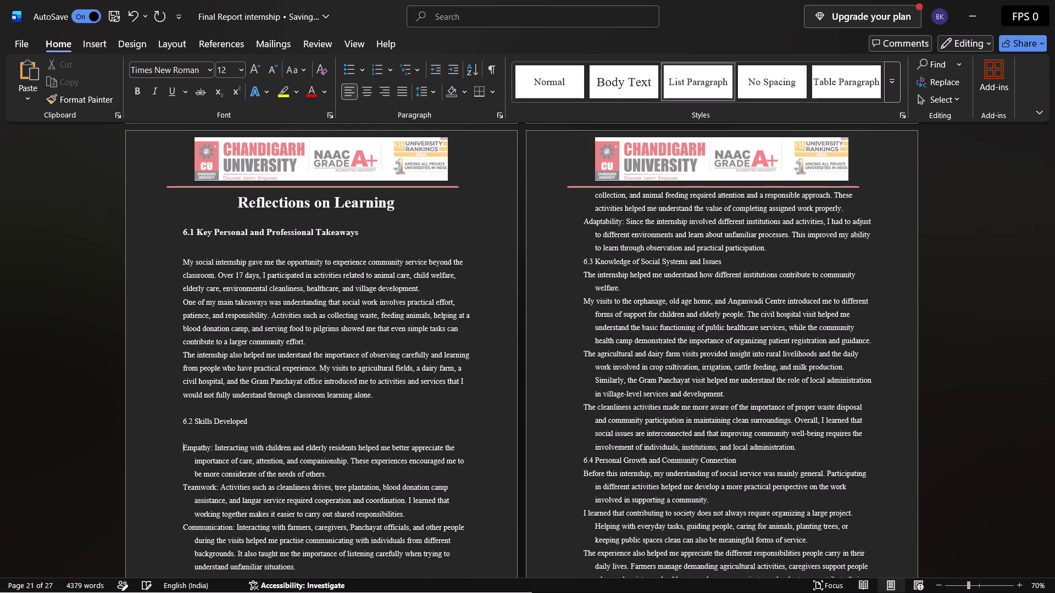
Format the "6.2 Skills Developed" heading as bold, 14 pt.
scroll(371, 240, down, 1)
drag(282, 290, 179, 279)
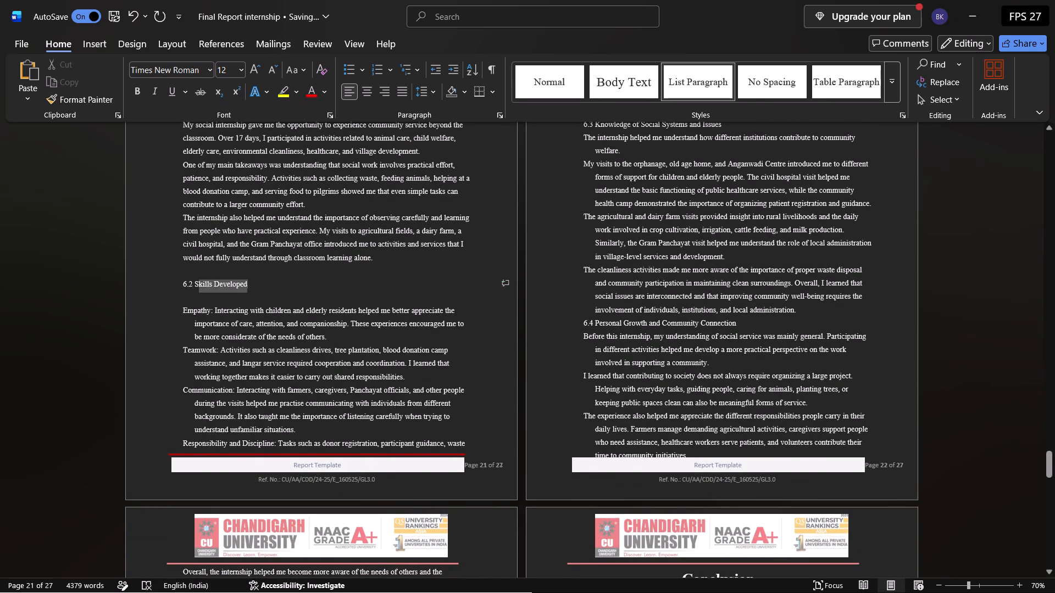
drag(179, 279, 169, 276)
click(225, 68)
text(14)
click(145, 85)
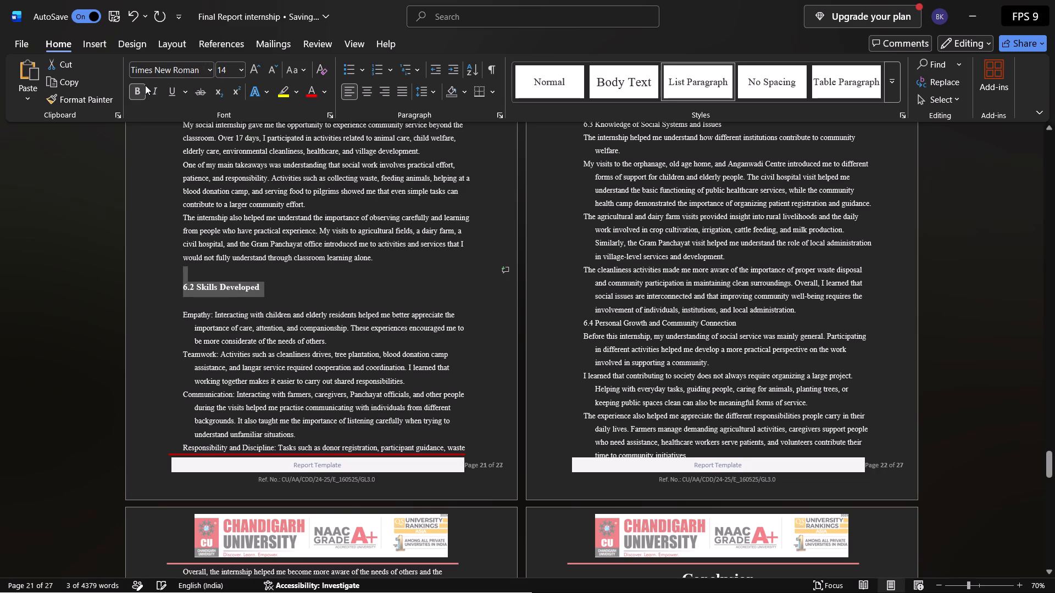
Make the "Empathy:", "Teamwork:", "Communication:" and "Responsibility and Discipline:" labels bold in section 6.2.
click(193, 331)
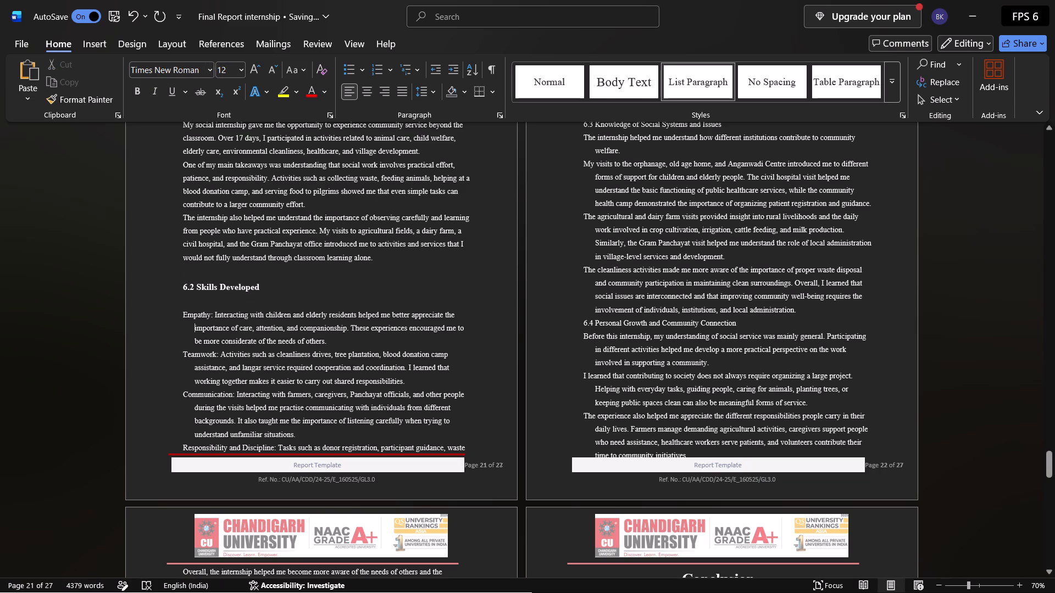
drag(213, 315, 173, 311)
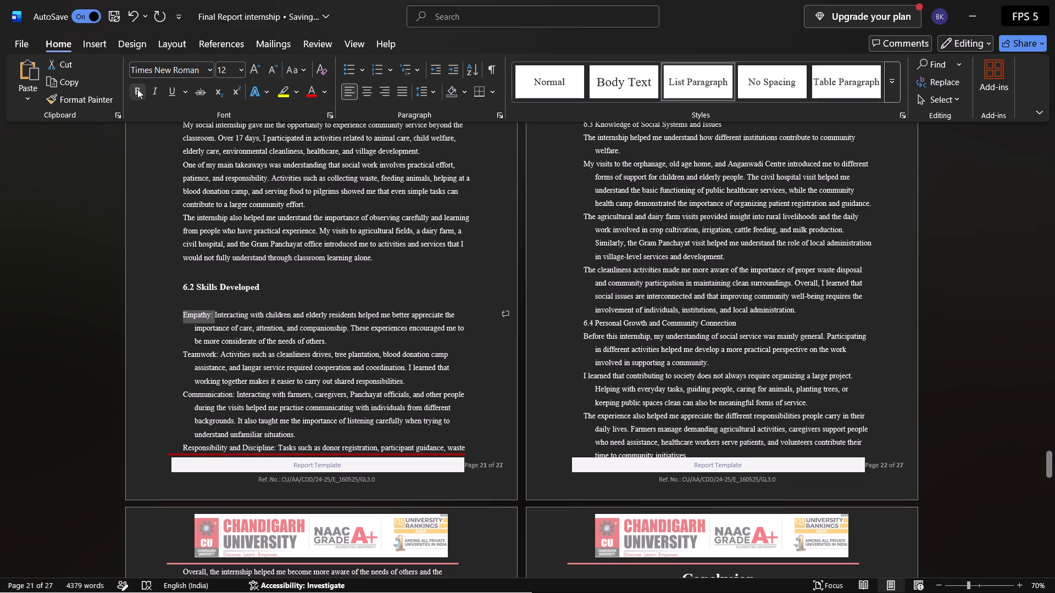
click(136, 87)
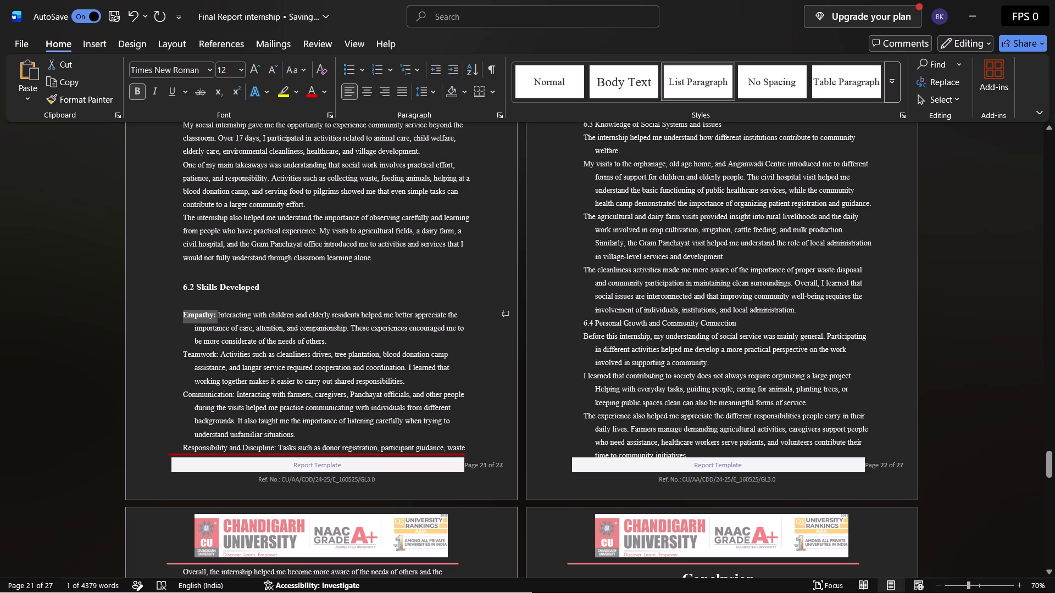
drag(218, 353, 180, 350)
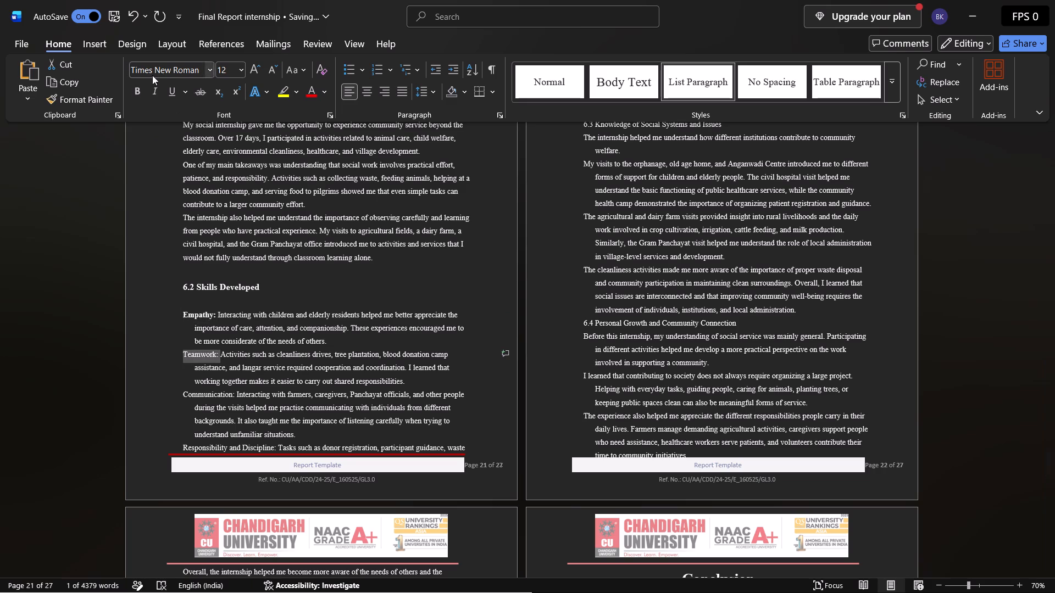
click(139, 89)
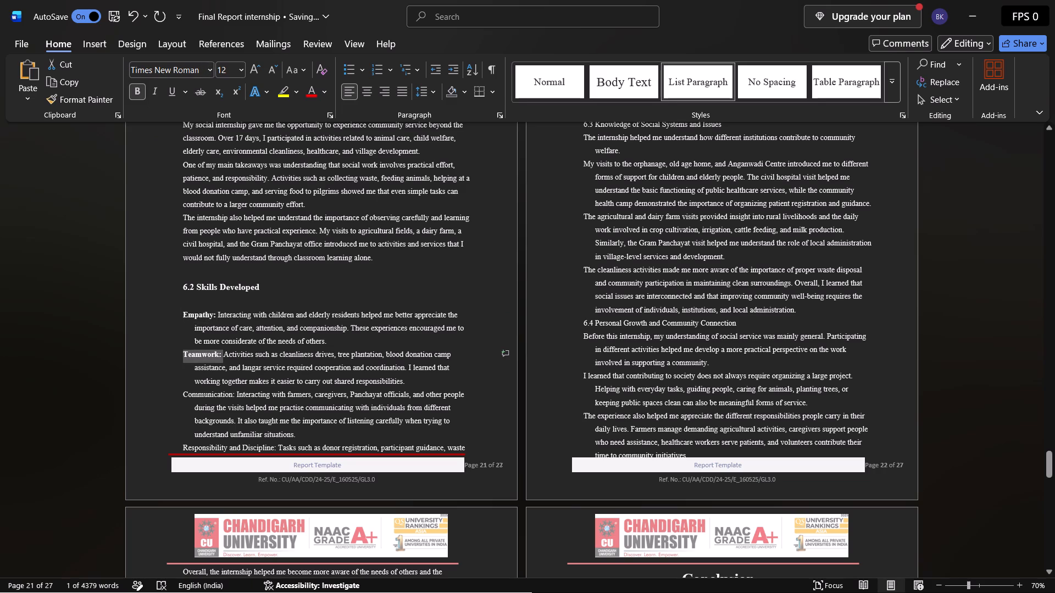
drag(236, 390, 171, 394)
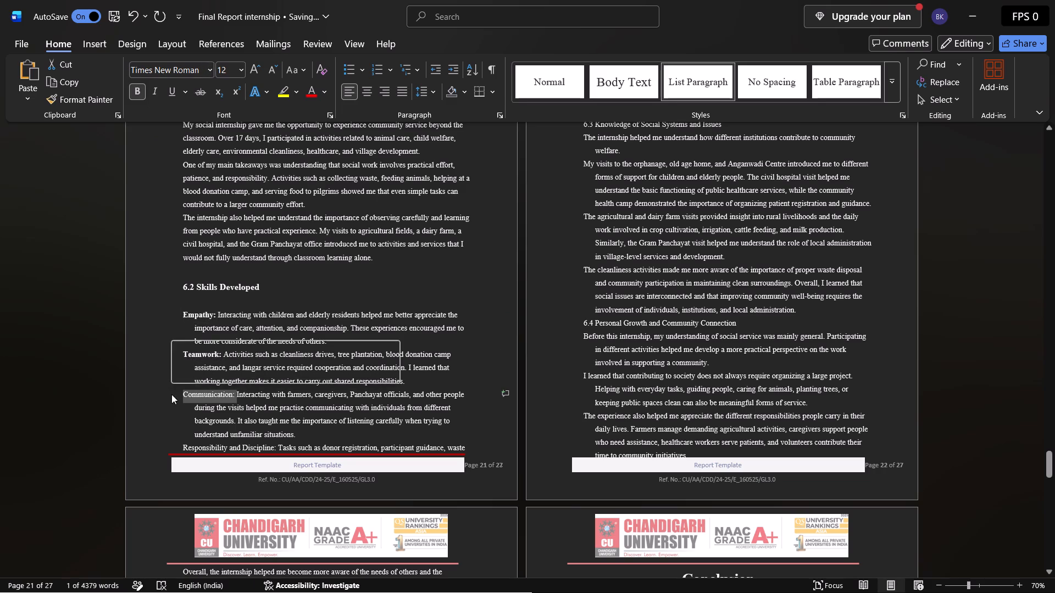
click(130, 91)
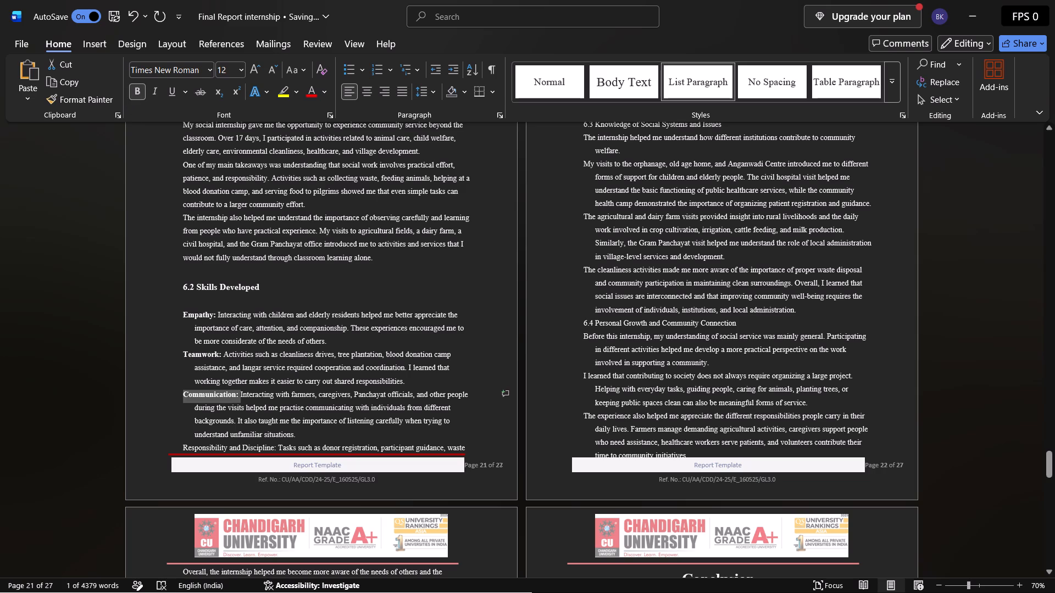
drag(276, 445, 177, 441)
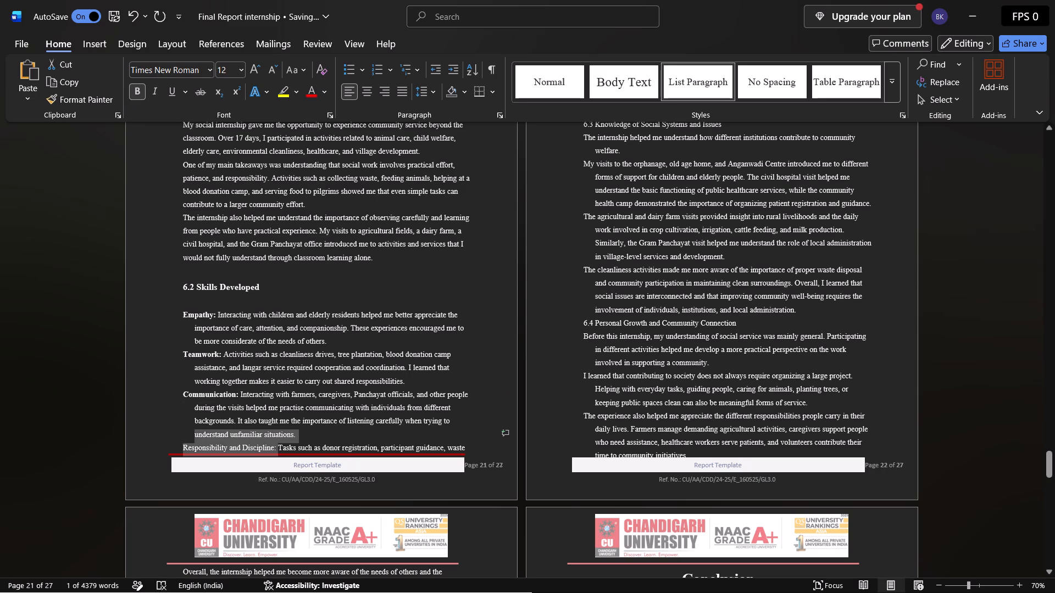
drag(177, 441, 171, 446)
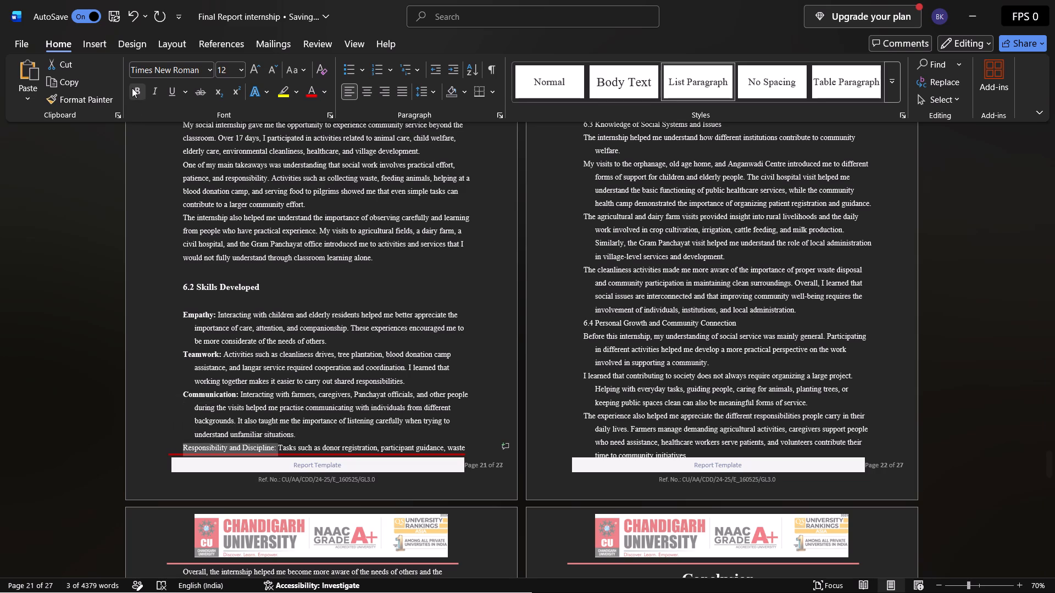
click(132, 88)
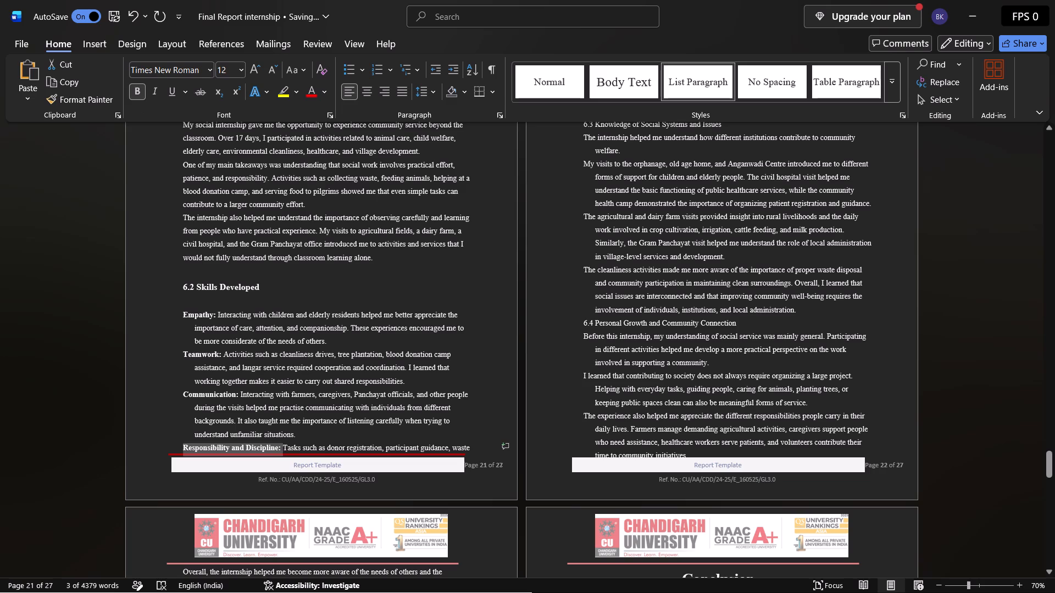
Insert paragraph breaks before the indented continuation lines of the Empathy and Teamwork paragraphs so they sit flush left.
click(192, 324)
key(Return)
key(Down)
key(Return)
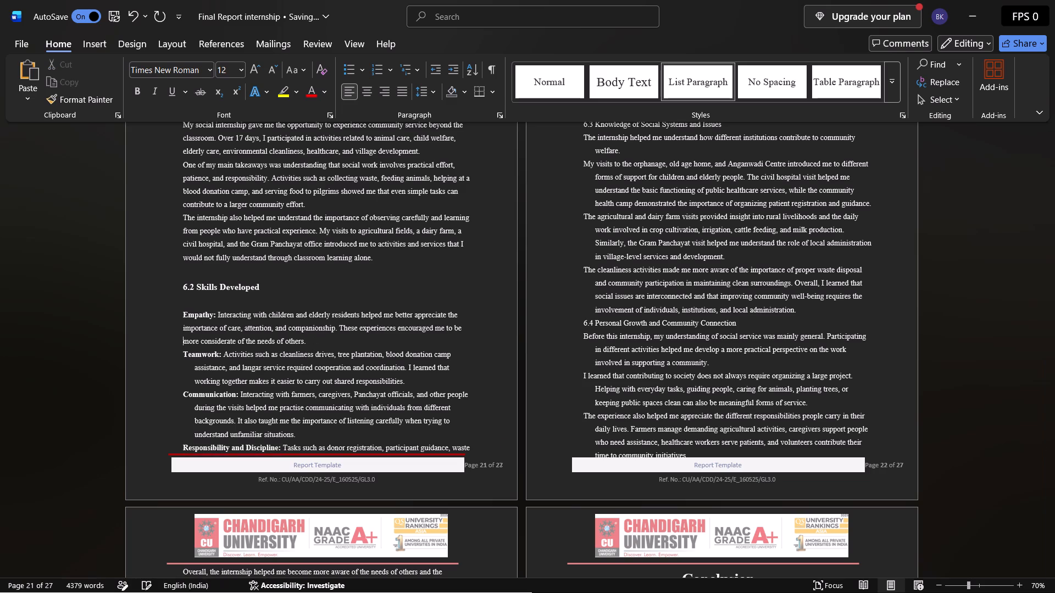
key(Down)
key(Down)
key(Return)
key(Down)
key(Return)
Insert paragraph breaks before the indented continuation lines of the Communication paragraph so they sit flush left.
key(Down)
key(Down)
key(Return)
key(Down)
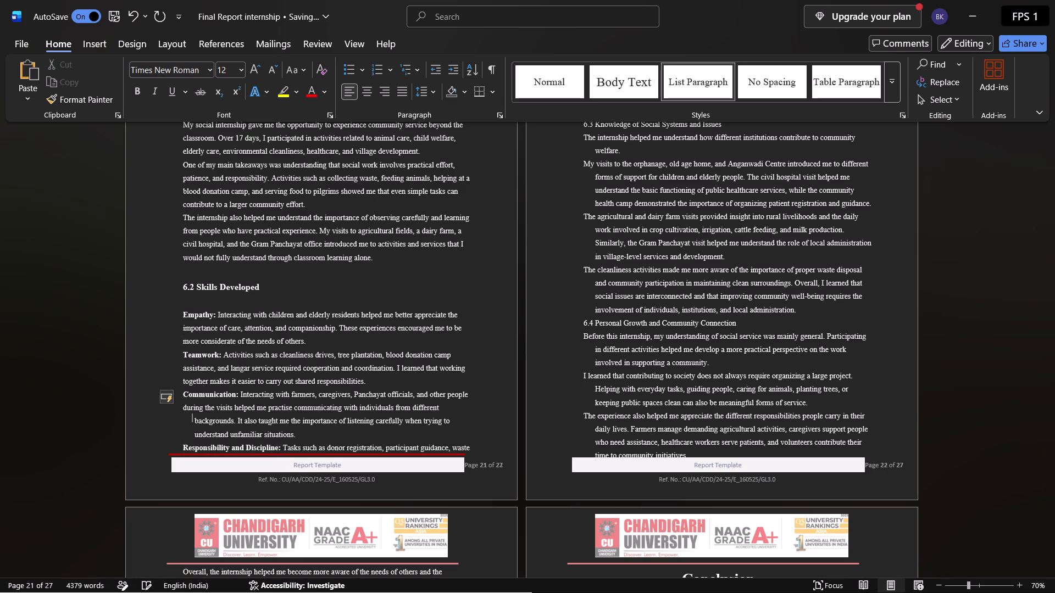
key(Return)
key(Down)
key(Return)
Insert a blank line before the Responsibility and Discipline paragraph to push it onto the next page.
key(Down)
key(Return)
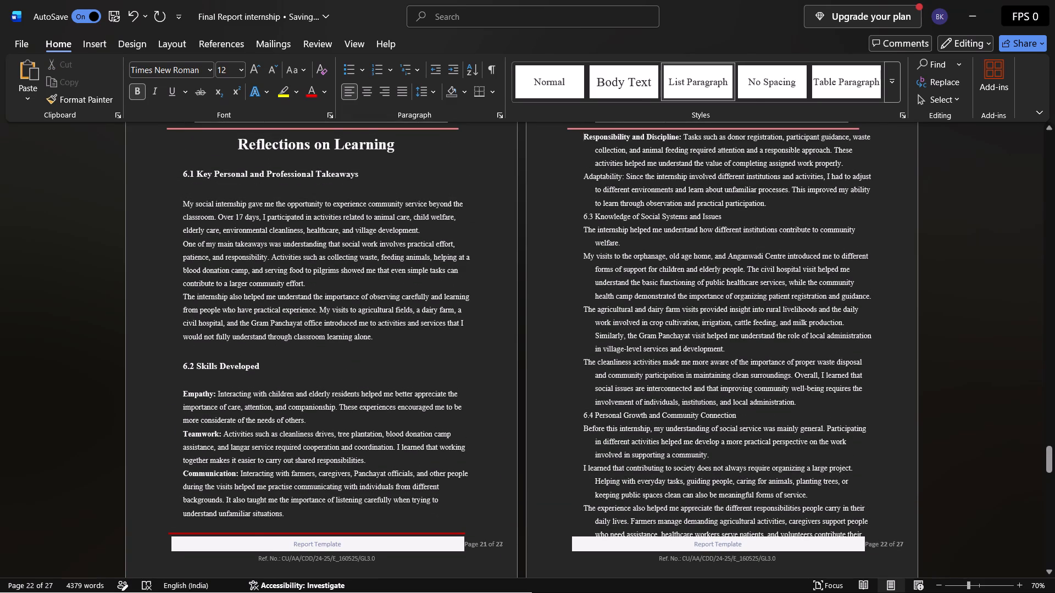
Break the indented continuation lines of the Responsibility and Discipline and Adaptability paragraphs so they sit flush left.
key(Down)
key(Return)
key(Down)
key(Return)
key(Down)
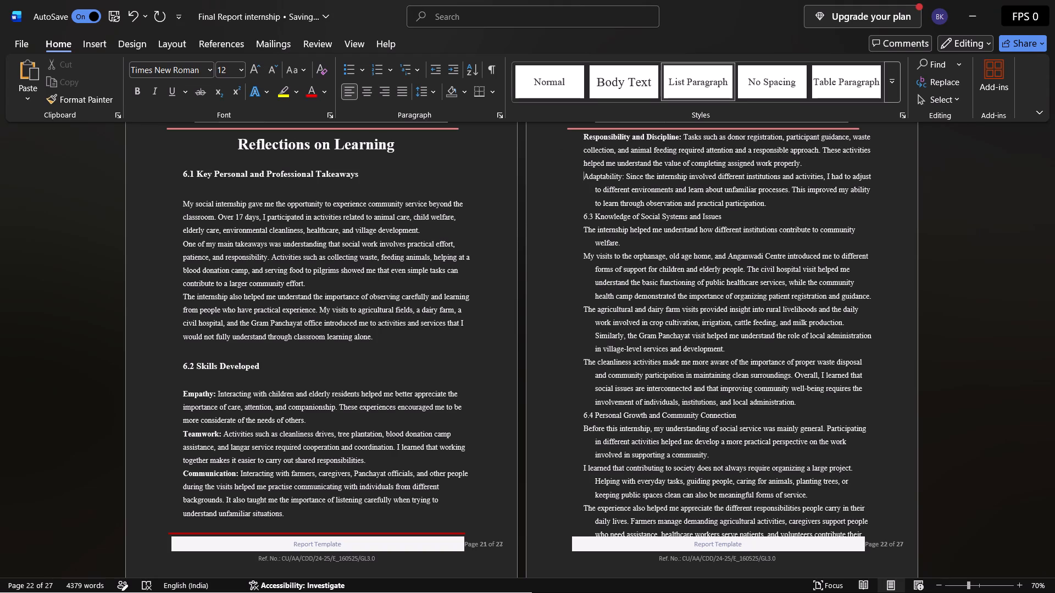
key(Down)
key(Return)
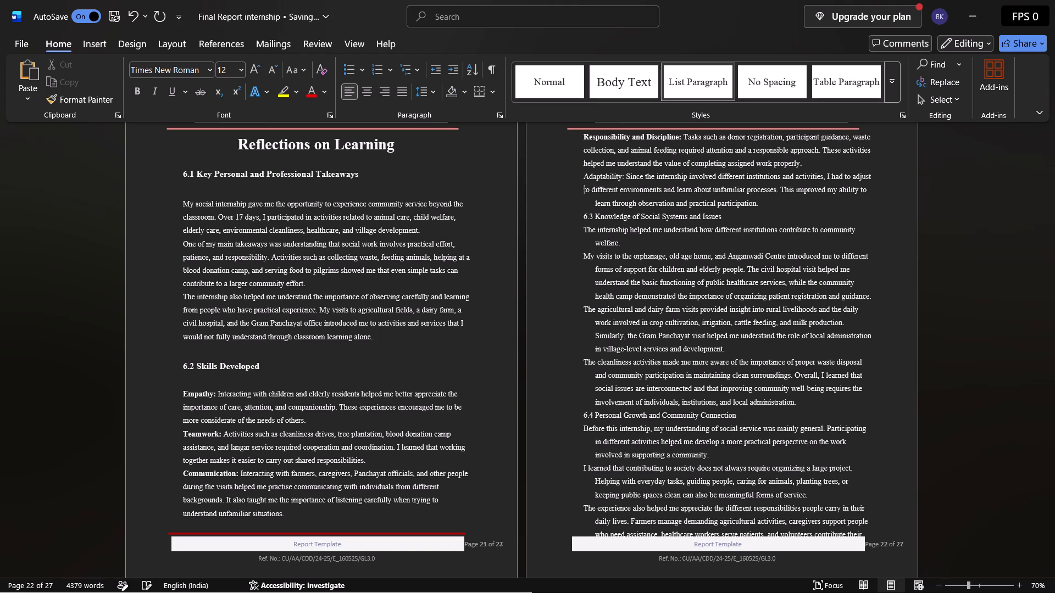
key(Down)
key(Return)
Insert a blank line above and below the "6.3 Knowledge of Social Systems and Issues" heading.
key(Down)
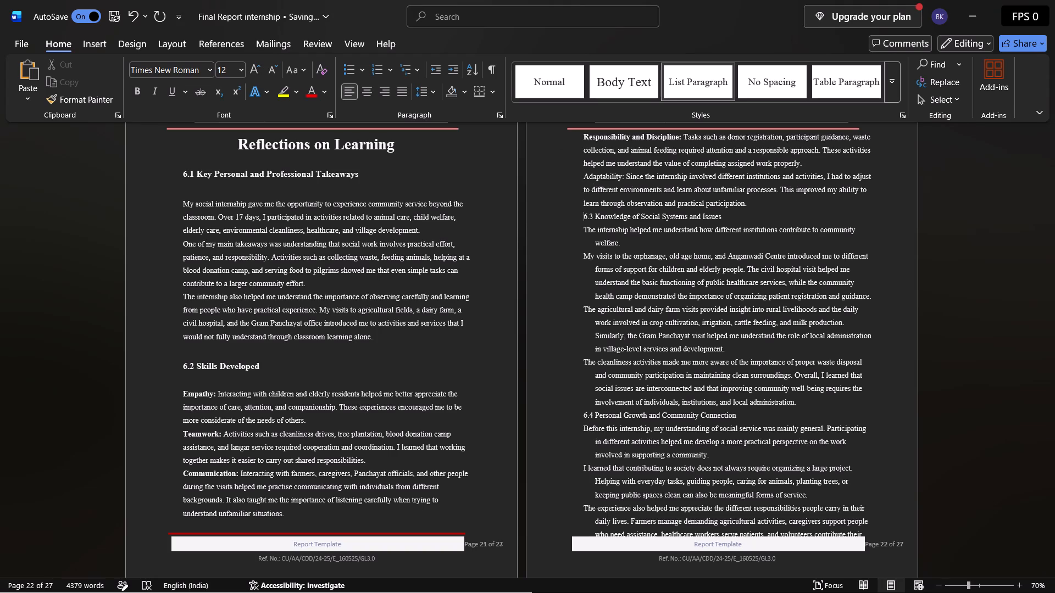
key(Return)
key(Down)
key(Return)
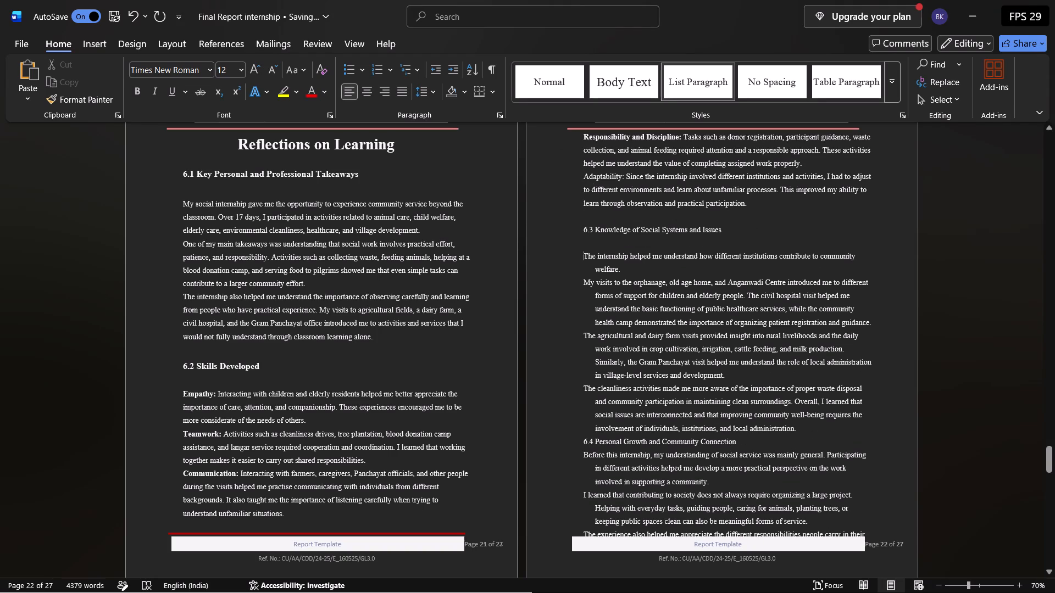
Make the "Adaptability:" label bold in section 6.2.
drag(624, 171, 595, 171)
click(627, 178)
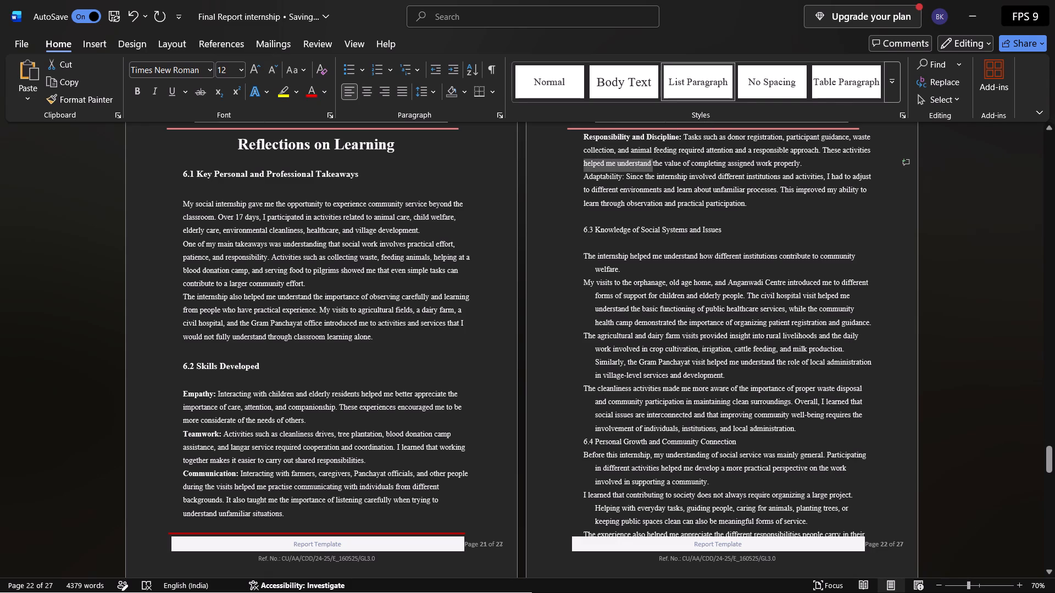
drag(626, 177, 578, 175)
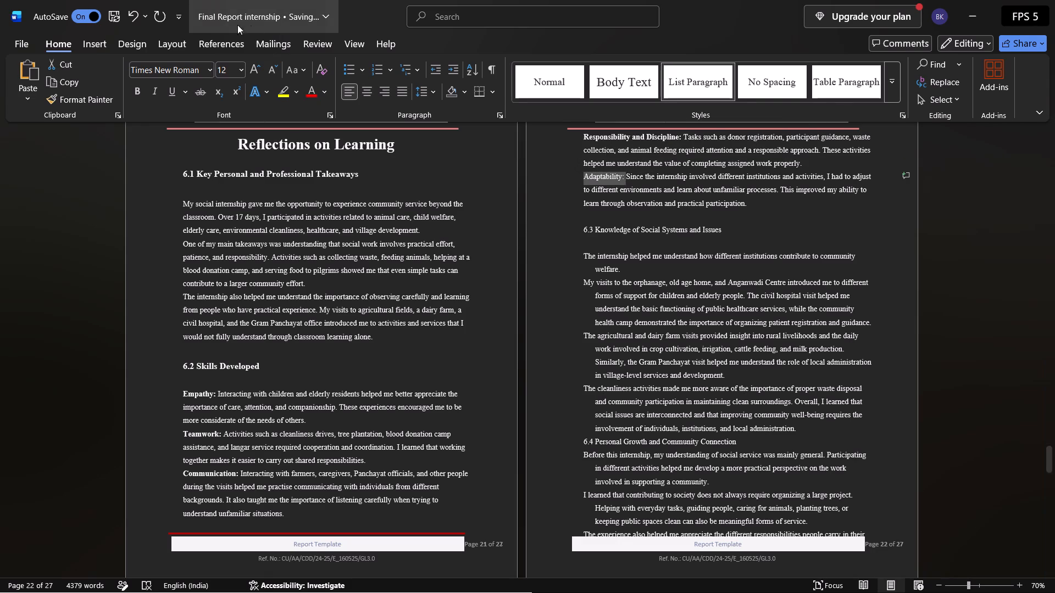
click(137, 87)
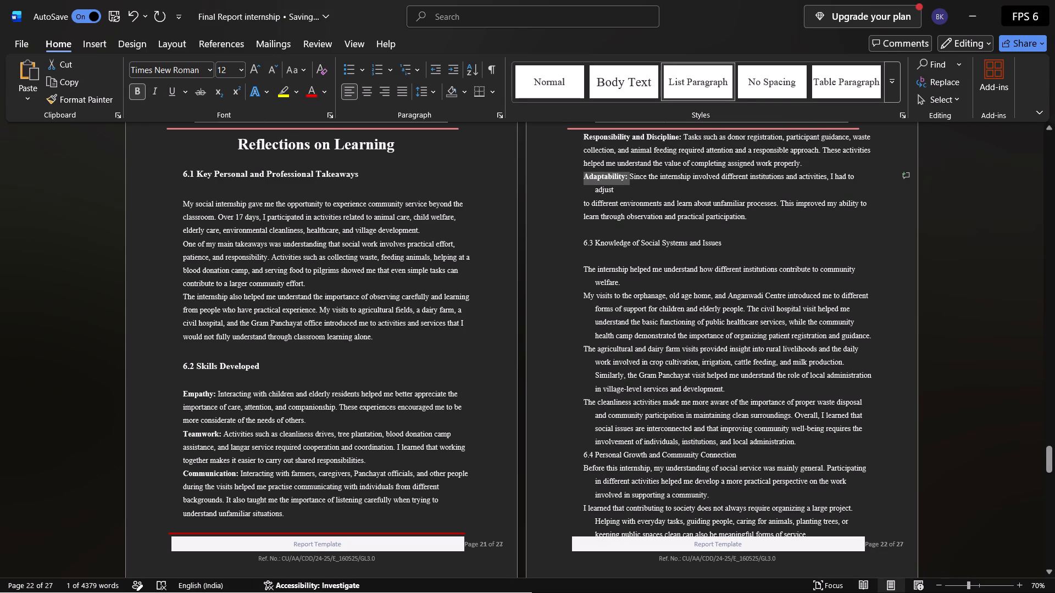
Format the "6.3 Knowledge of Social Systems and Issues" heading as bold, 14 pt.
drag(734, 245, 557, 233)
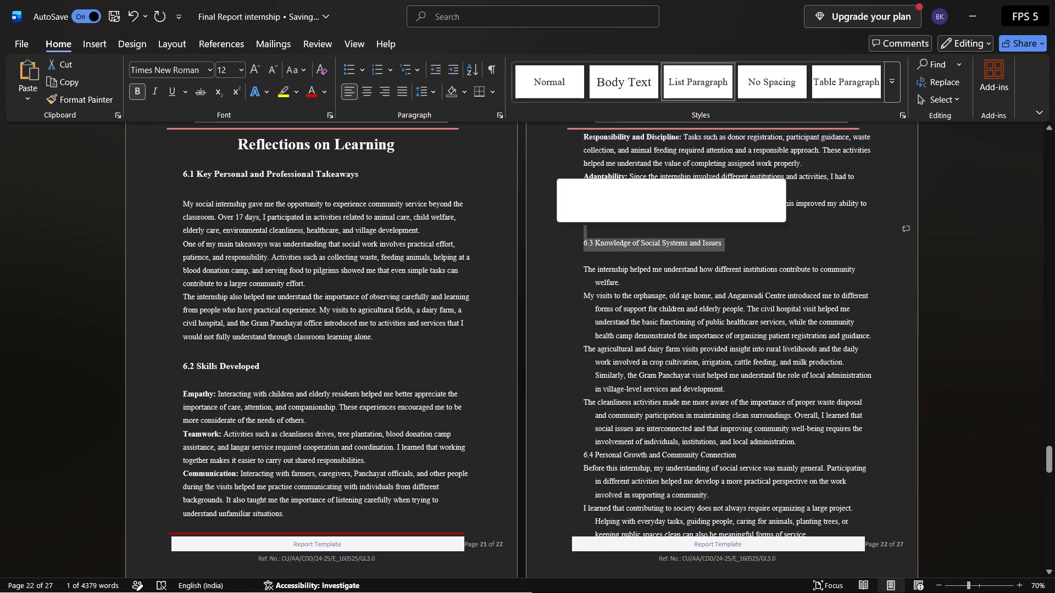
click(230, 72)
text(14)
click(137, 88)
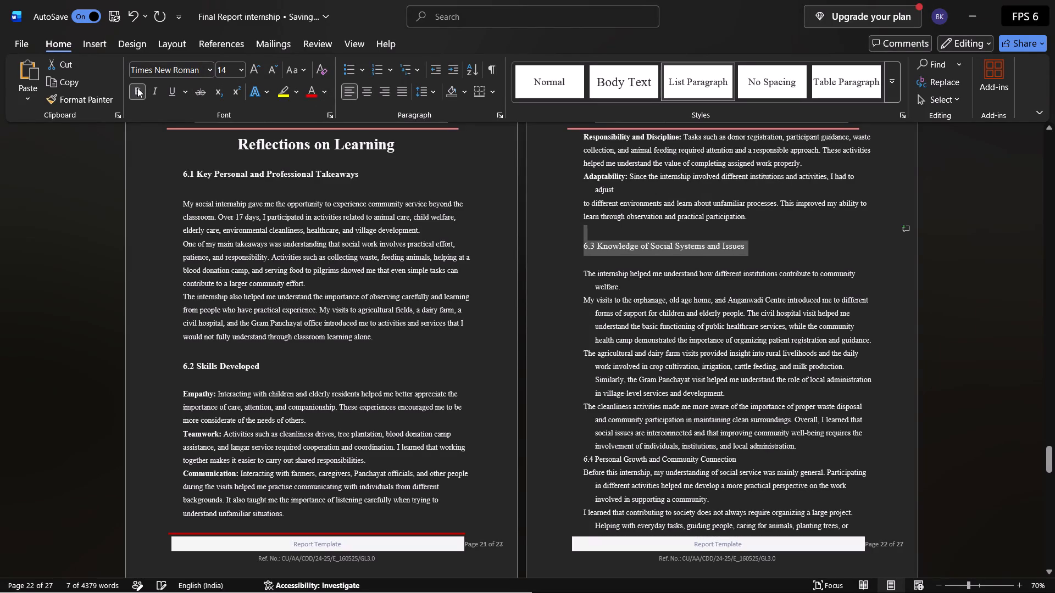
Break the indented continuation lines of the first two 6.3 paragraphs so they sit flush left, with no blank line between the paragraphs.
click(594, 286)
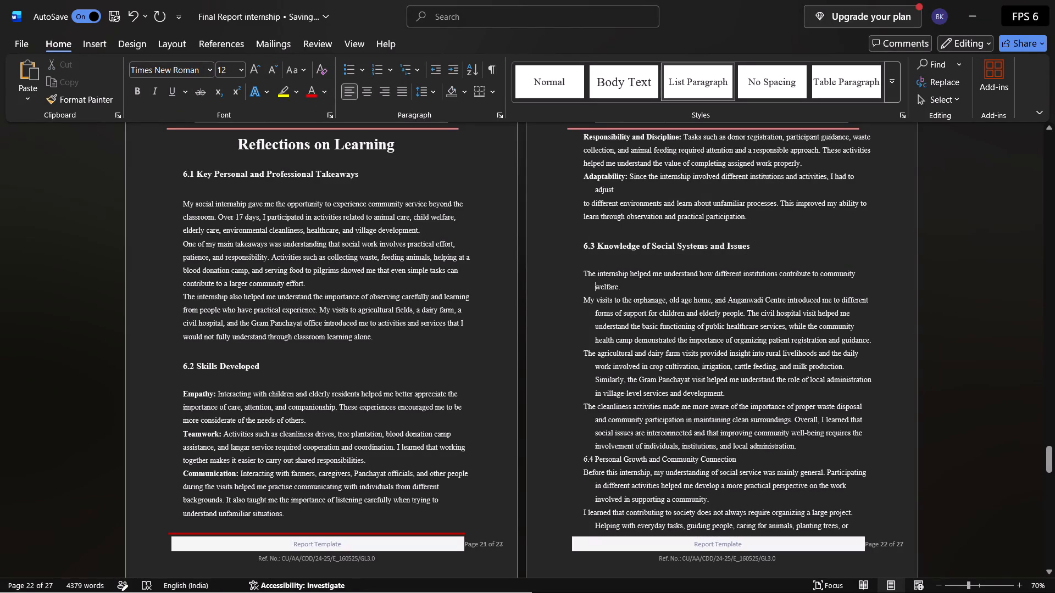
key(Return)
key(Down)
key(Return)
key(BackSpace)
key(Down)
key(Return)
key(Down)
key(Return)
key(Down)
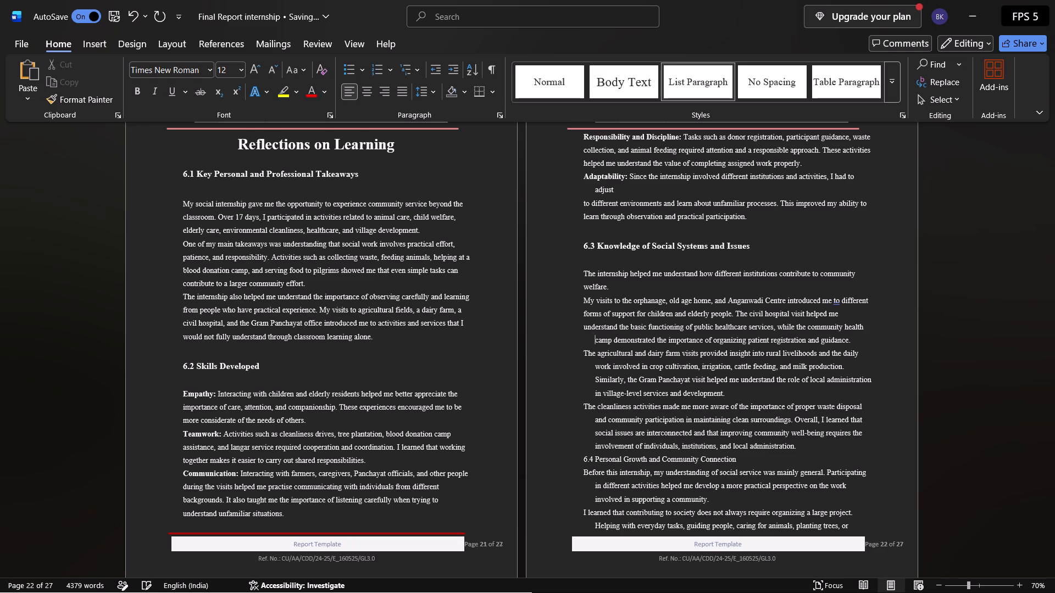
key(Return)
Break the indented continuation lines of the 6.3 agricultural and dairy farm paragraph flush left, undoing the extra break before the cleanliness paragraph.
key(Down)
key(Down)
key(Return)
key(Down)
key(Return)
key(Down)
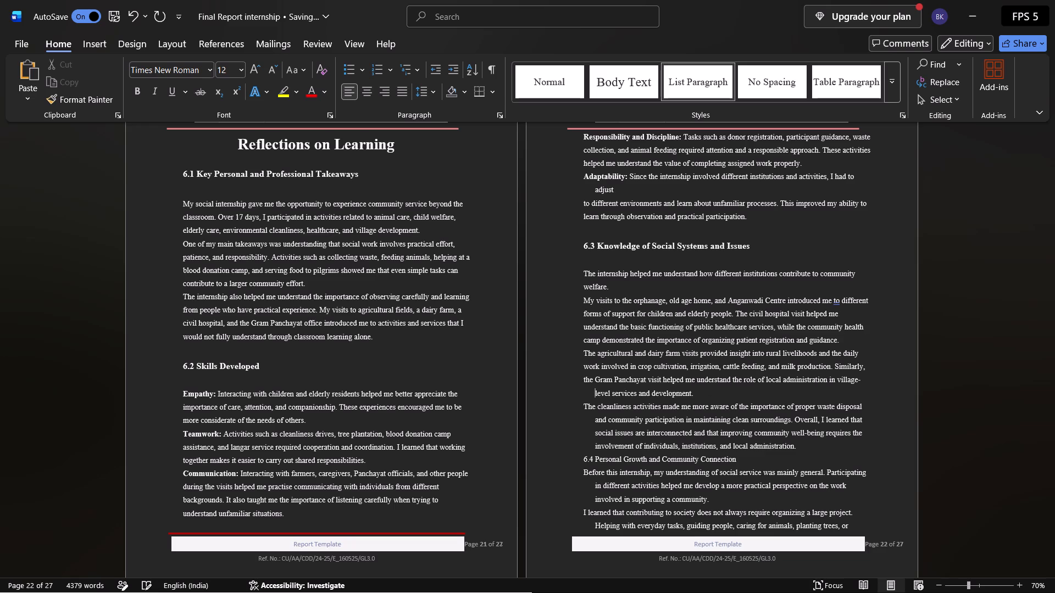
key(Return)
key(Down)
key(Return)
key(ctrl+z)
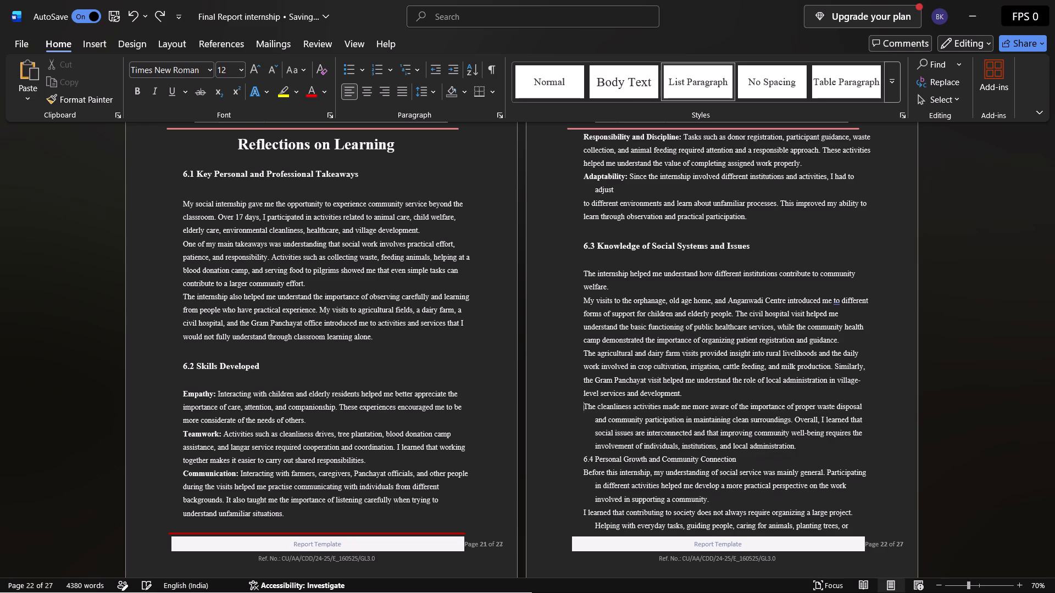
Insert paragraph breaks before the indented continuation lines of the 6.3 cleanliness activities paragraph so they sit flush left.
key(Down)
key(Return)
key(Down)
key(Return)
key(Down)
key(Return)
key(Down)
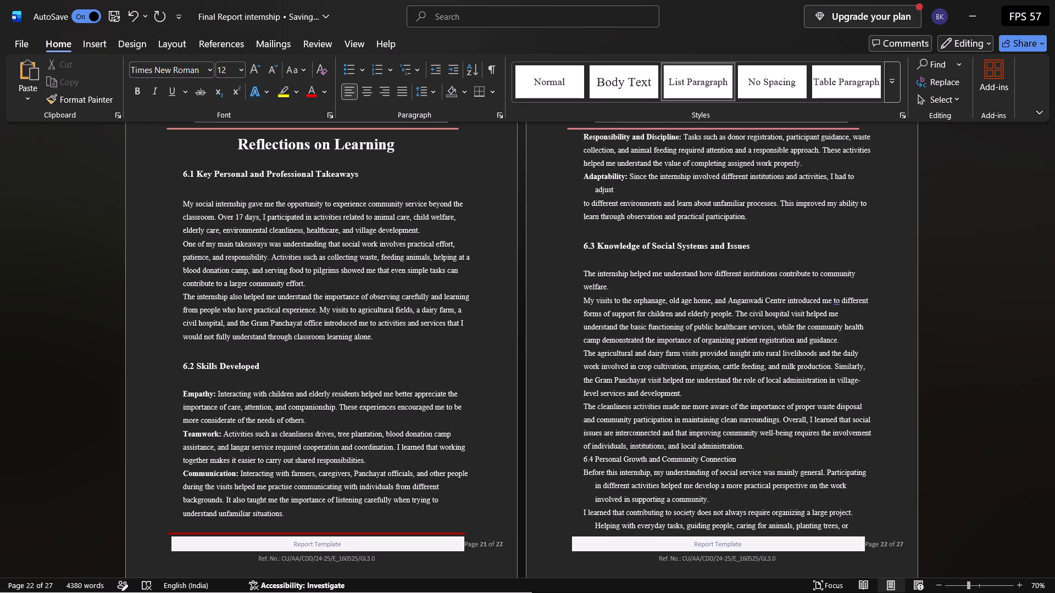
Set off the "6.4 Personal Growth and Community Connection" heading with a blank line above and below, and format it bold, 14 pt.
key(Return)
key(Down)
key(Return)
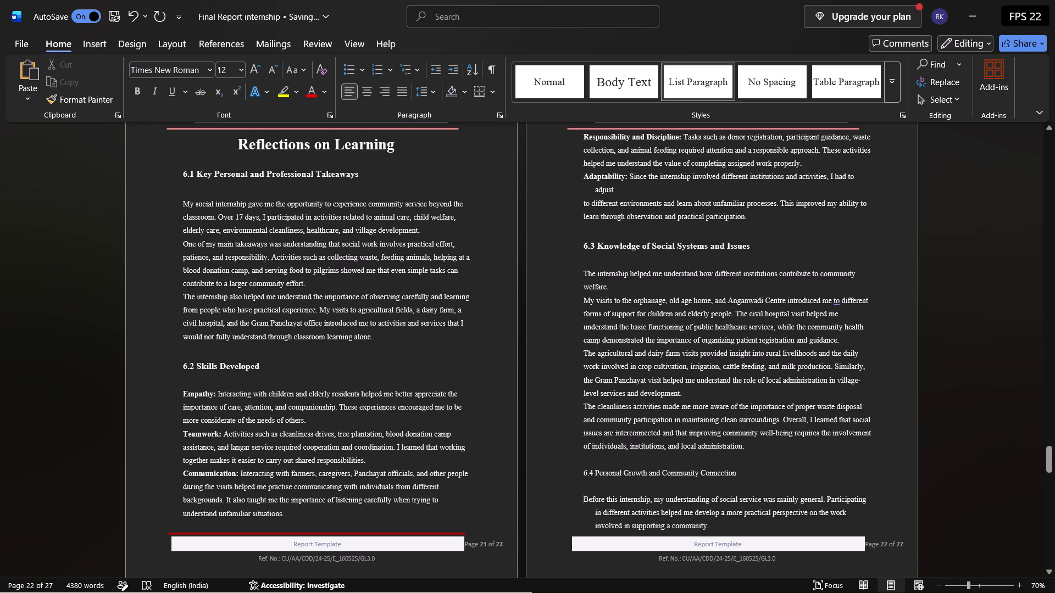
drag(740, 468, 584, 463)
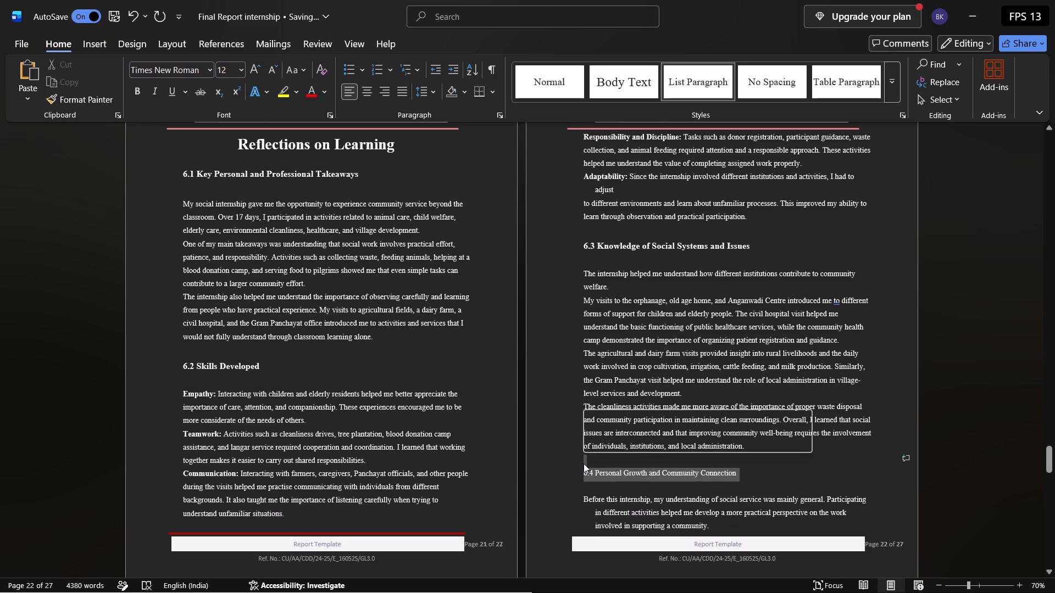
click(139, 98)
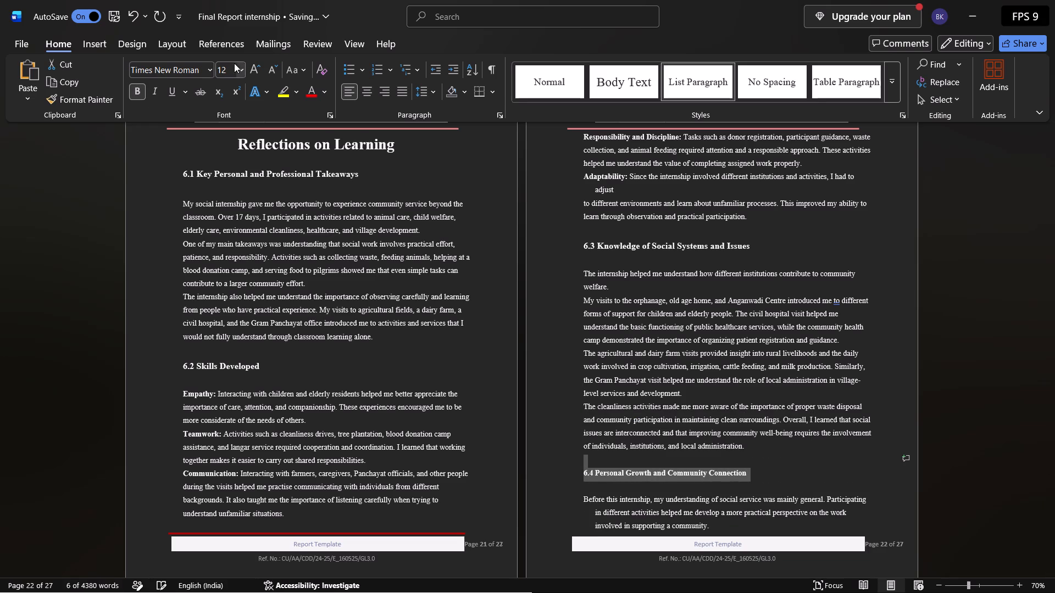
click(234, 64)
click(232, 67)
text(14)
click(527, 423)
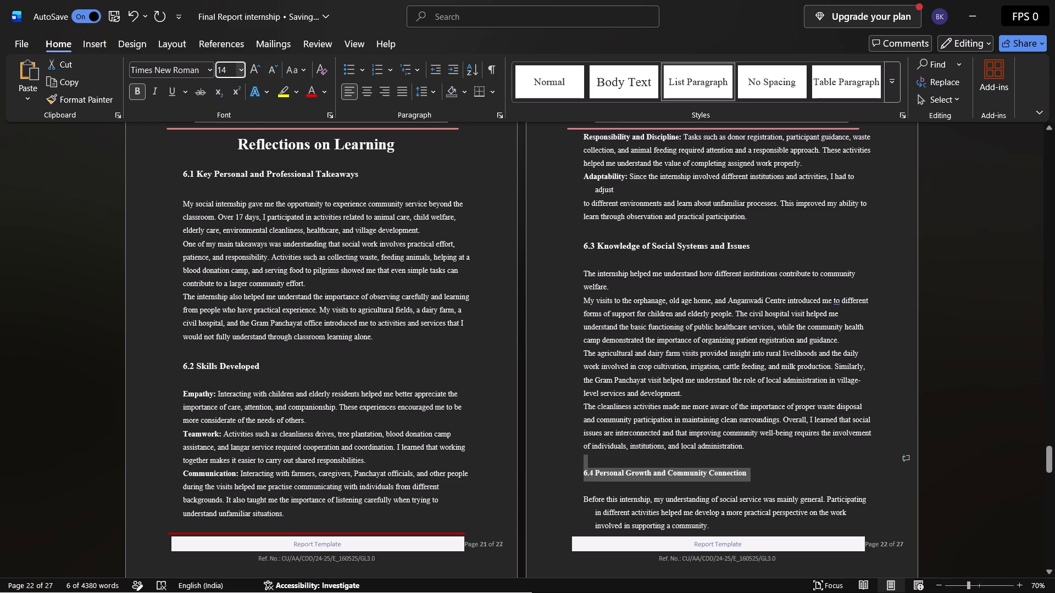
Insert paragraph breaks before the indented continuation lines of the first 6.4 paragraph so they sit flush left.
scroll(643, 445, down, 1)
click(598, 424)
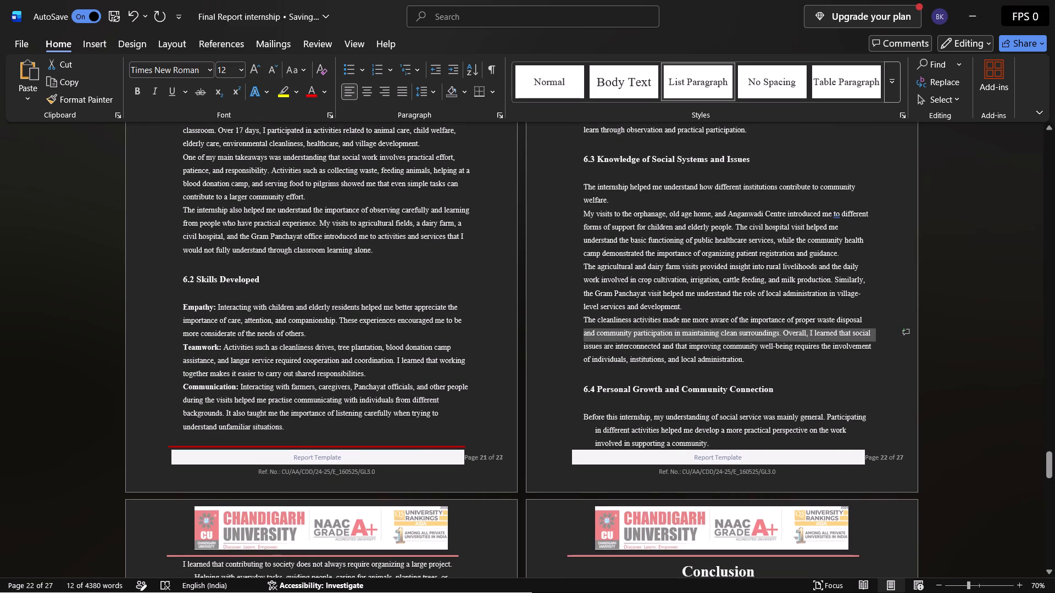
key(Down)
key(Left)
key(Return)
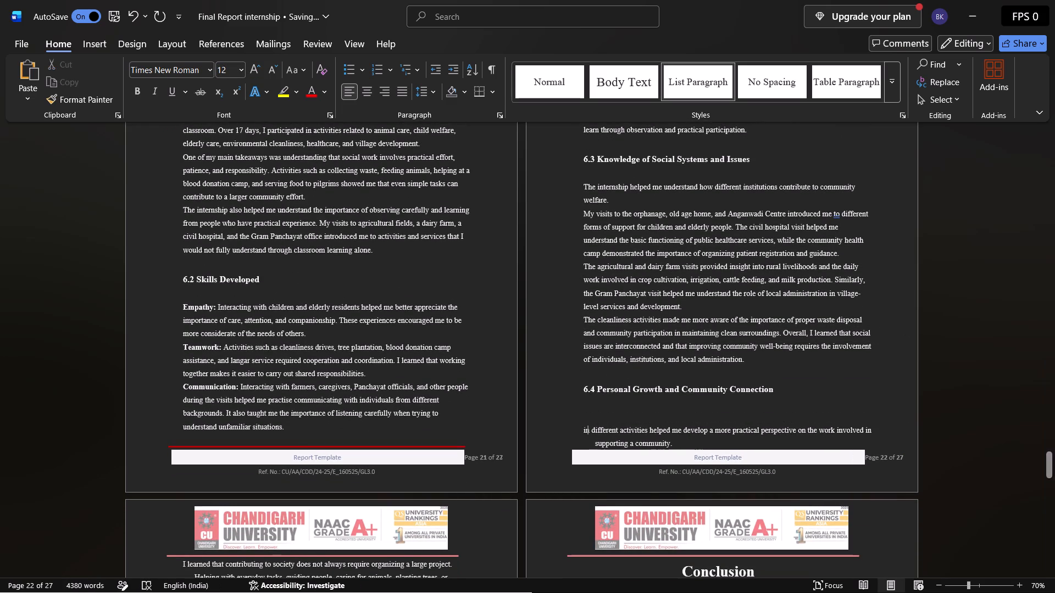
key(Down)
key(Return)
Break the indented continuation lines of the 6.4 "I learned that contributing to society" paragraph so they sit flush left.
key(Down)
key(Down)
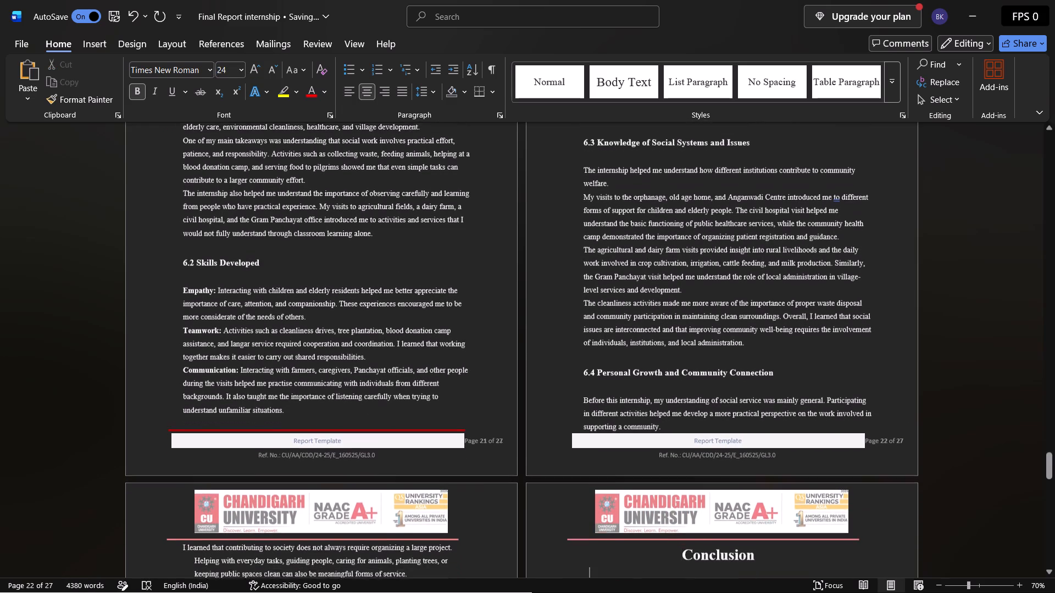
scroll(334, 428, down, 3)
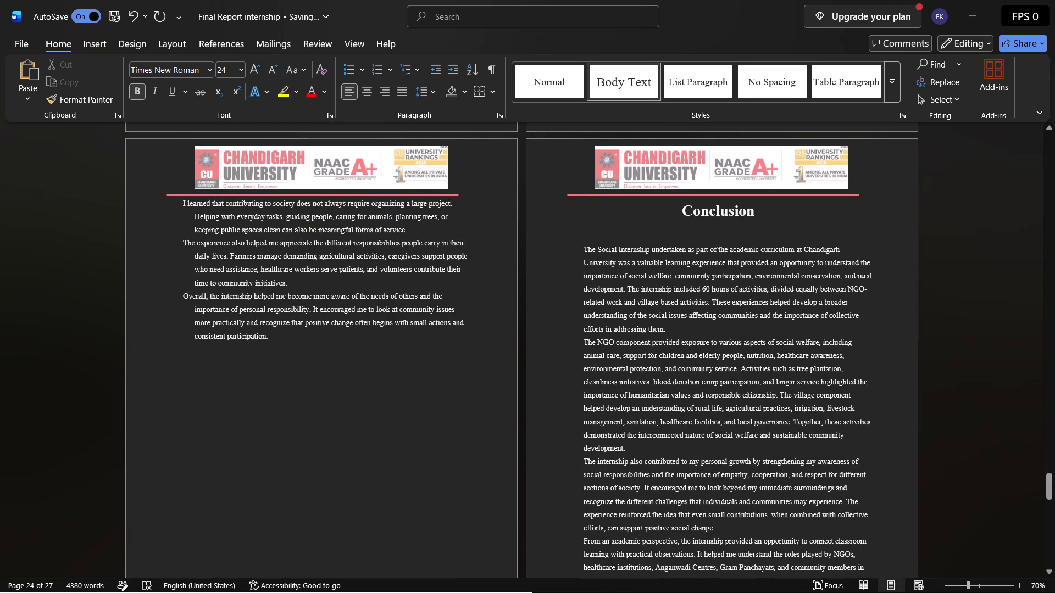
click(191, 218)
key(Return)
key(Down)
key(Return)
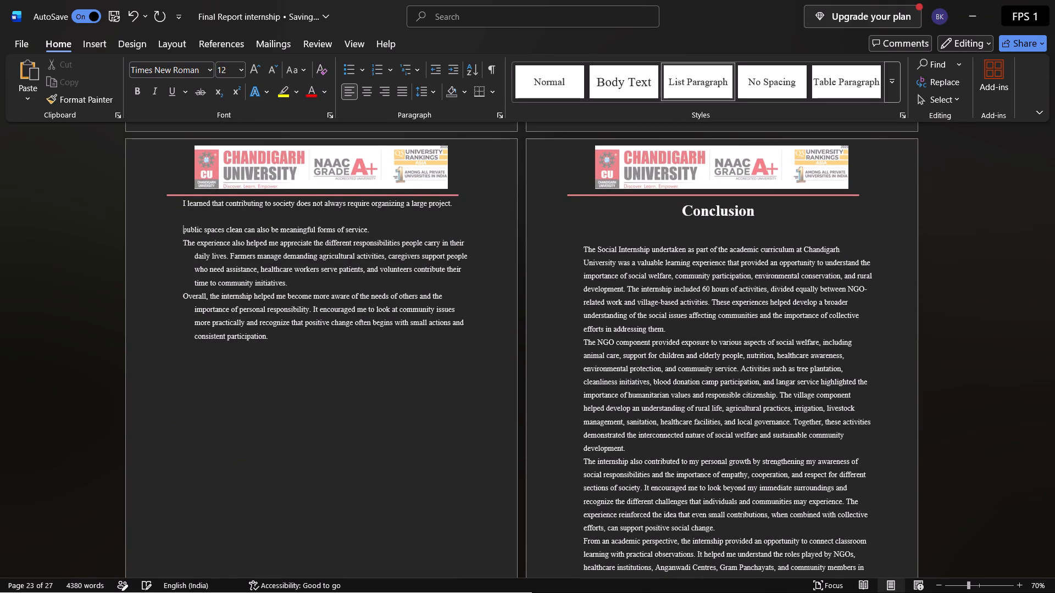
Break the continuation lines of the 6.4 "The experience also helped me" paragraph flush left, leaving no blank line inside it.
key(Down)
key(Down)
key(Return)
key(Down)
key(Return)
key(Return)
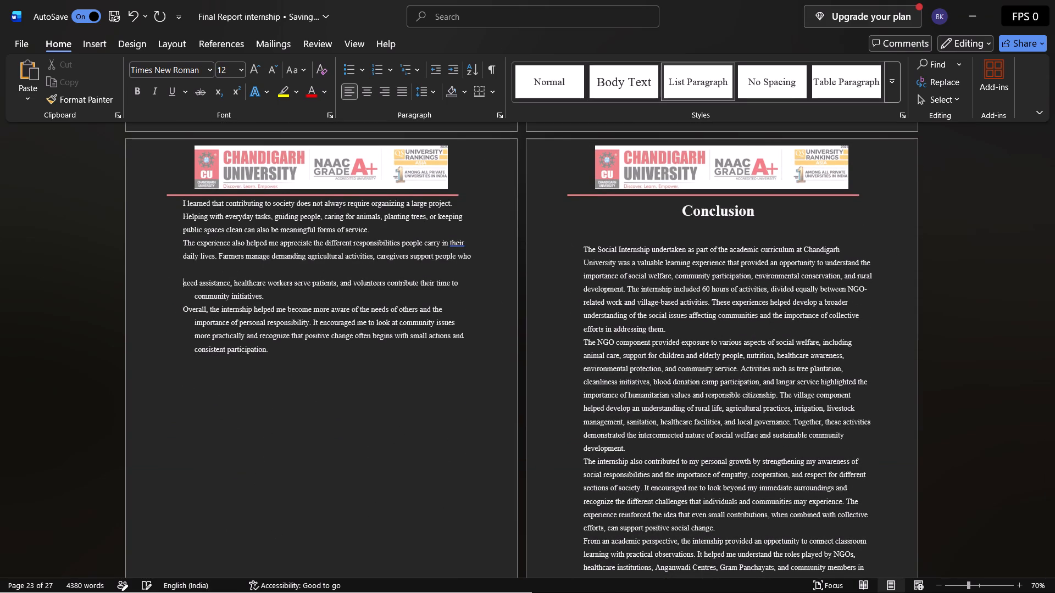
key(BackSpace)
key(Down)
key(Return)
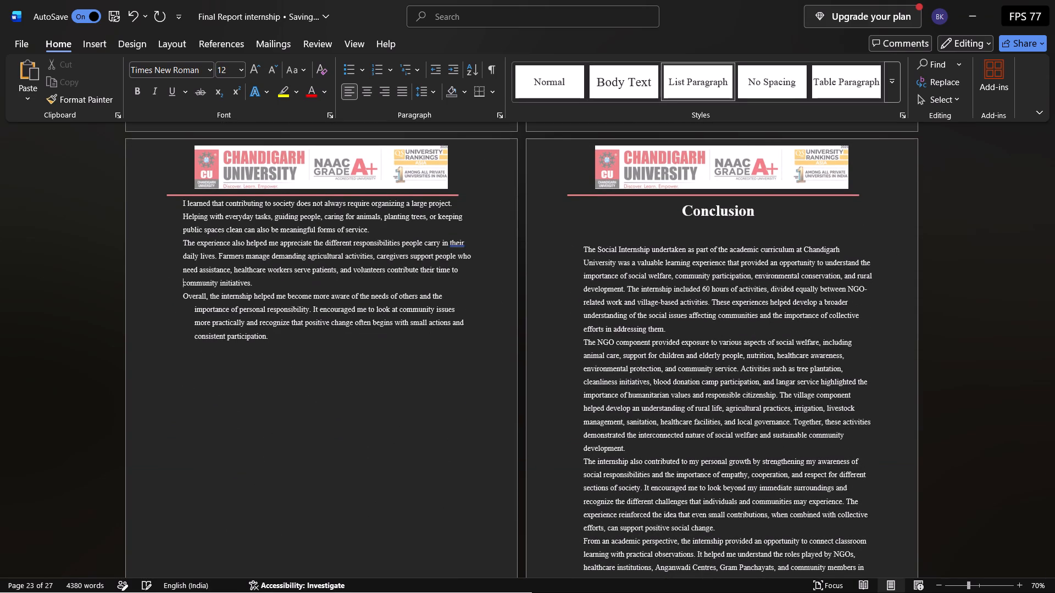
Break the indented continuation lines of the closing 6.4 "Overall, the internship helped me" paragraph so they sit flush left.
key(Down)
key(Down)
key(Return)
key(Down)
key(Return)
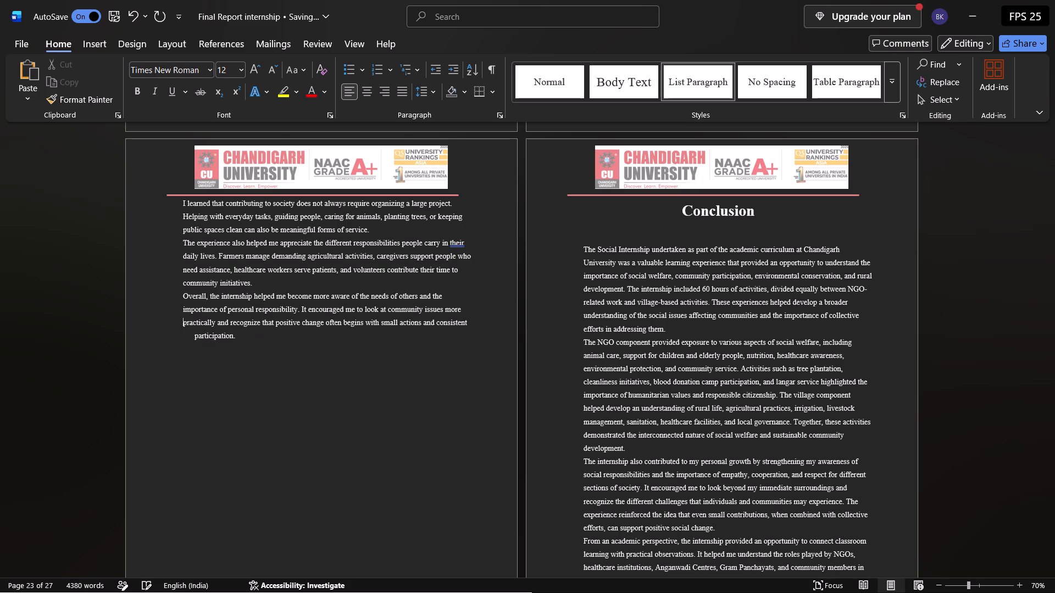
key(Down)
key(Return)
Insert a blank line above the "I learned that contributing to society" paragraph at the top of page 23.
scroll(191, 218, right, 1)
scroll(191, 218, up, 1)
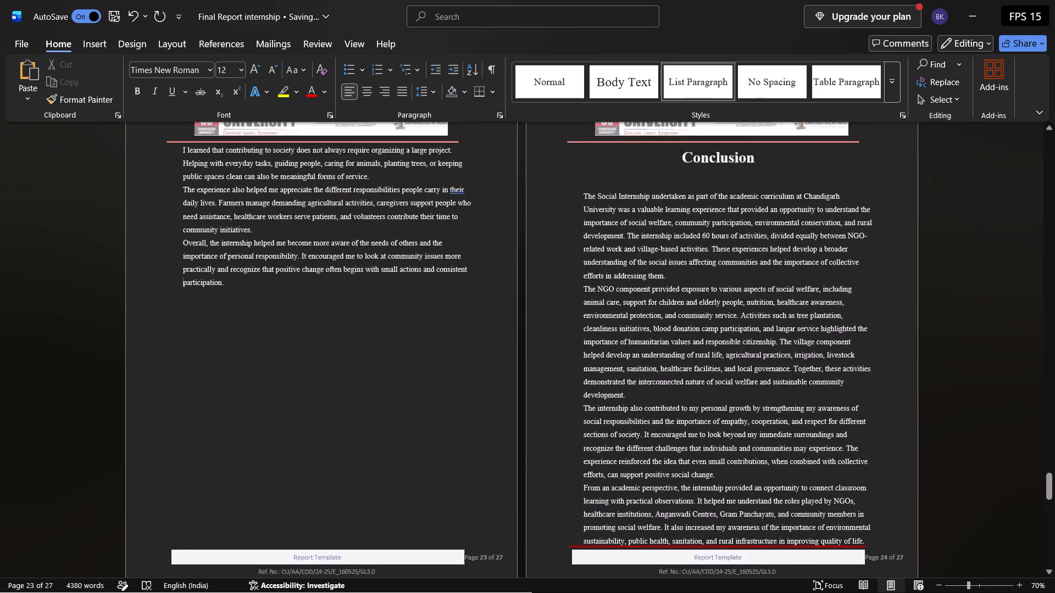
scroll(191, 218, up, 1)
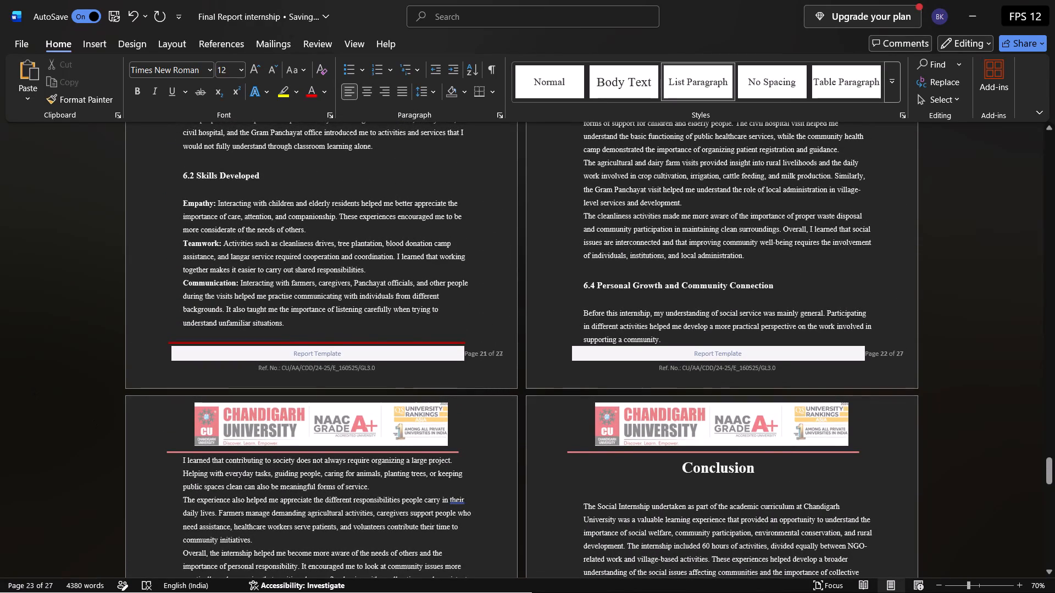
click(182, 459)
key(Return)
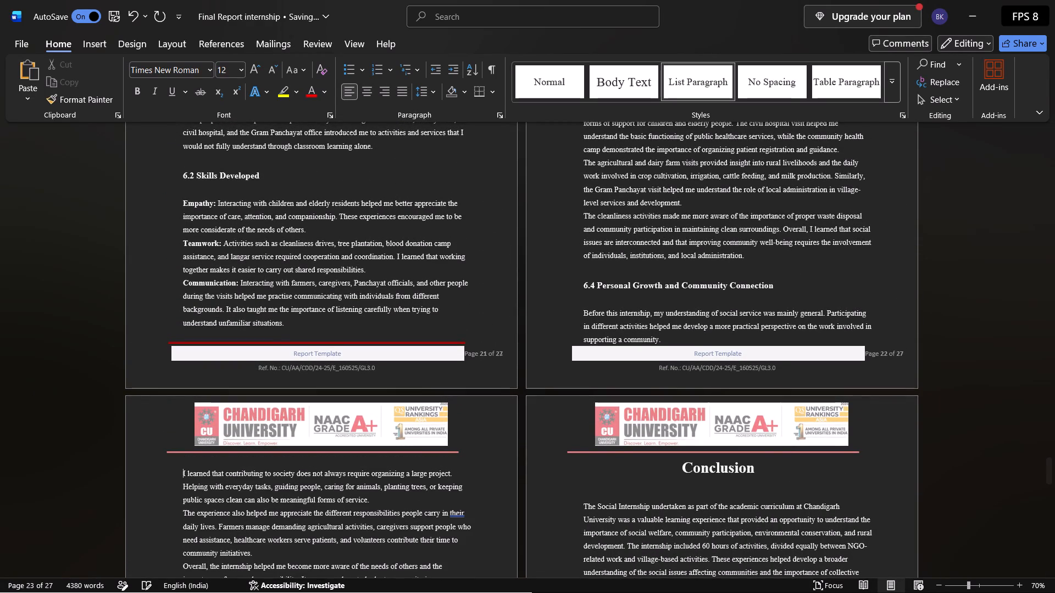
Insert a blank line above the "Responsibility and Discipline" paragraph at the top of page 22.
scroll(182, 459, up, 2)
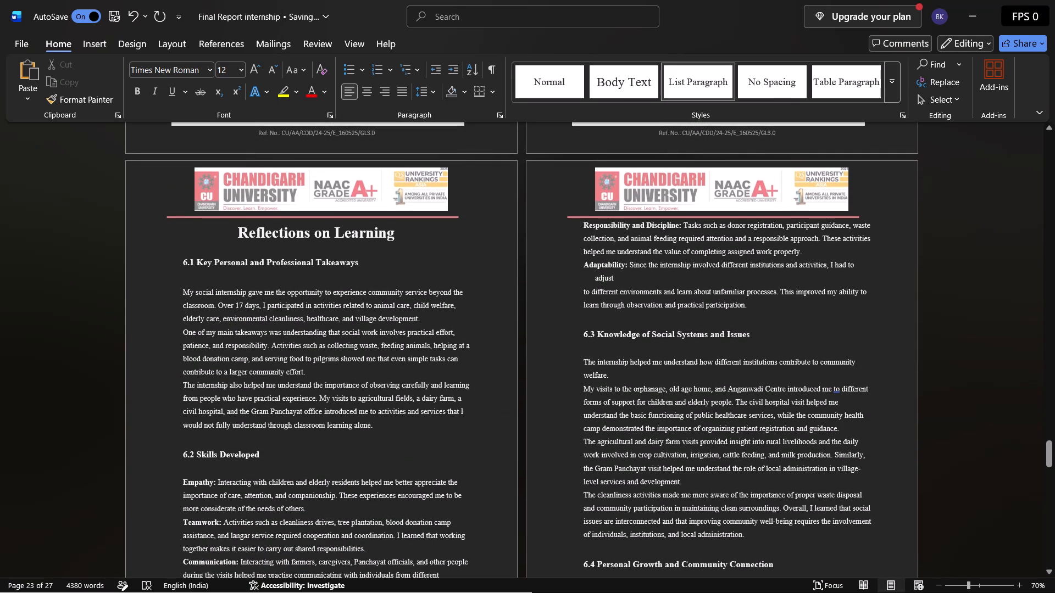
click(581, 227)
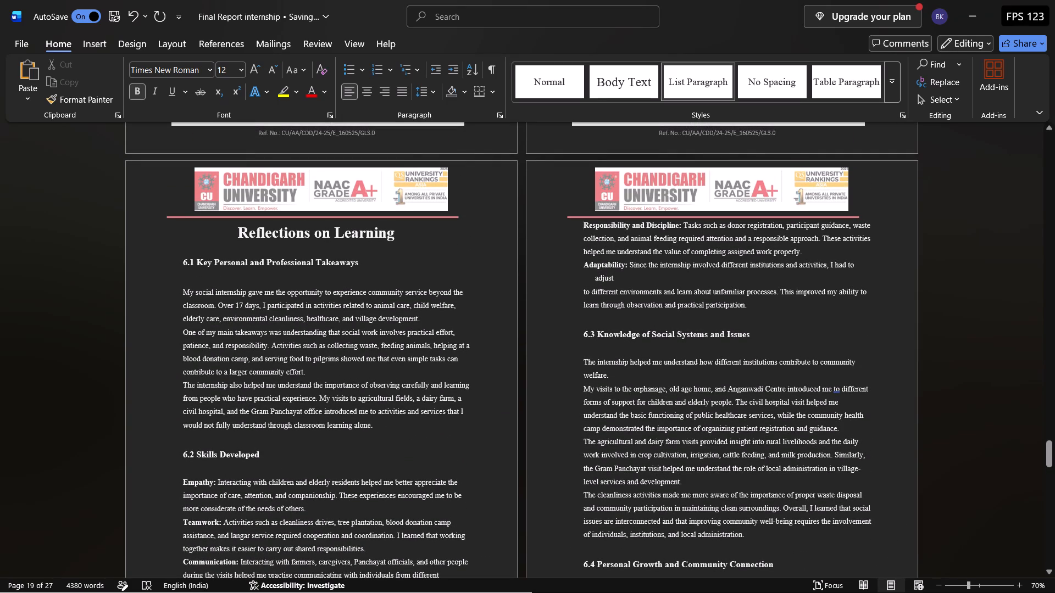
key(Return)
Insert four blank lines above the 6.4 heading to push it onto the top of page 23.
scroll(581, 227, down, 2)
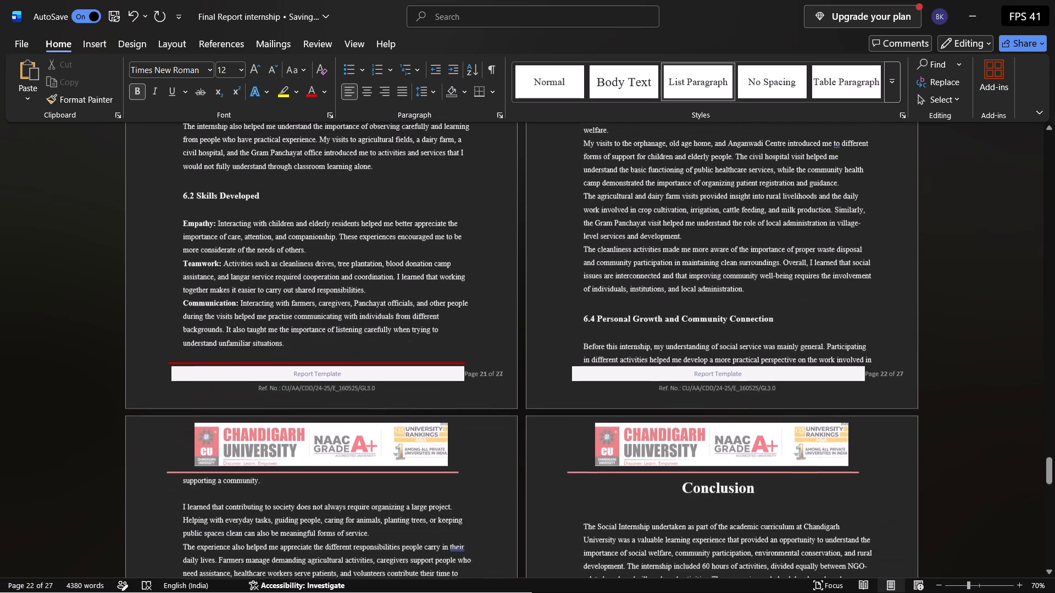
scroll(581, 227, down, 1)
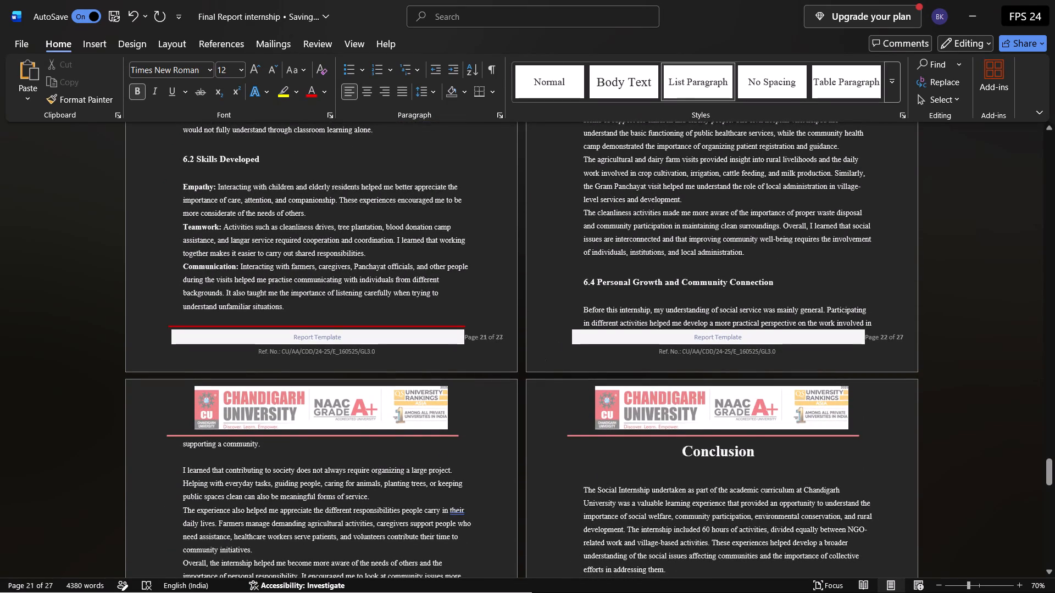
click(579, 278)
key(Return)
key(Return)
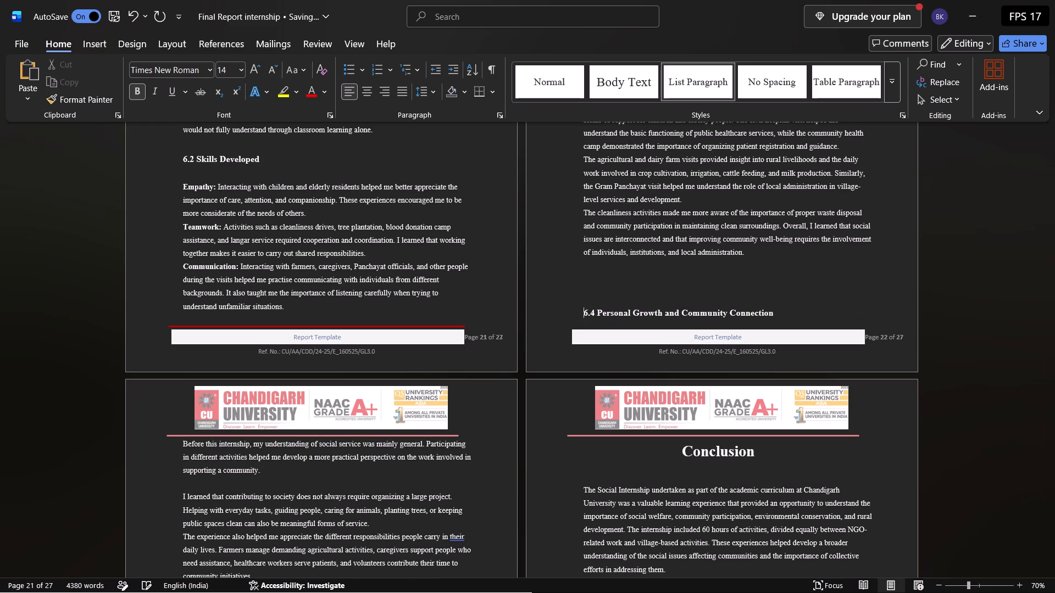
key(Return)
key(Return)
Remove the blank line between the first 6.4 paragraph and the "I learned that contributing to society" paragraph.
scroll(579, 278, down, 2)
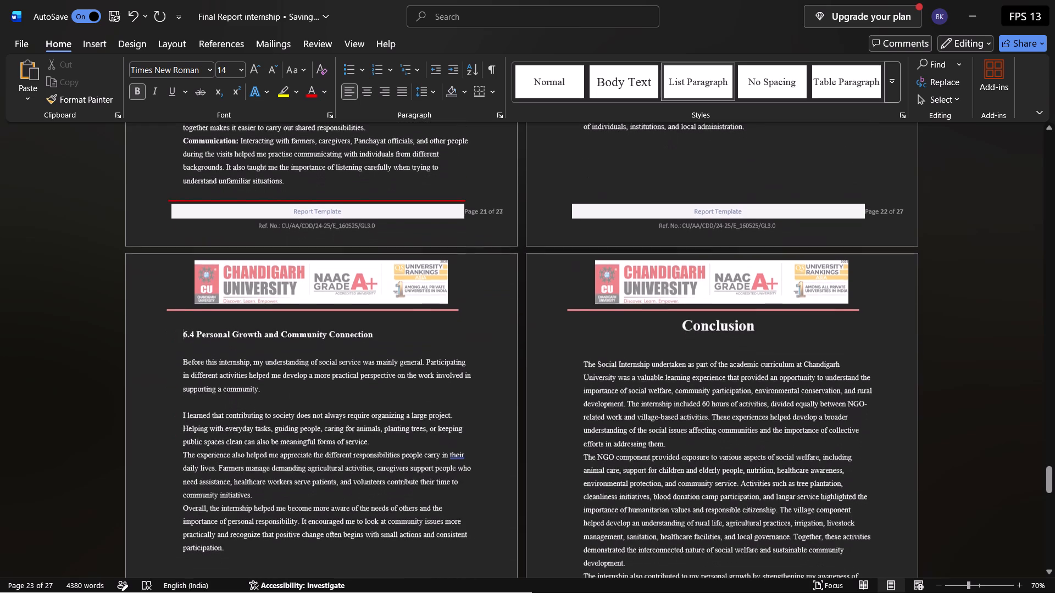
click(283, 400)
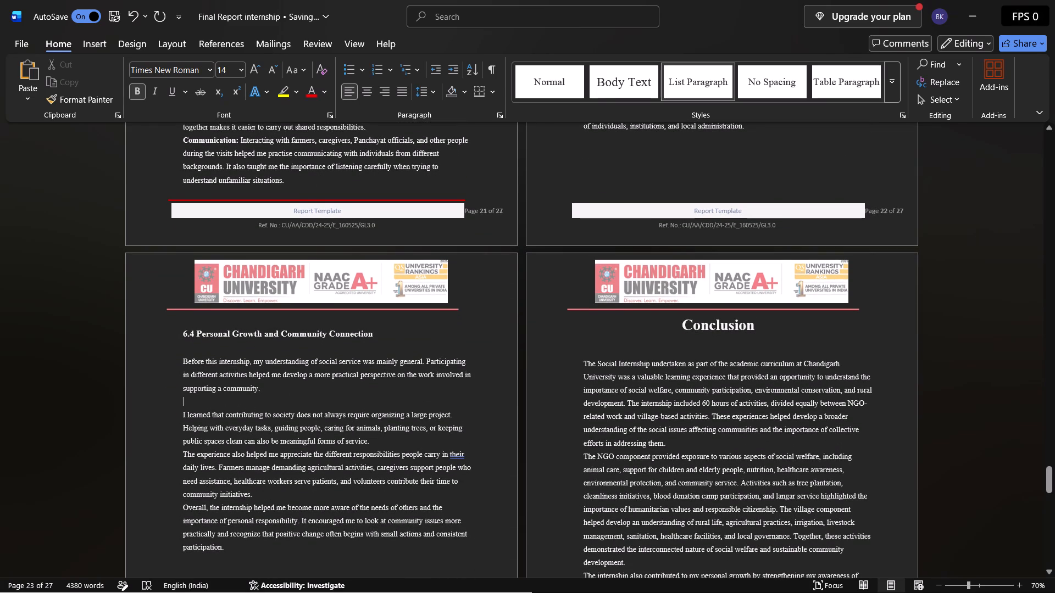
key(BackSpace)
key(BackSpace)
Review the layout of the Problem Statement, Reflections on Learning and Conclusion pages for consistent headings, spacing and indents.
scroll(283, 400, down, 1)
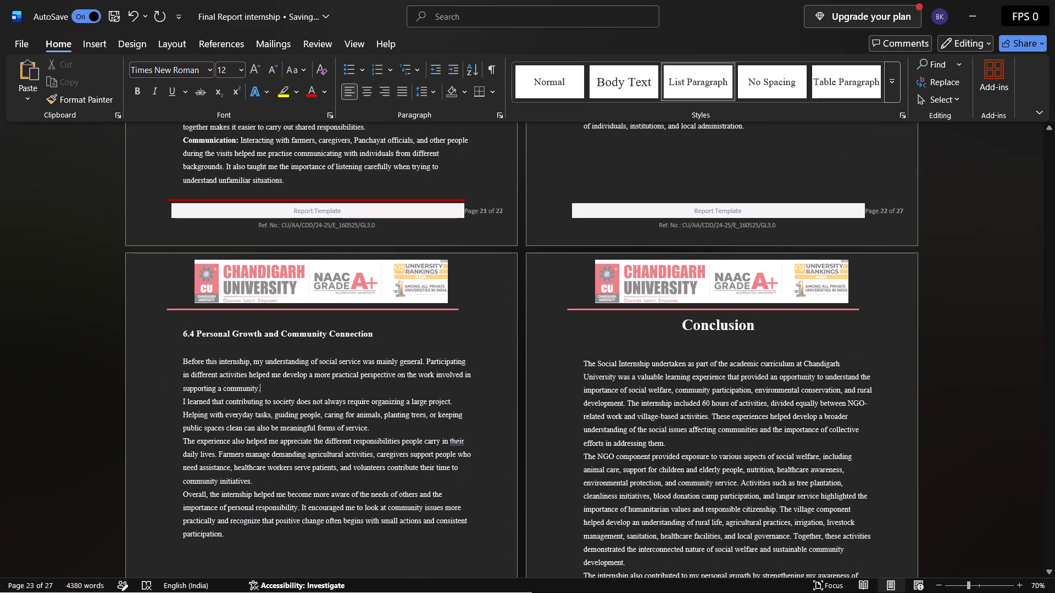
scroll(283, 400, down, 1)
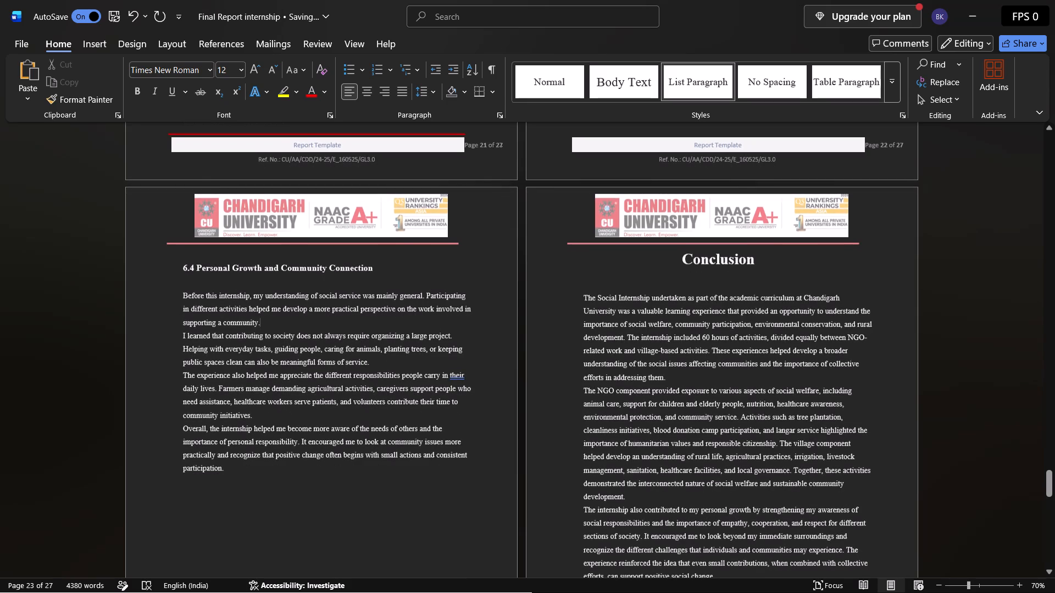
scroll(283, 400, down, 1)
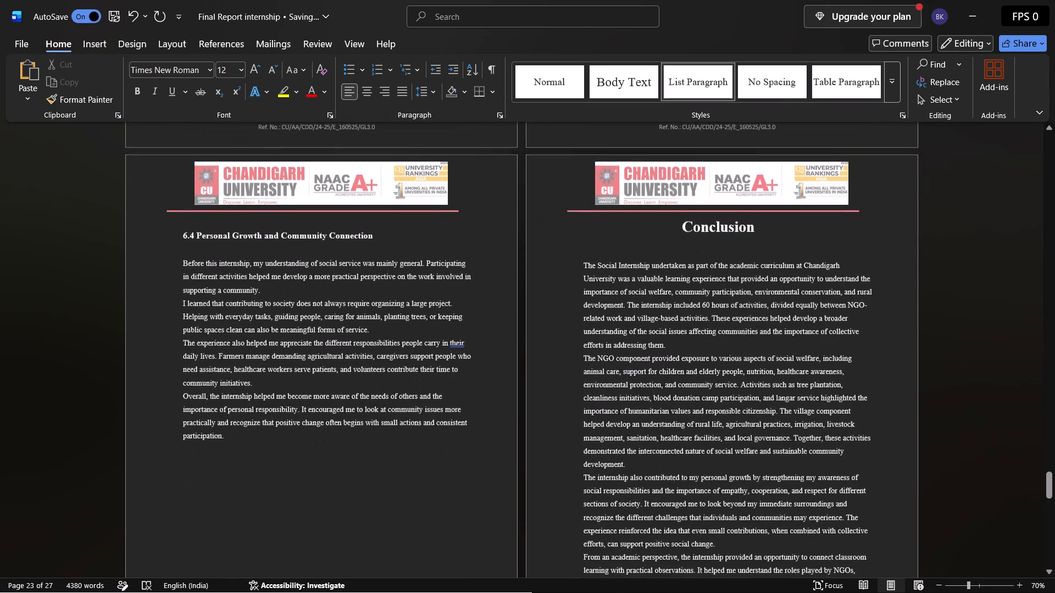
scroll(283, 400, up, 4)
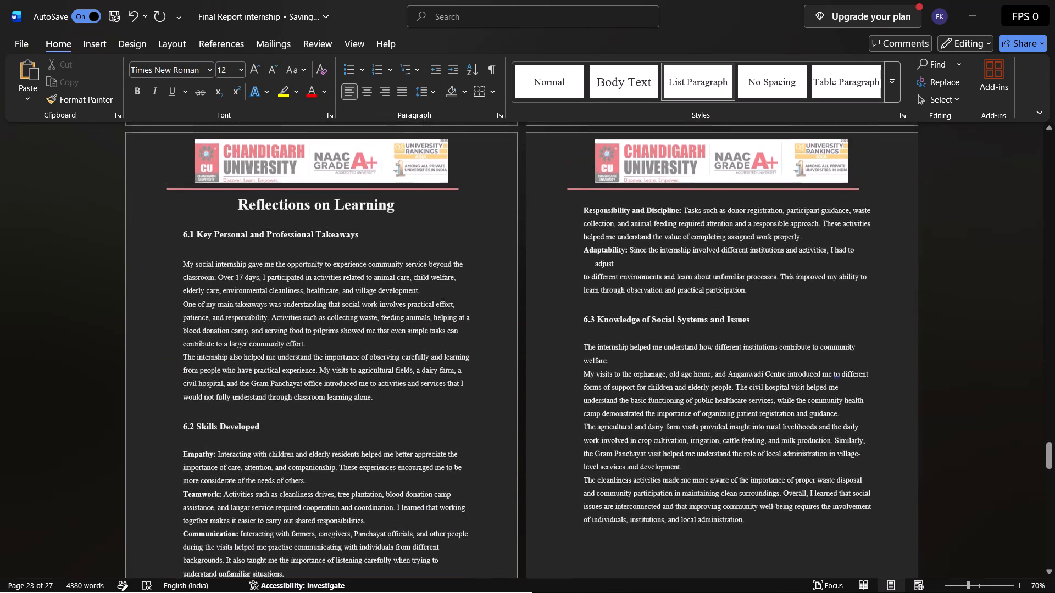
scroll(283, 400, up, 5)
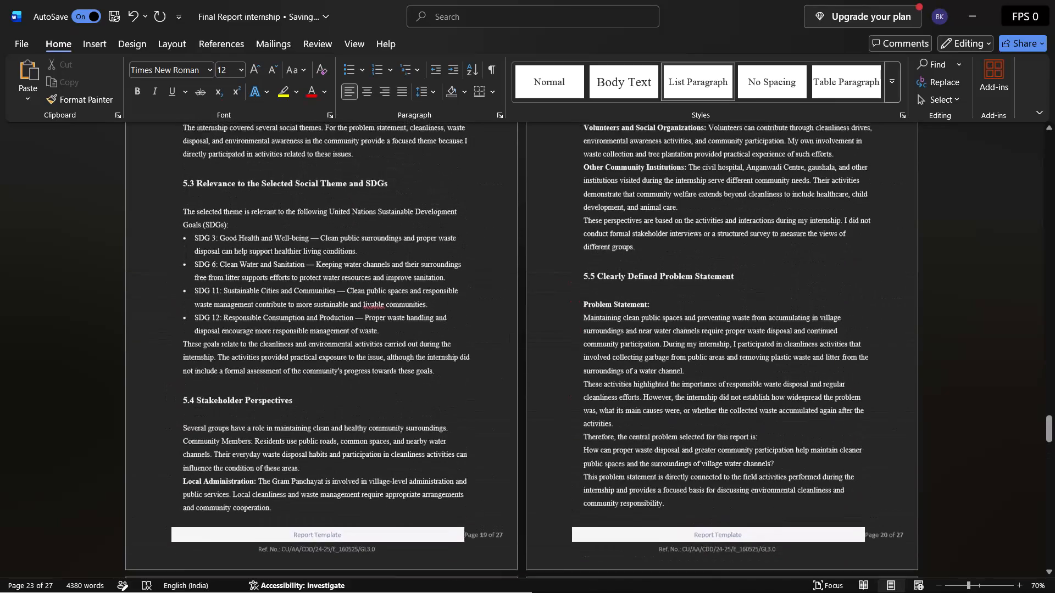
scroll(283, 400, up, 5)
scroll(283, 400, right, 1)
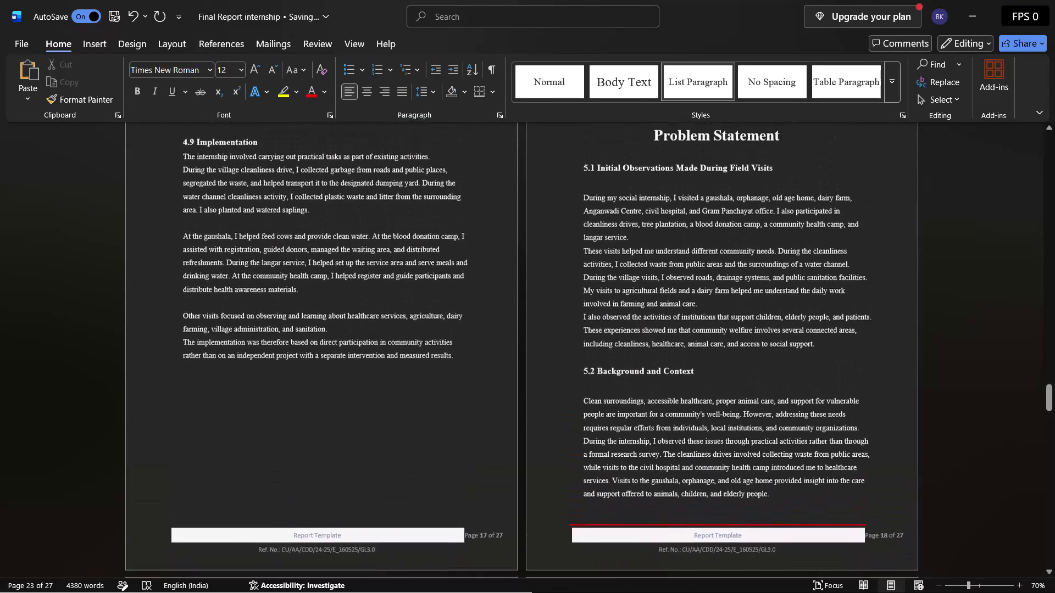
scroll(283, 400, right, 2)
scroll(283, 400, down, 3)
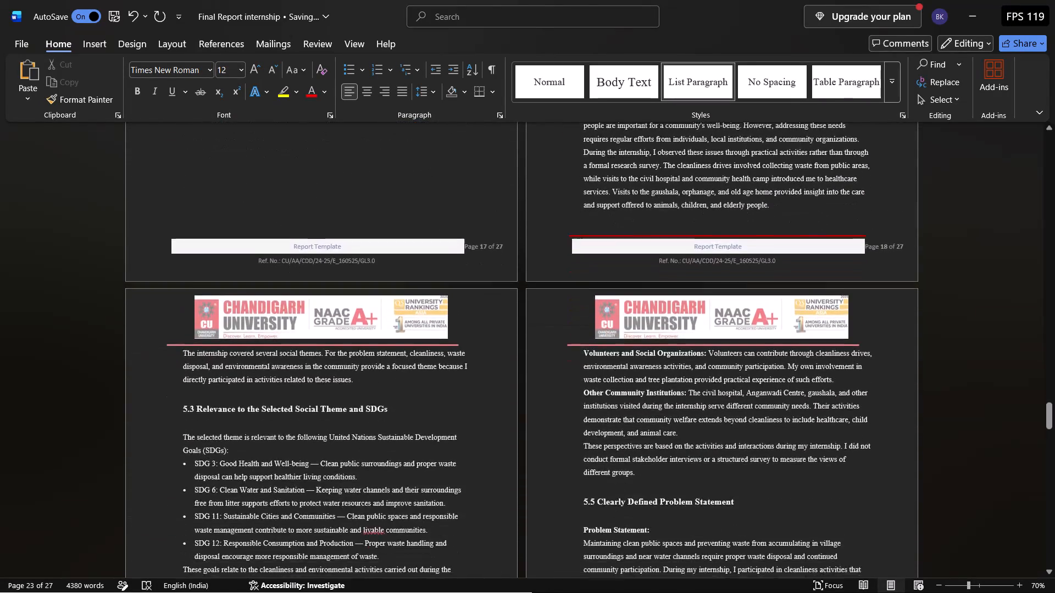
scroll(283, 400, down, 2)
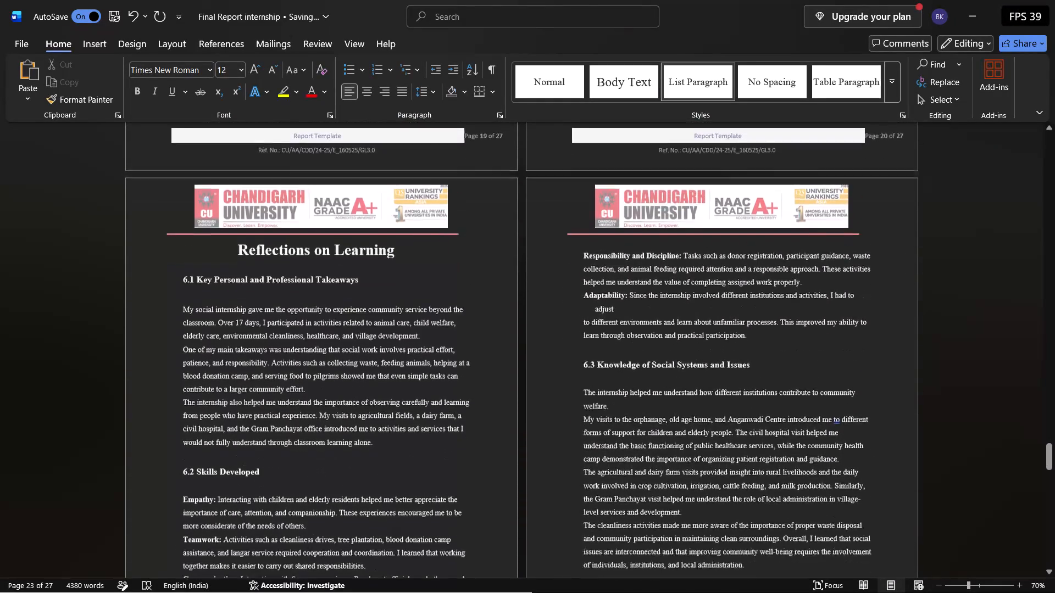
scroll(283, 400, down, 4)
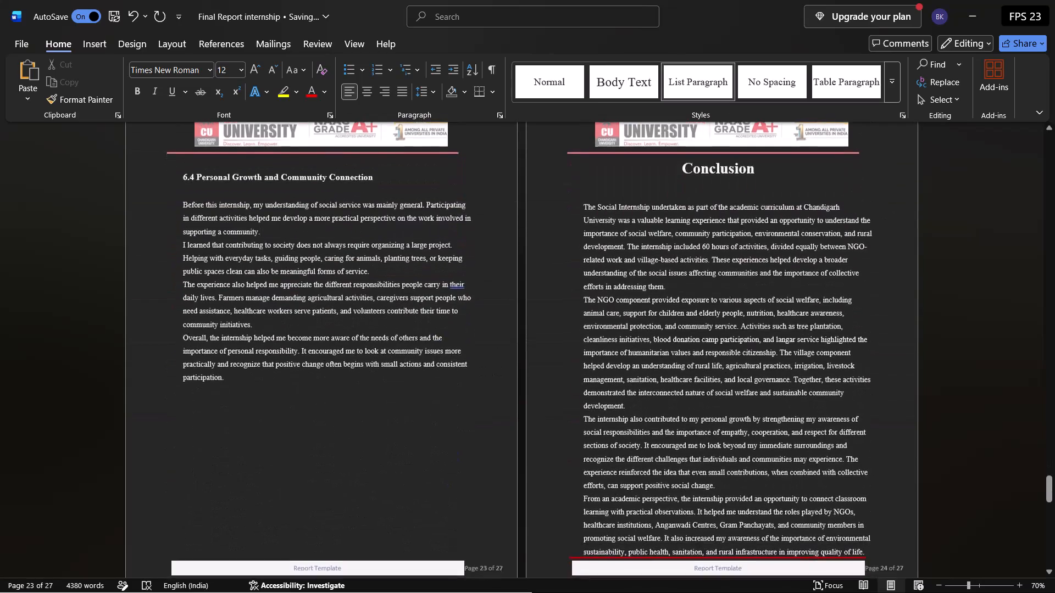
scroll(283, 400, down, 1)
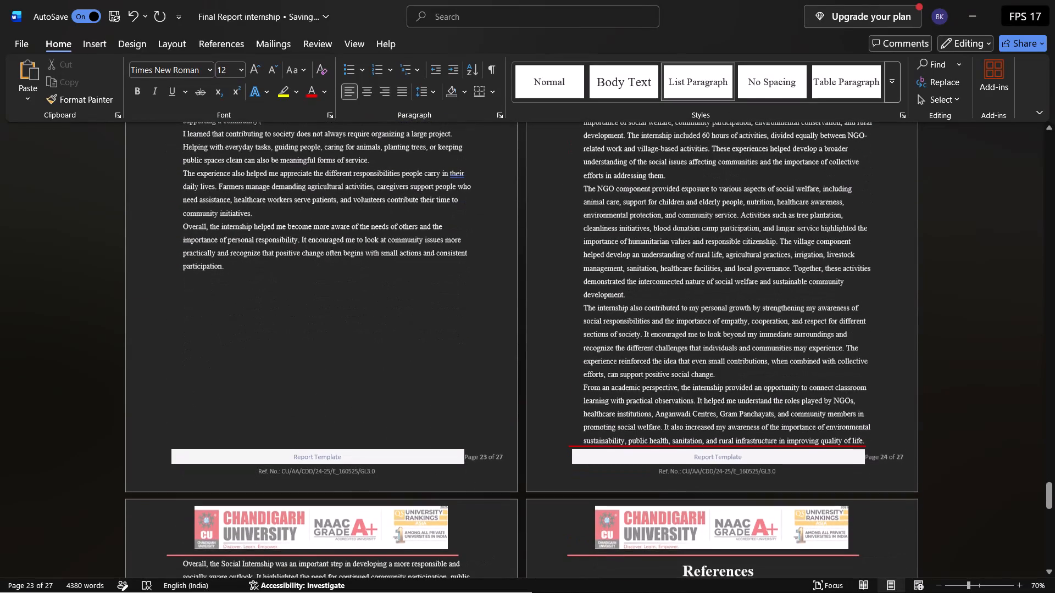
Switch to the report template PDF in Edge and copy the Conclusion heading with its two bullet points.
scroll(409, 291, down, 3)
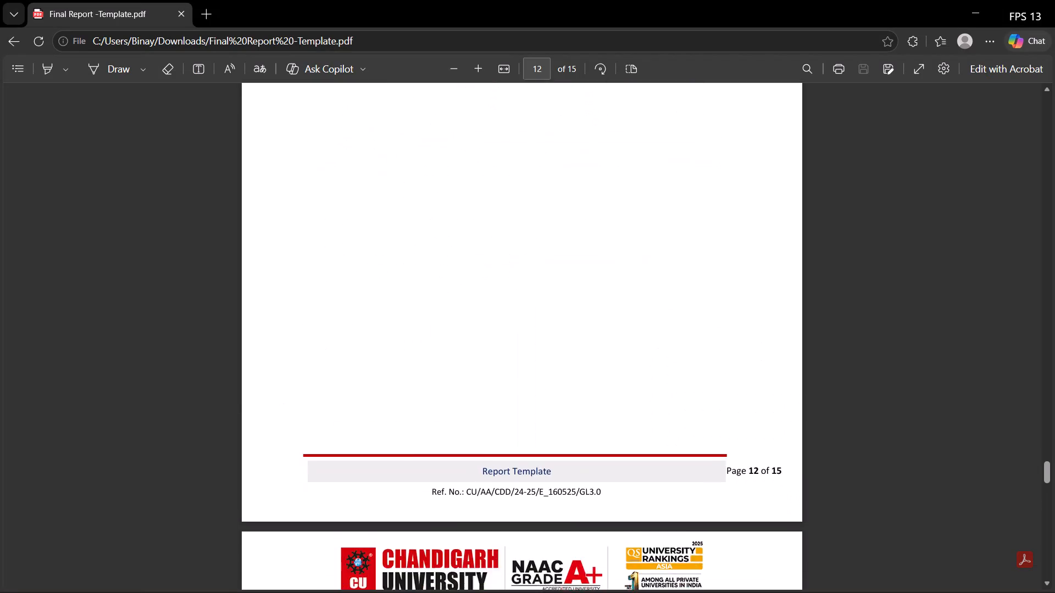
scroll(409, 291, down, 3)
drag(458, 183, 680, 237)
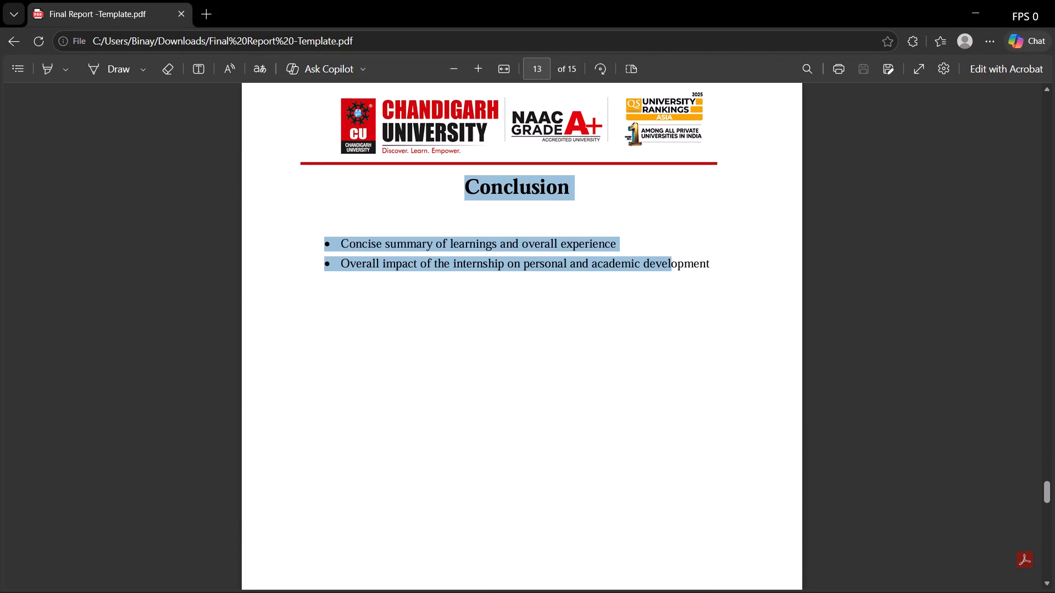
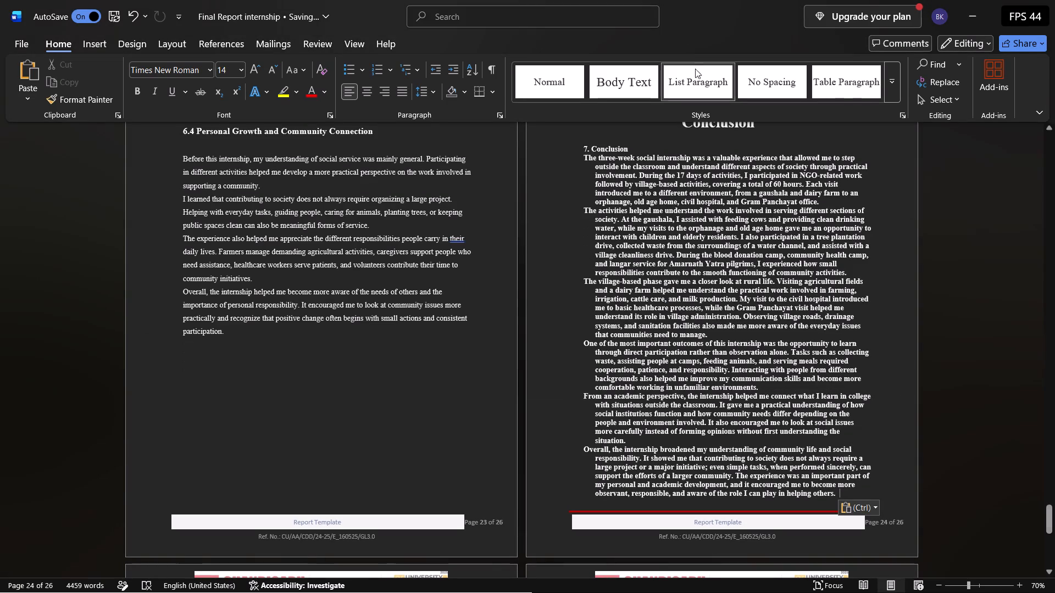
drag(581, 142, 842, 468)
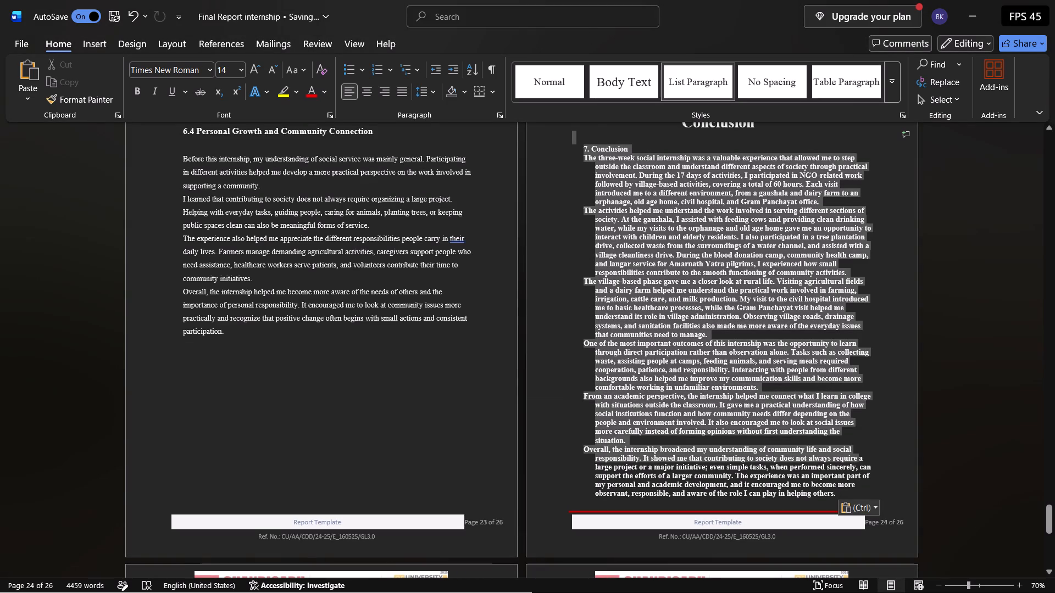
drag(842, 468, 842, 504)
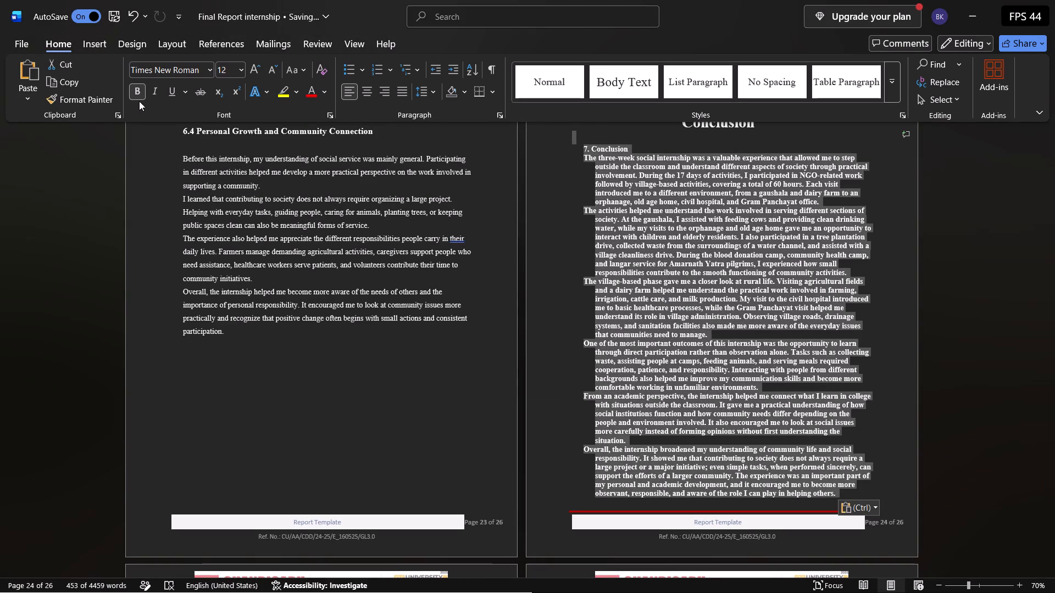
click(136, 96)
click(428, 92)
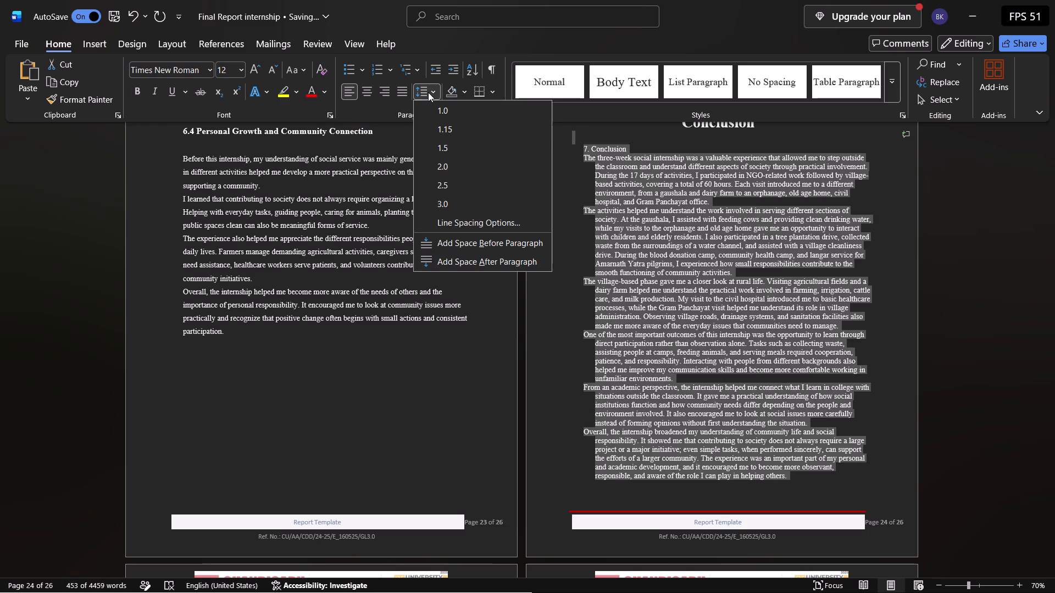
click(439, 140)
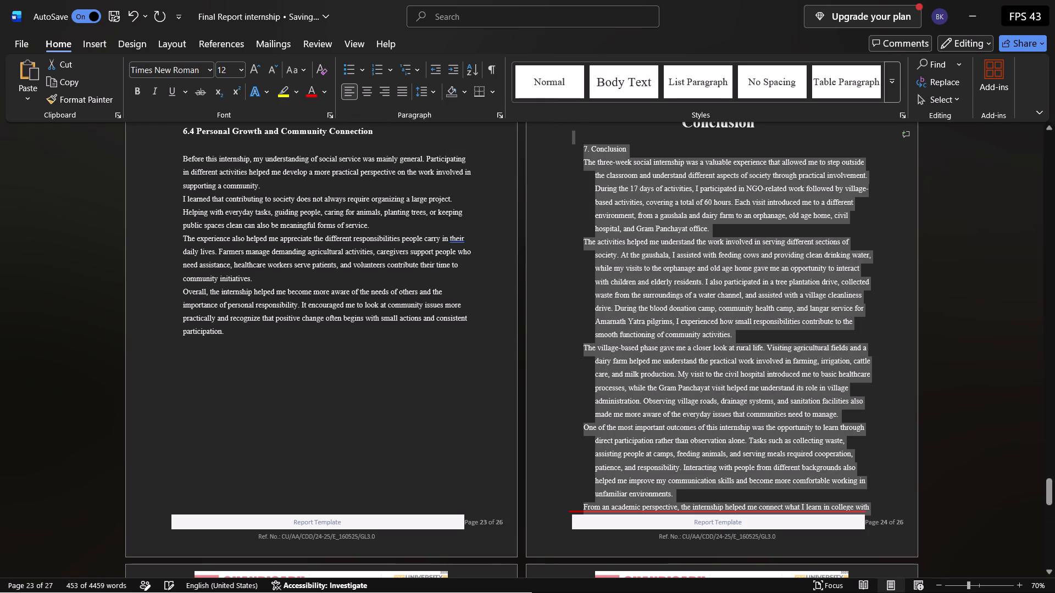
Delete the redundant "7. Conclusion" line beneath the Conclusion title, including its empty paragraph.
scroll(631, 229, down, 1)
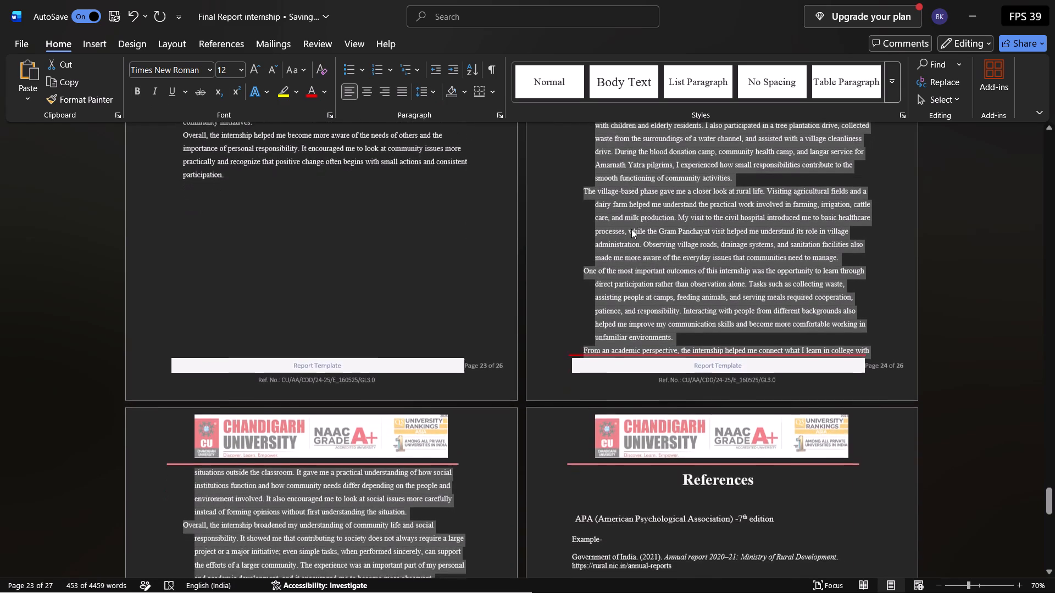
scroll(631, 229, down, 1)
scroll(631, 229, up, 2)
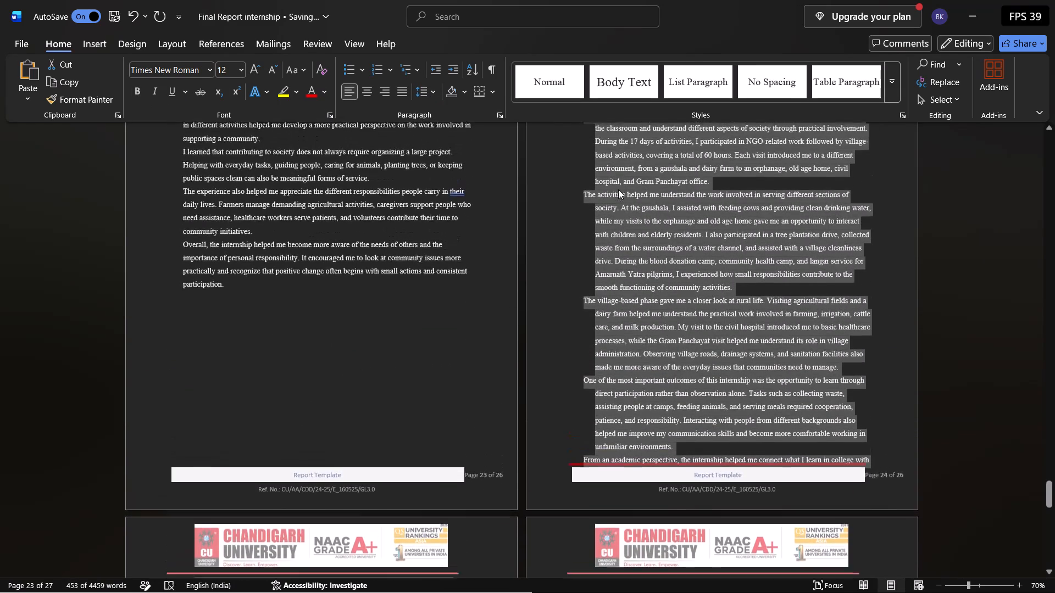
scroll(618, 189, up, 2)
click(643, 153)
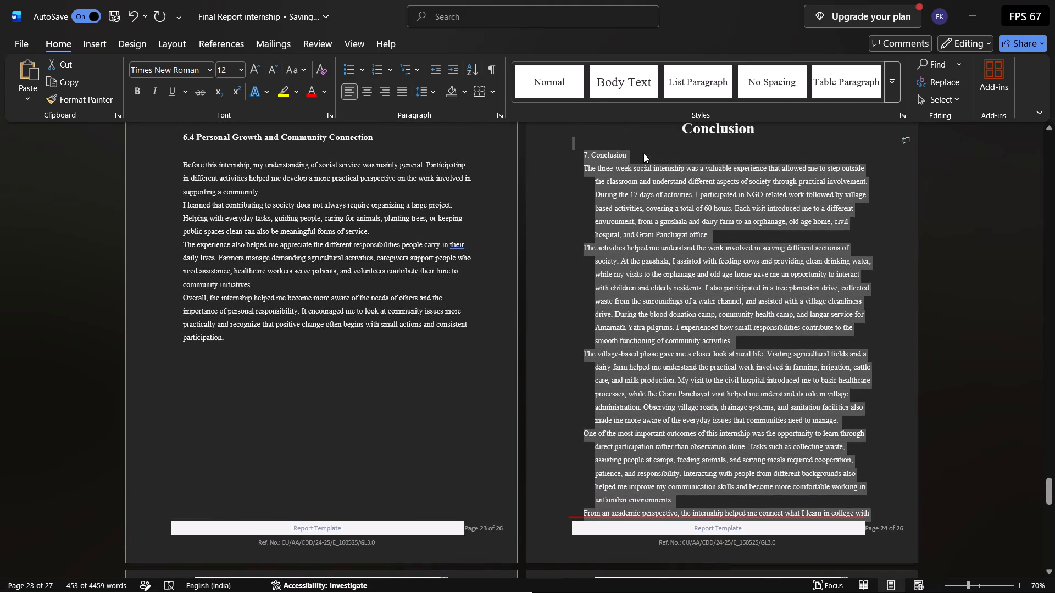
key(BackSpace)
key(BackSpace)
key(BackSpace)
key(BackSpace)
key(BackSpace)
key(BackSpace)
key(BackSpace)
key(BackSpace)
key(BackSpace)
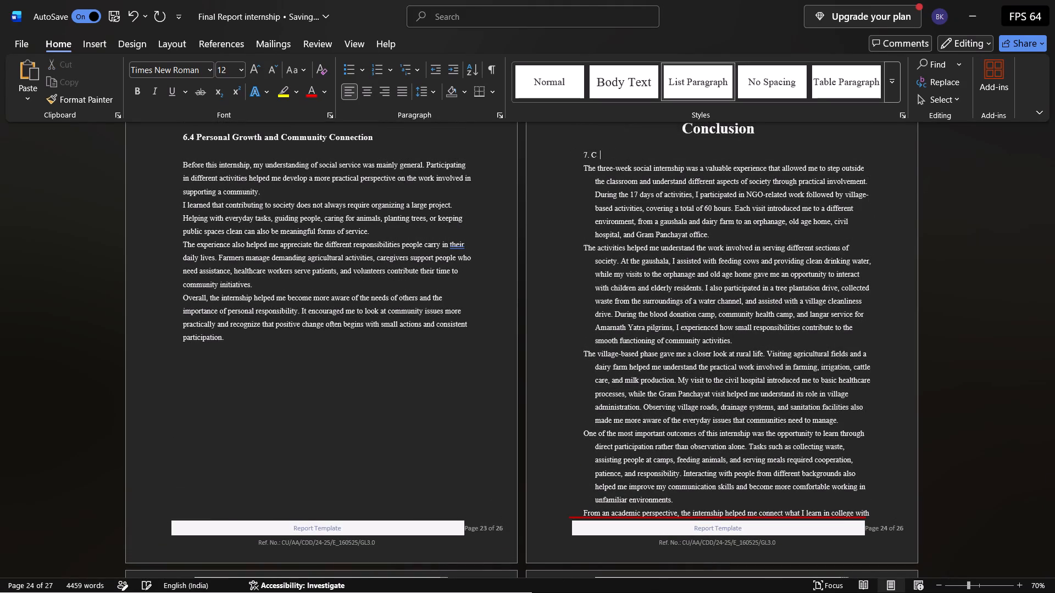
key(BackSpace)
key(BackSpace)
key(BackSpace)
key(BackSpace)
key(BackSpace)
key(BackSpace)
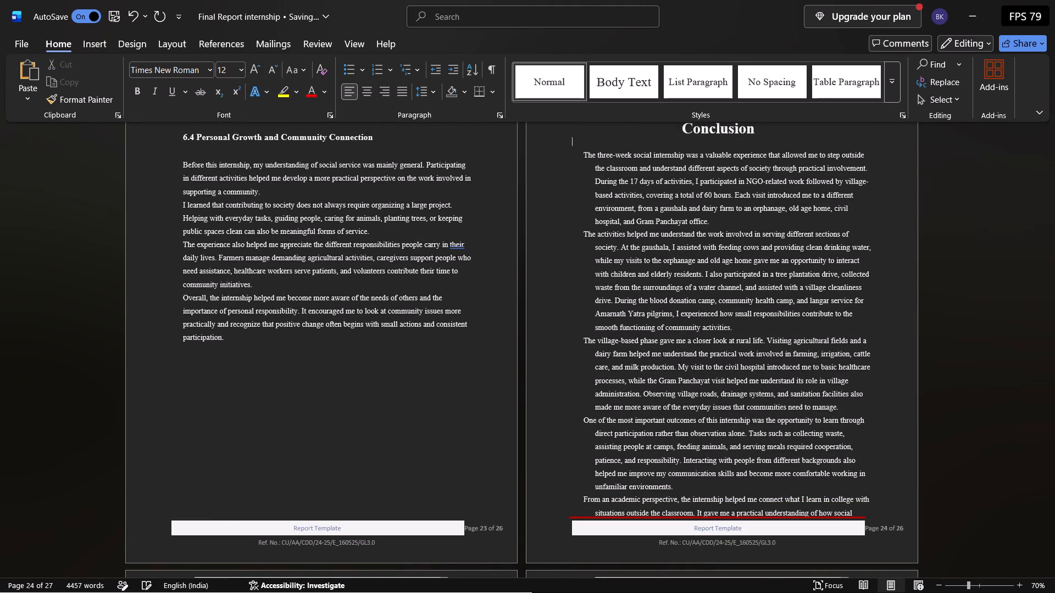
Insert line-start paragraph breaks in the first Conclusion paragraph to align its indented lines flush with the opening line.
key(Down)
key(Down)
key(Return)
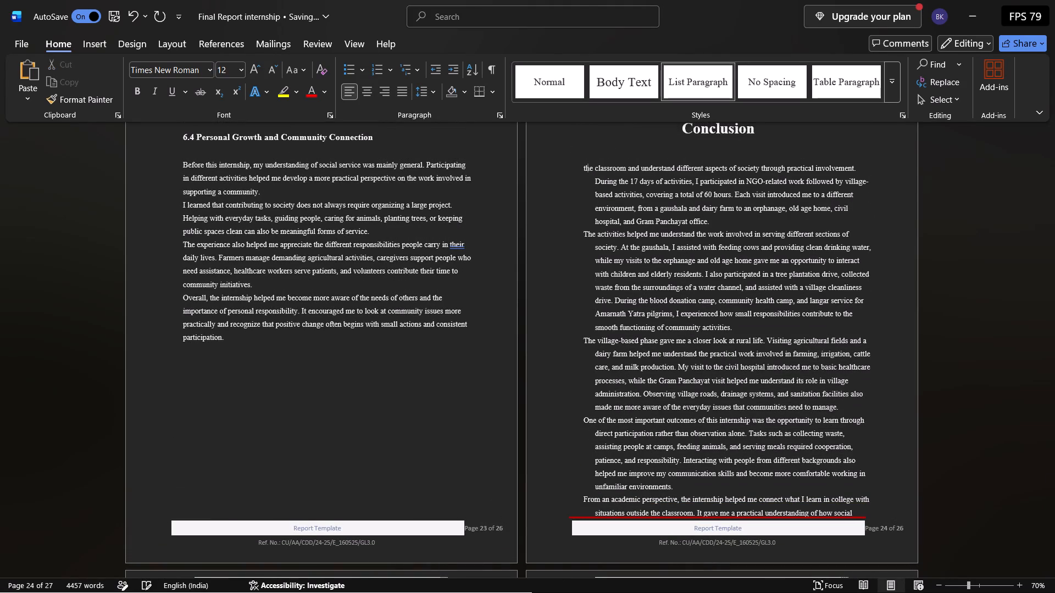
key(Down)
key(Return)
key(Down)
key(Return)
key(Down)
key(Return)
key(Down)
key(Return)
key(Down)
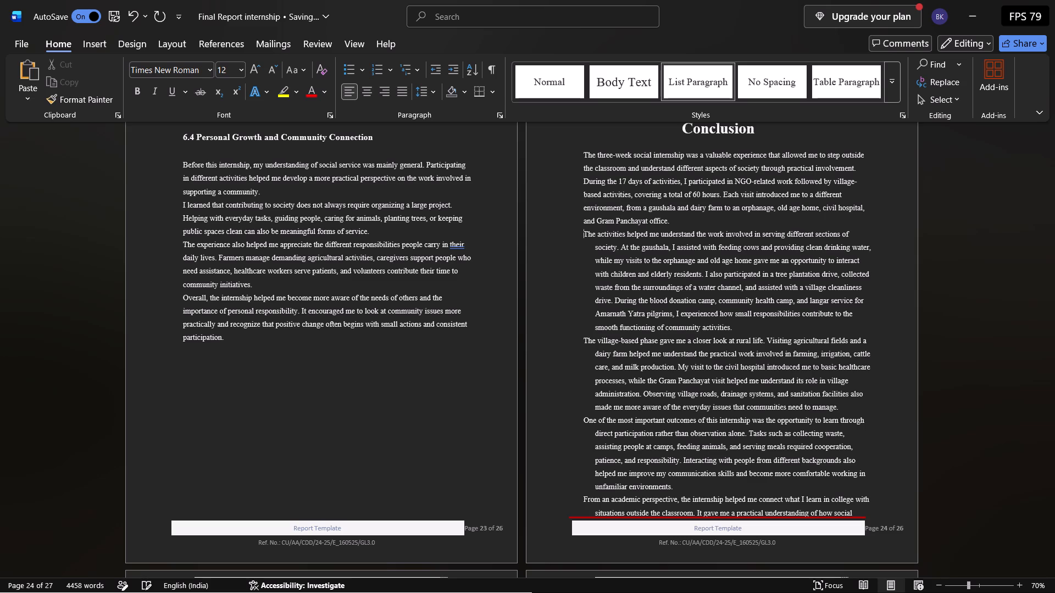
Put a blank line before "The activities helped me understand" and break that paragraph's indented lines so they align flush.
key(Return)
key(Down)
key(Down)
key(Up)
key(Return)
key(Down)
key(Return)
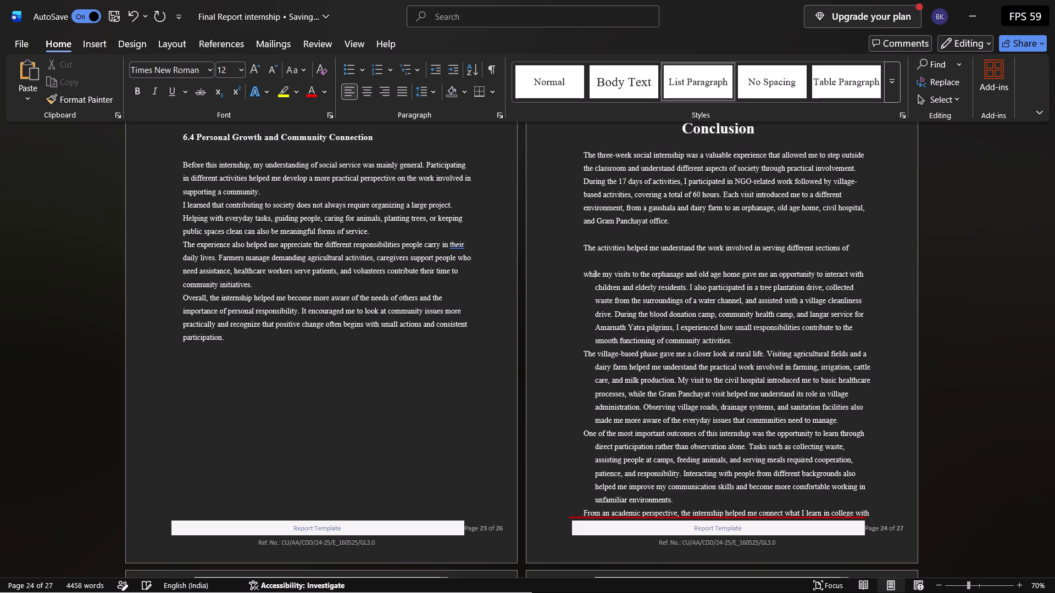
key(Down)
key(Return)
key(Down)
key(Return)
key(Down)
key(Return)
key(Return)
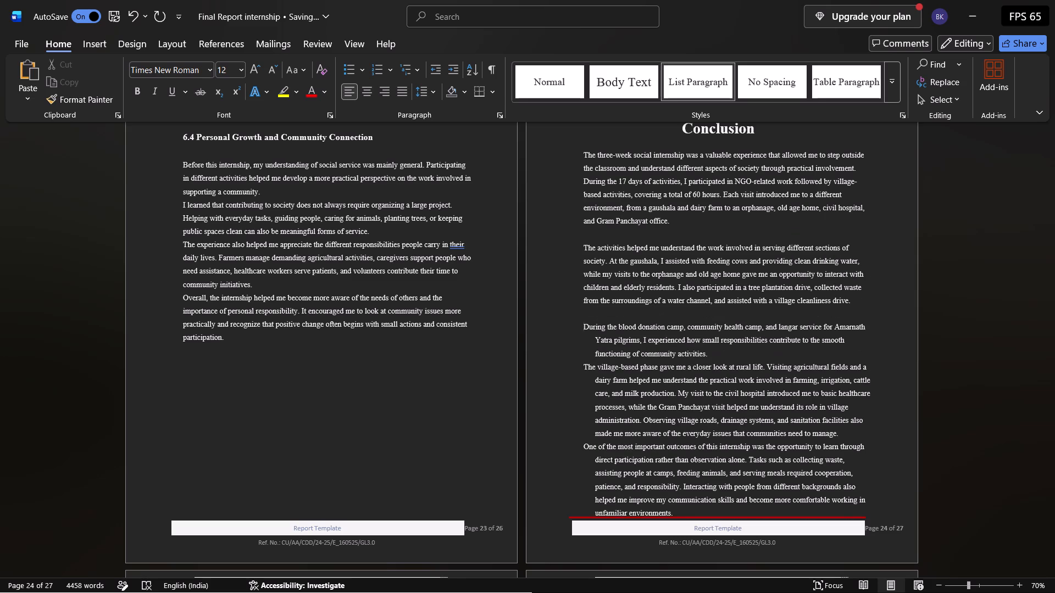
key(BackSpace)
key(ctrl+z)
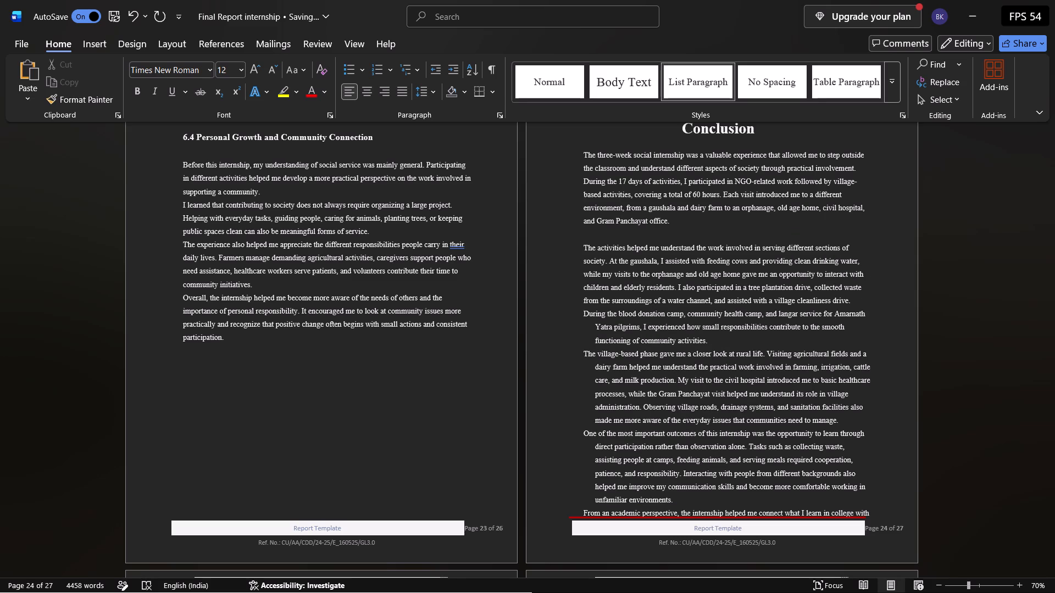
key(ctrl+z)
key(Return)
key(Down)
key(Return)
key(Down)
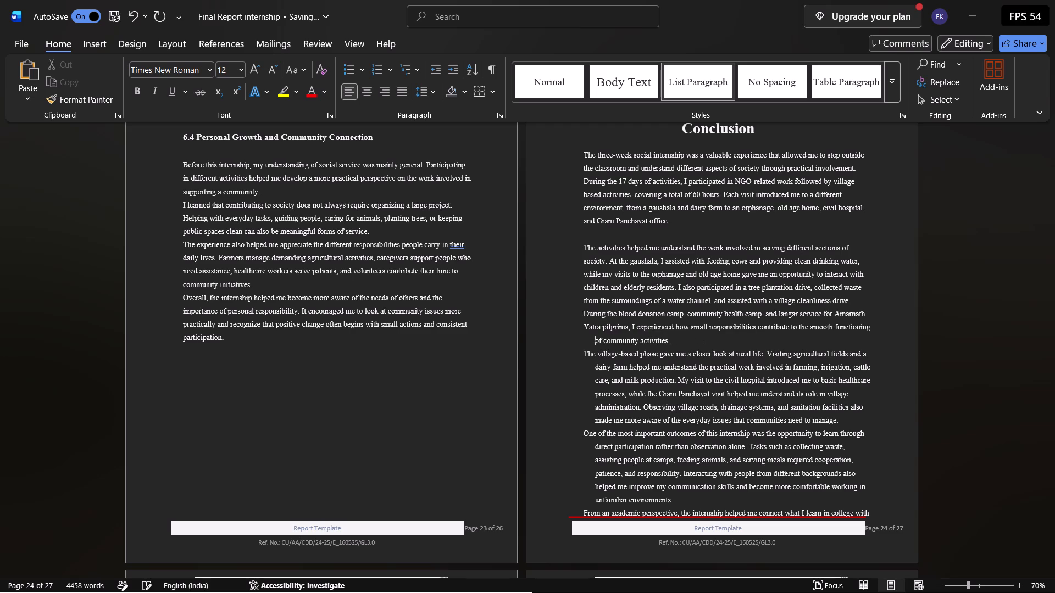
key(Return)
key(Down)
Put a blank line before "The village-based phase" and break that paragraph's indented lines so they align flush.
key(Return)
key(Down)
key(Return)
key(Down)
key(Return)
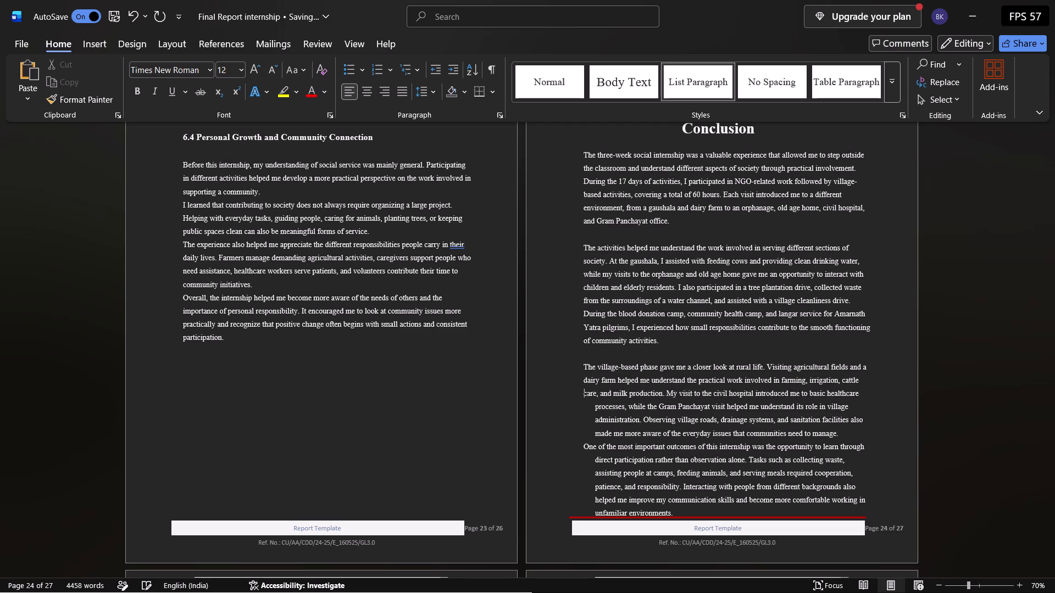
key(Down)
key(Return)
key(Return)
key(Down)
key(ctrl+z)
key(Return)
key(Down)
key(Return)
key(Down)
key(Return)
key(Down)
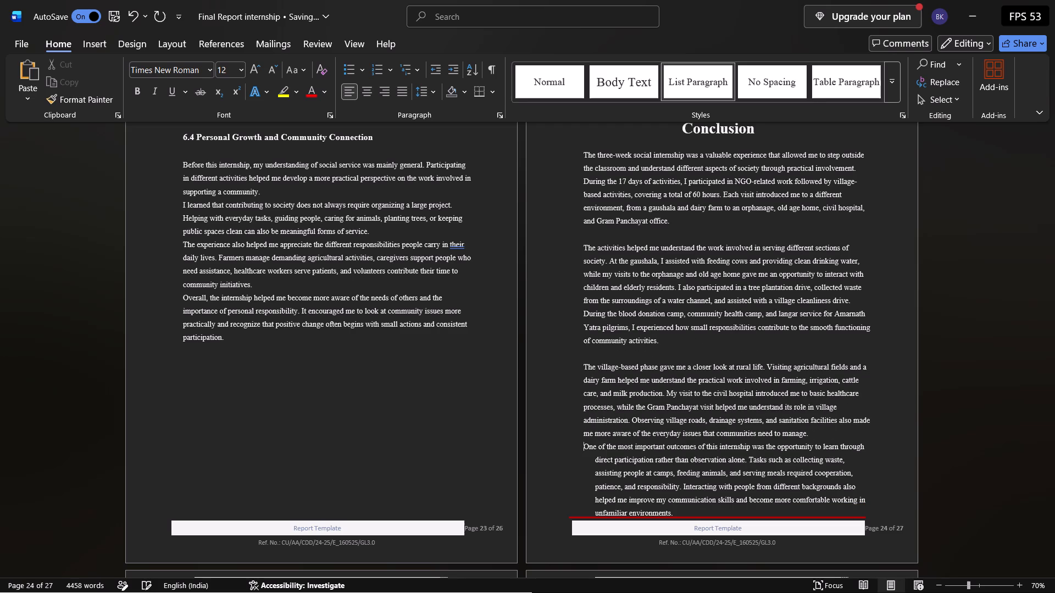
Put a blank line before "One of the most important outcomes" and align its indented lines on page 24 flush.
key(Return)
key(Down)
key(Return)
key(Down)
key(Return)
key(Down)
key(Return)
key(Down)
key(Return)
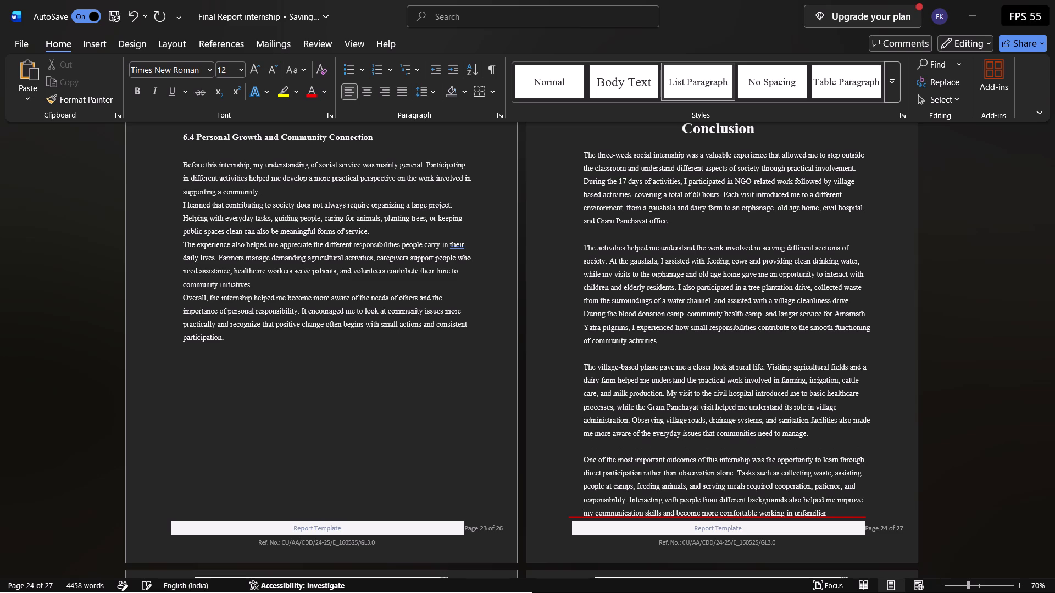
key(Down)
key(Down)
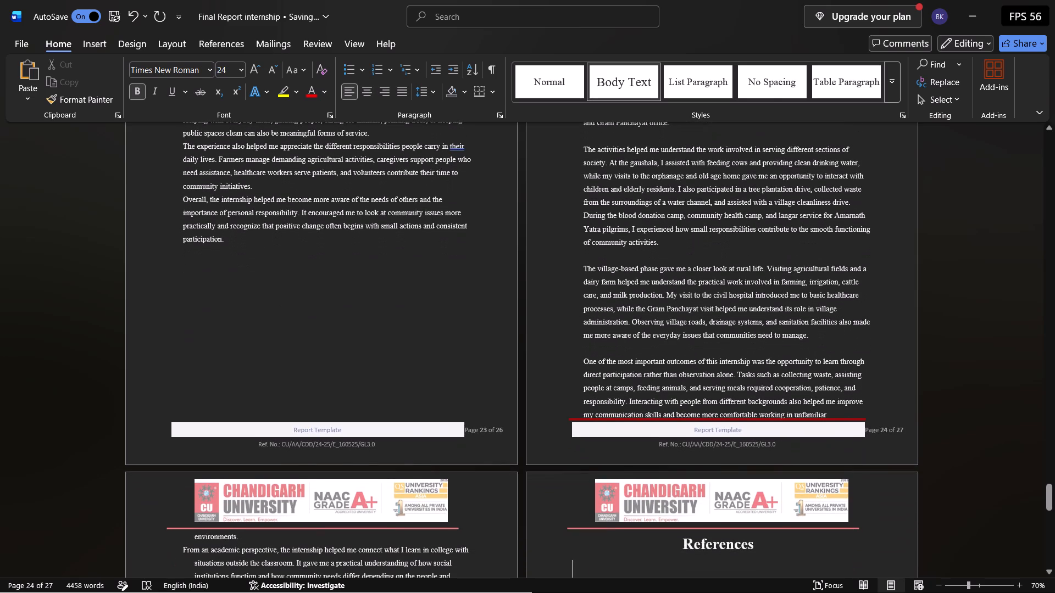
Push the text from "responsibility. Interacting with people" onto page 25 and align the paragraph's last word, "environments.", flush.
scroll(643, 153, down, 2)
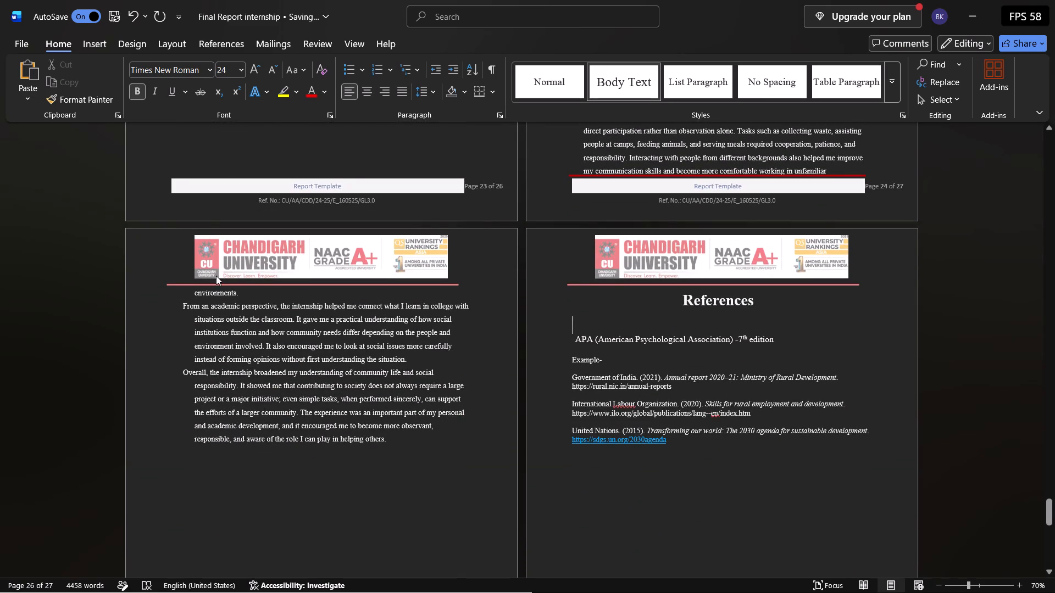
click(581, 165)
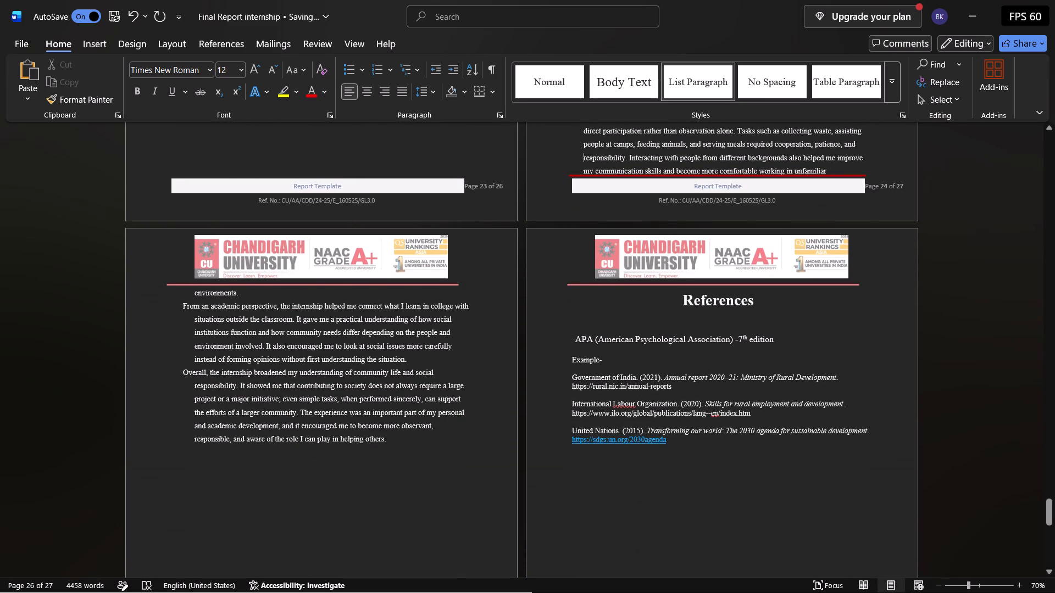
key(Return)
key(Return)
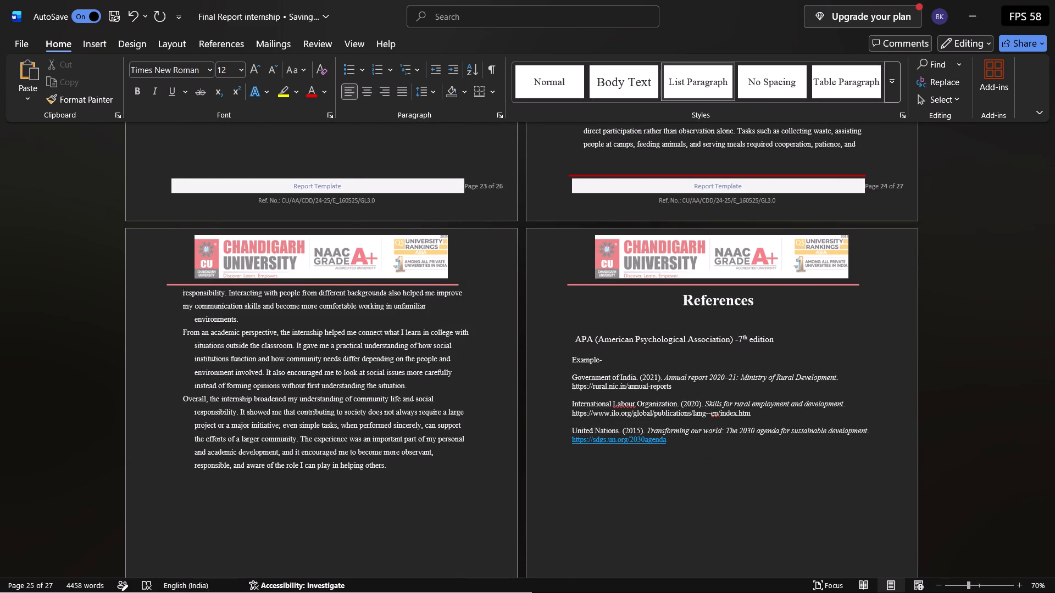
key(Return)
key(Down)
key(Down)
key(Return)
key(Down)
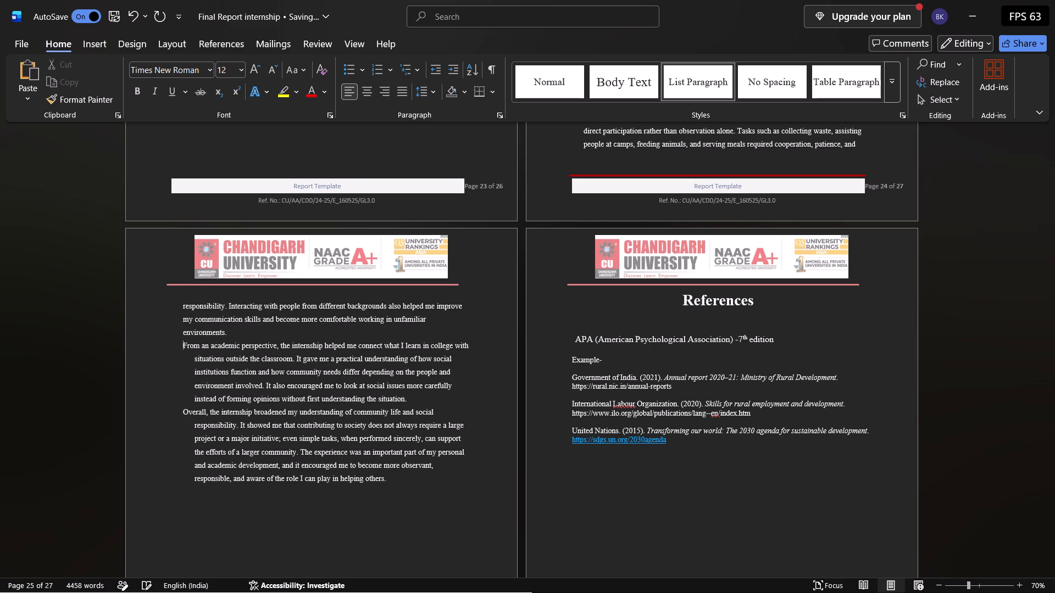
Put a blank line before "From an academic perspective" and break that paragraph's indented lines so they align flush.
key(Return)
key(Down)
key(Down)
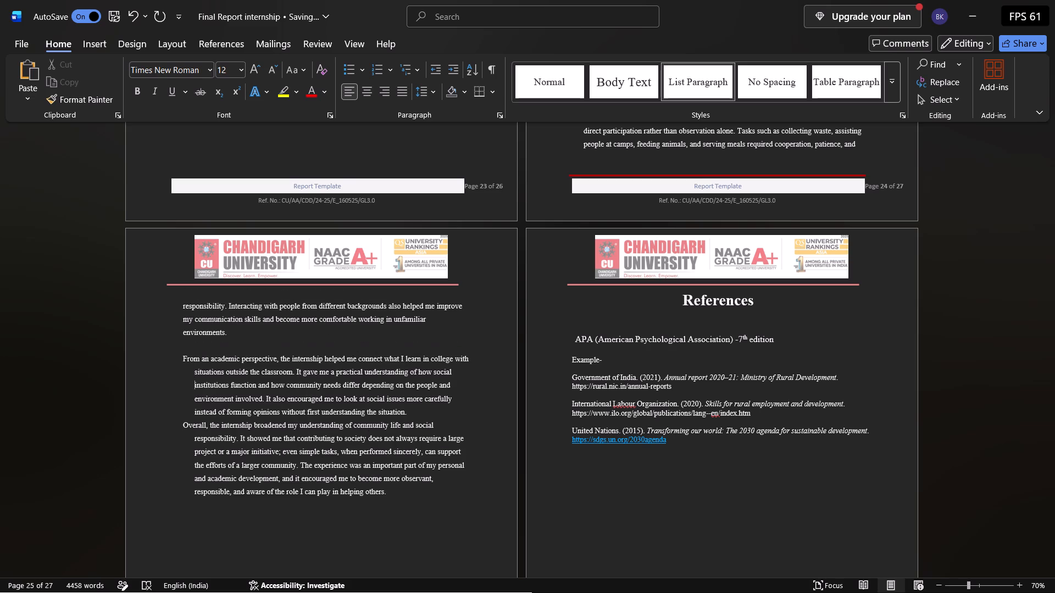
key(Up)
key(Return)
key(Down)
key(Return)
key(Down)
key(Return)
key(Down)
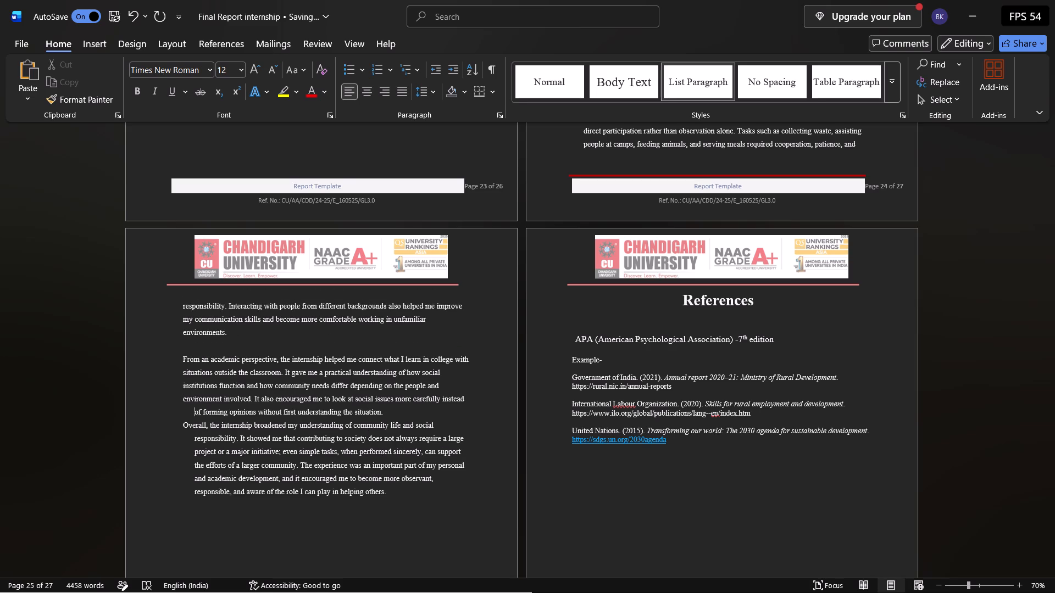
key(Return)
key(Down)
Put a blank line before "Overall, the internship broadened" and break that paragraph's indented lines so they align flush.
key(Return)
key(Down)
key(Return)
key(Down)
key(Return)
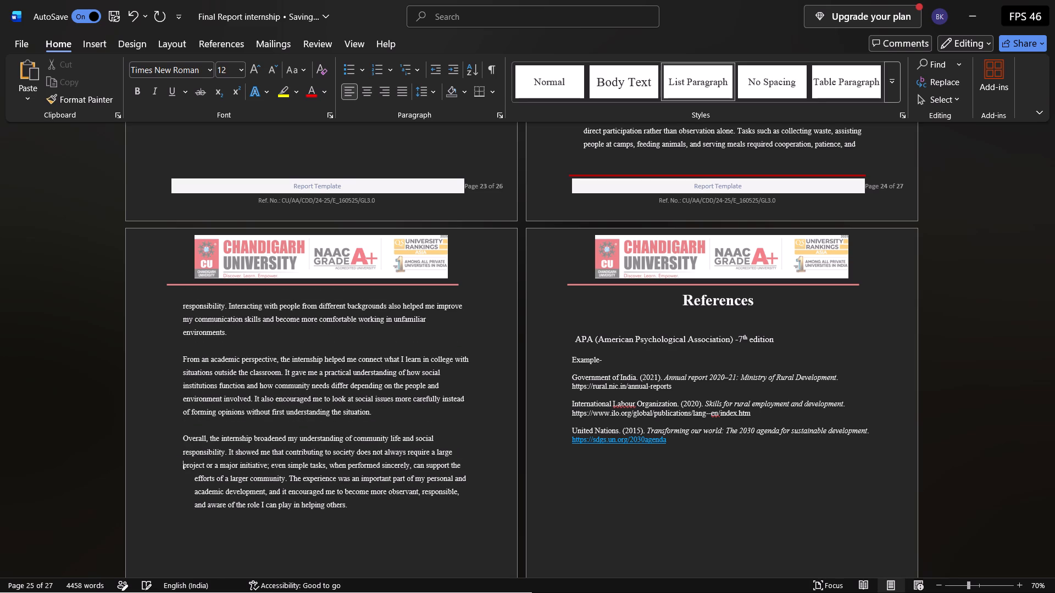
key(Down)
key(Return)
key(Down)
key(Return)
key(Down)
key(Return)
key(Down)
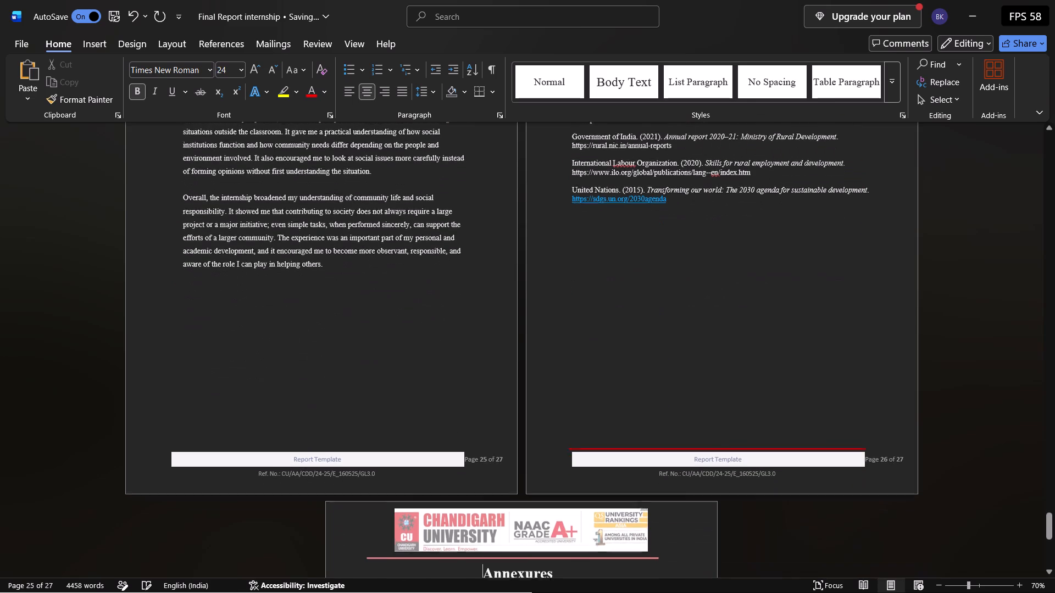
Copy the entire References section, from its title through the United Nations example entry and link.
scroll(581, 165, up, 3)
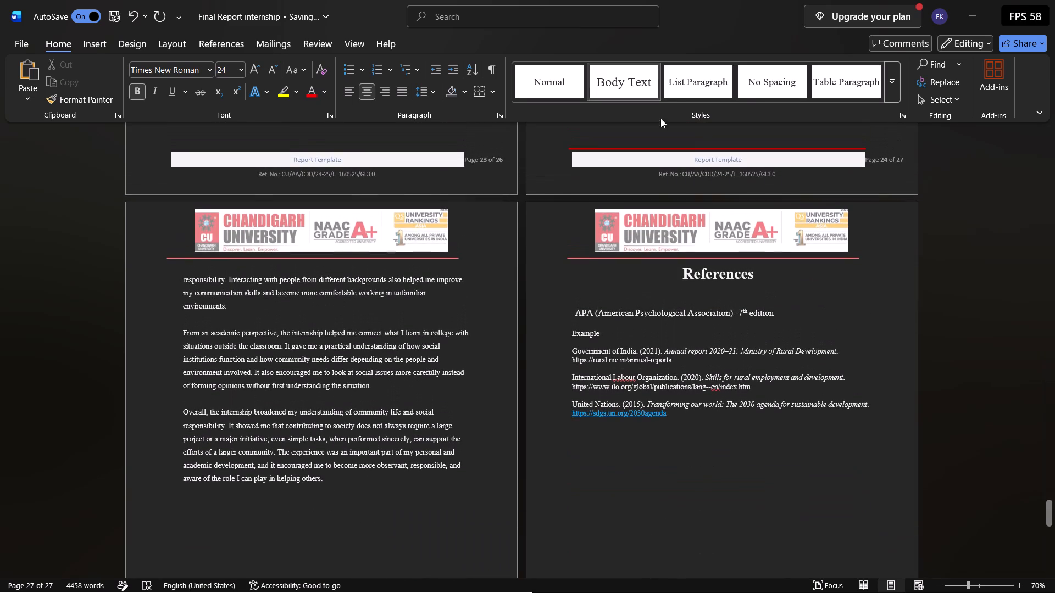
click(675, 263)
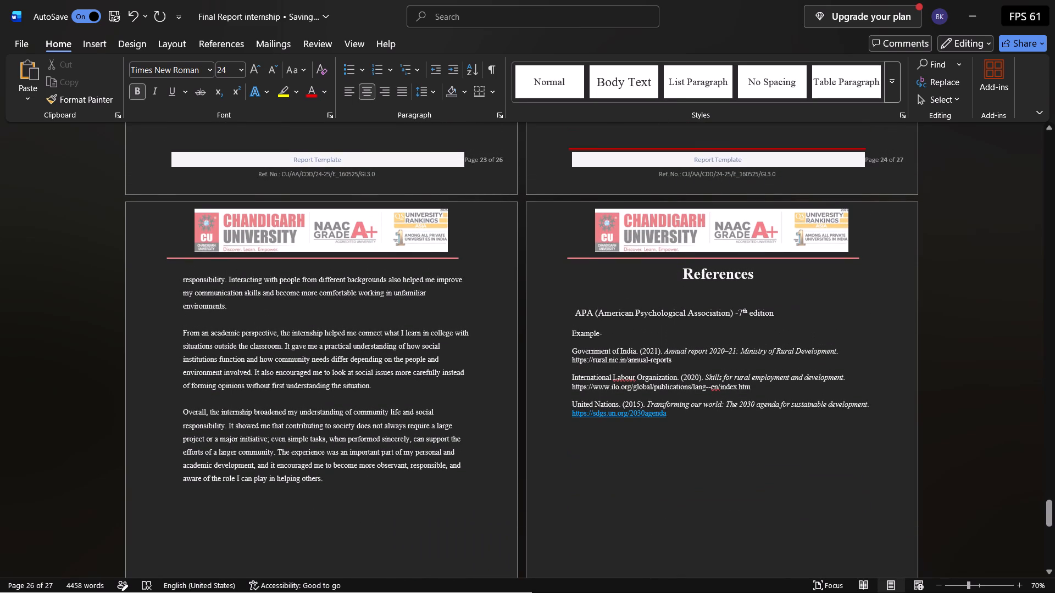
drag(683, 284, 689, 291)
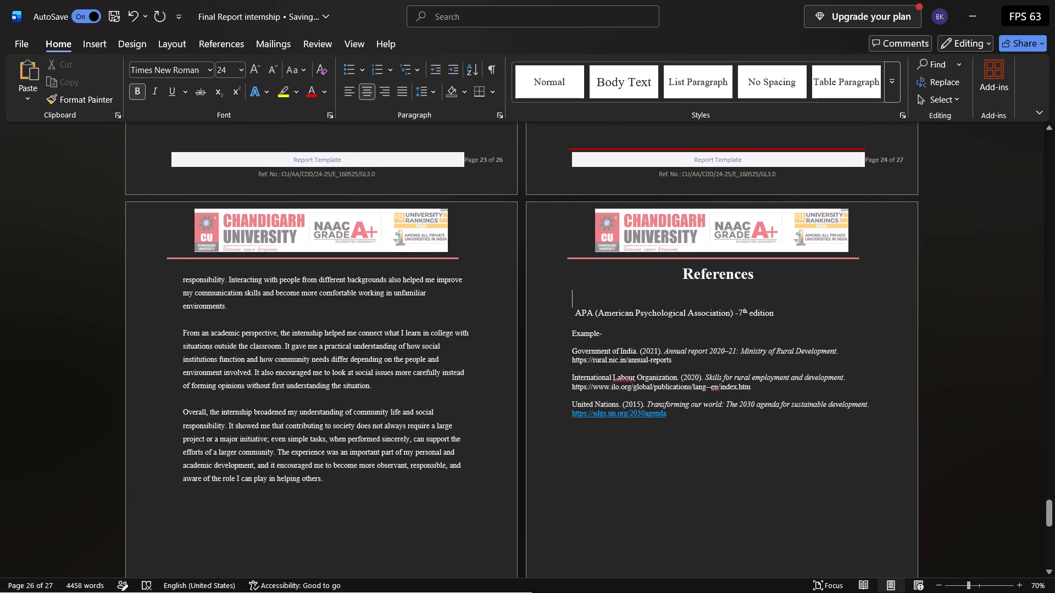
drag(689, 291, 678, 284)
click(678, 284)
drag(670, 262, 821, 442)
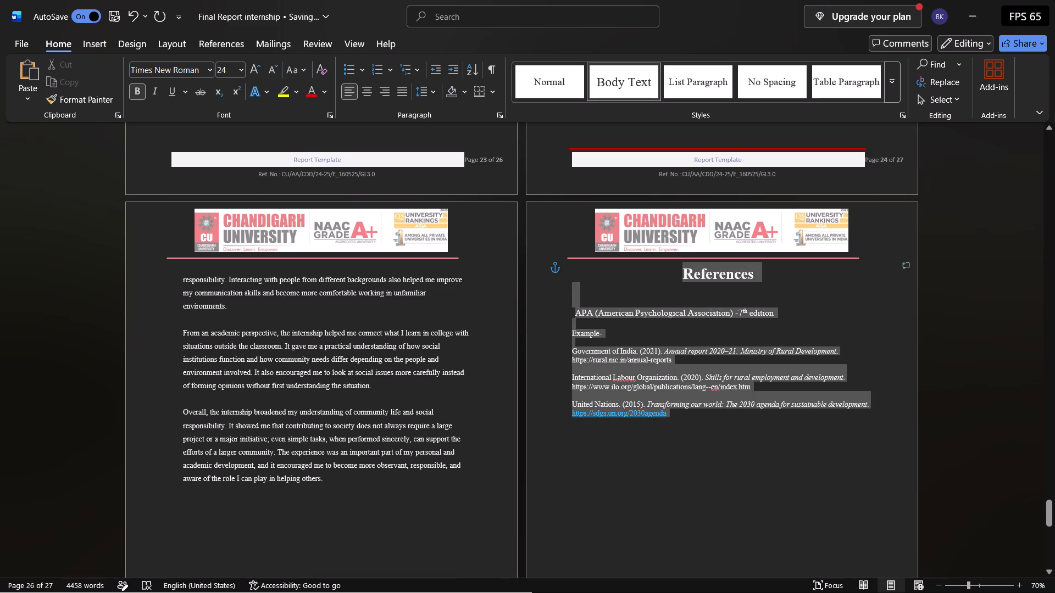
drag(821, 442, 824, 442)
key(ctrl+c)
key(ctrl+c)
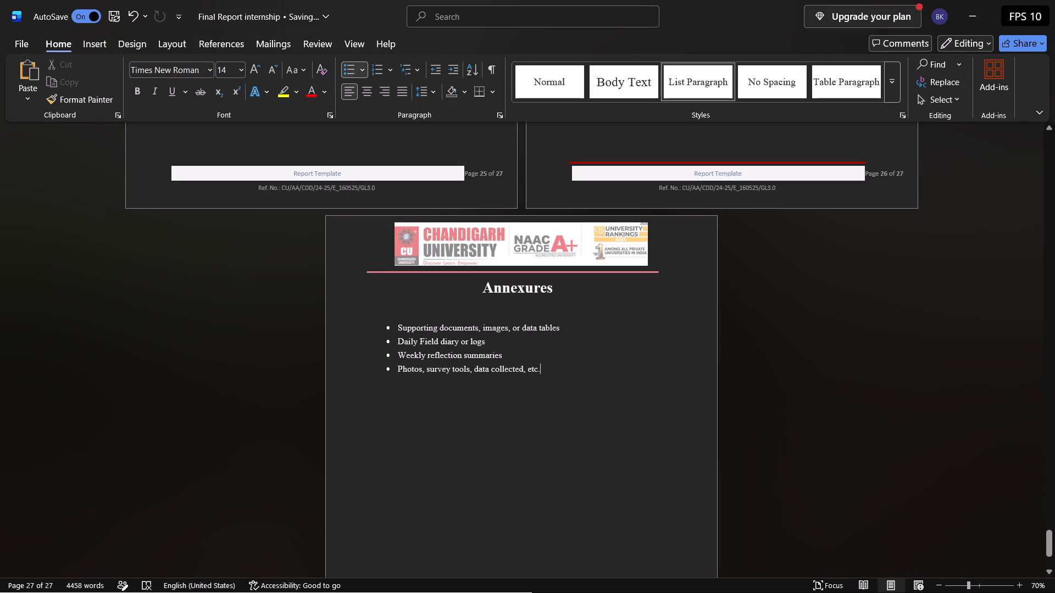
drag(386, 328, 561, 389)
key(ctrl+v)
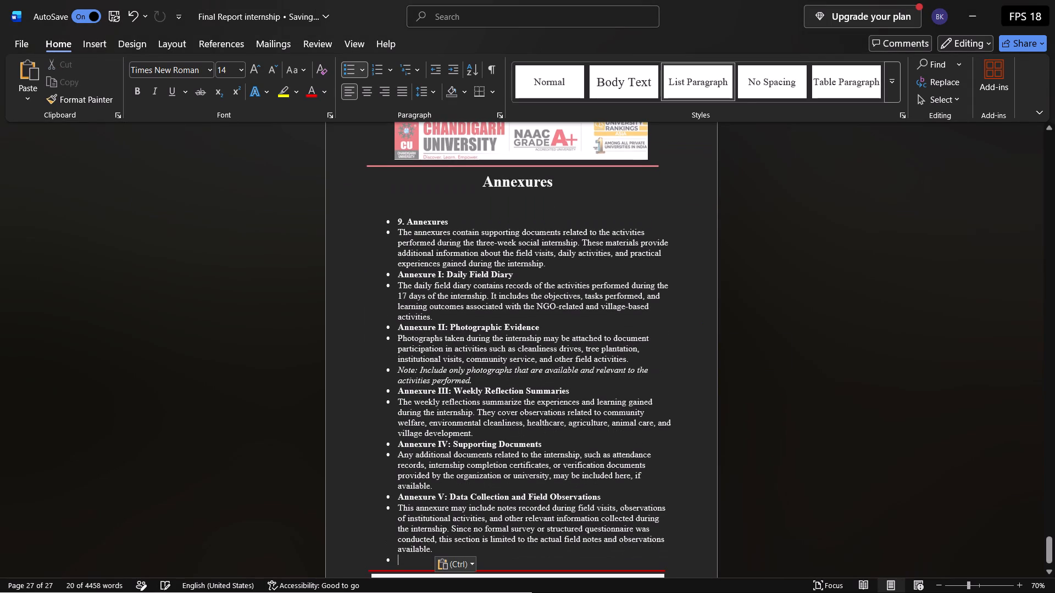
key(ctrl+z)
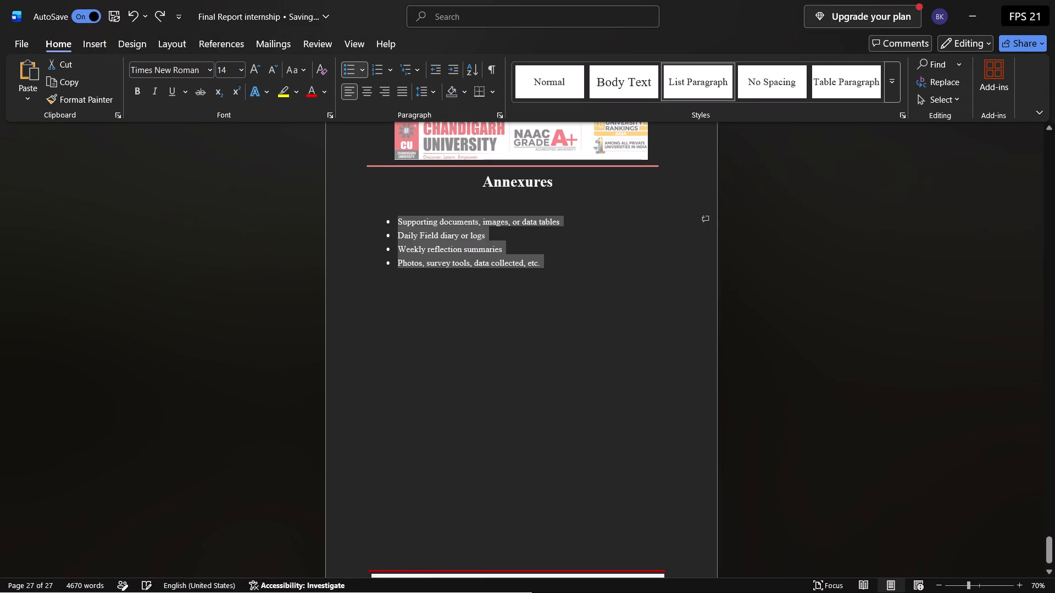
key(BackSpace)
key(BackSpace)
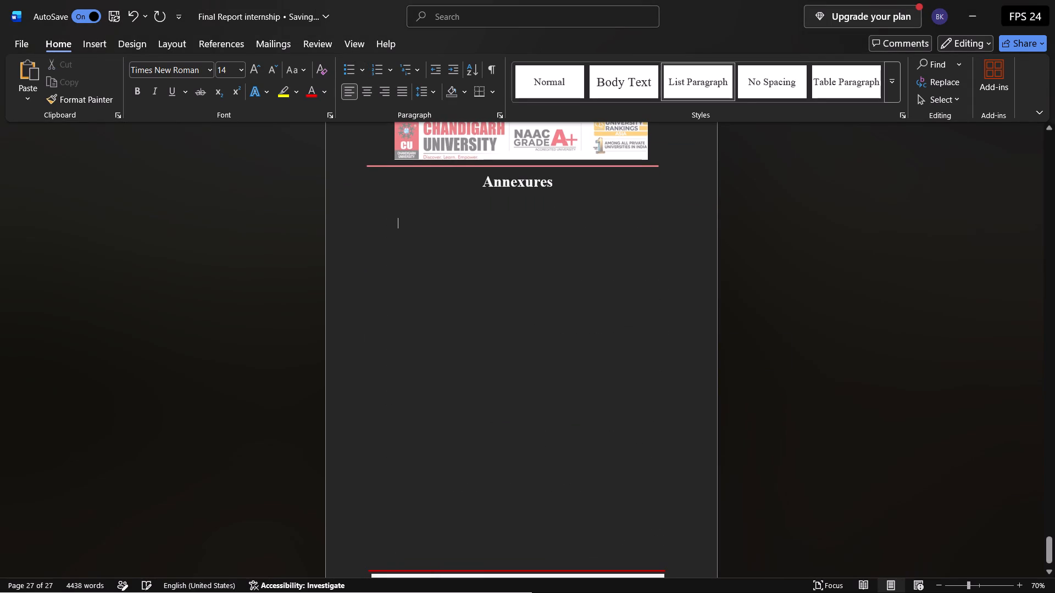
key(BackSpace)
key(BackSpace)
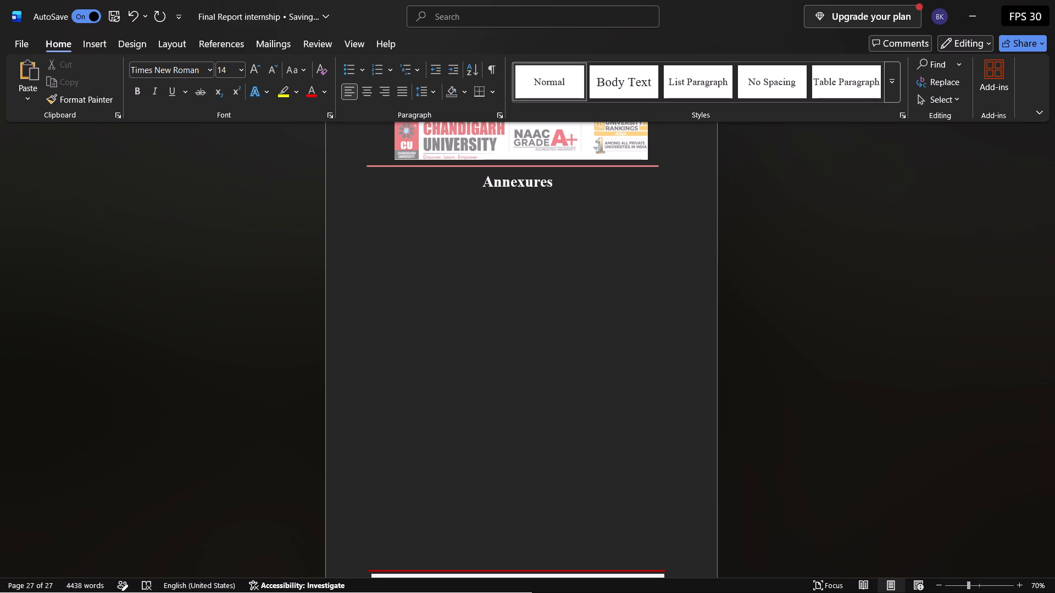
key(ctrl+v)
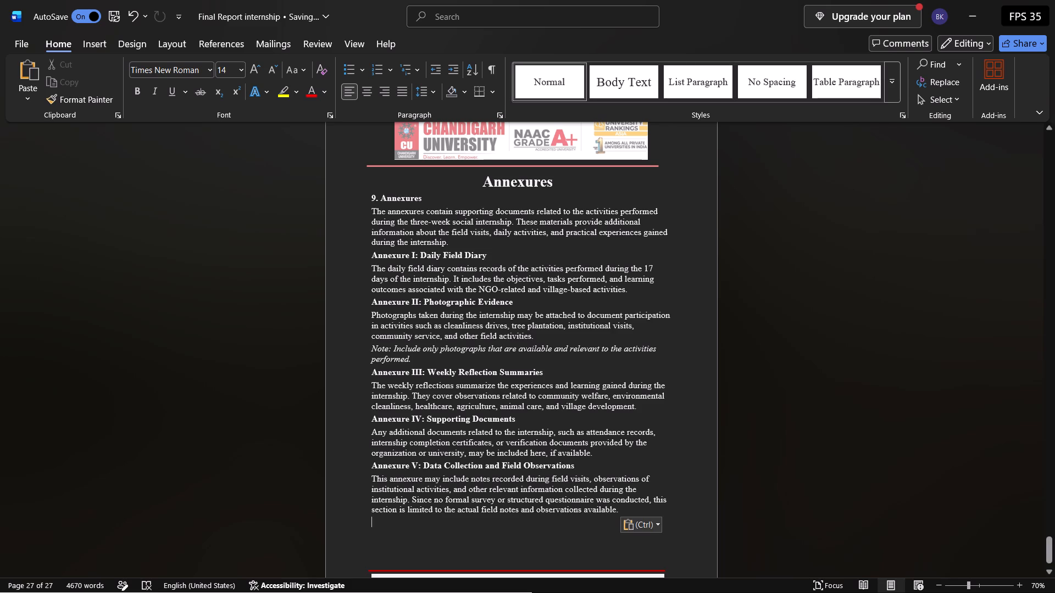
Remove the duplicate "9. Annexures" line and leave a blank line below the page title.
drag(425, 199, 365, 193)
key(BackSpace)
key(Return)
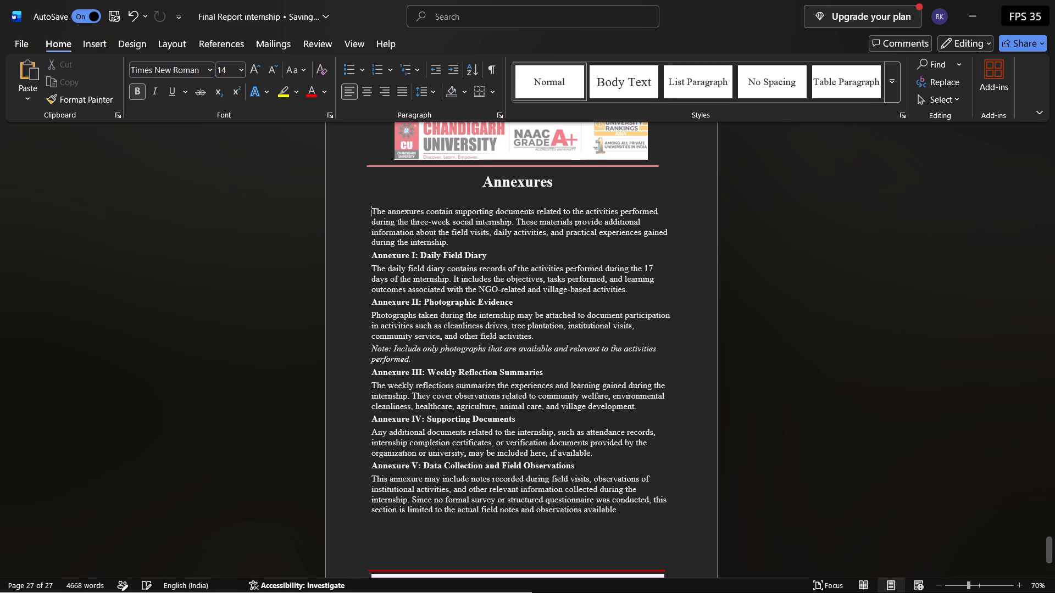
Format all the pasted Annexures text as non-bold, size 12, with 1.5 line spacing.
drag(370, 205, 682, 511)
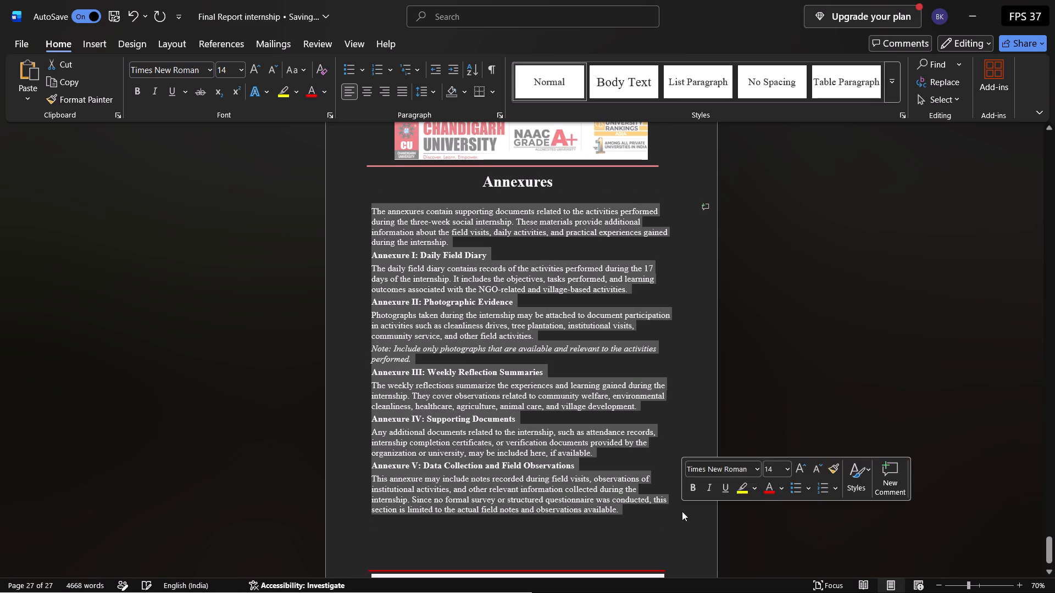
click(140, 88)
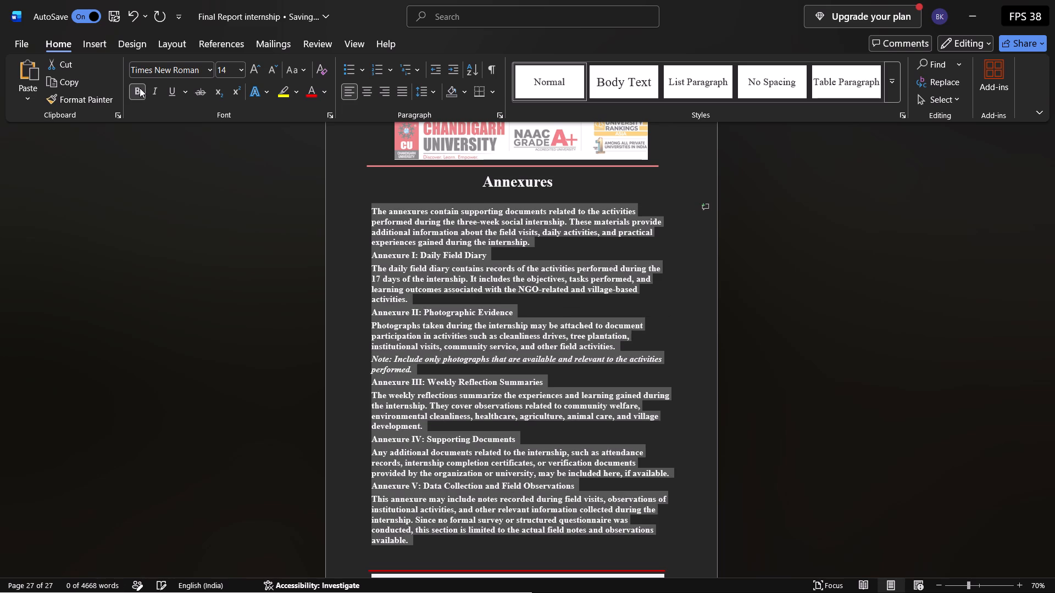
click(140, 88)
click(232, 70)
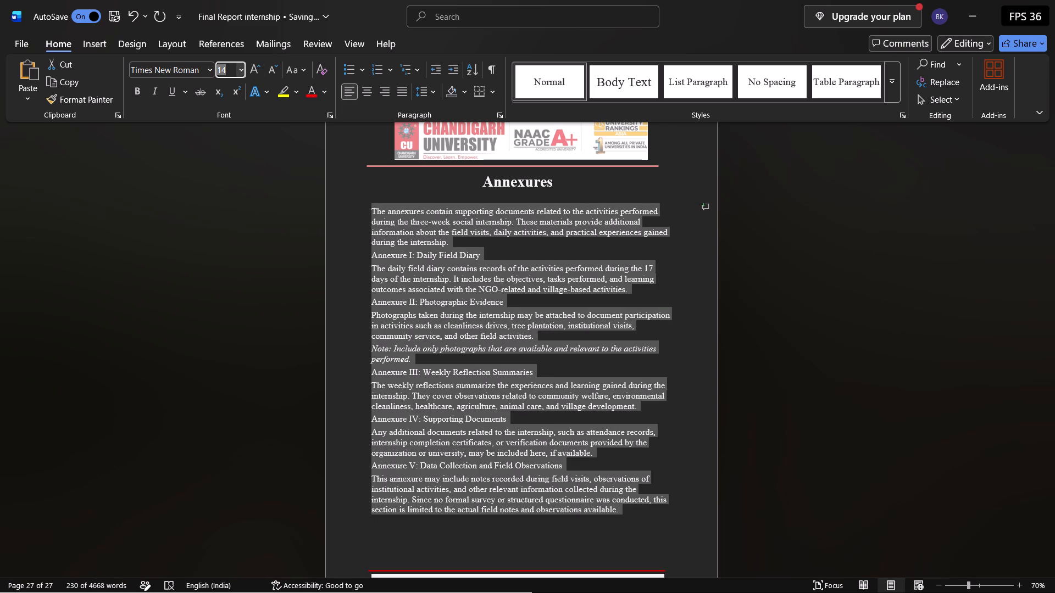
text(12)
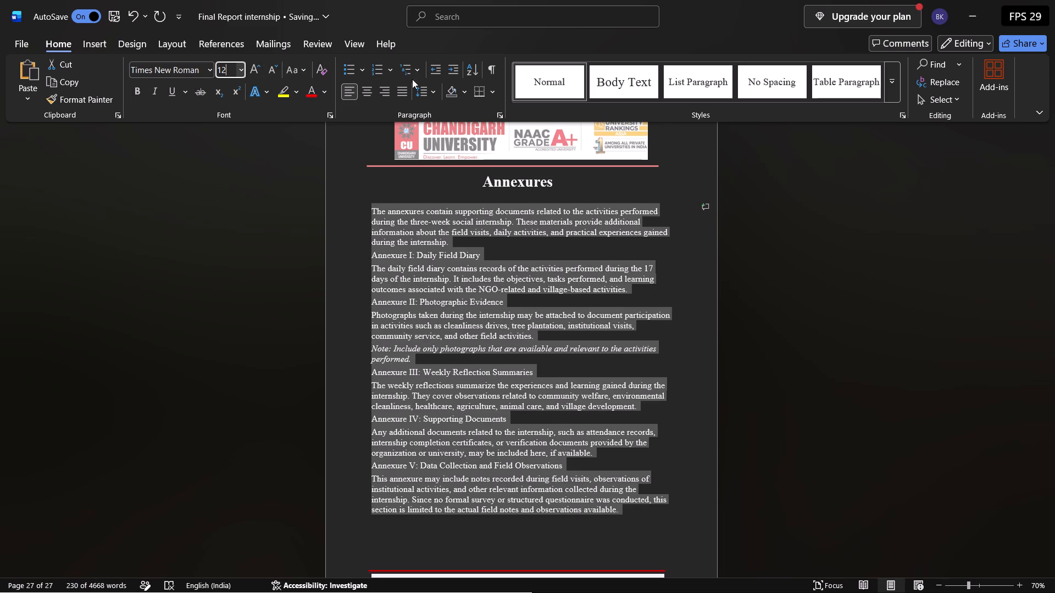
click(425, 90)
click(436, 91)
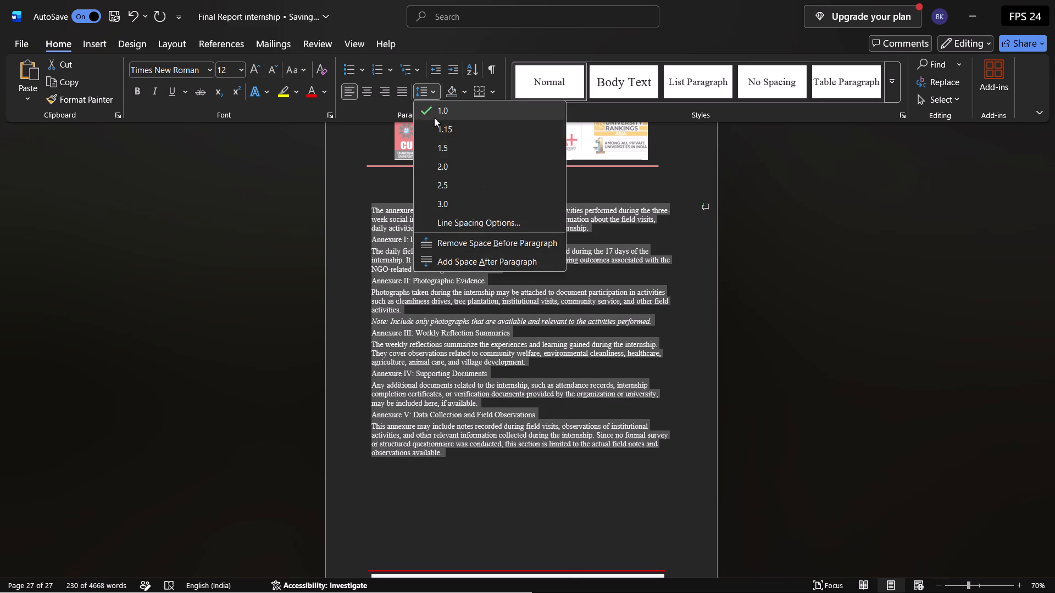
click(437, 148)
scroll(423, 306, down, 1)
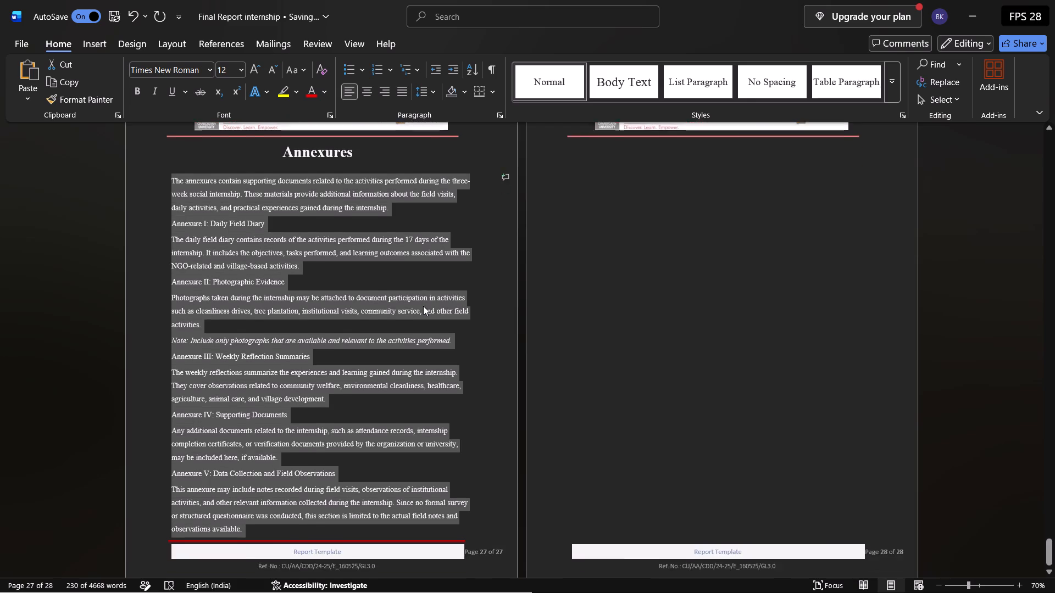
scroll(423, 306, down, 1)
click(342, 388)
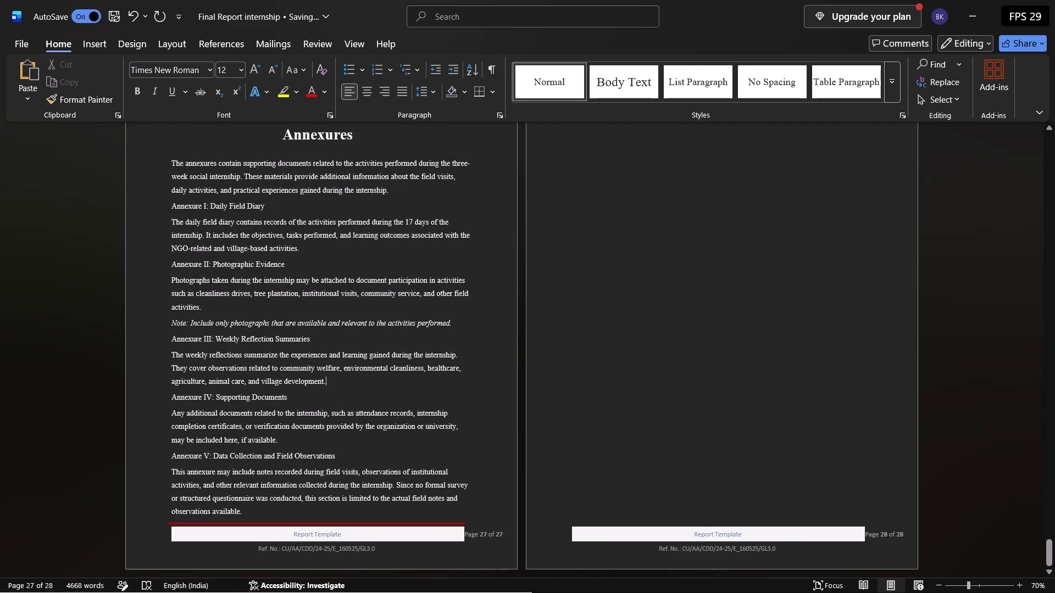
Make the "Annexure I:" and "Annexure II:" labels bold, leaving the rest of each heading in regular weight.
drag(209, 206, 166, 194)
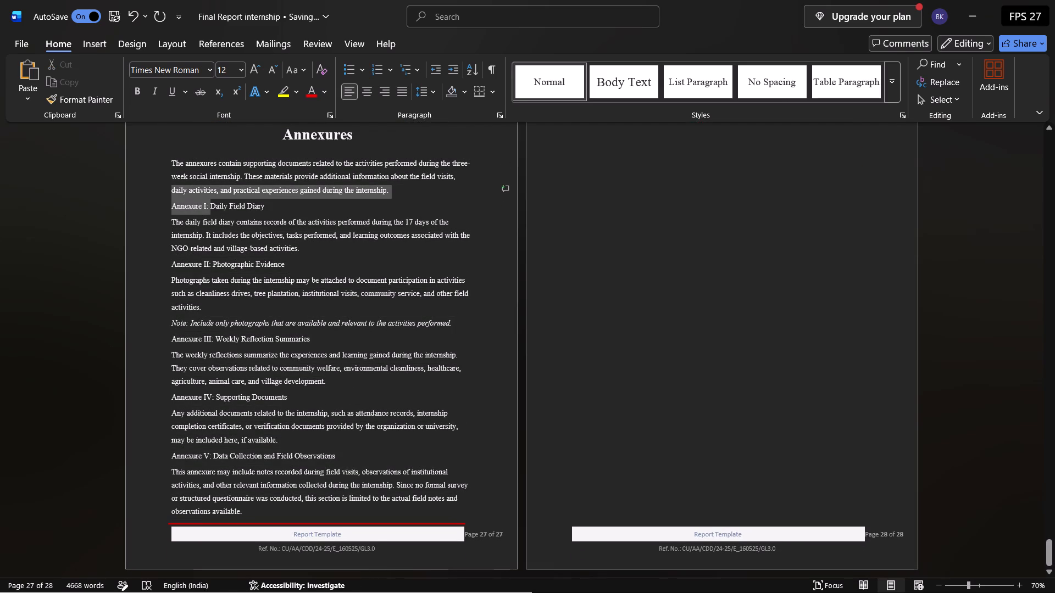
drag(166, 194, 166, 206)
click(135, 88)
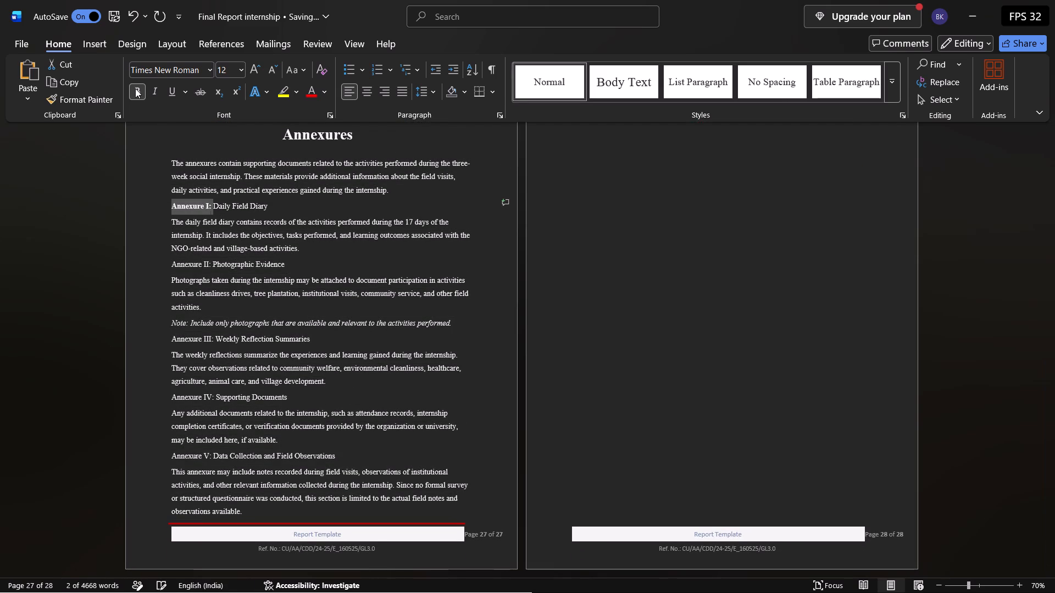
drag(213, 264, 164, 259)
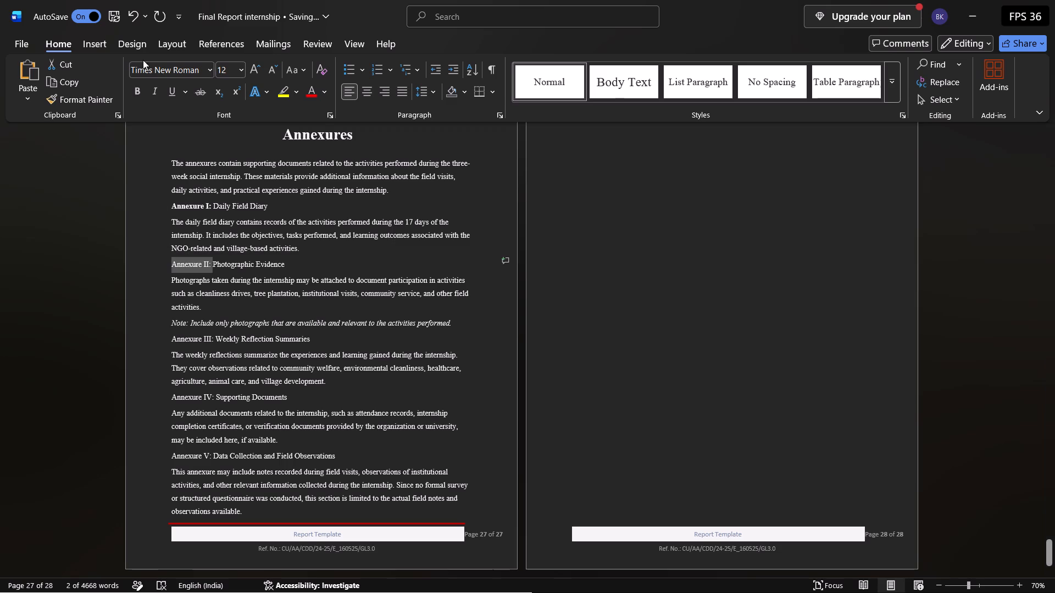
drag(134, 89, 205, 275)
drag(205, 275, 140, 89)
click(140, 89)
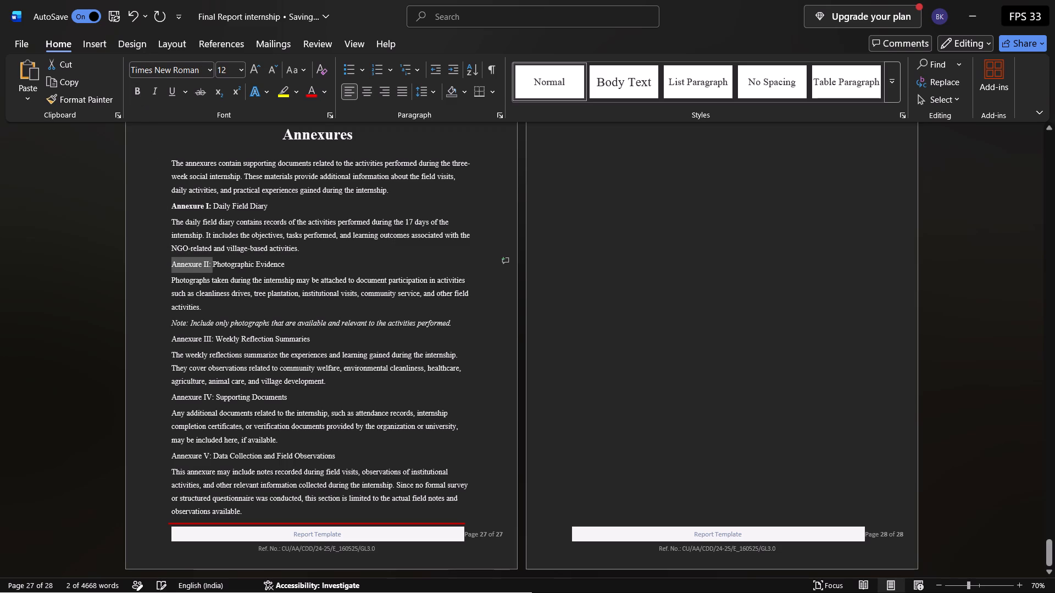
click(135, 93)
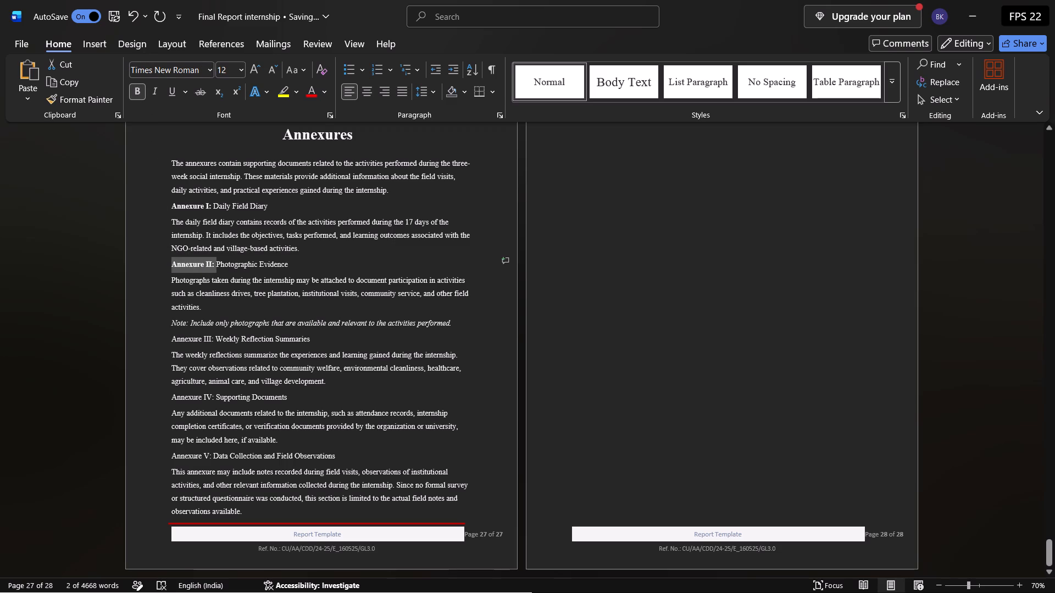
Delete the italic note about including only available photographs below Annexure II, along with its empty line.
drag(172, 321, 298, 343)
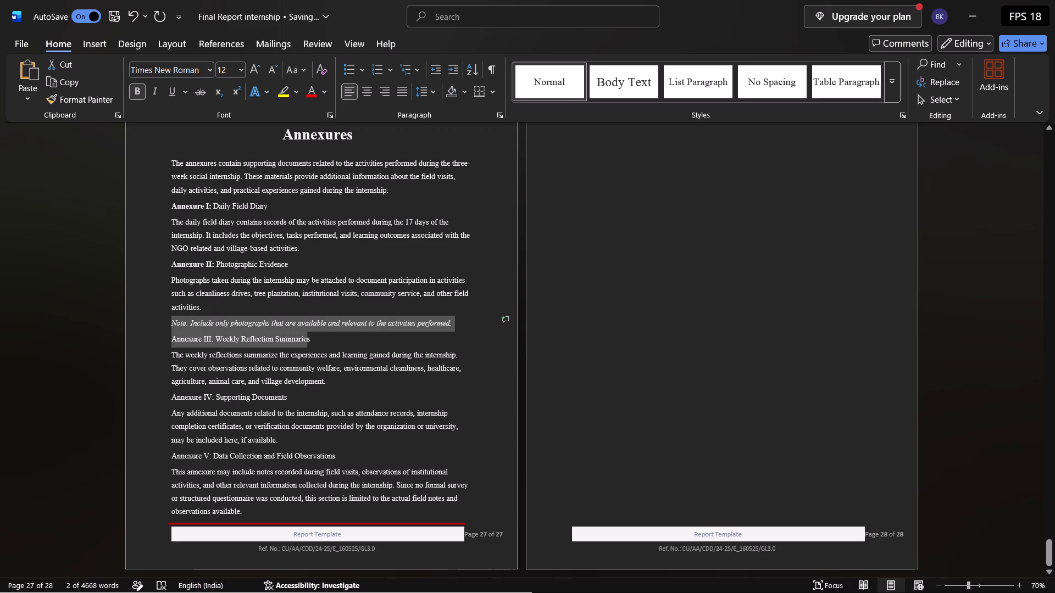
drag(298, 343, 451, 326)
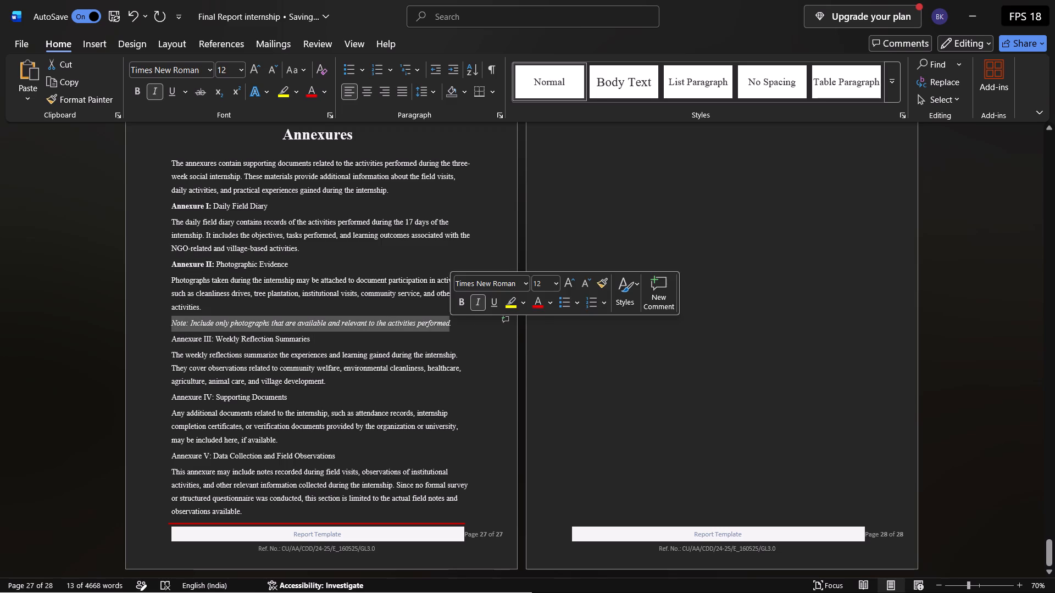
key(BackSpace)
key(BackSpace)
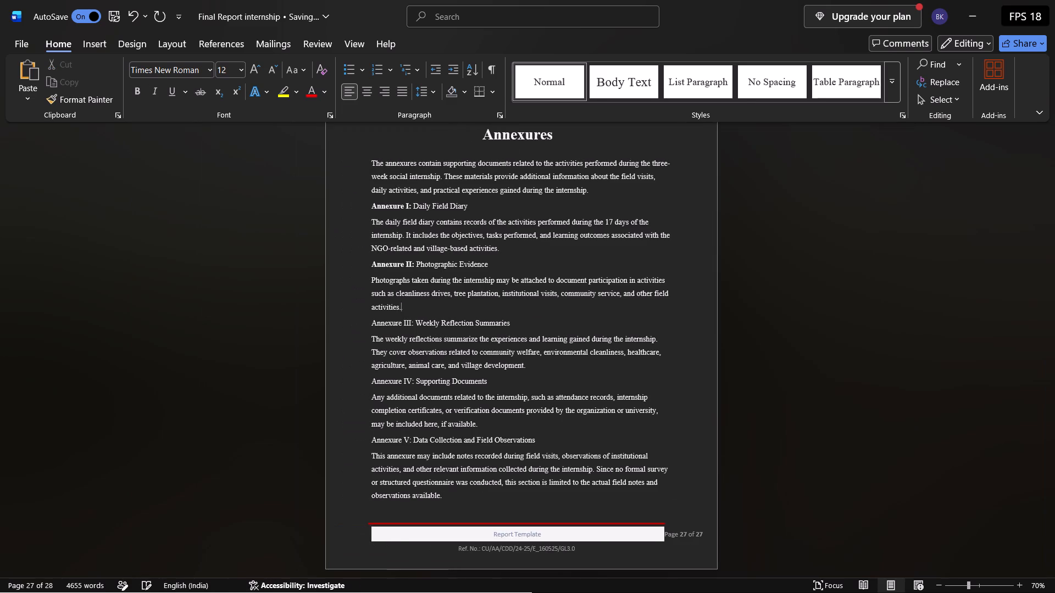
key(BackSpace)
Make the "Annexure III:", "Annexure IV:" and "Annexure V:" labels bold in the same way.
drag(415, 327, 378, 321)
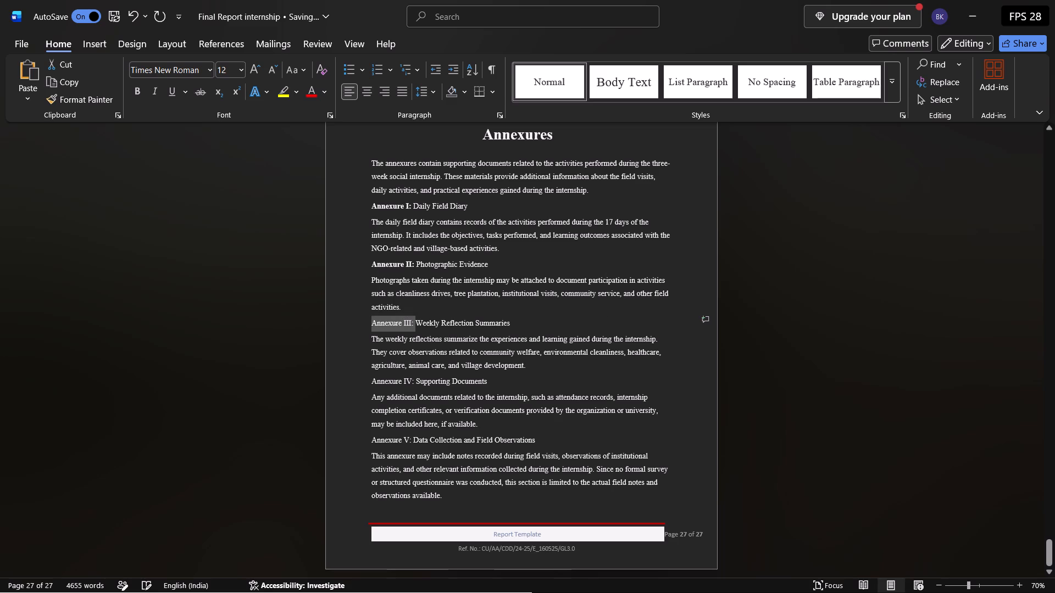
click(143, 88)
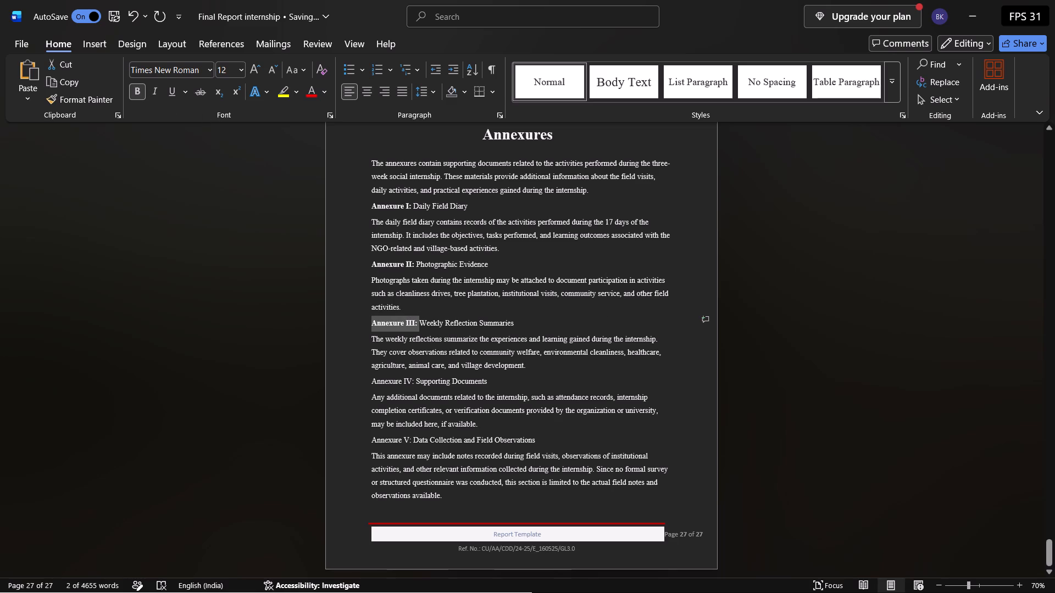
drag(415, 382, 371, 379)
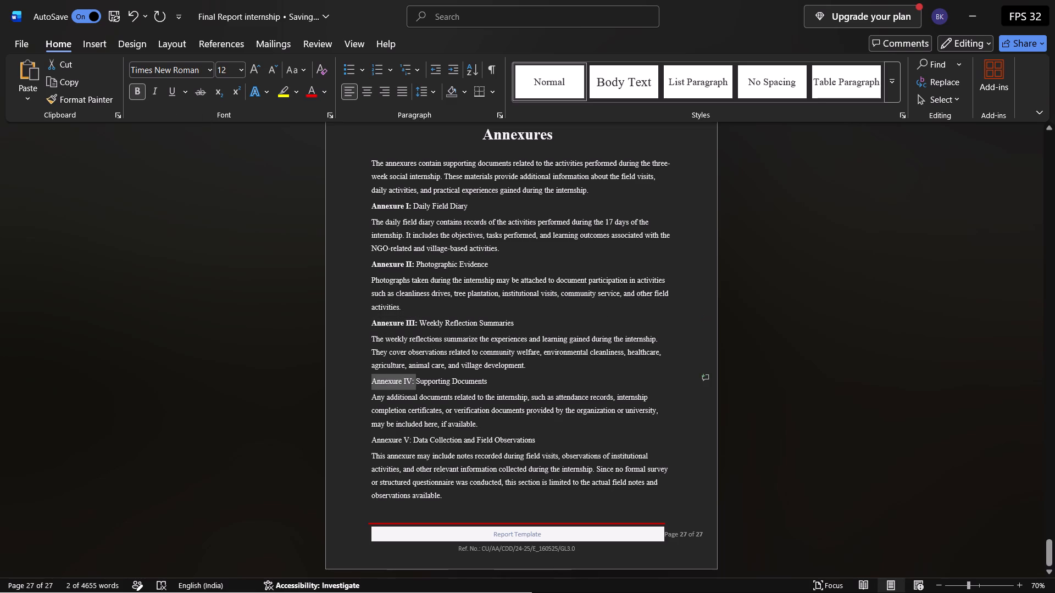
drag(371, 379, 371, 376)
click(136, 91)
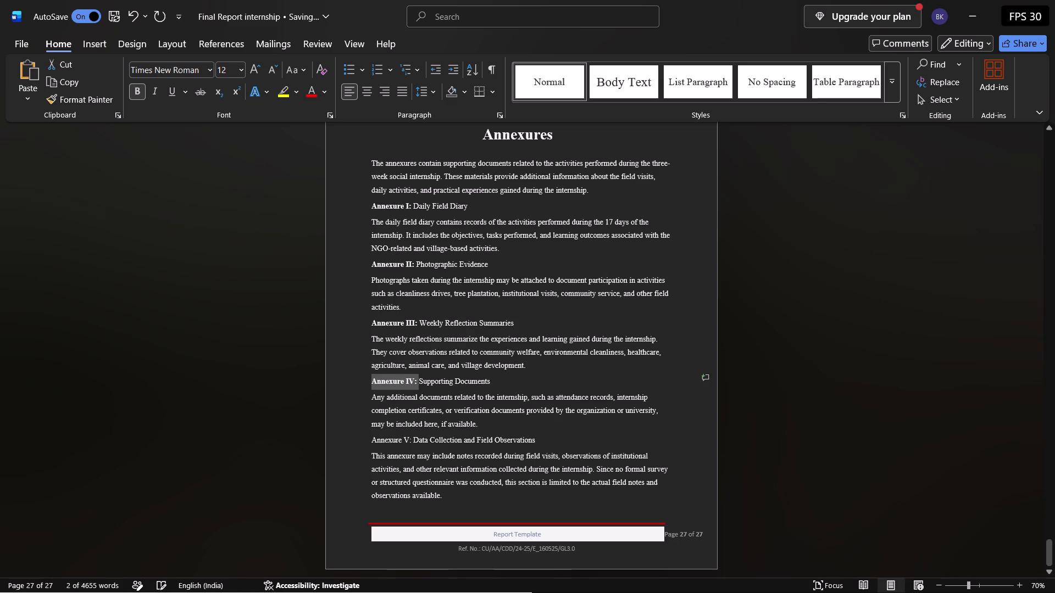
drag(410, 441, 365, 438)
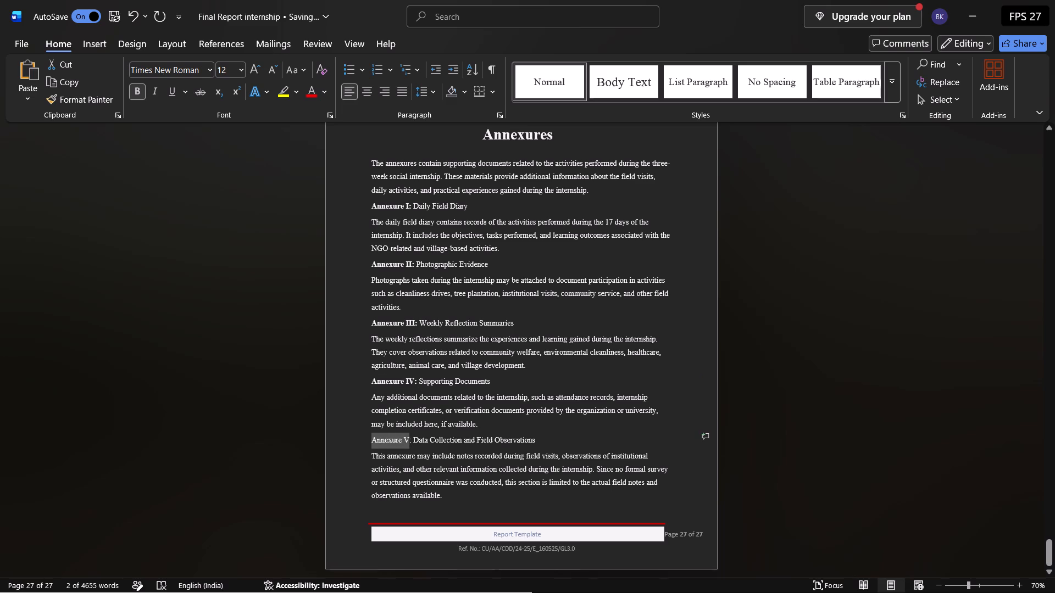
drag(365, 438, 366, 437)
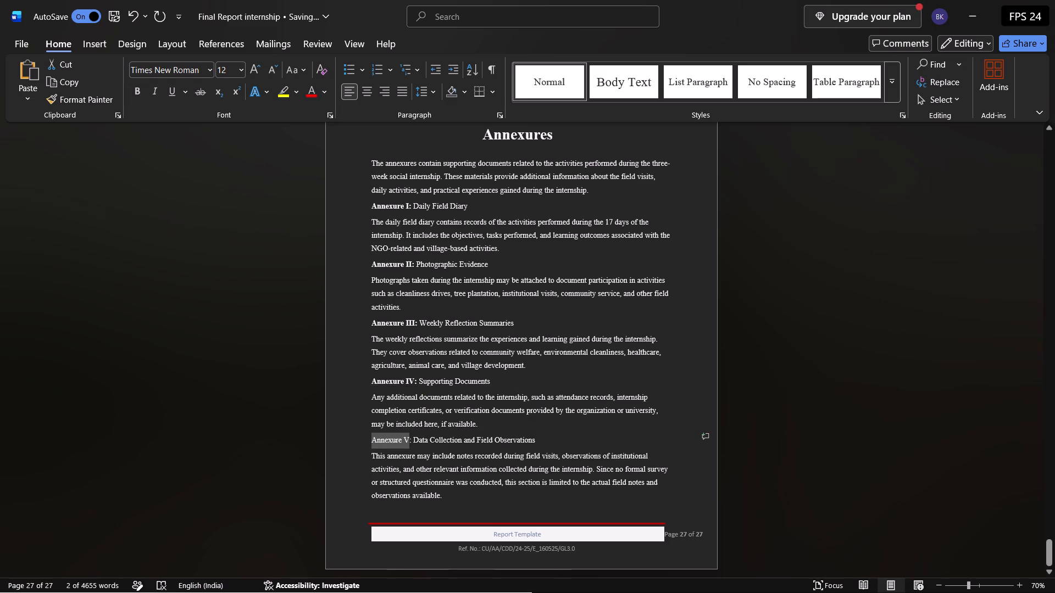
click(410, 440)
drag(410, 440, 377, 437)
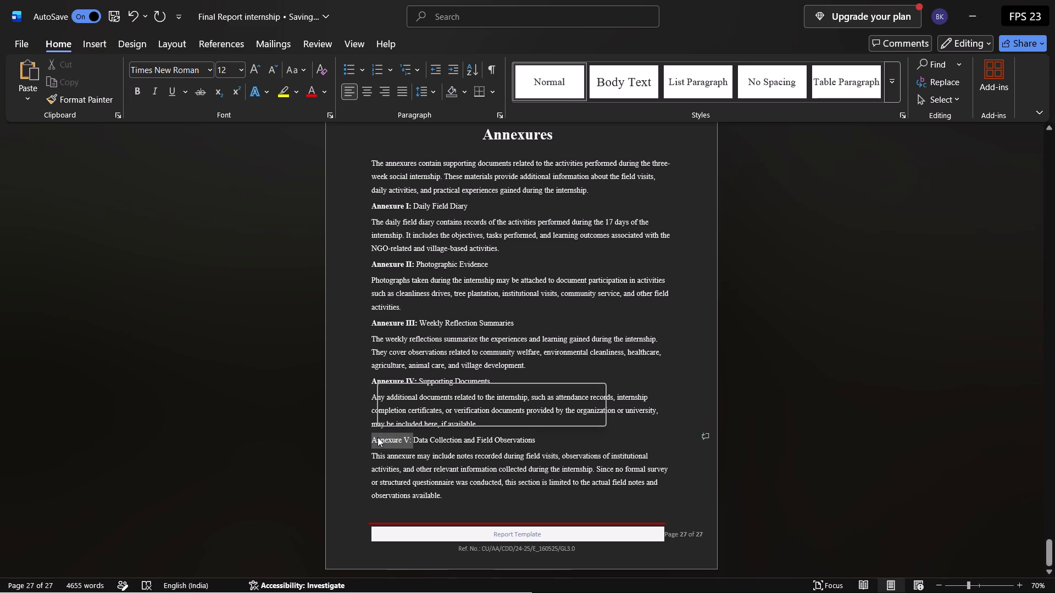
click(135, 92)
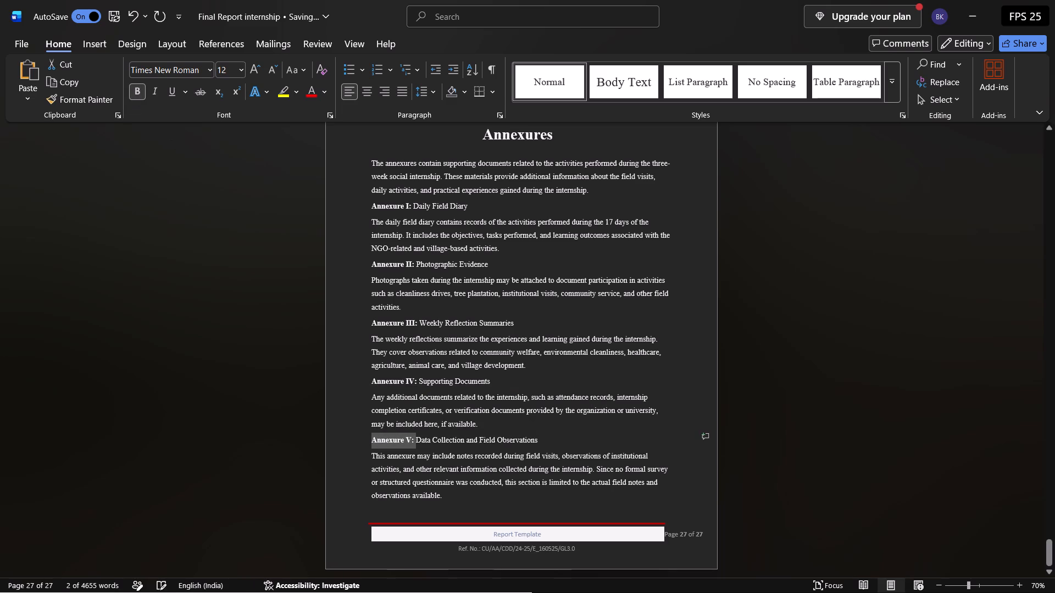
click(512, 433)
scroll(512, 433, up, 1)
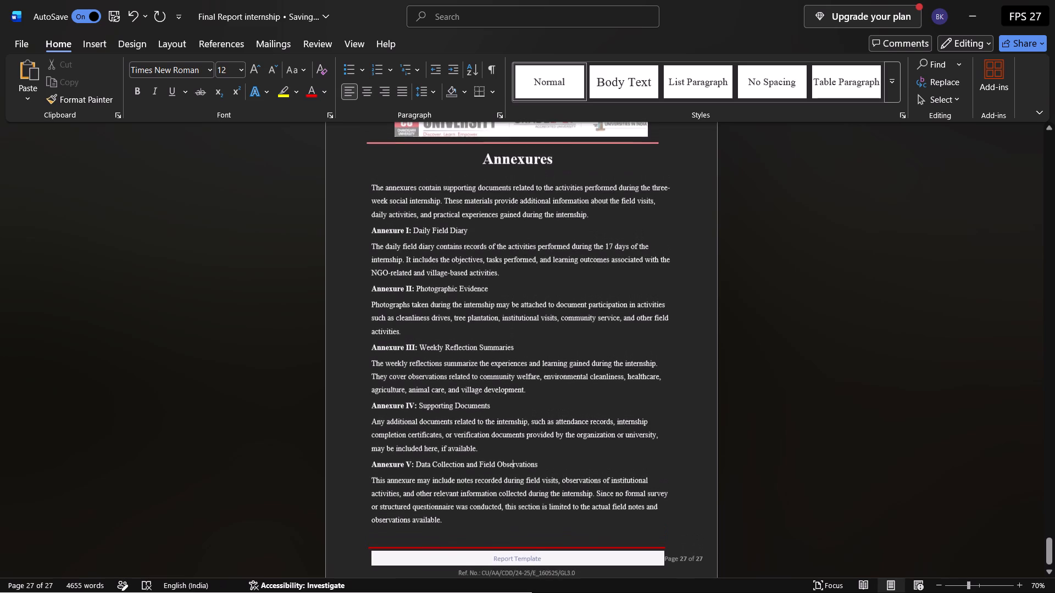
scroll(512, 433, up, 1)
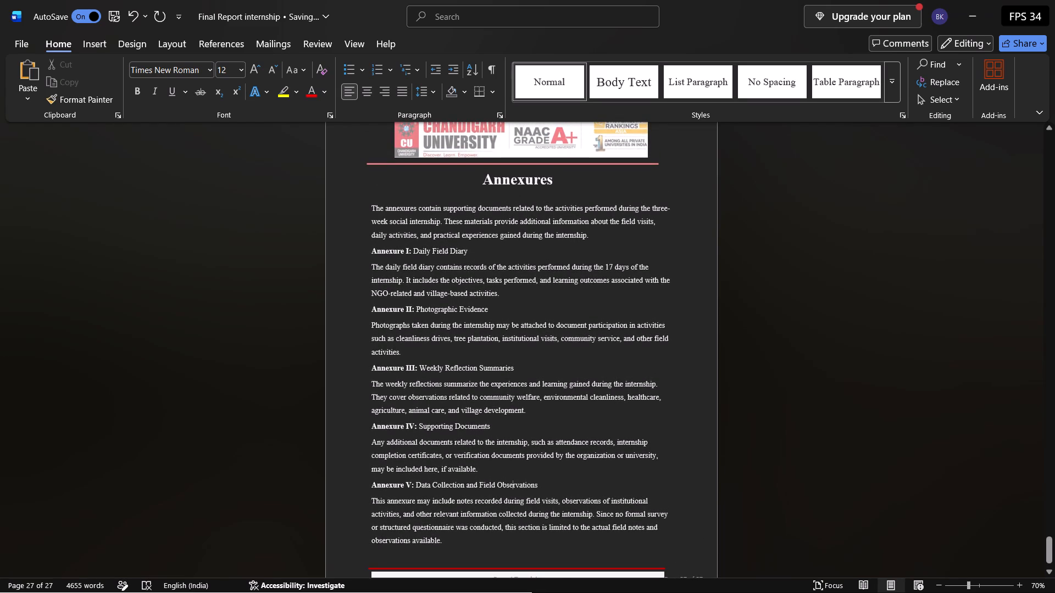
scroll(512, 433, up, 2)
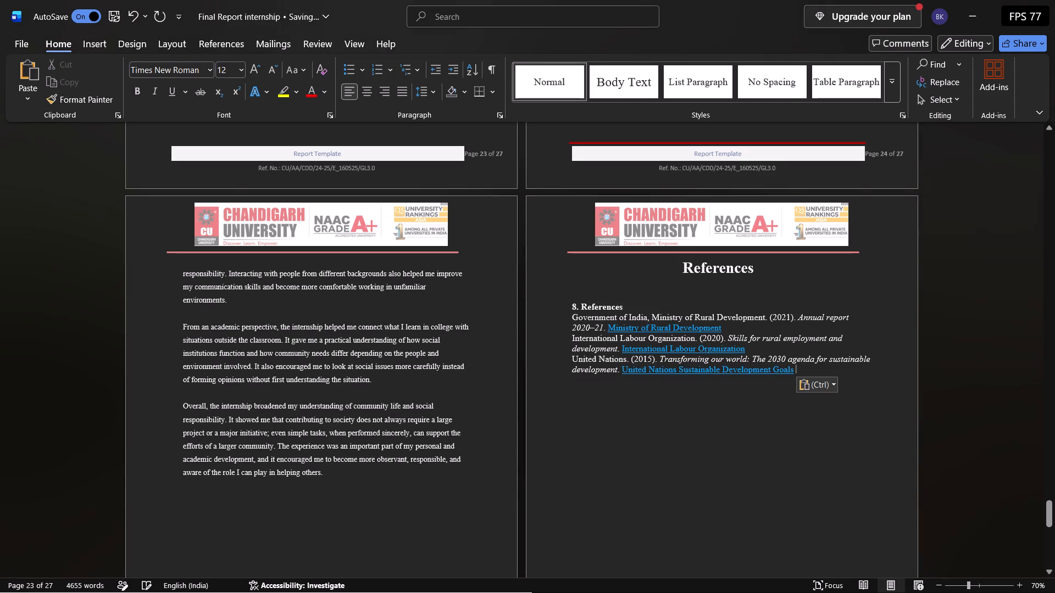
Remove the duplicate "8. References" line and start the reference entries on a new line below the page title.
drag(668, 307, 581, 297)
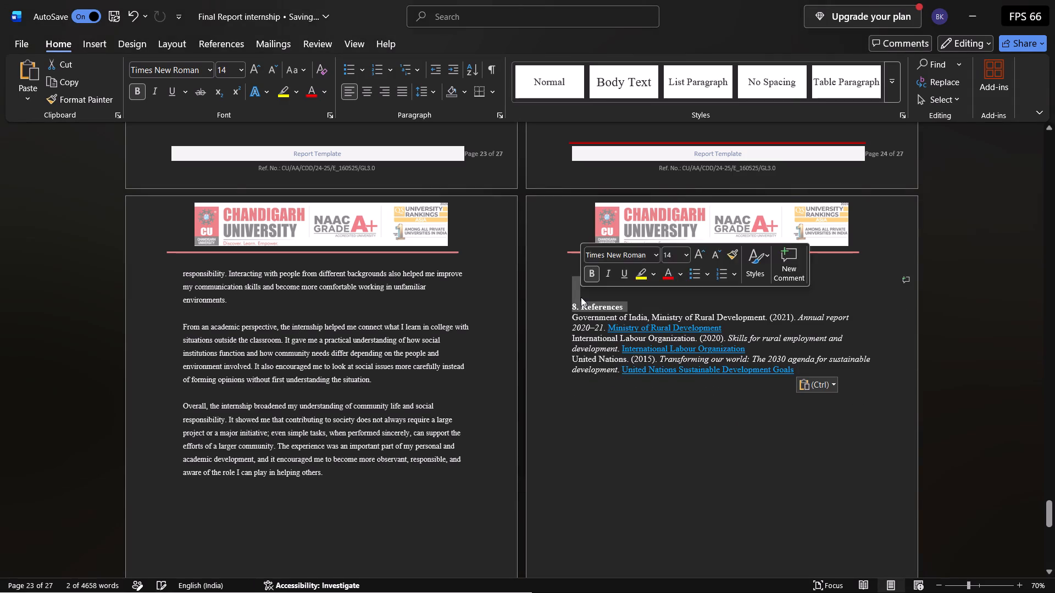
key(BackSpace)
key(Return)
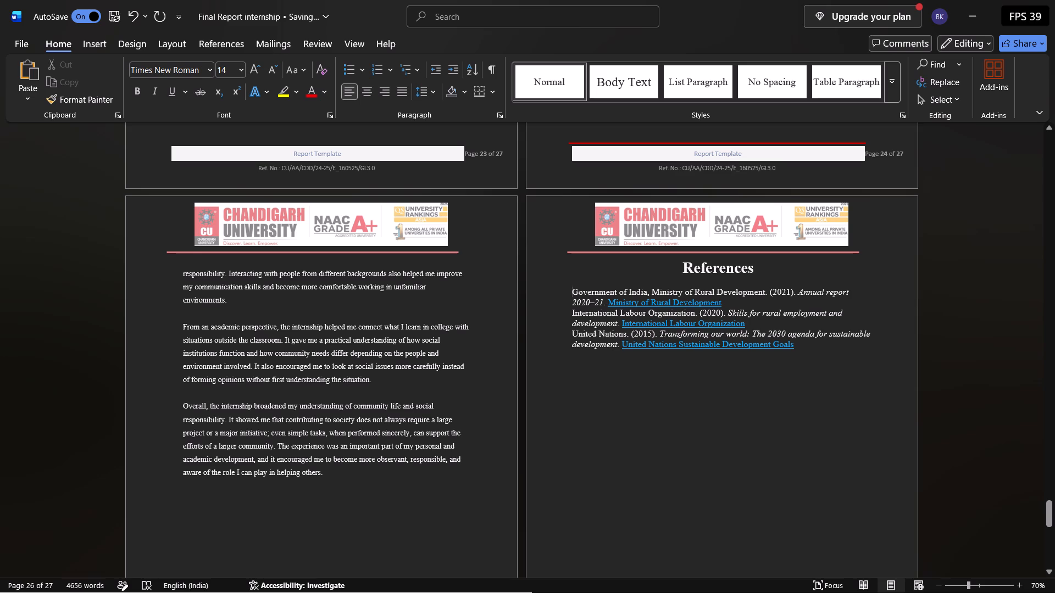
Review the report's layout backwards from the References page to section 1.5, checking headings, tables and spacing.
scroll(630, 455, up, 3)
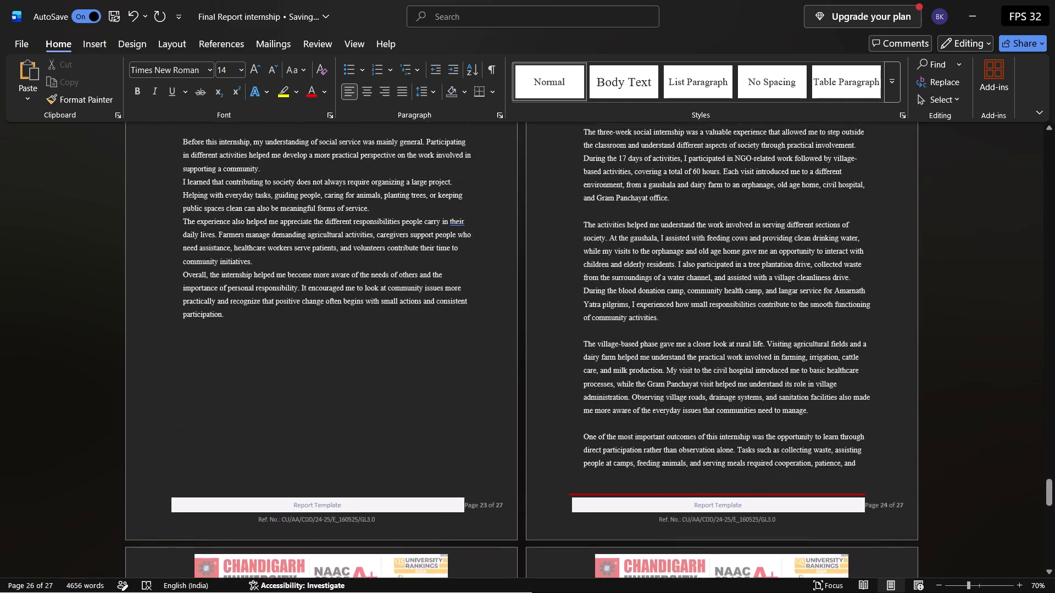
scroll(630, 455, up, 2)
click(460, 371)
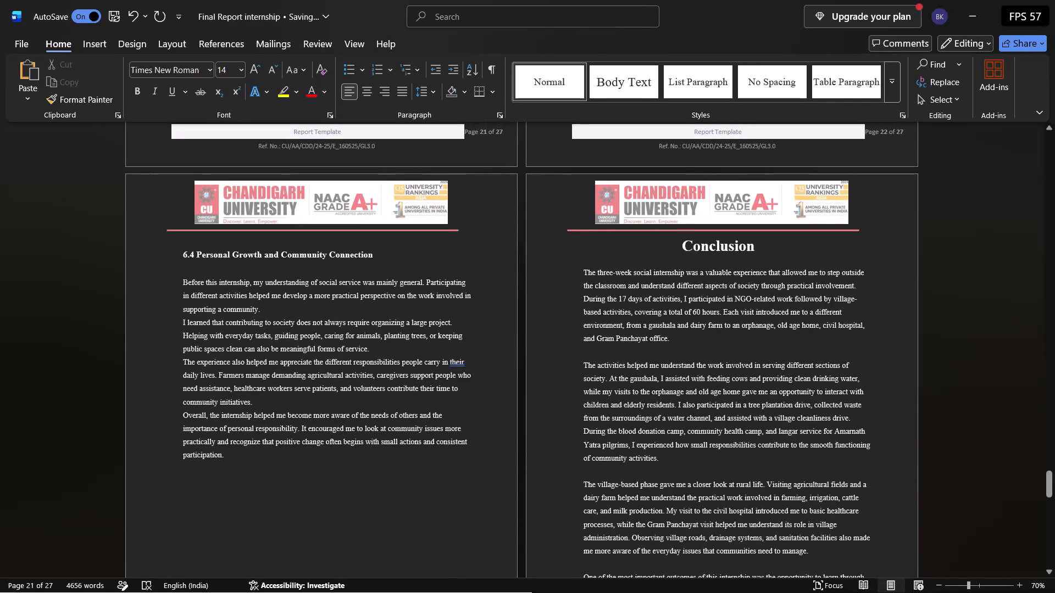
scroll(460, 371, up, 6)
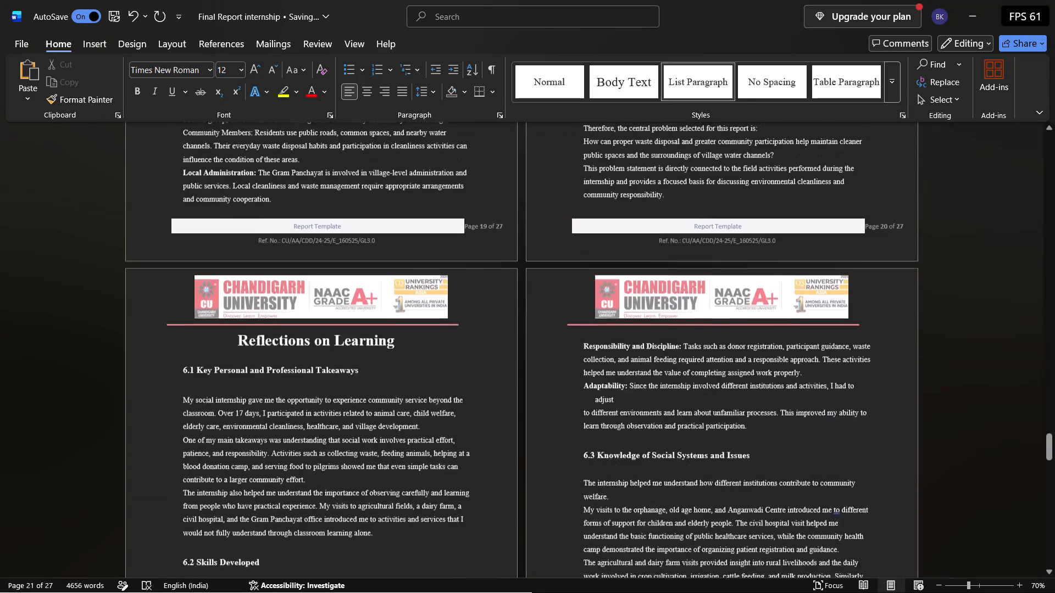
scroll(460, 371, up, 4)
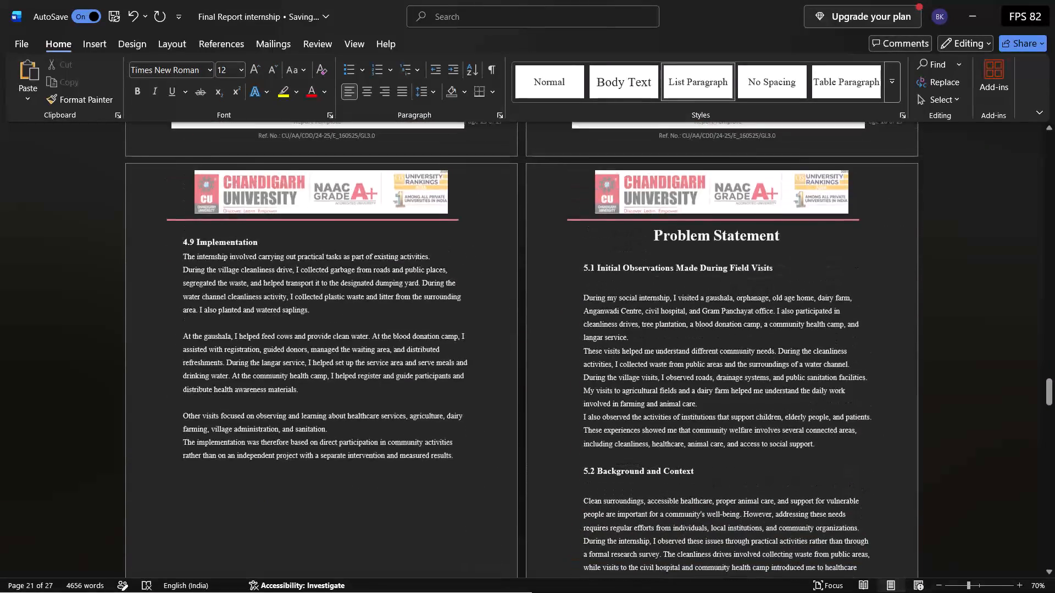
scroll(460, 371, up, 3)
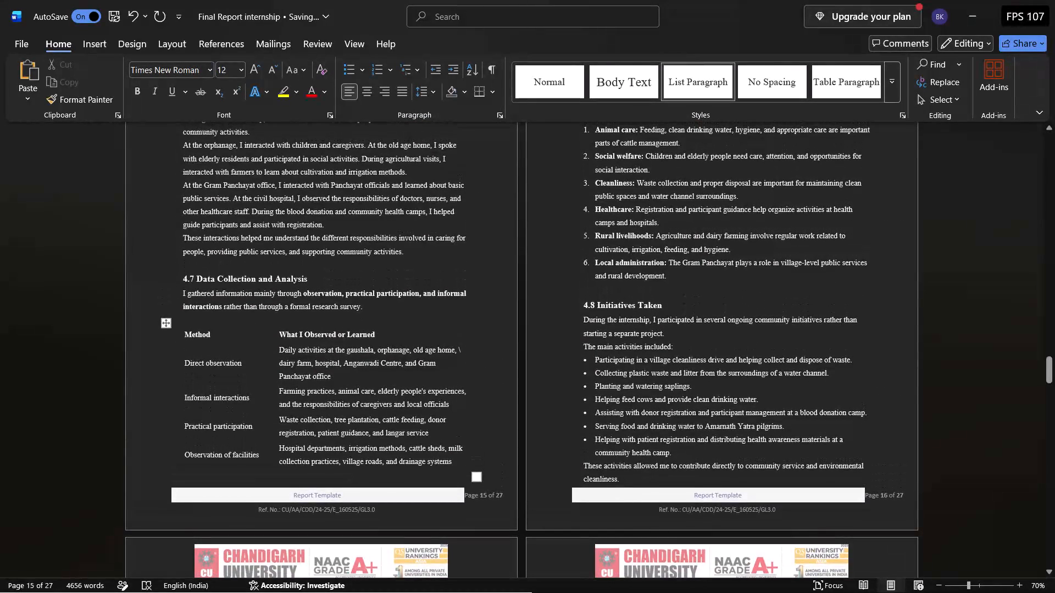
scroll(460, 371, up, 2)
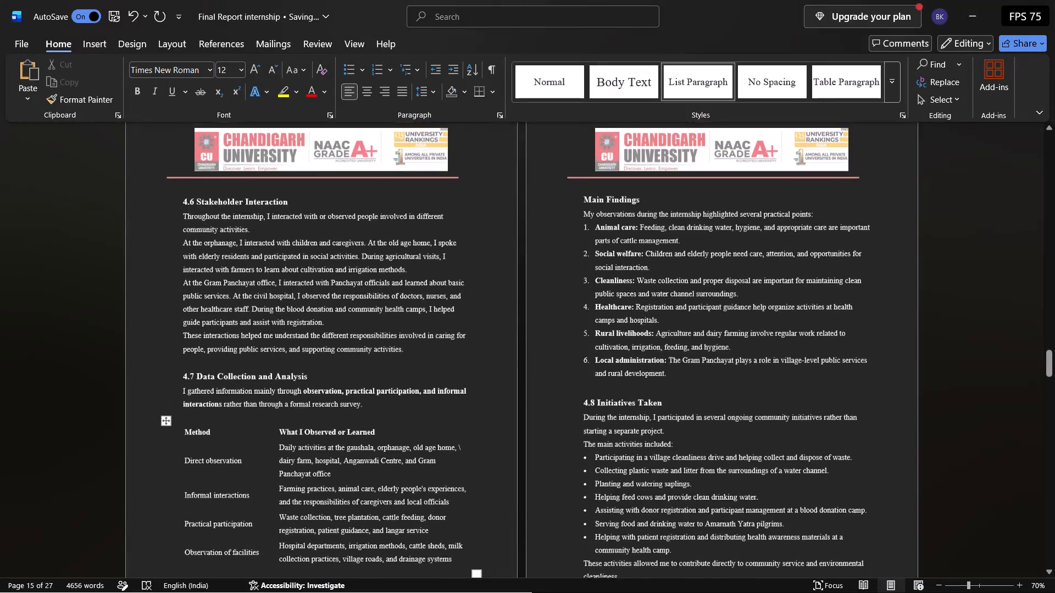
scroll(460, 371, up, 5)
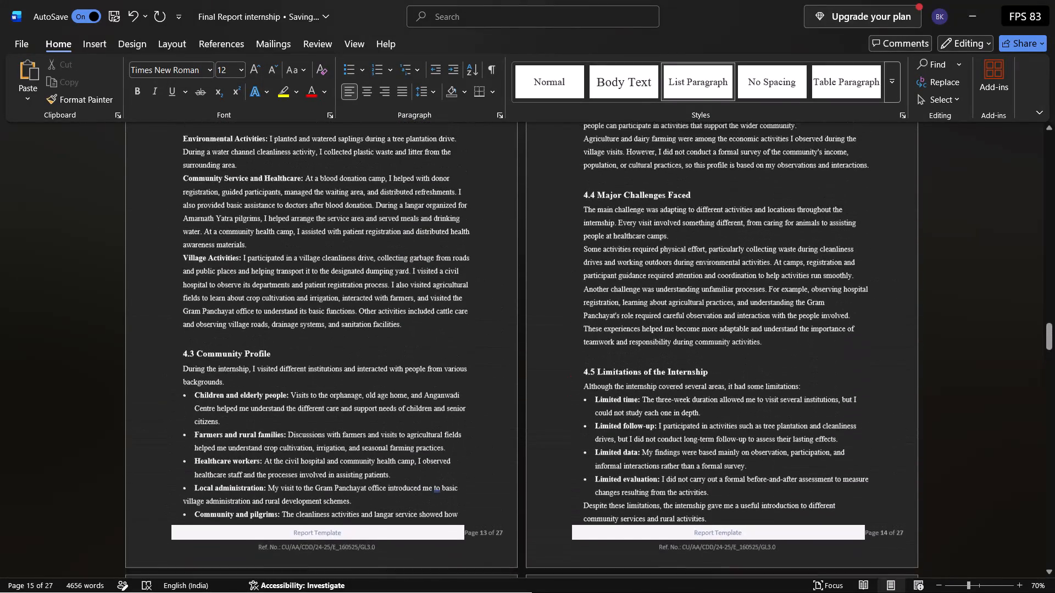
scroll(460, 371, up, 7)
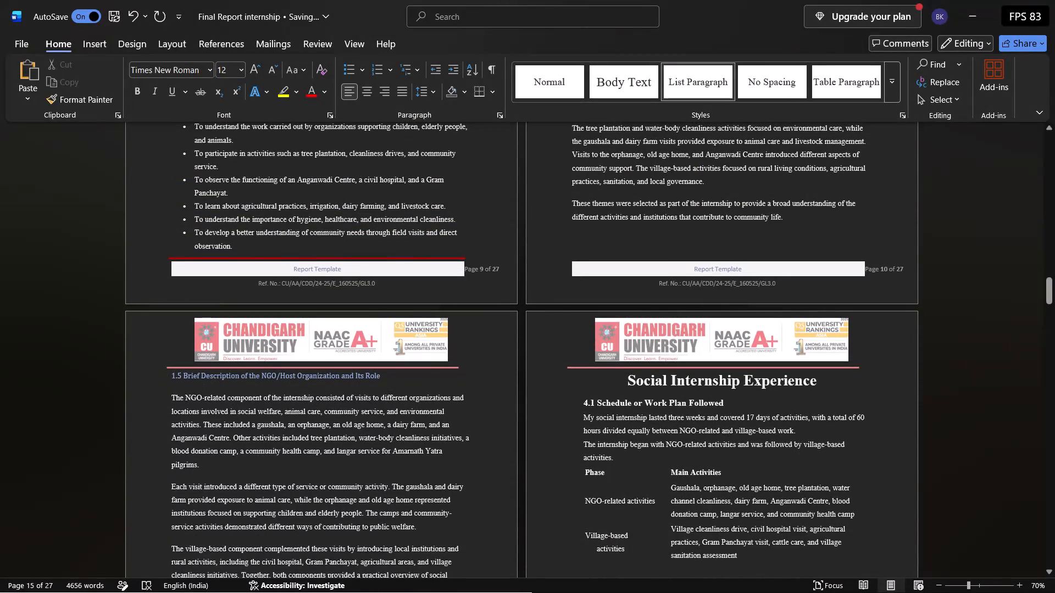
Insert an empty line above the "1.5 Brief Description of the NGO/Host Organization" and "1.3 Relevance to Social Development and Welfare" headings.
click(172, 373)
key(Return)
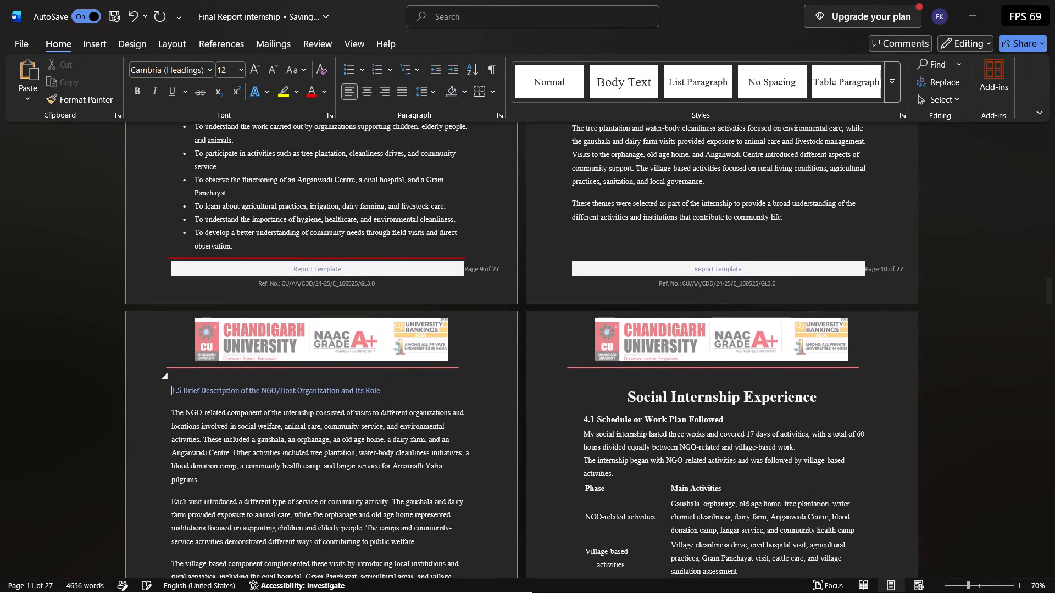
scroll(172, 373, up, 3)
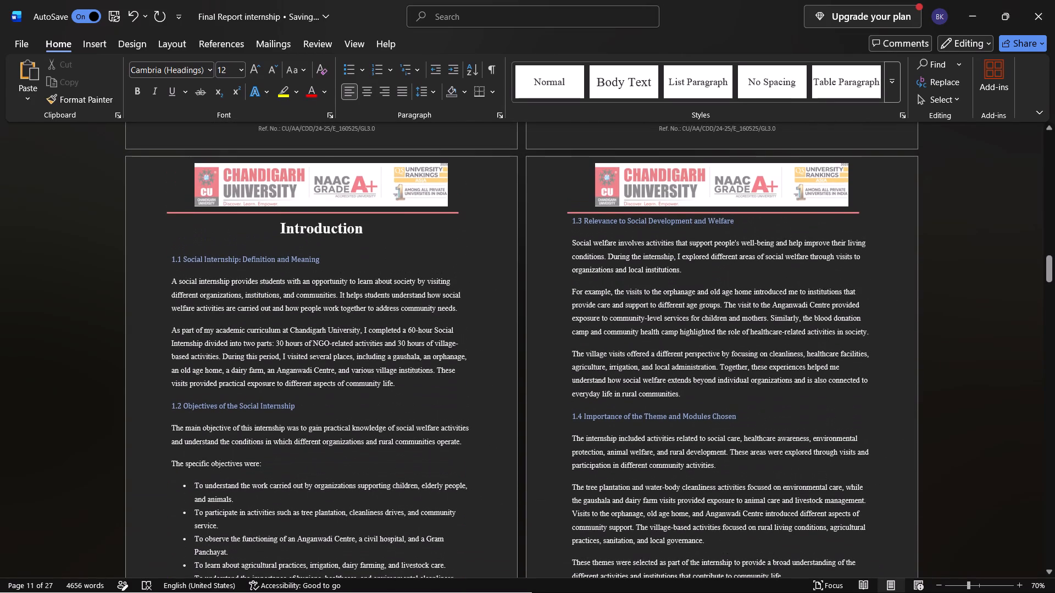
click(572, 221)
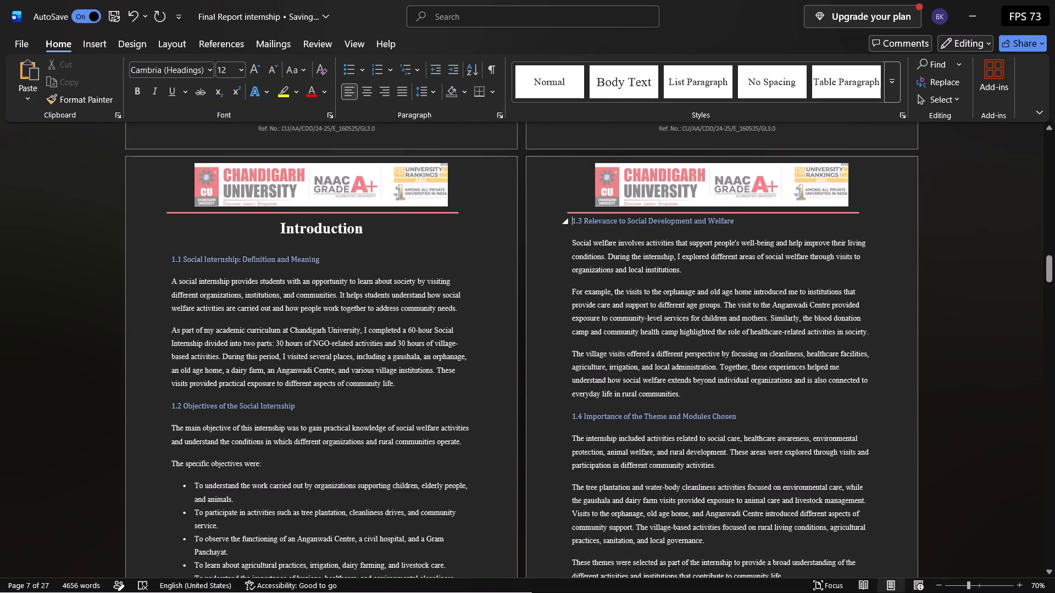
key(Return)
In the Index table, pad the Introduction row's Page No. cell with leading spaces and add a second line inside it.
scroll(572, 221, up, 6)
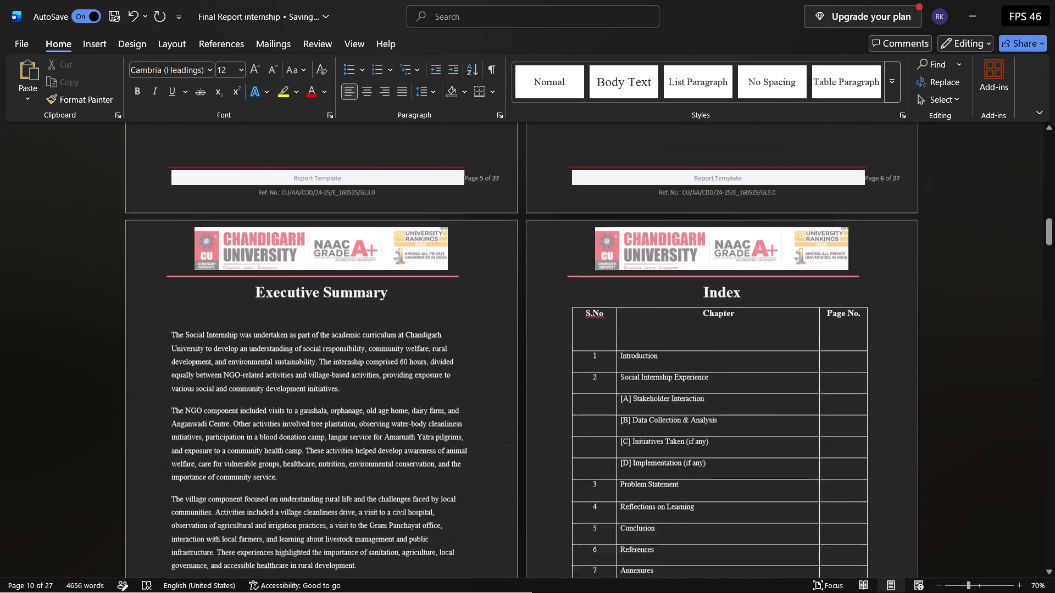
scroll(572, 221, up, 1)
scroll(572, 221, down, 1)
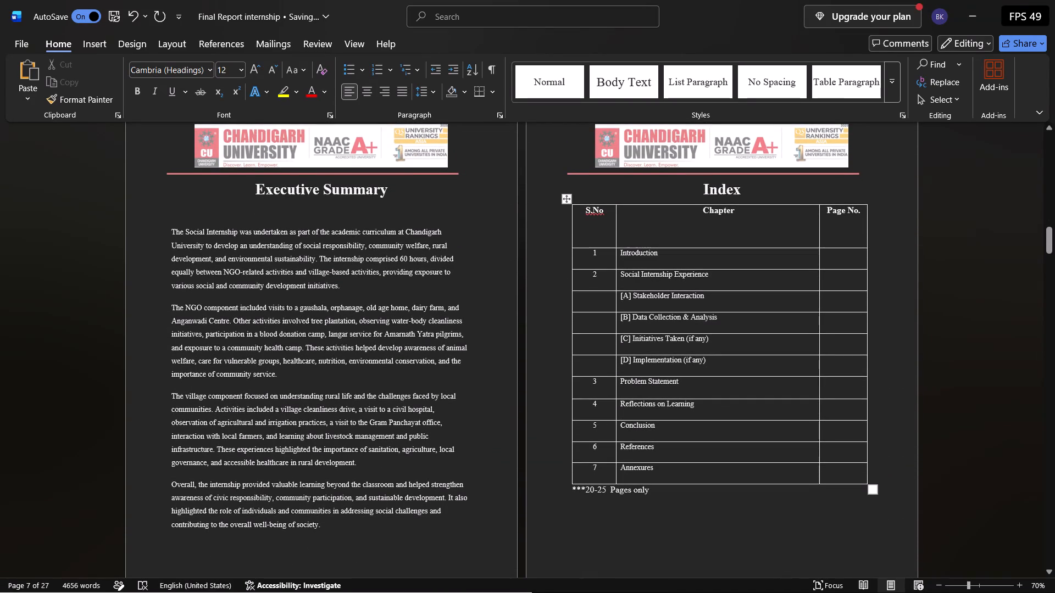
click(850, 251)
click(841, 256)
key(space)
key(space)
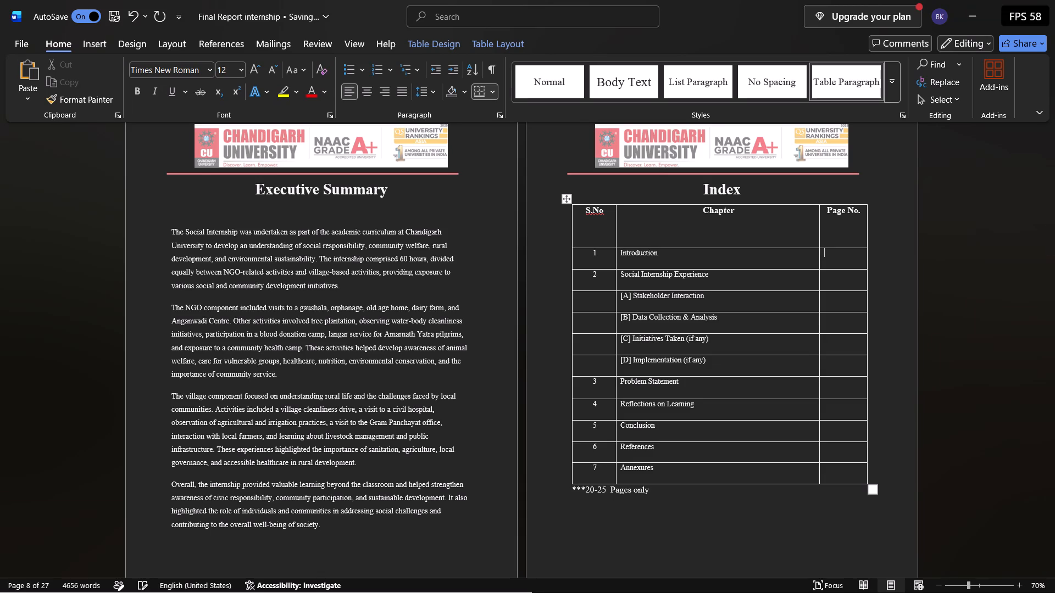
key(space)
key(space)
key(space)
key(space)
key(Down)
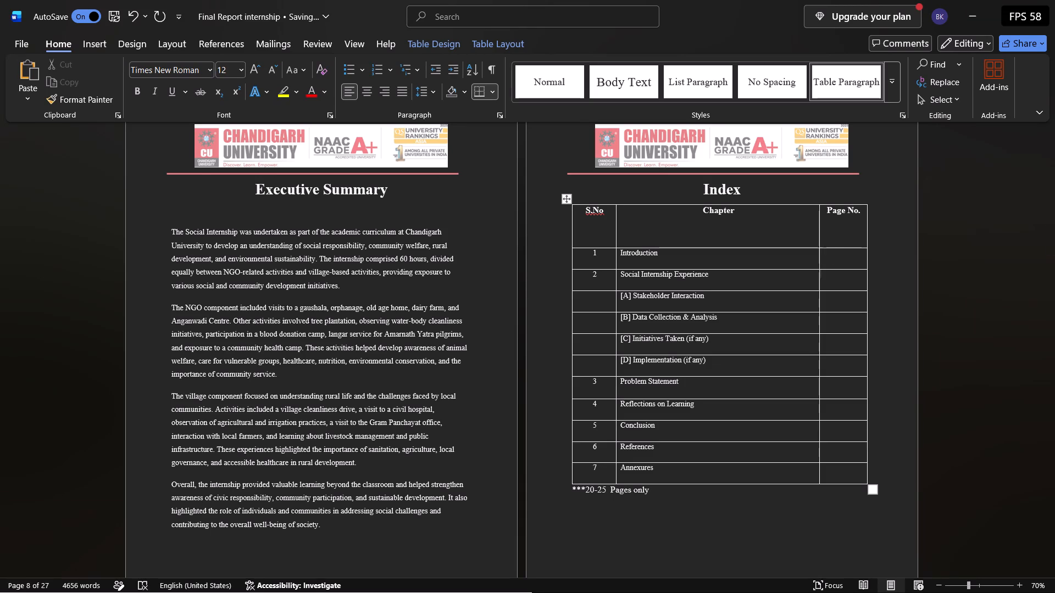
key(Up)
key(Return)
key(space)
key(space)
key(Up)
key(space)
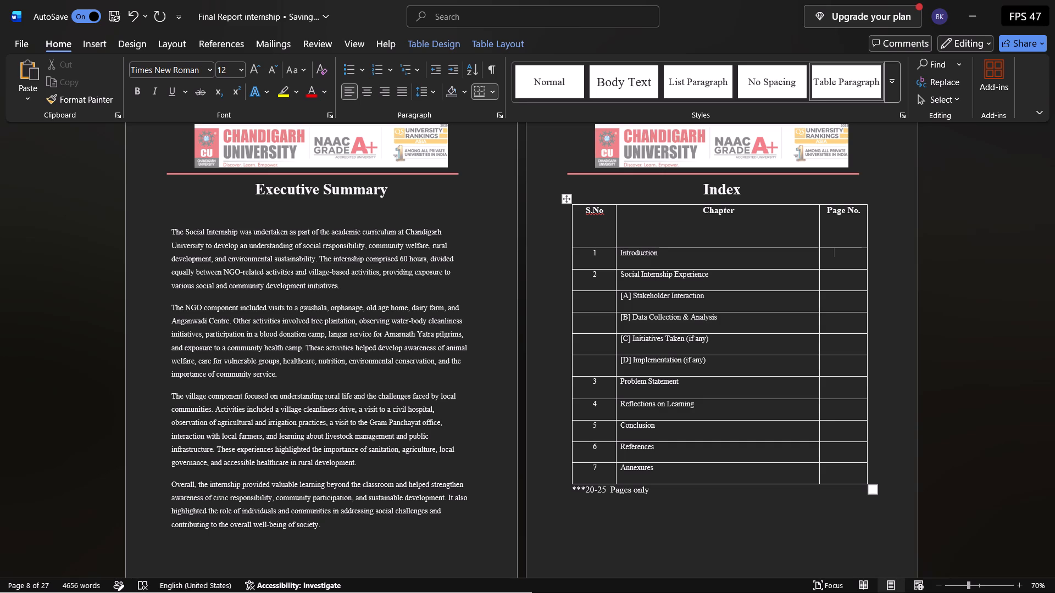
Look through the pages around the Index and the Introduction chapter to check their page numbers.
scroll(841, 256, down, 1)
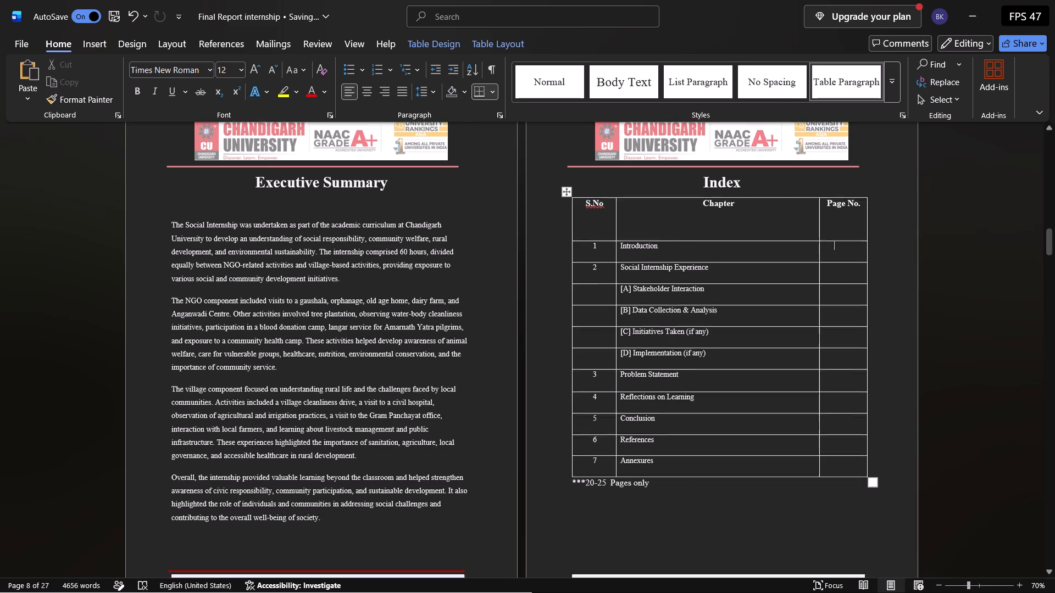
scroll(841, 256, down, 5)
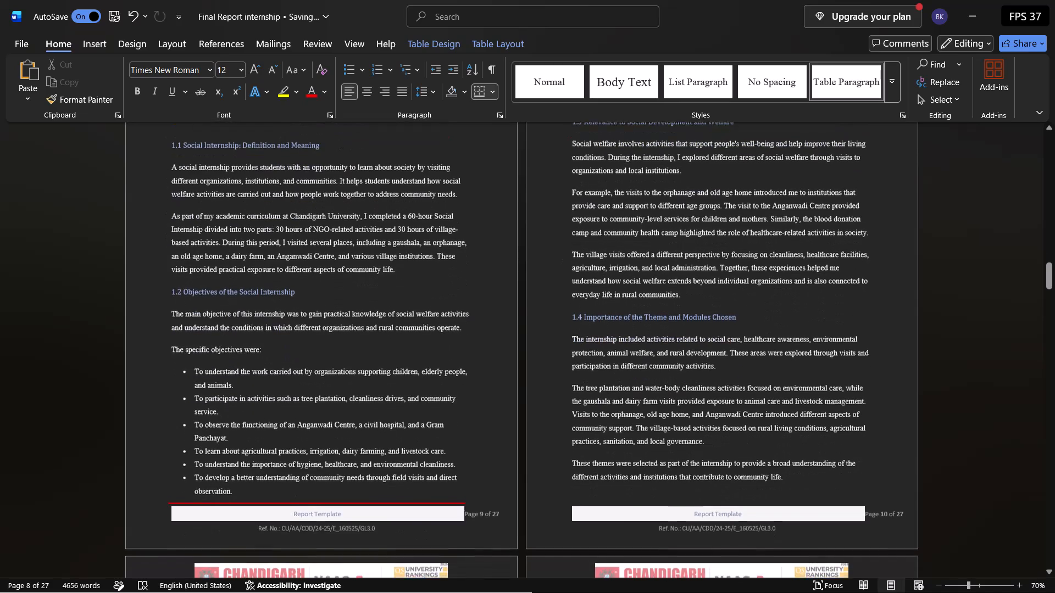
scroll(841, 256, down, 1)
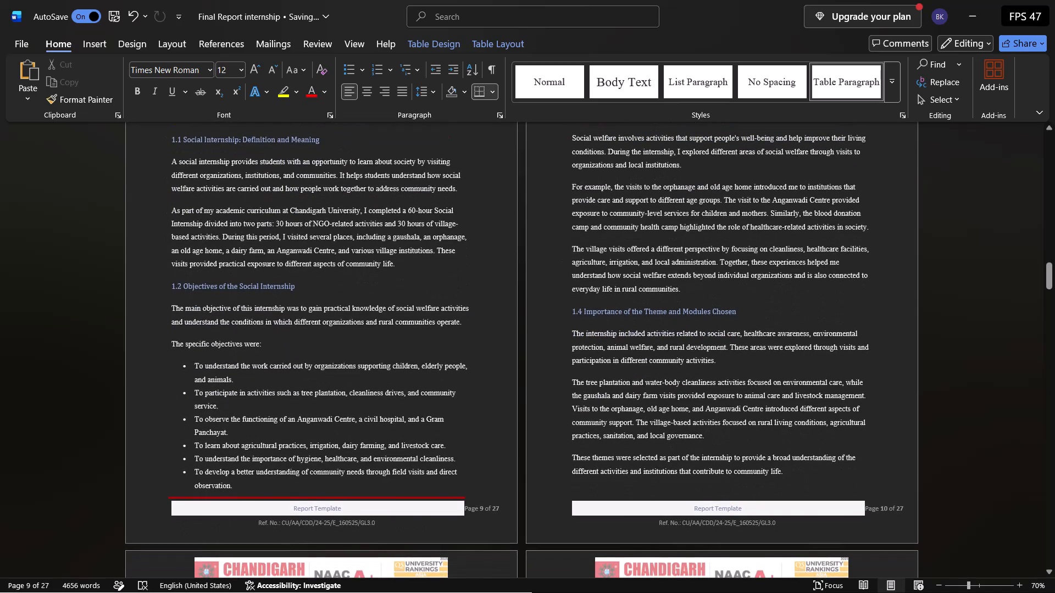
scroll(841, 256, up, 5)
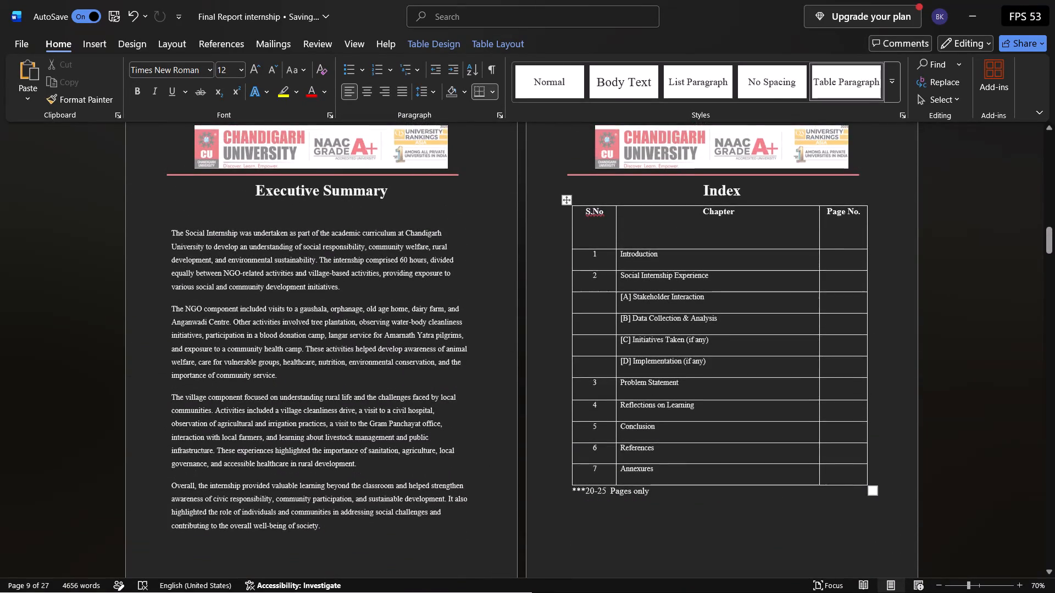
scroll(841, 256, up, 5)
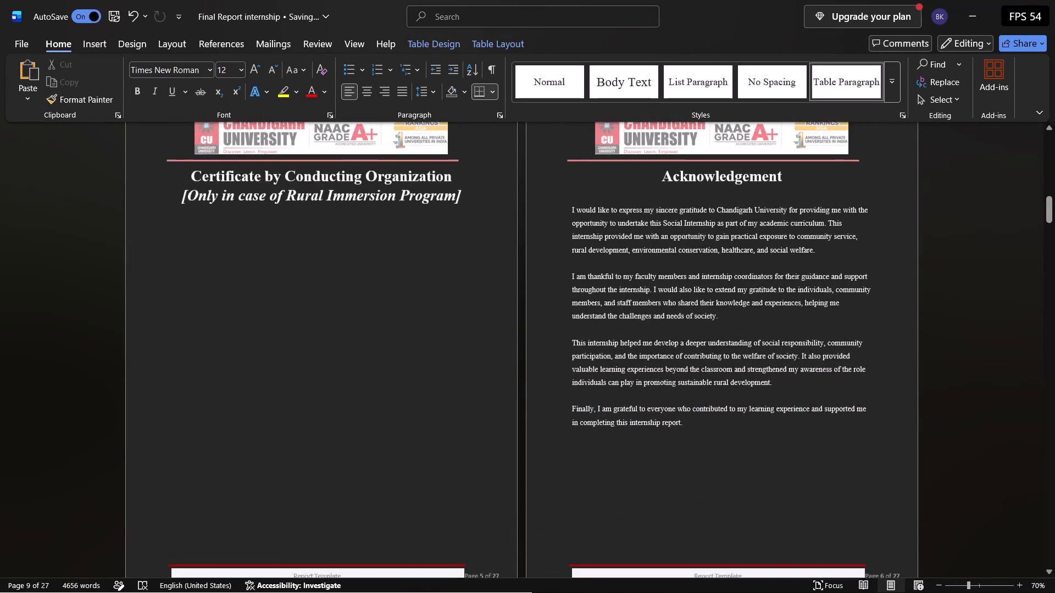
scroll(841, 256, up, 1)
scroll(841, 256, down, 5)
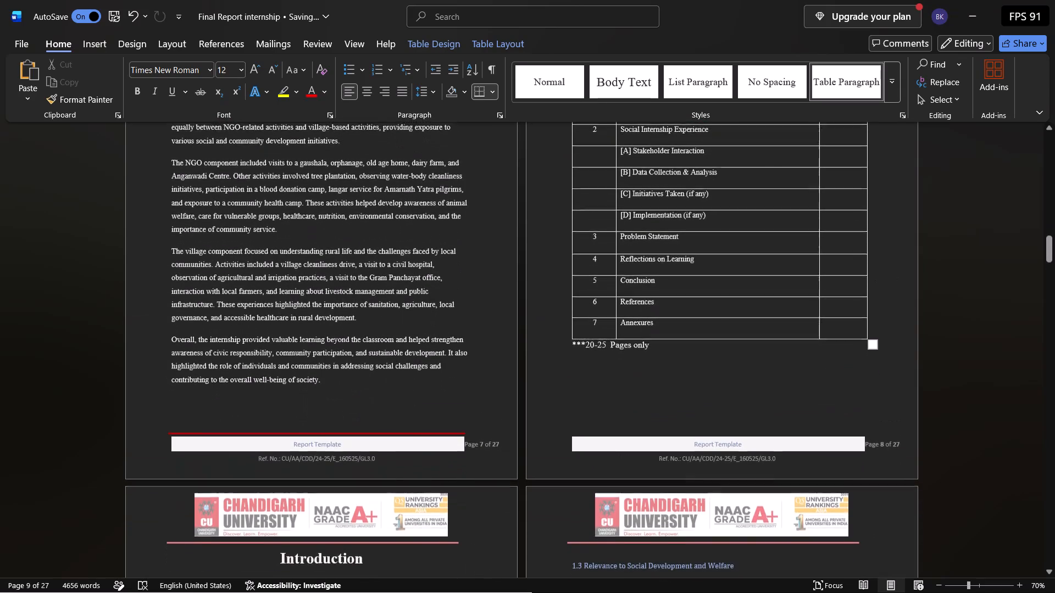
scroll(841, 256, down, 2)
scroll(841, 256, right, 1)
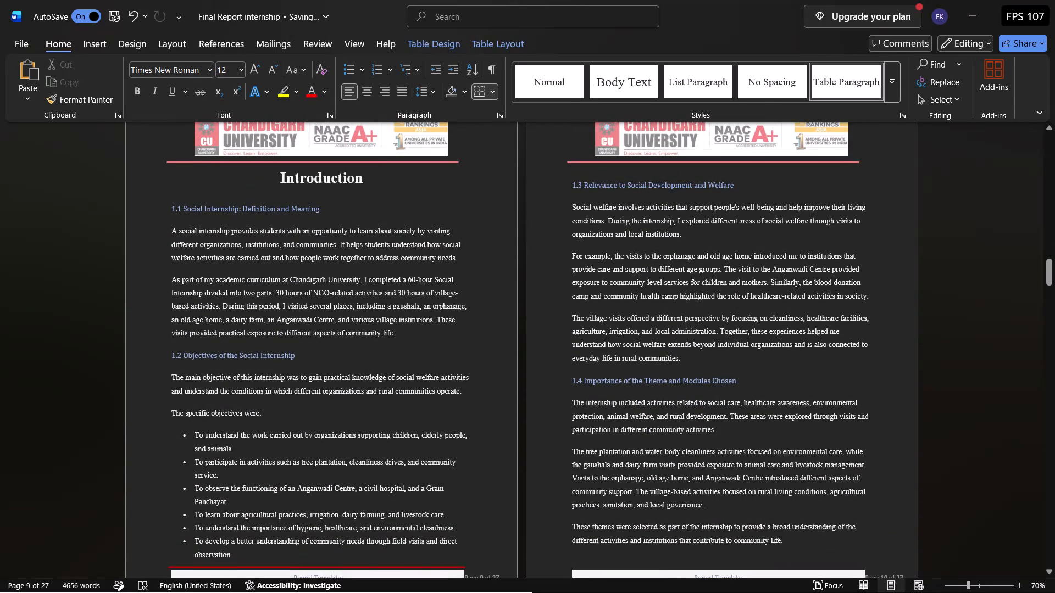
scroll(841, 256, right, 1)
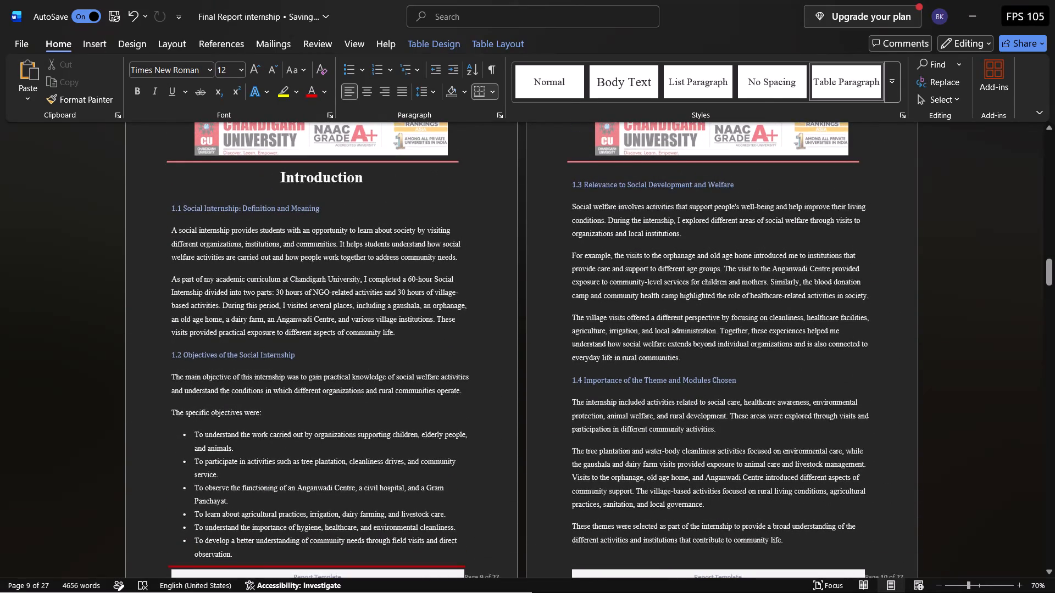
scroll(841, 256, right, 1)
Widen the Phase column of the section 4.1 table so "Village-based activities" fits on one line.
scroll(841, 256, down, 2)
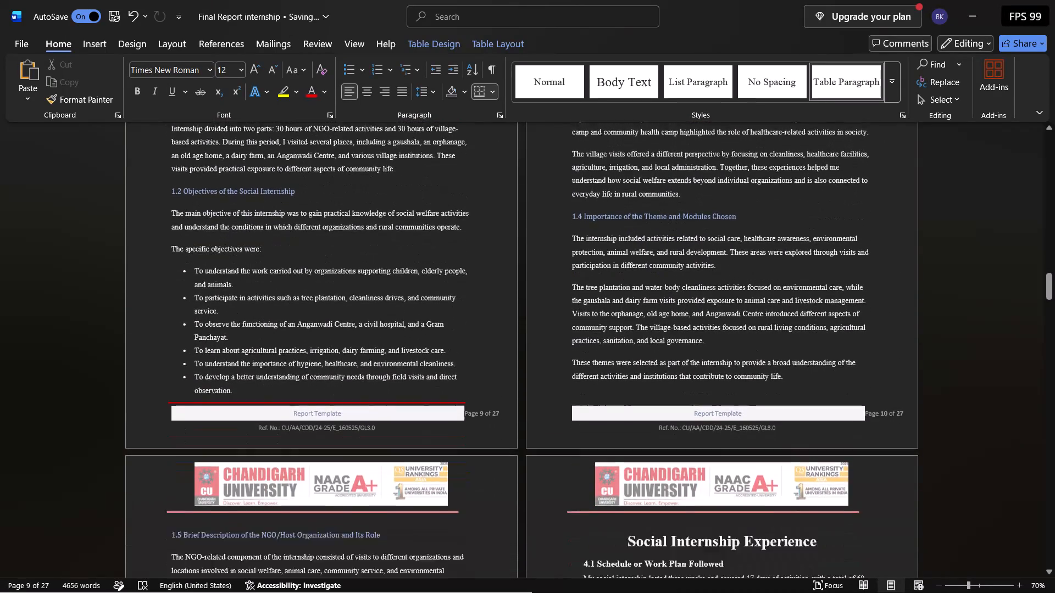
scroll(841, 256, down, 2)
scroll(841, 256, up, 1)
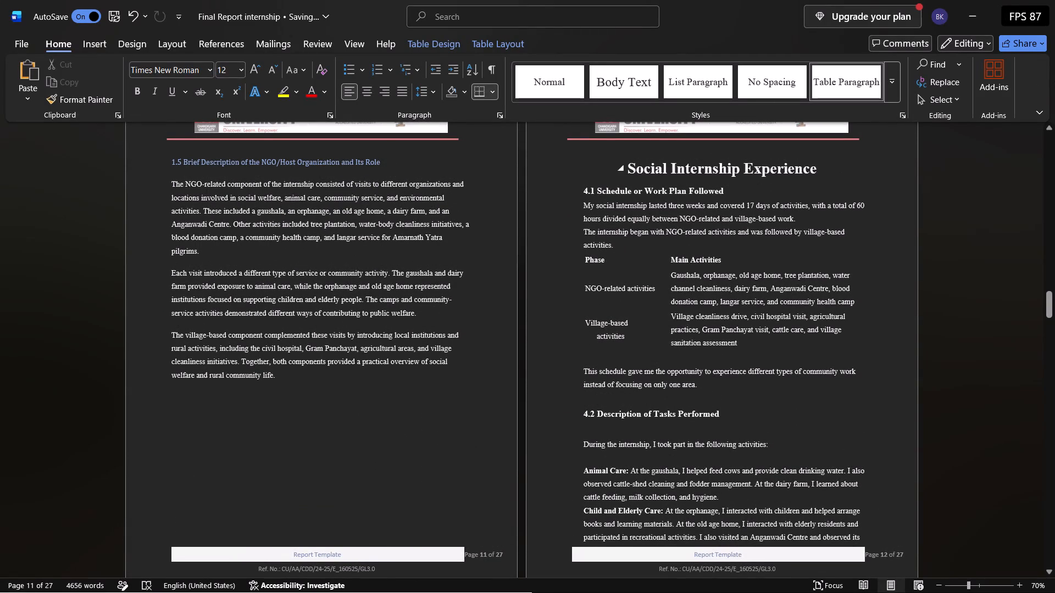
click(647, 317)
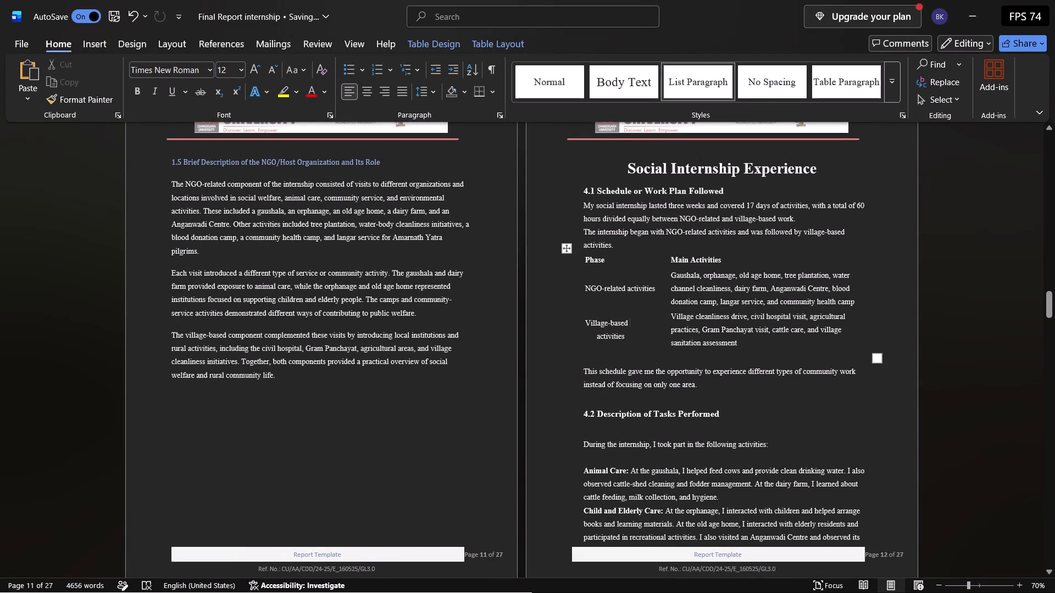
click(656, 310)
drag(658, 308, 668, 311)
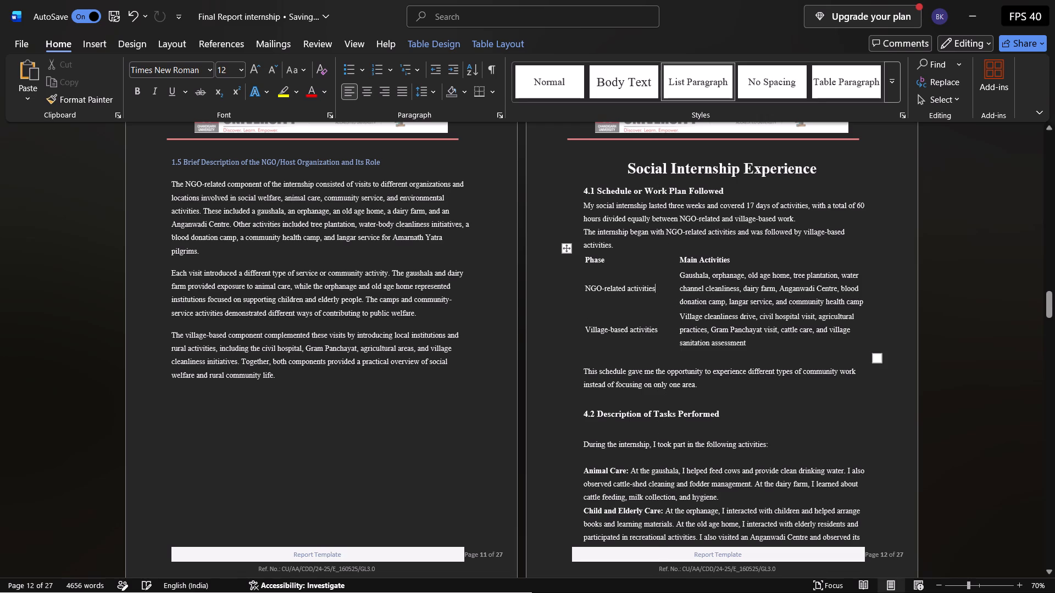
Insert an empty line between the section 4.1 introductory text and the Phase / Main Activities table.
click(633, 244)
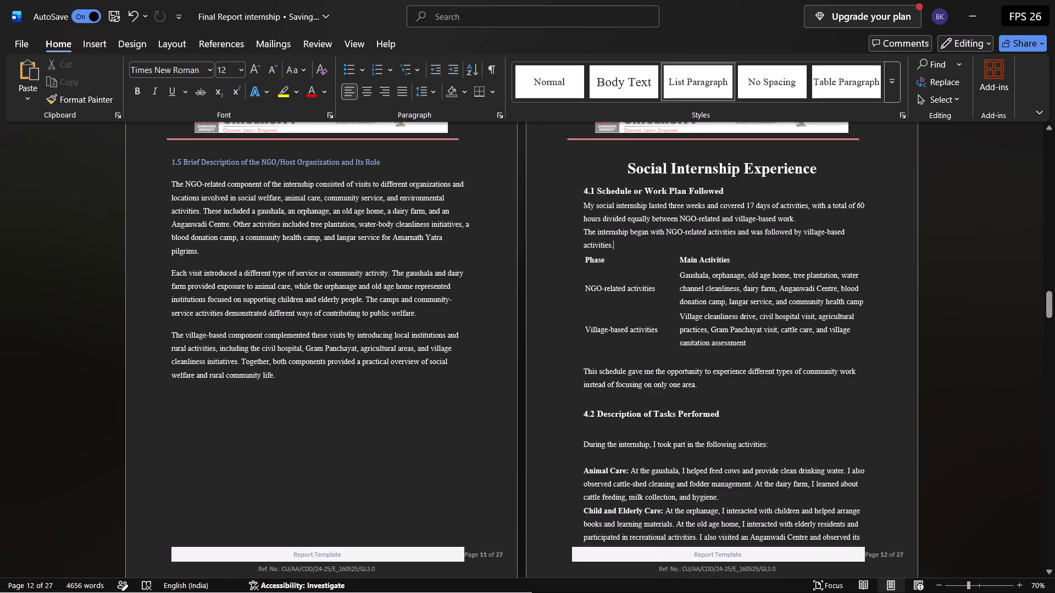
key(Return)
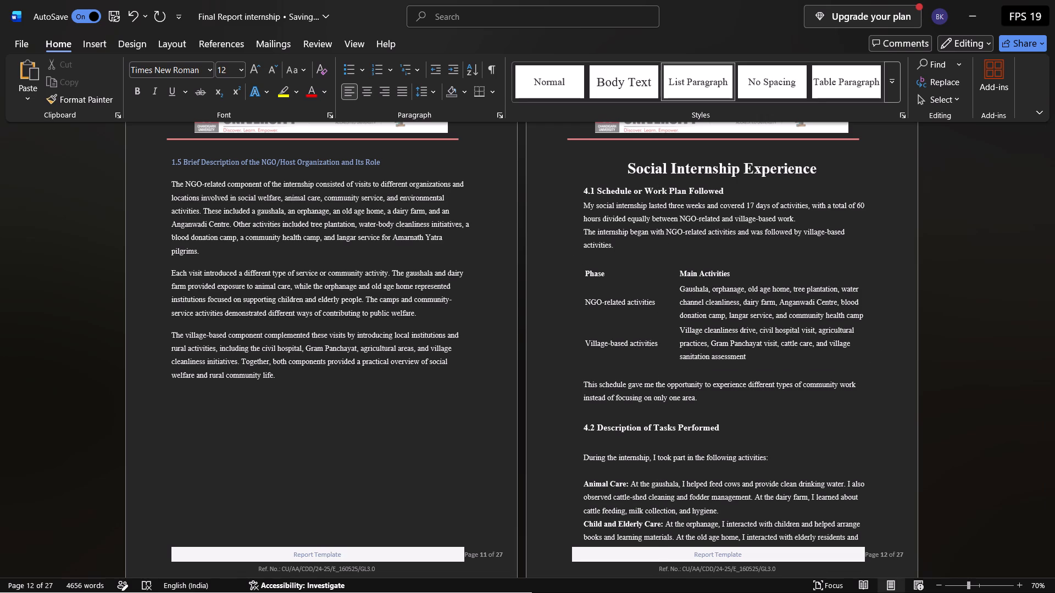
scroll(671, 369, down, 1)
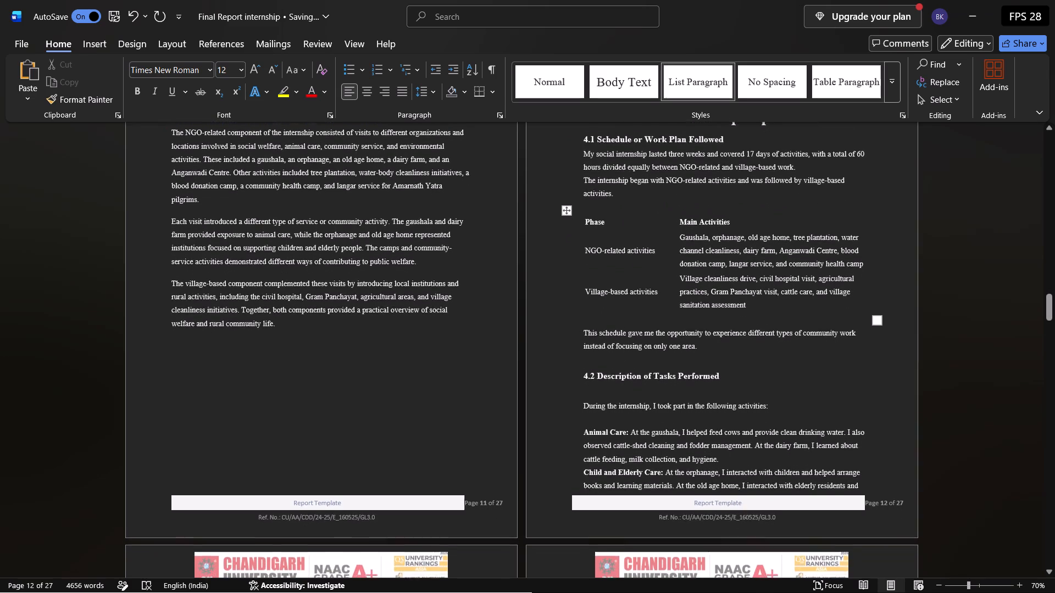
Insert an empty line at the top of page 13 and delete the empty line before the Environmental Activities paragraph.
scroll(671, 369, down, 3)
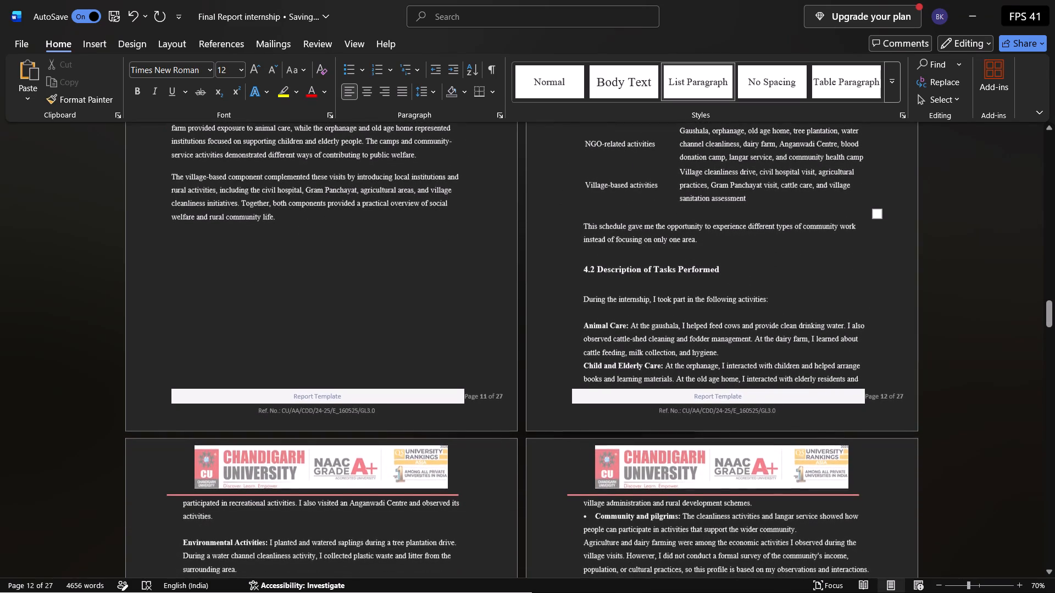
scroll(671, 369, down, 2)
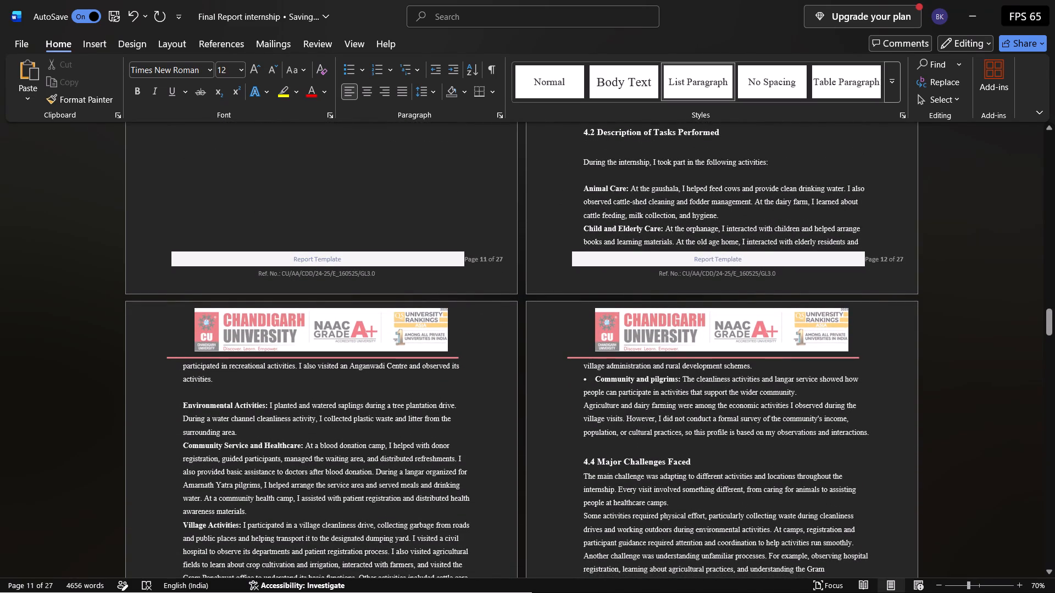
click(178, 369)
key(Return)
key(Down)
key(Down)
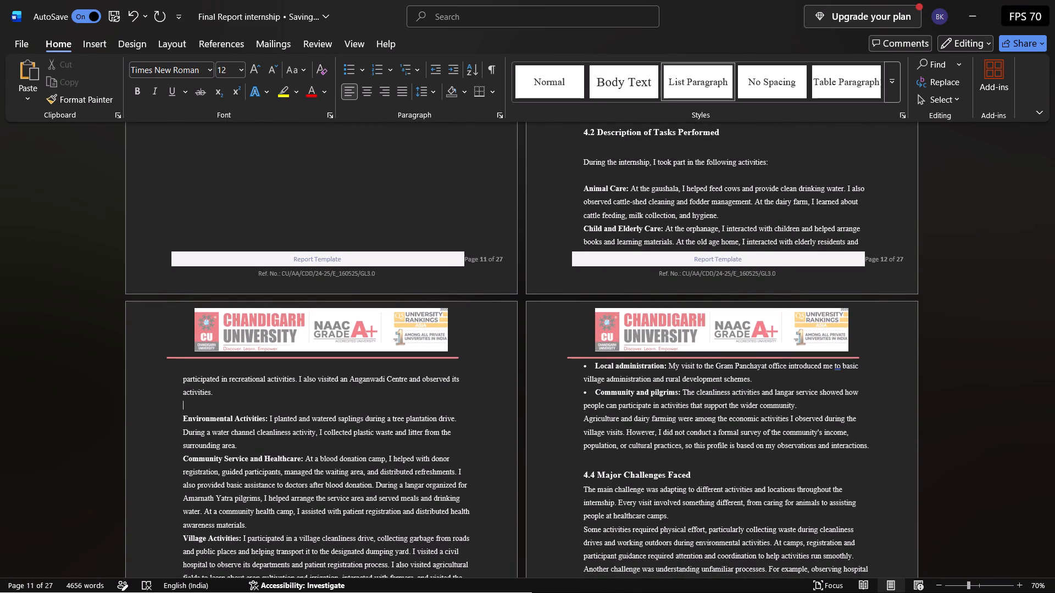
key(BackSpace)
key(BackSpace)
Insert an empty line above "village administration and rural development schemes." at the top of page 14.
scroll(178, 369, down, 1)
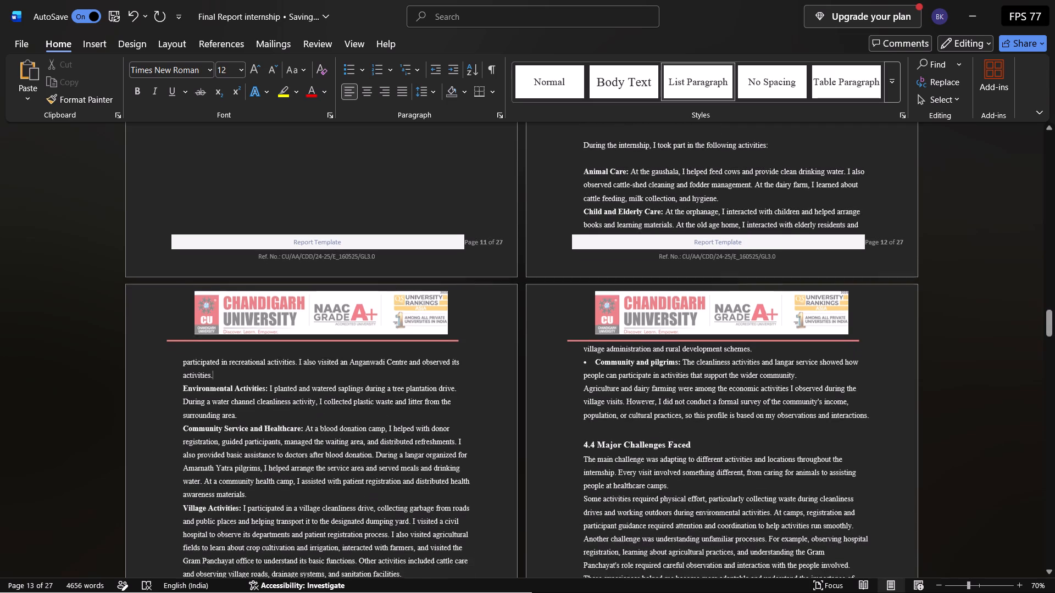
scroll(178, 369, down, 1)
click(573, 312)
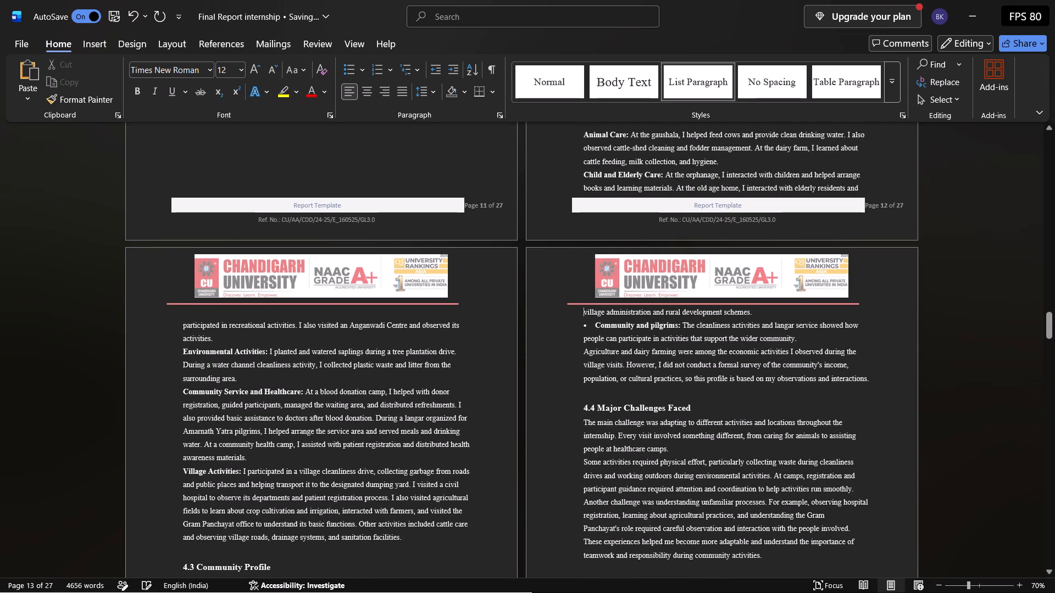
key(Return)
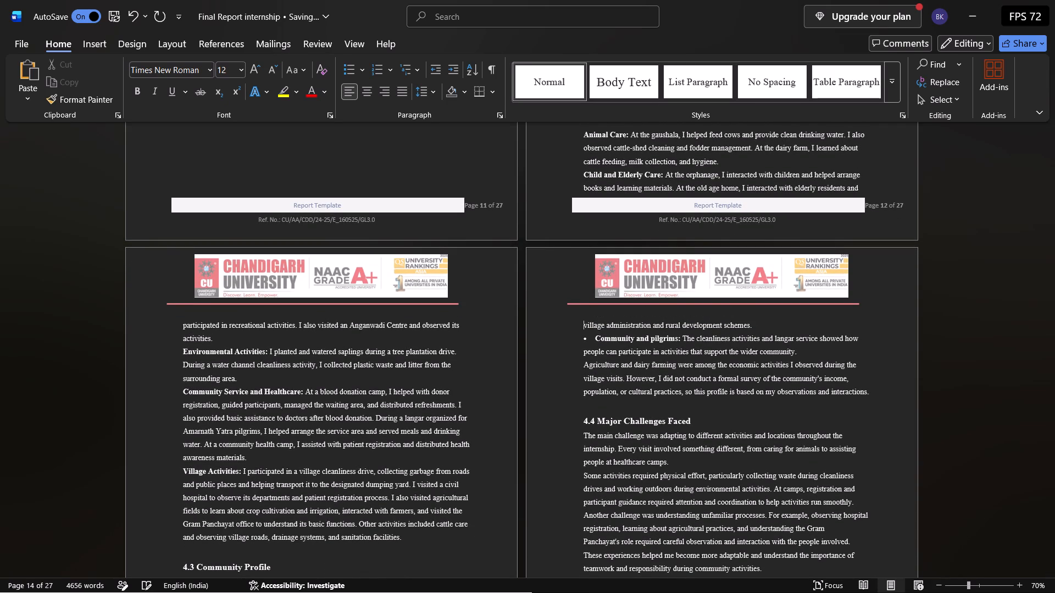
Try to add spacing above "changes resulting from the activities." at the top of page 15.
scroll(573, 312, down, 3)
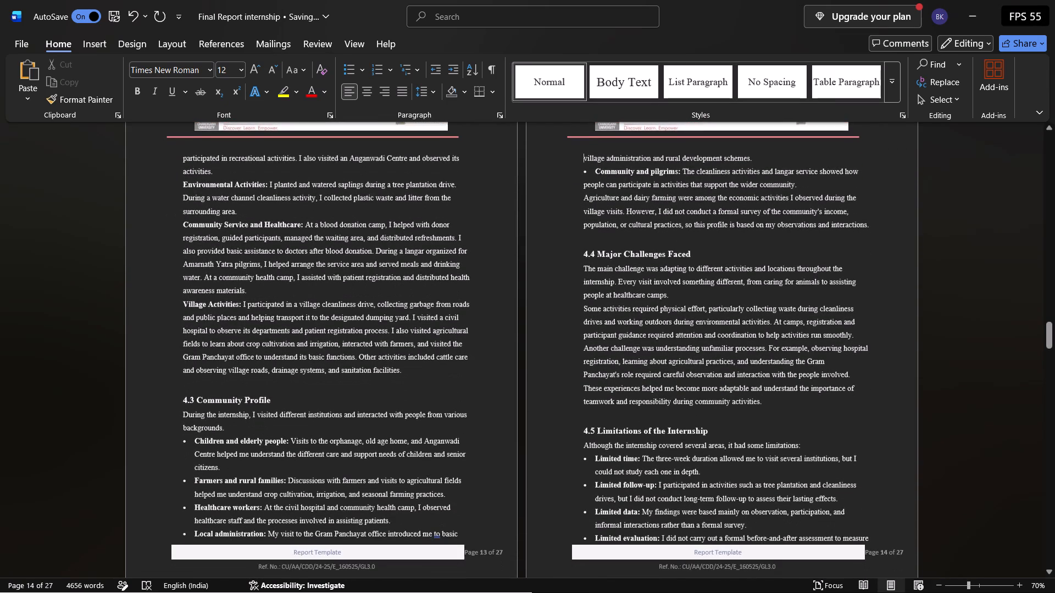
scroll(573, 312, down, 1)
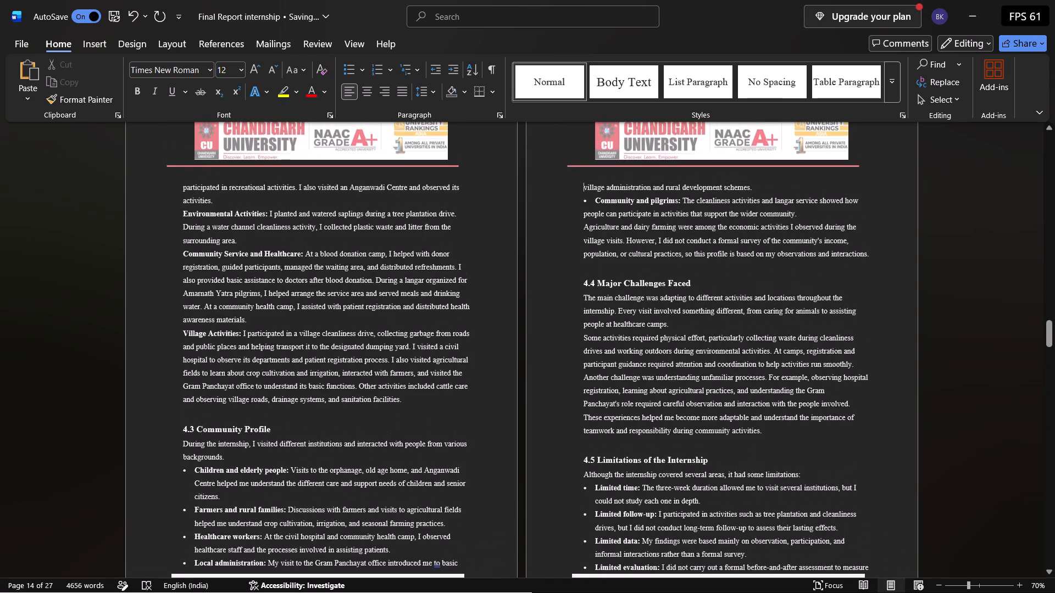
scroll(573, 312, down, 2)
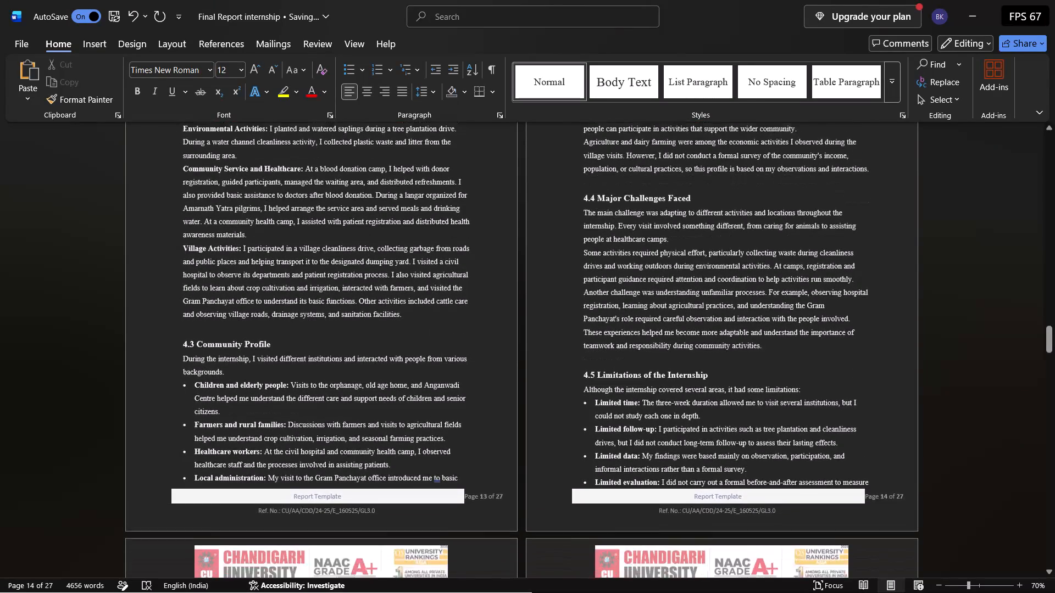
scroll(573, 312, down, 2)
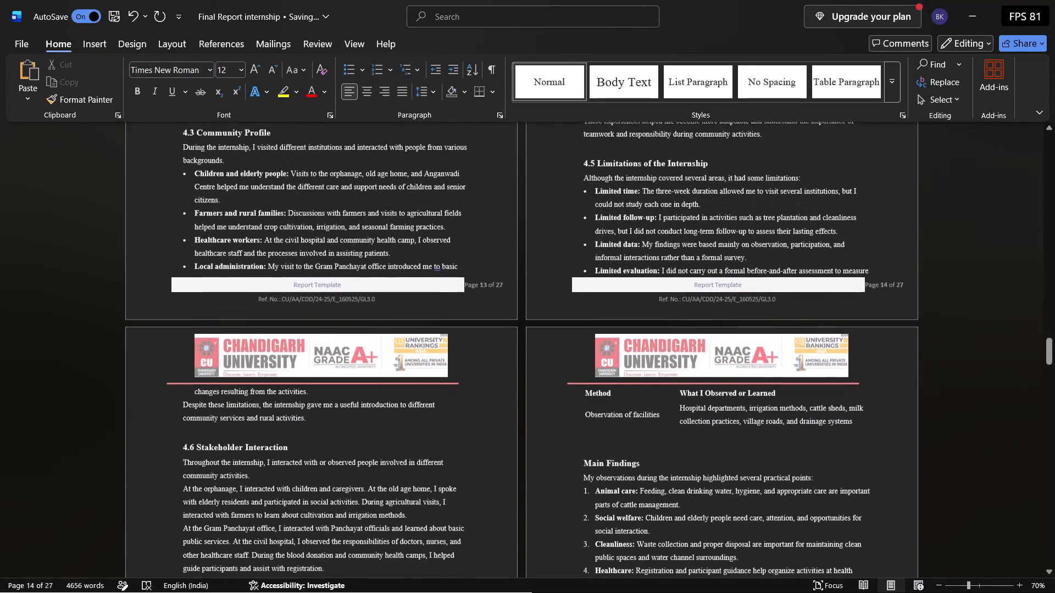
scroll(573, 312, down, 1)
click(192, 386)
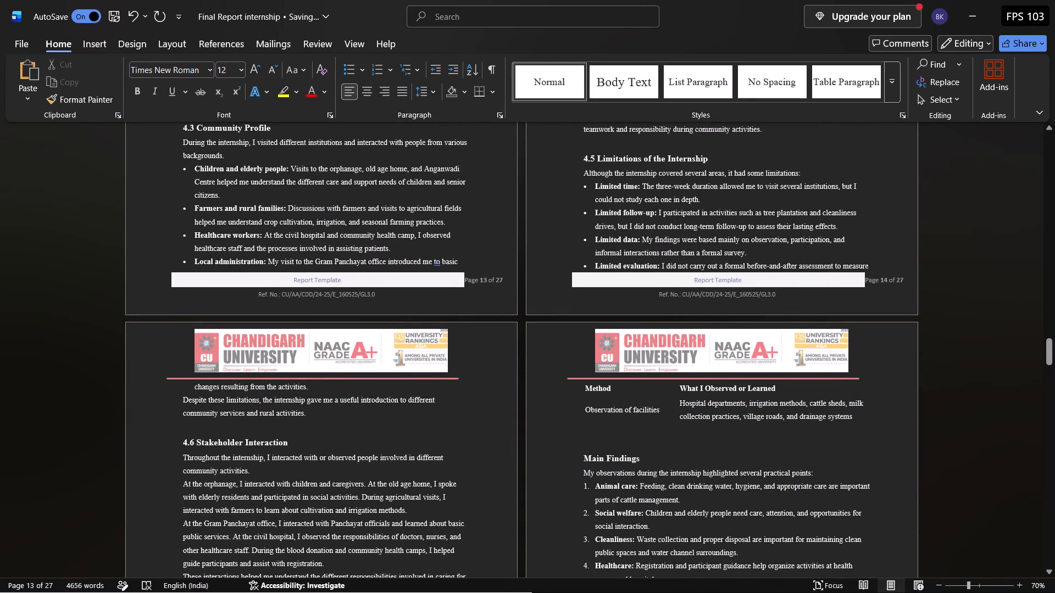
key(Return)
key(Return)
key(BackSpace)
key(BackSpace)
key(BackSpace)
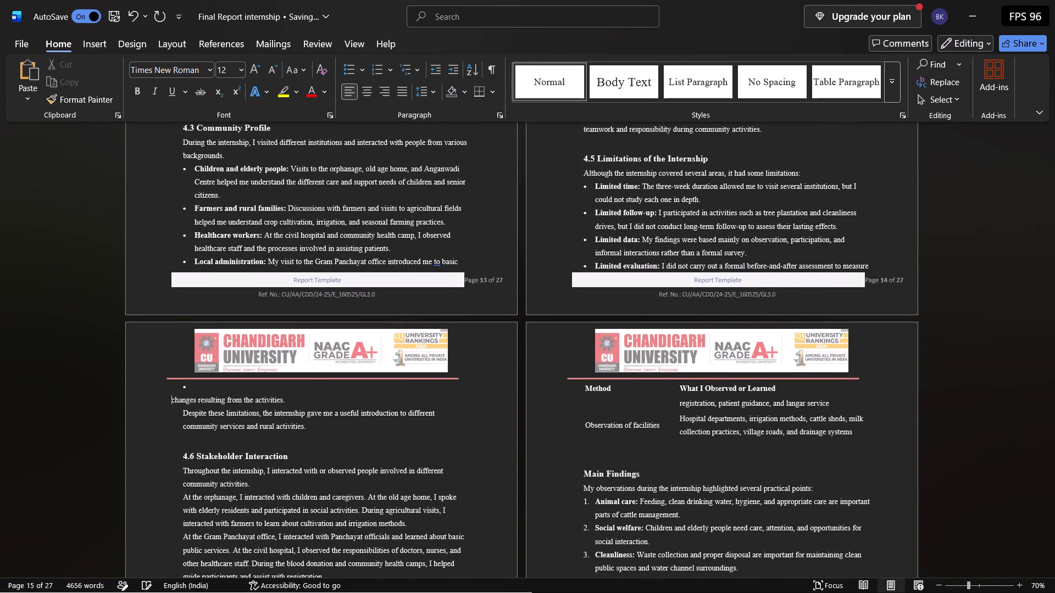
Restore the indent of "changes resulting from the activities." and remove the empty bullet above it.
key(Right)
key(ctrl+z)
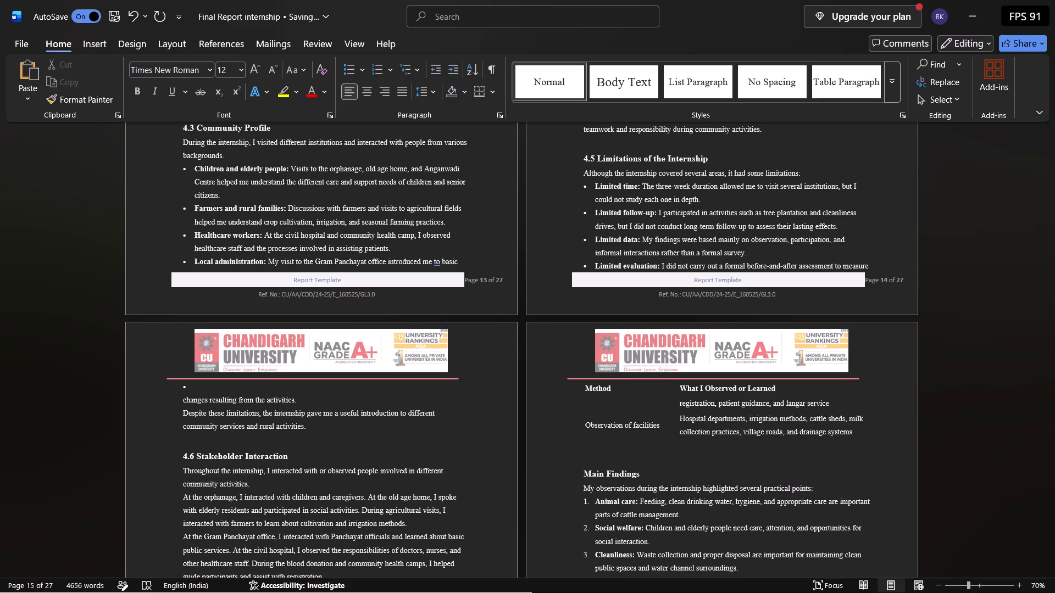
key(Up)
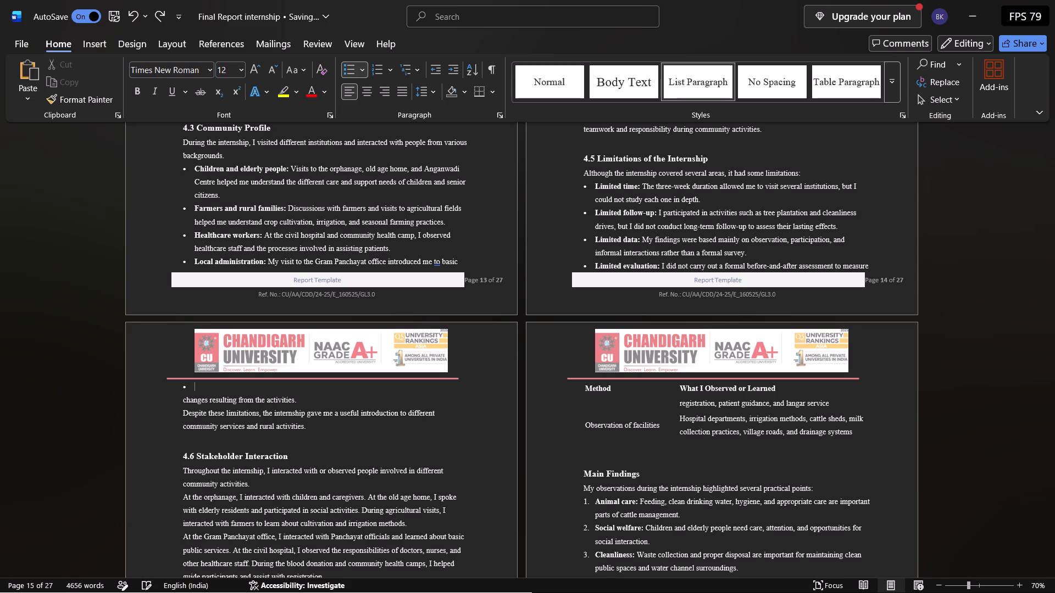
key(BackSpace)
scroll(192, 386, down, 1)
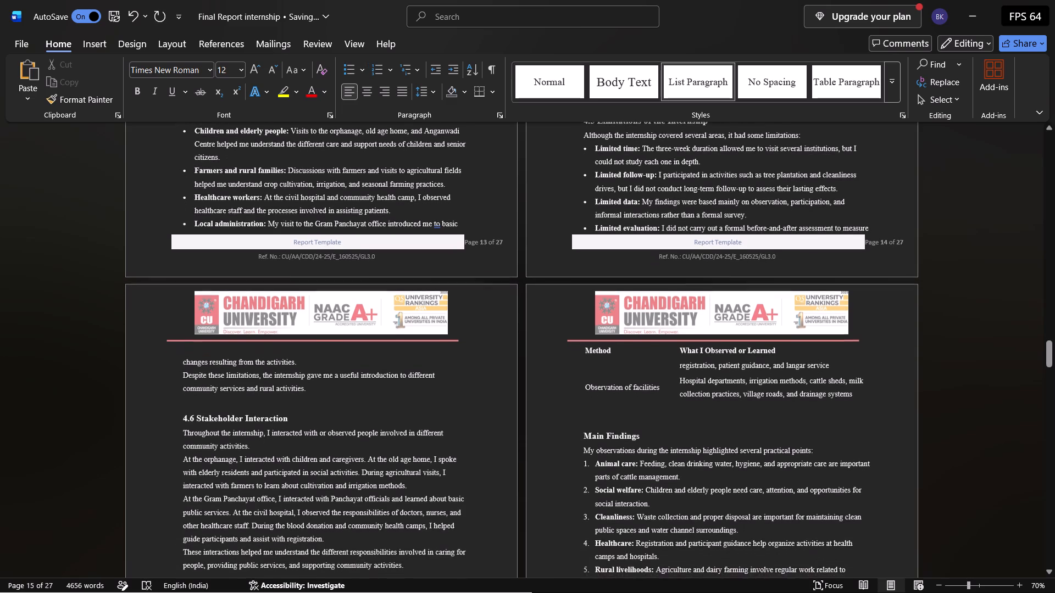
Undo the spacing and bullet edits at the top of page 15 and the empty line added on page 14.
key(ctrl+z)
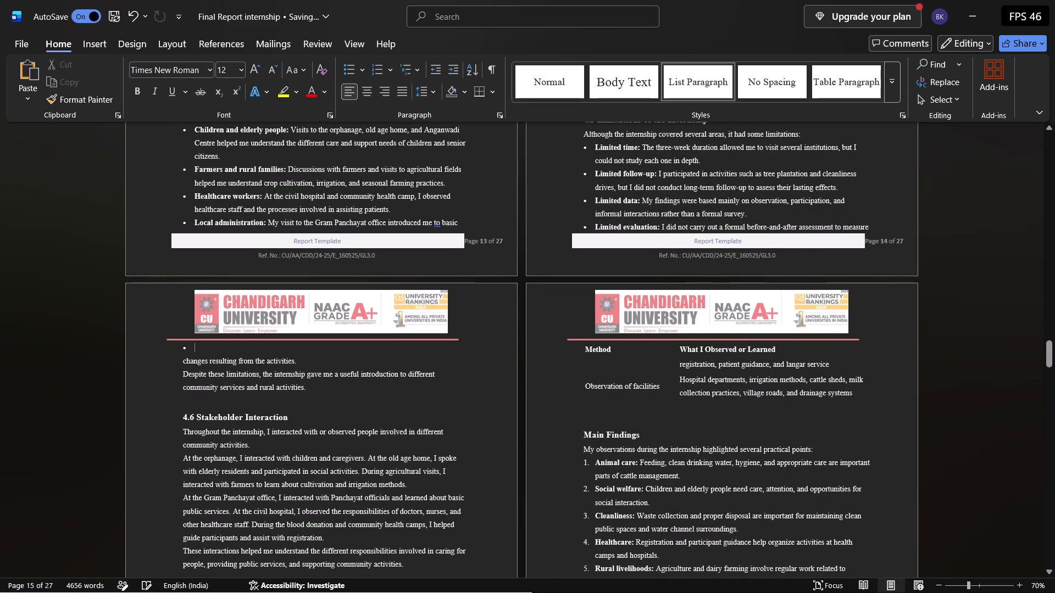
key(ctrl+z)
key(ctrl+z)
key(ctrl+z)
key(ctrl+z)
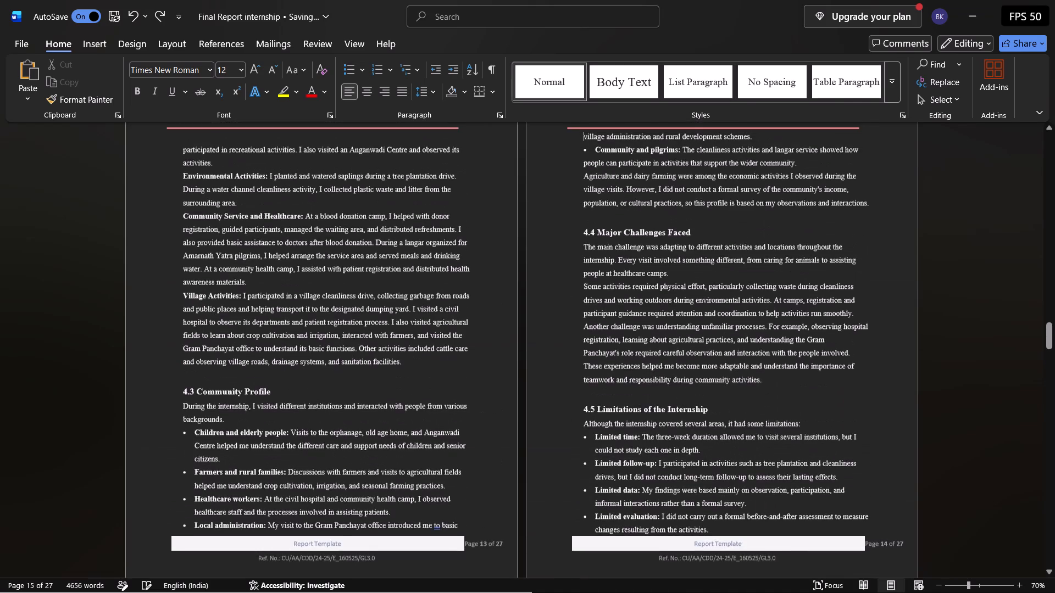
Look over the page breaks and spacing across the Social Internship Experience pages, from section 4.2 to section 4.7.
ctrl+scroll(192, 386, down, 2)
ctrl+scroll(192, 386, up, 2)
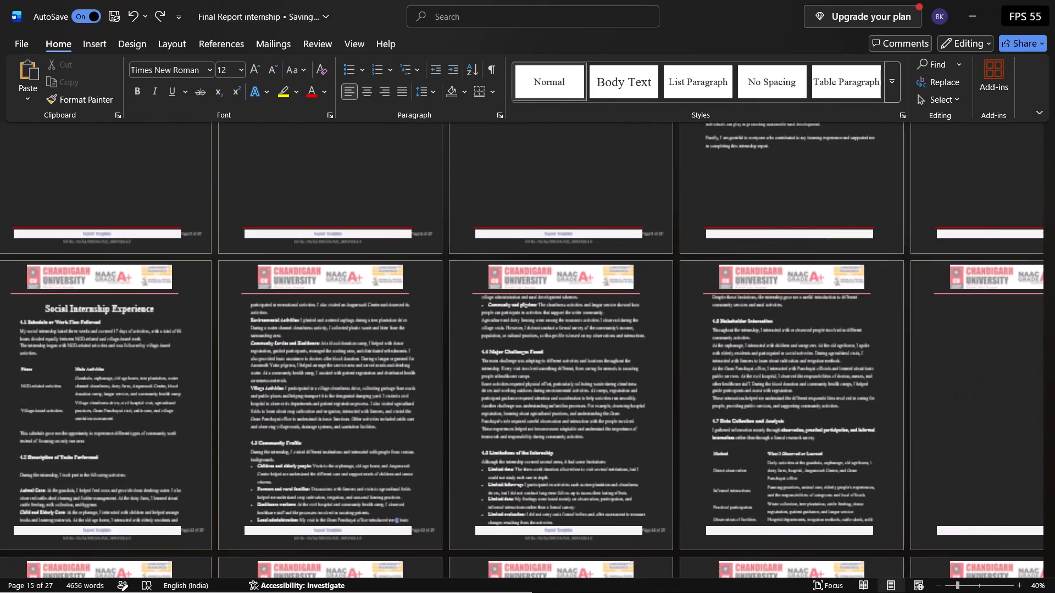
ctrl+scroll(192, 386, up, 6)
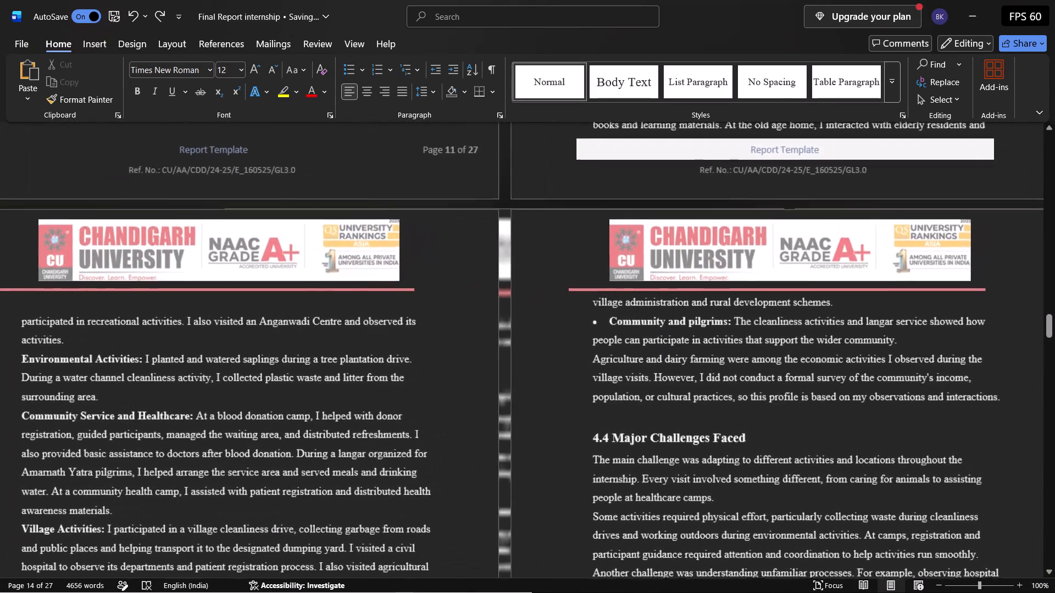
scroll(327, 329, up, 2)
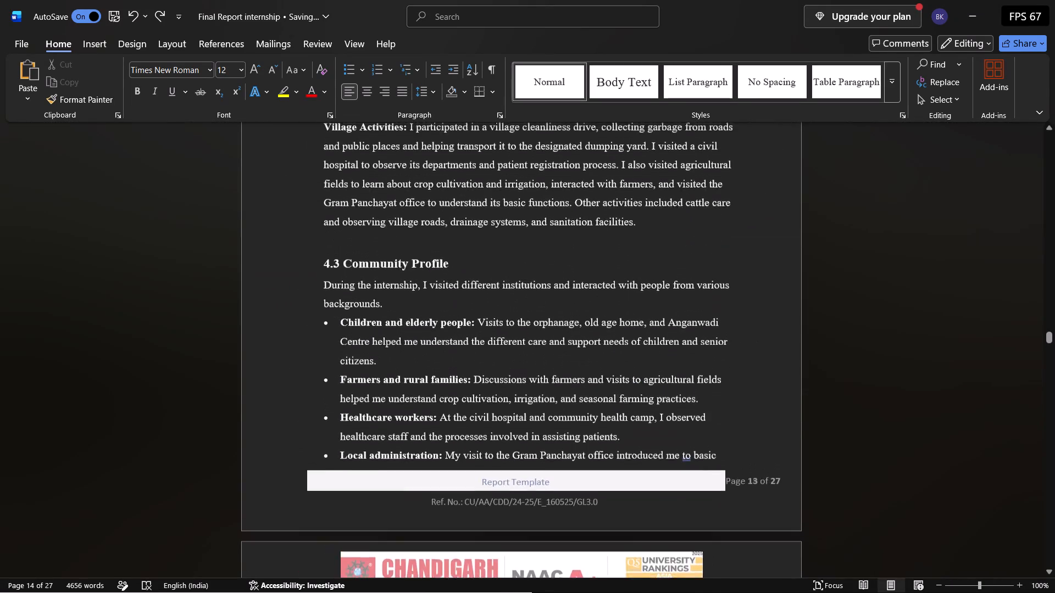
scroll(327, 329, up, 2)
ctrl+scroll(327, 329, down, 3)
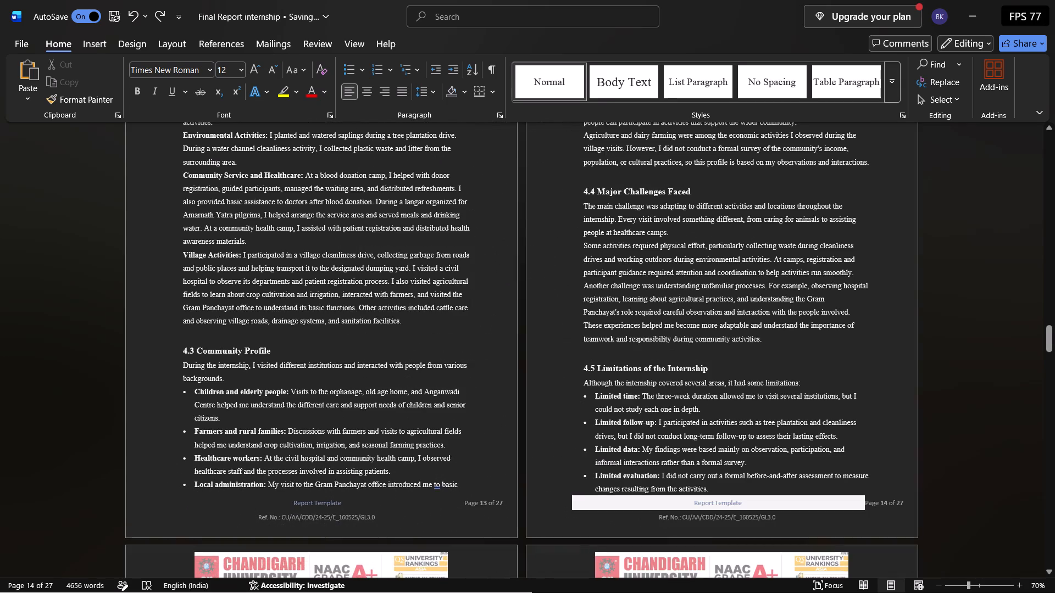
scroll(327, 329, up, 1)
scroll(327, 329, down, 1)
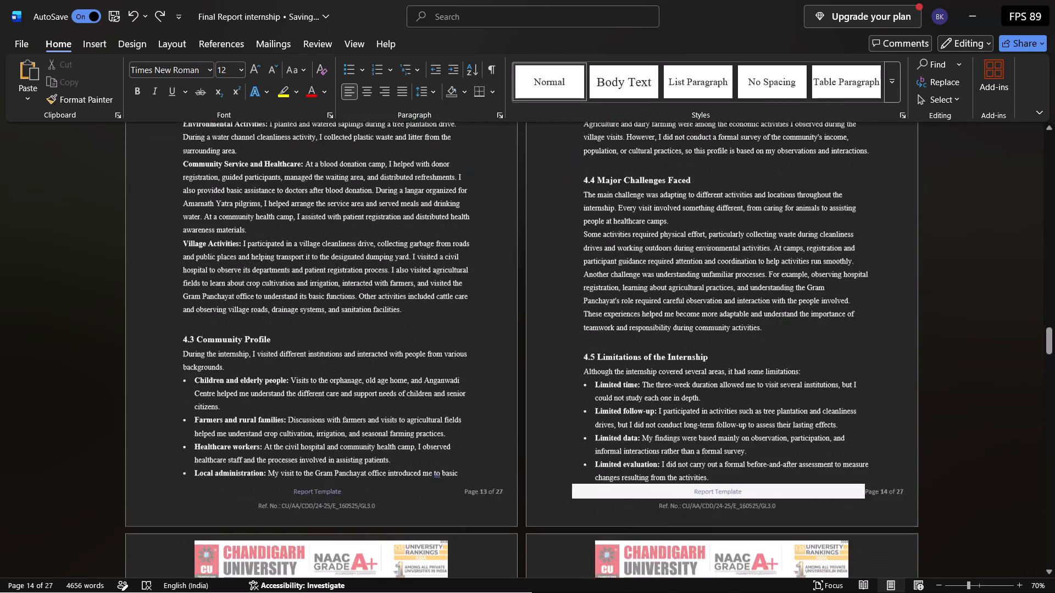
scroll(327, 329, down, 1)
scroll(327, 329, up, 2)
scroll(301, 277, down, 1)
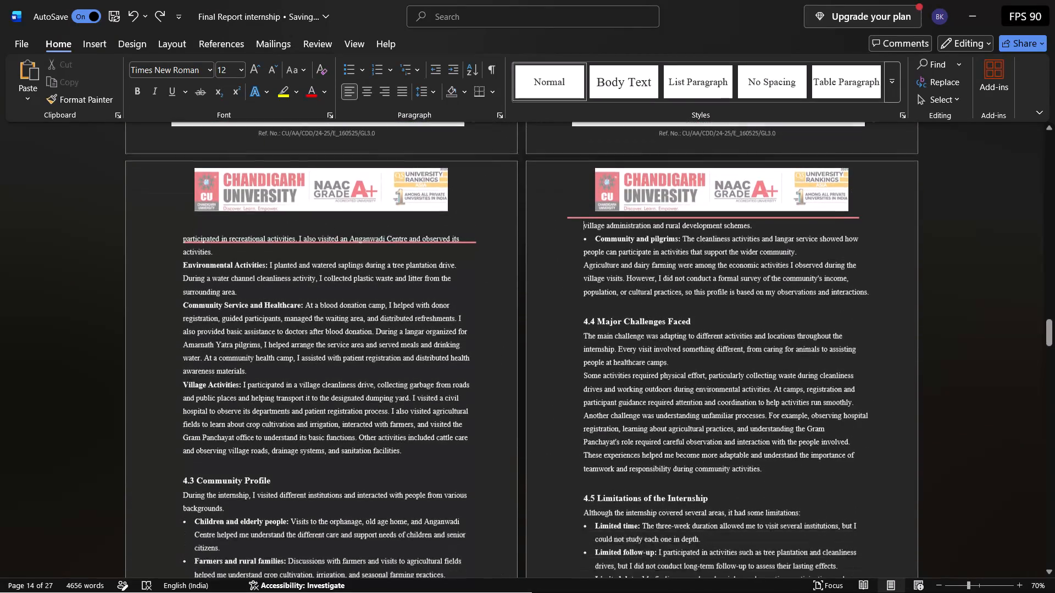
scroll(301, 277, down, 3)
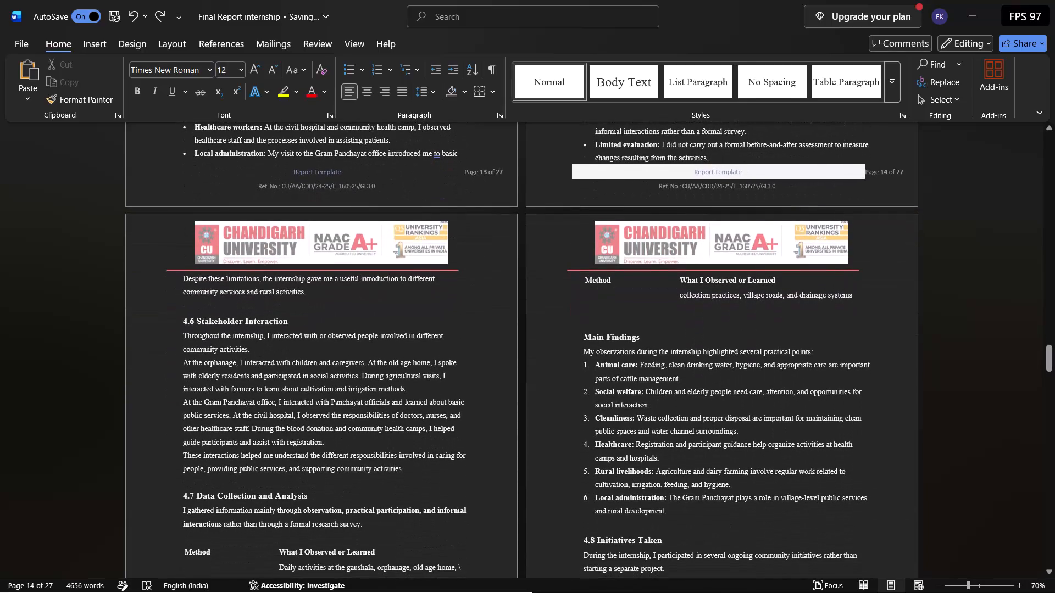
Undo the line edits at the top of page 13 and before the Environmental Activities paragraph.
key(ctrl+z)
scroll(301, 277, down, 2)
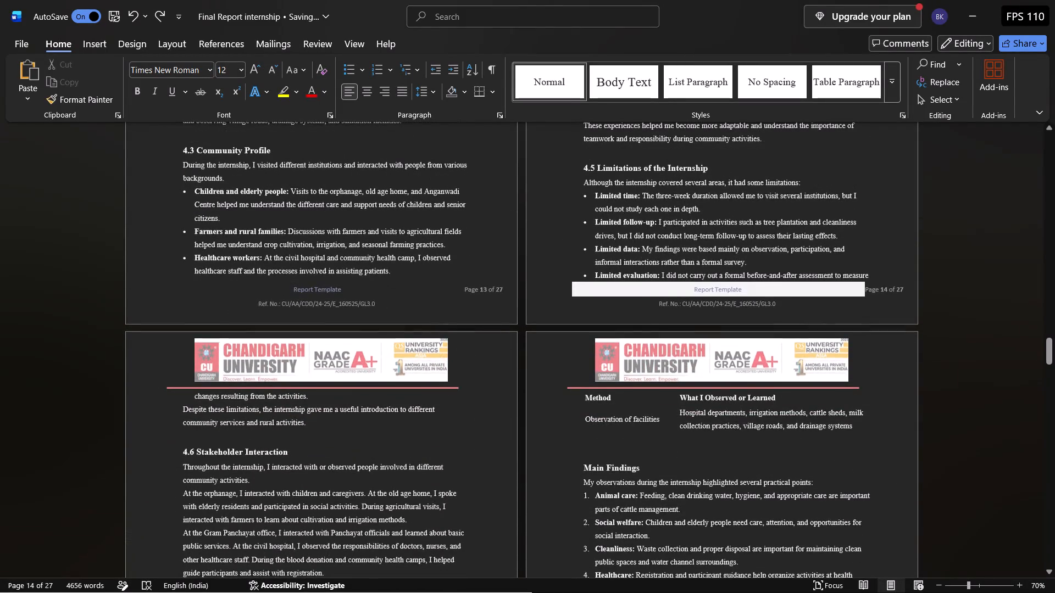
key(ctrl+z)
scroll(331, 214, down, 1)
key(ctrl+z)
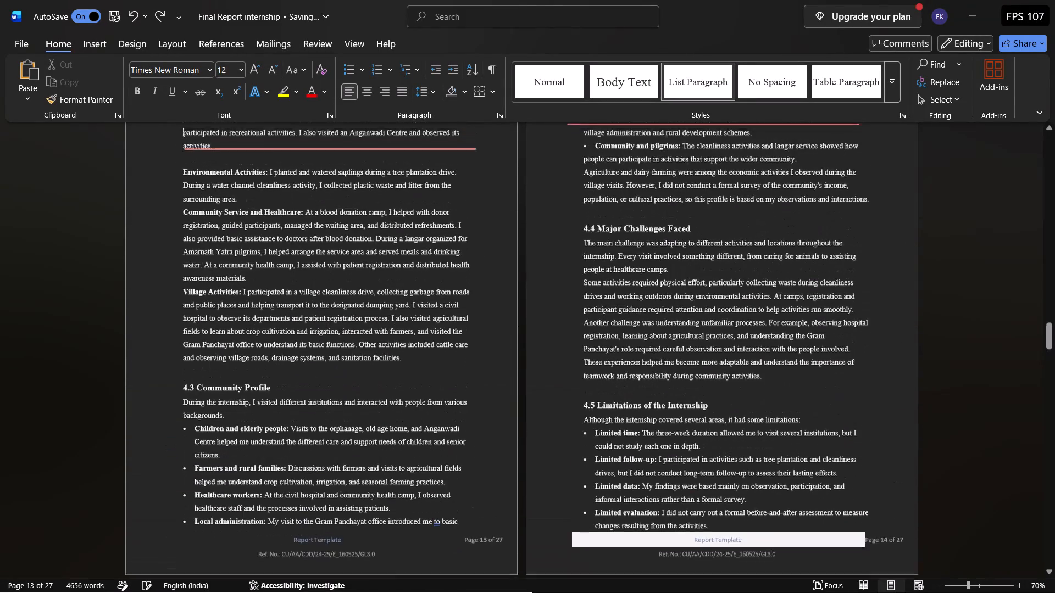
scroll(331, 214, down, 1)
Undo the empty line inserted above the section 4.1 Phase / Main Activities table.
key(ctrl+z)
scroll(331, 214, down, 3)
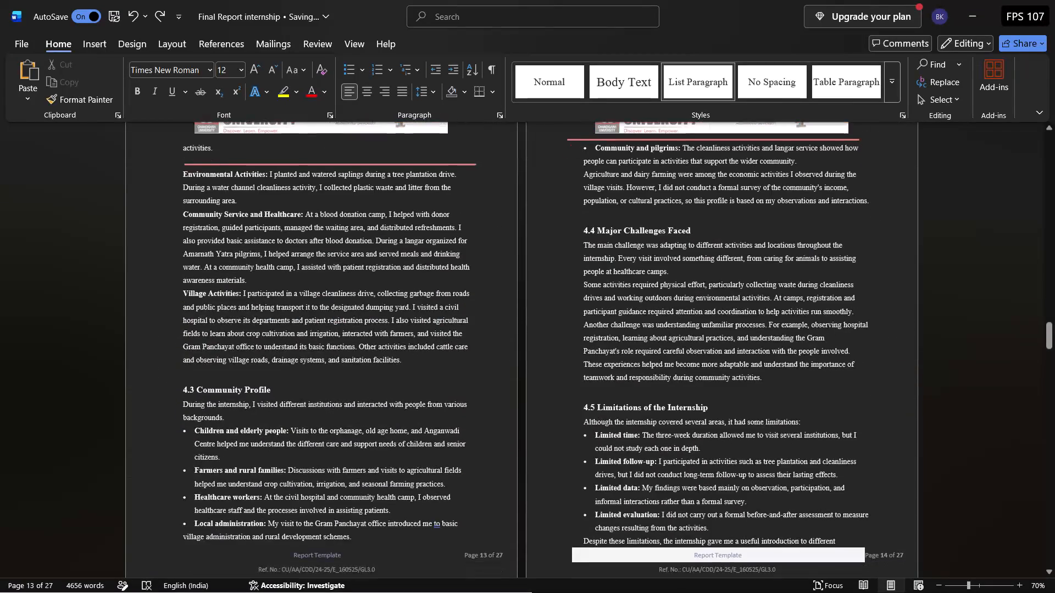
Delete the closing "Despite these limitations…" paragraph of section 4.5 that runs from page 14 onto page 15.
scroll(331, 214, down, 4)
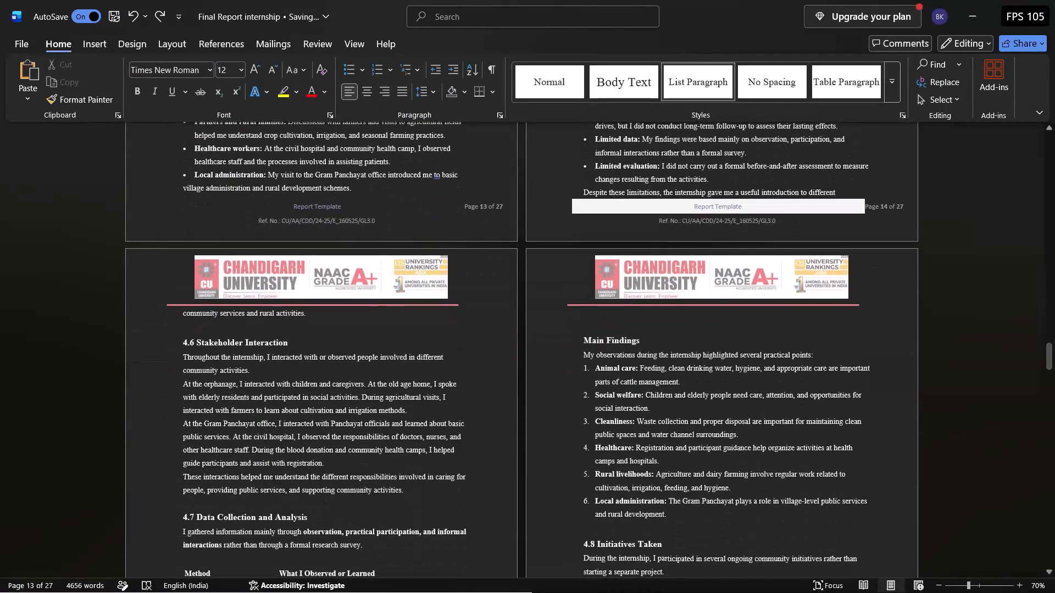
scroll(354, 364, down, 1)
scroll(354, 364, up, 1)
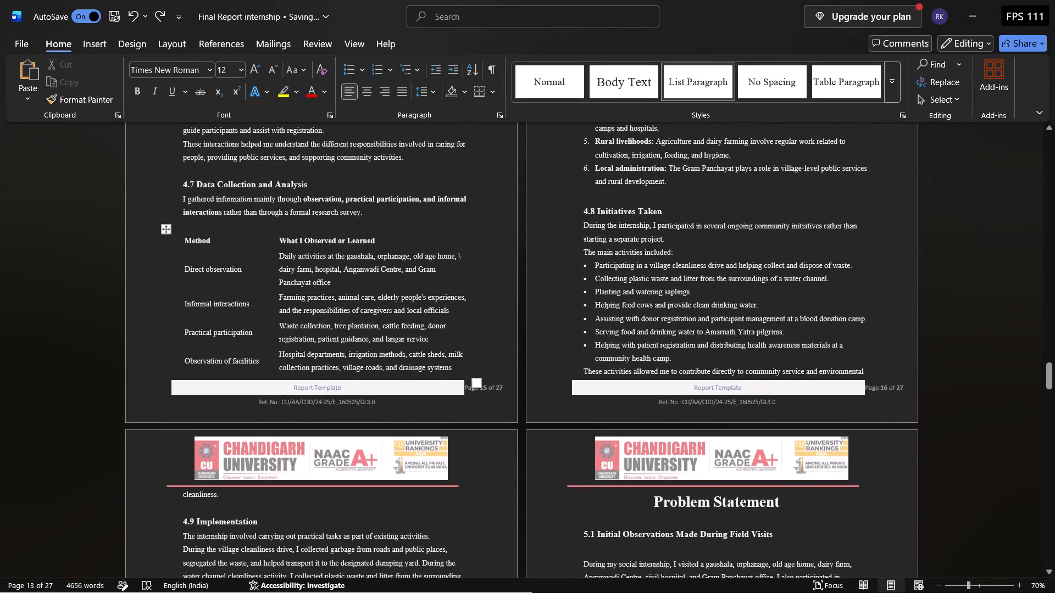
scroll(354, 364, up, 2)
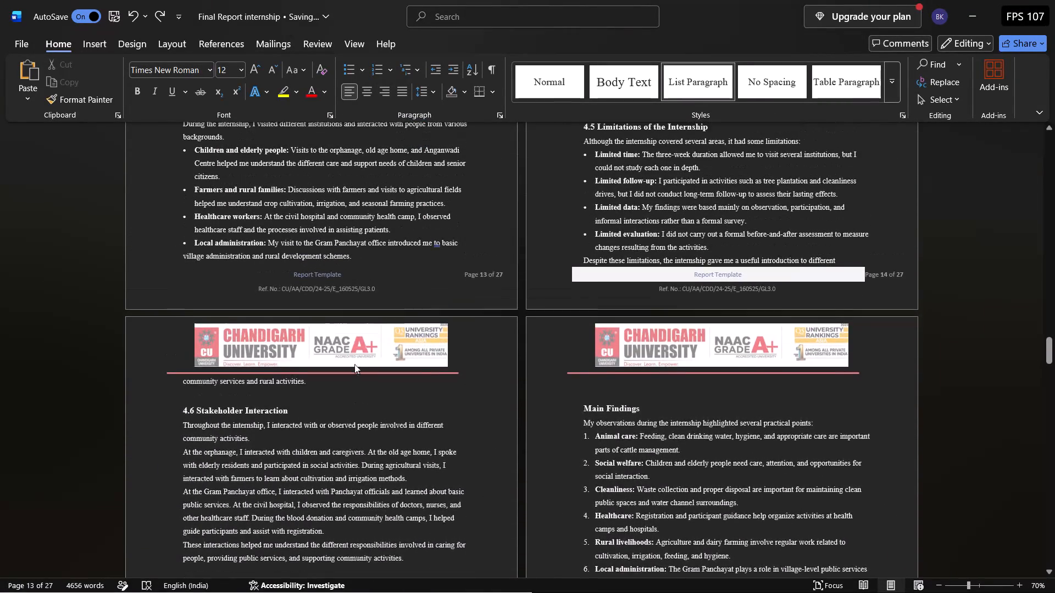
scroll(354, 364, up, 1)
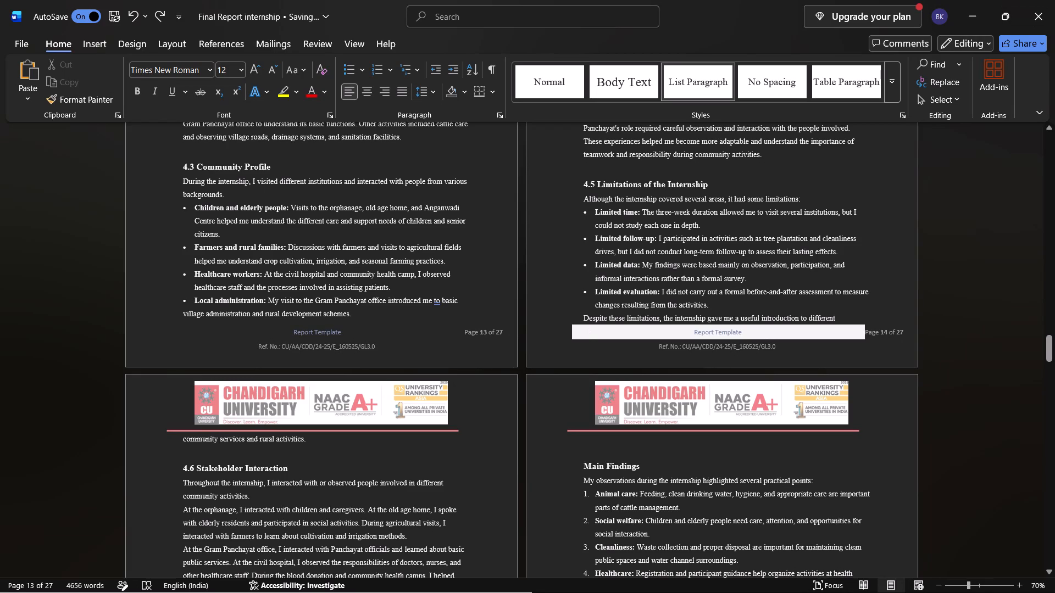
drag(578, 314, 867, 303)
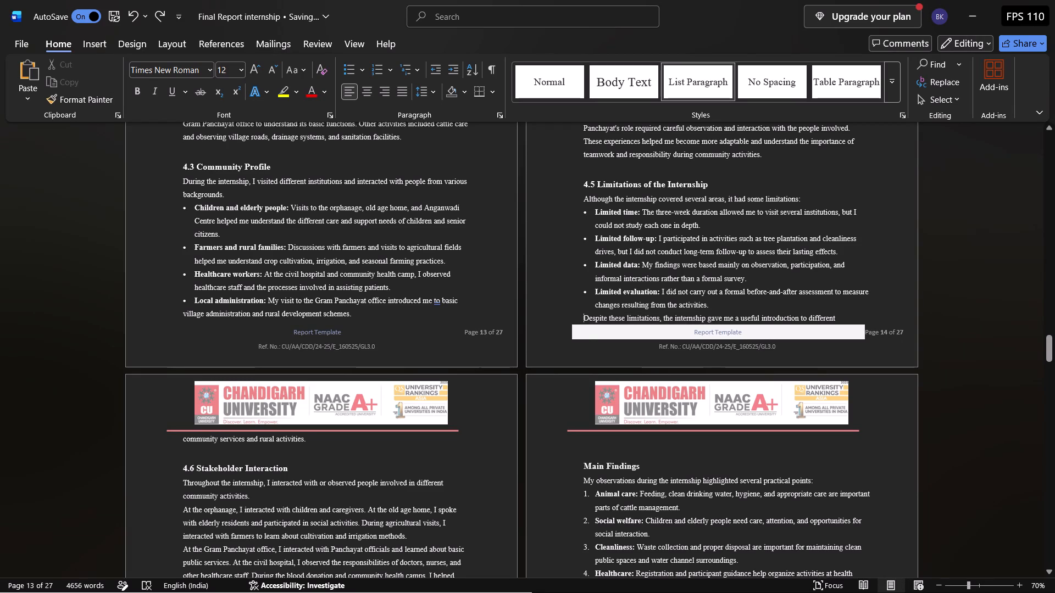
drag(867, 303, 398, 433)
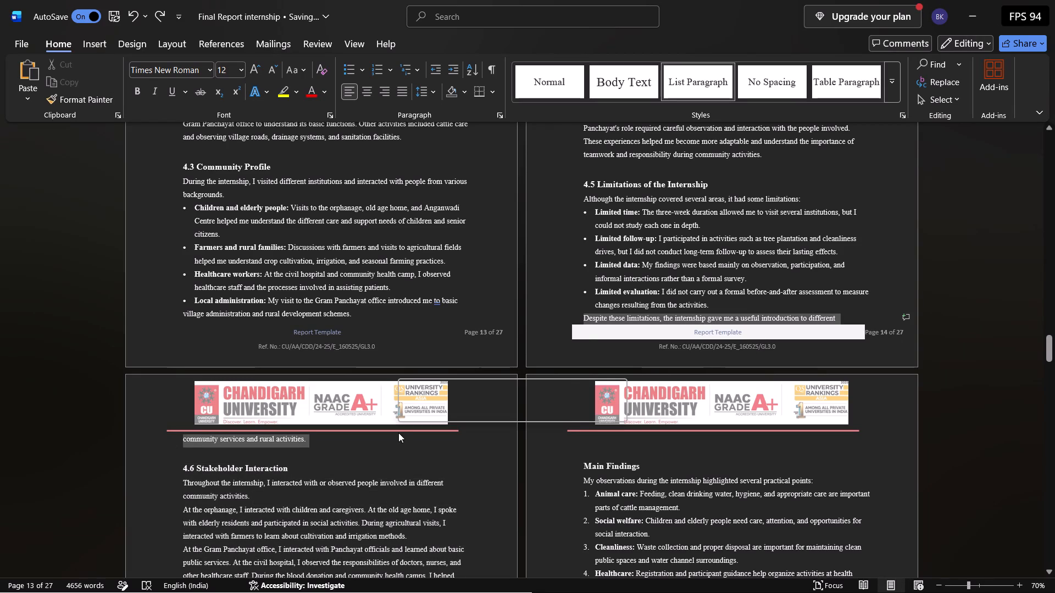
key(BackSpace)
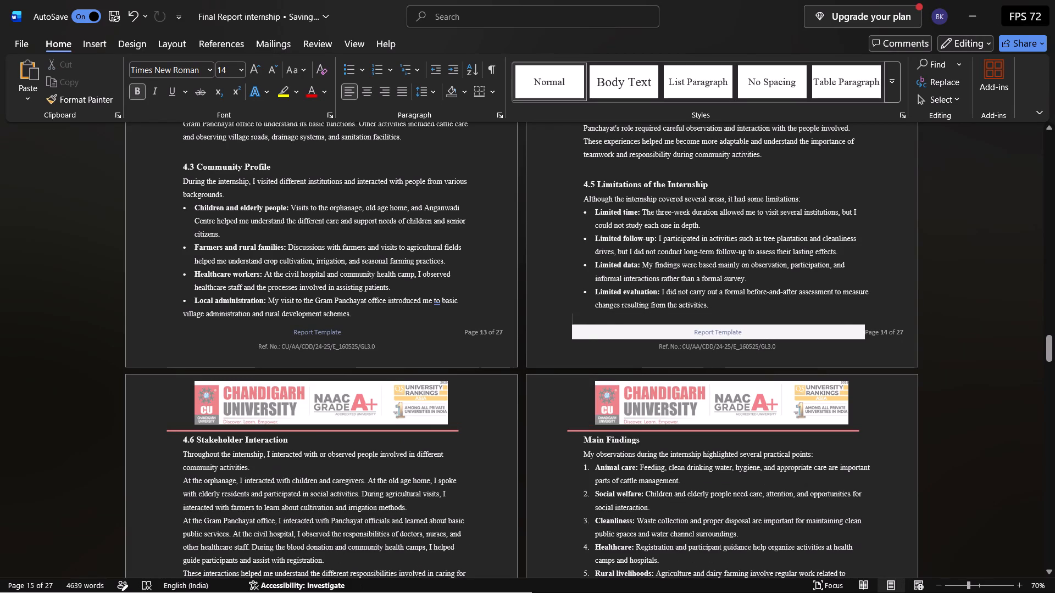
scroll(398, 433, right, 1)
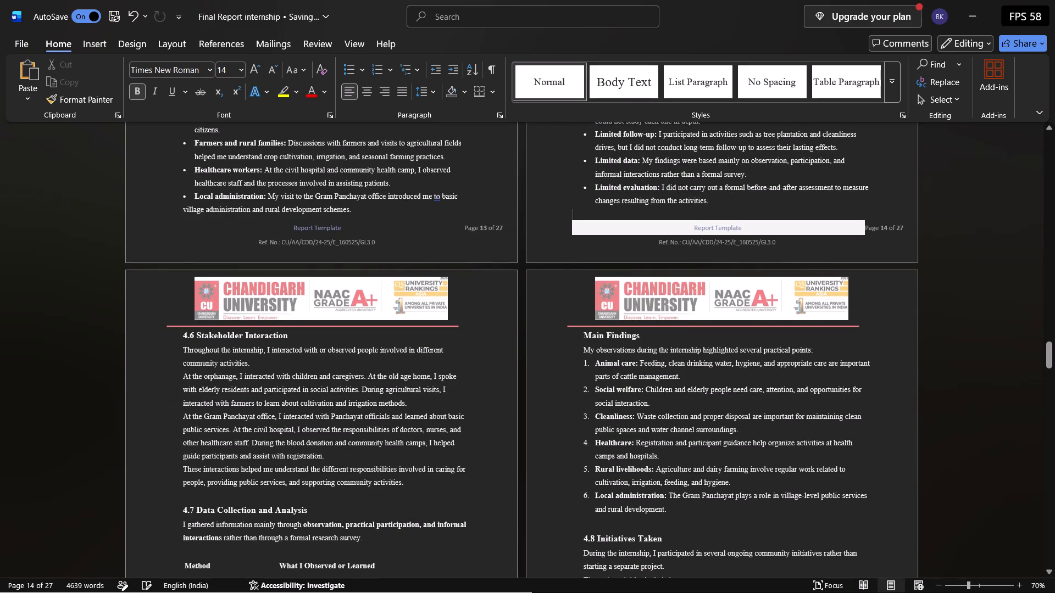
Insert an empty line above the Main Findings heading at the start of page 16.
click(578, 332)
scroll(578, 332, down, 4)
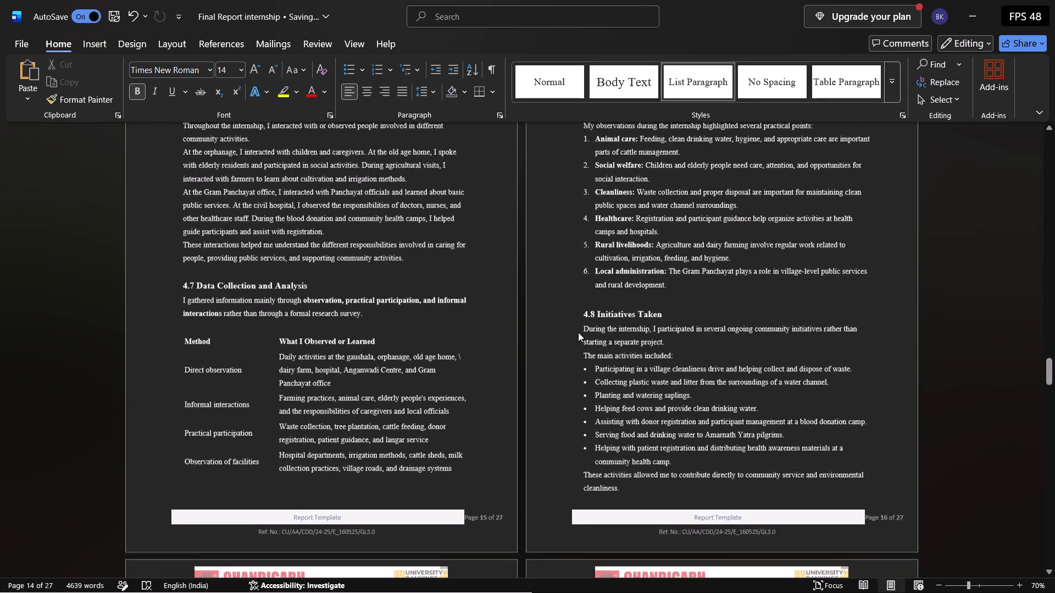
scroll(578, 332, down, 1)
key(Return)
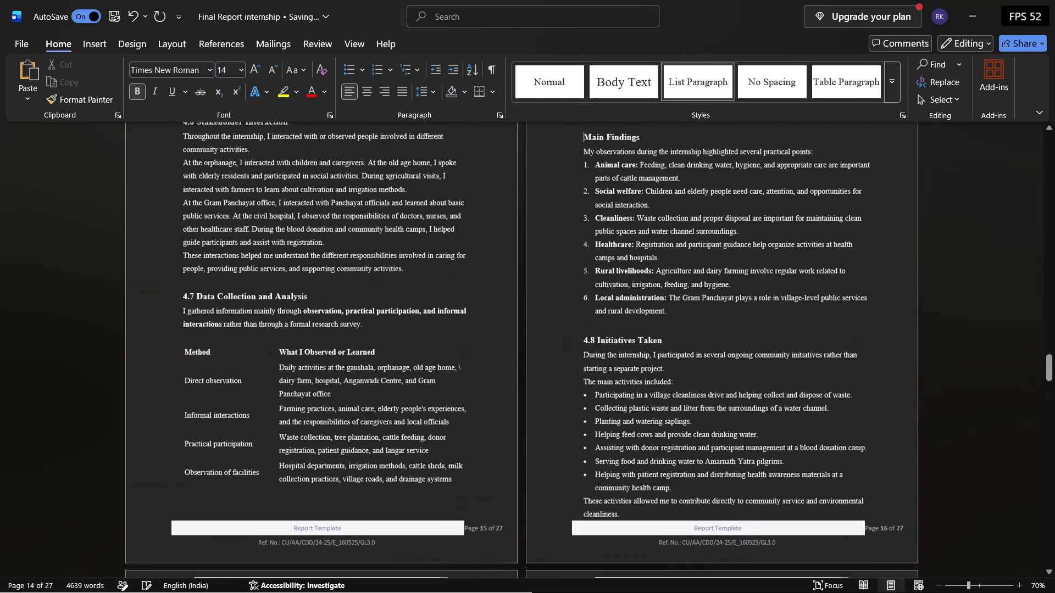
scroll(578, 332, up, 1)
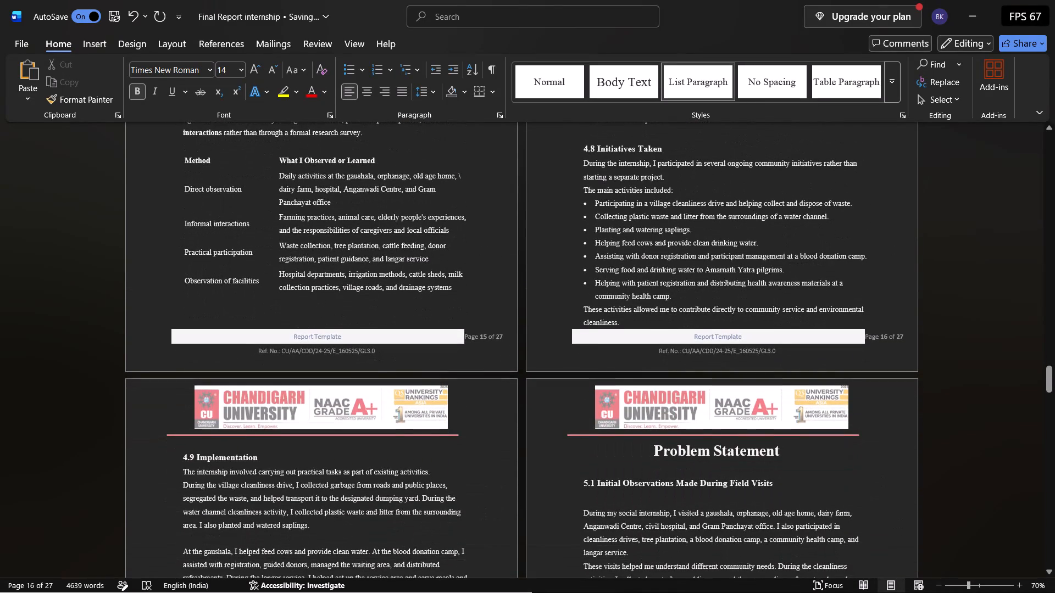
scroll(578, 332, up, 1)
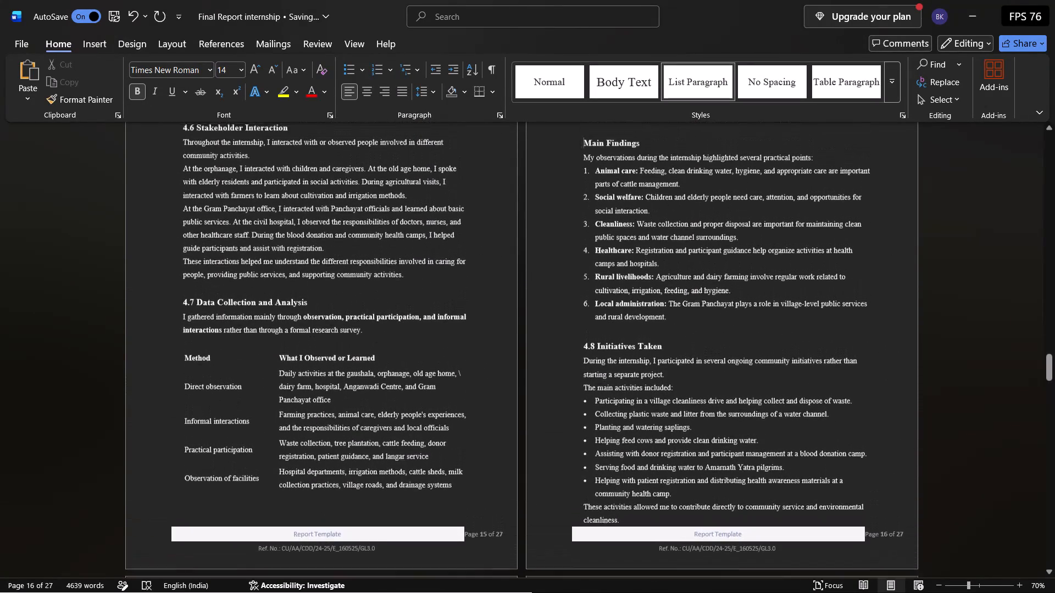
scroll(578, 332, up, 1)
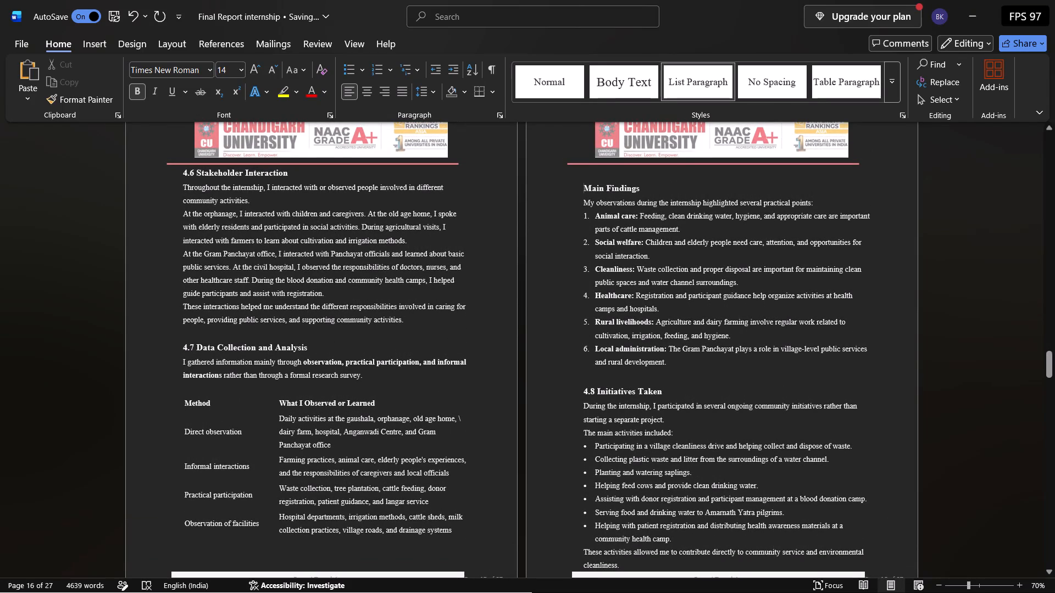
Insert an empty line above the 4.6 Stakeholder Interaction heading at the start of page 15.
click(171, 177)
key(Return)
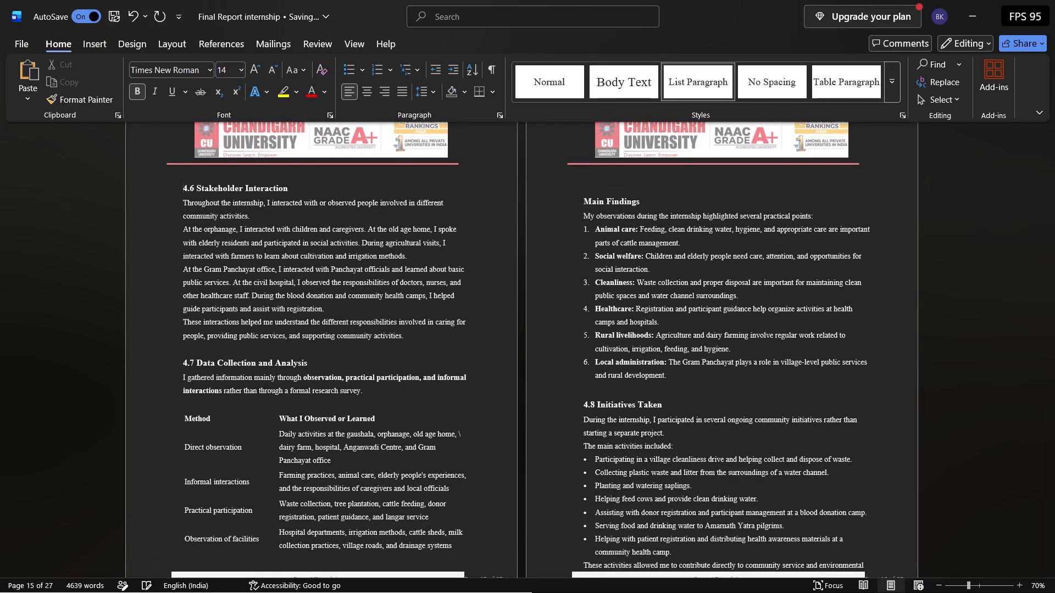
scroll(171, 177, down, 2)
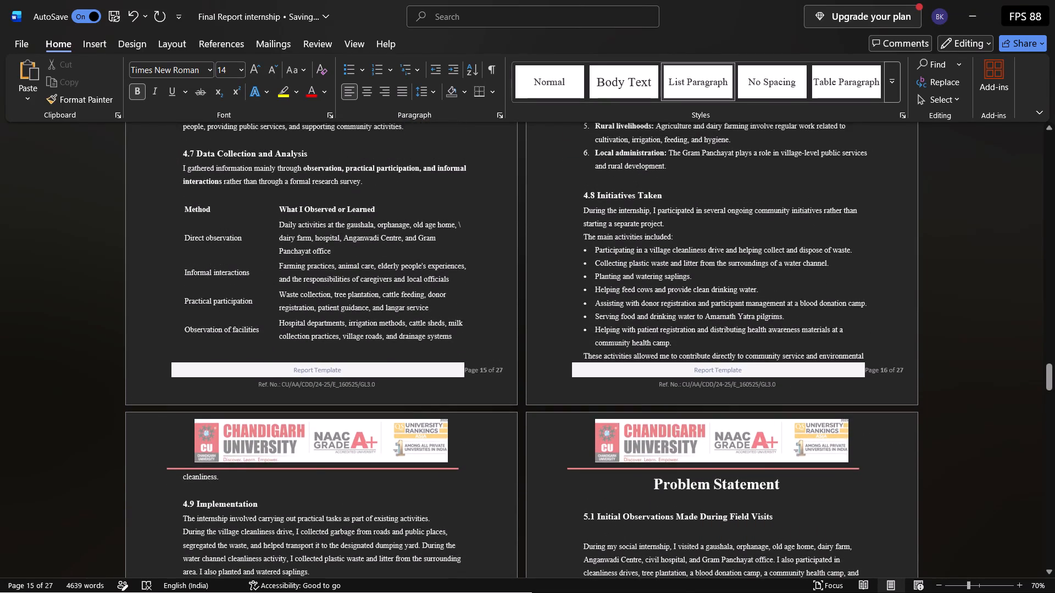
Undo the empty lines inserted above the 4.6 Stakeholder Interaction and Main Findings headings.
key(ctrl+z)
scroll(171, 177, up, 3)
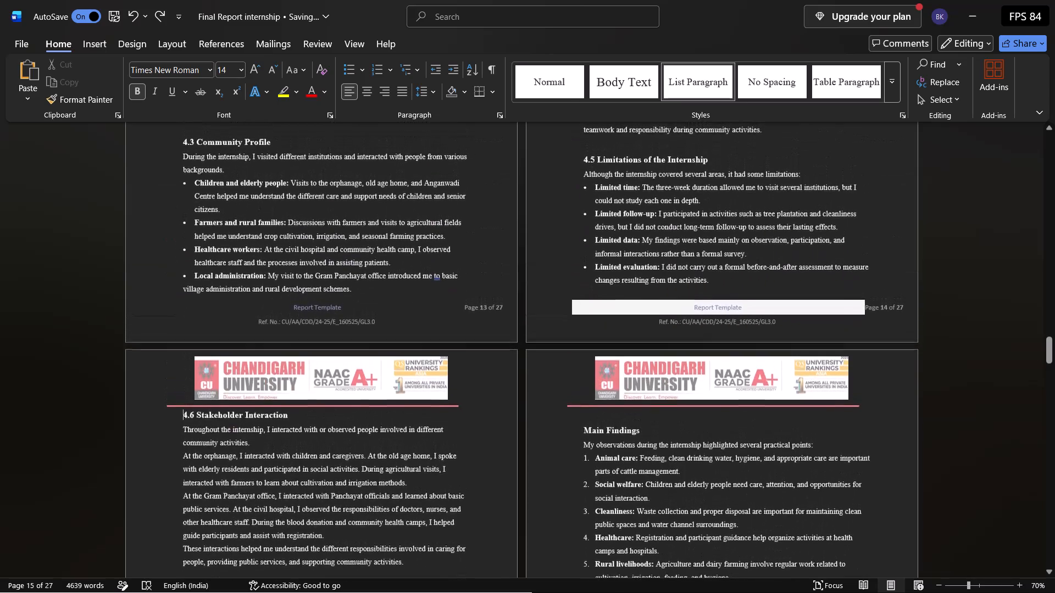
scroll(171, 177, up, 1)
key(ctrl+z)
Delete the empty line between "activities." and the Environmental Activities paragraph at the start of page 13.
scroll(514, 379, up, 1)
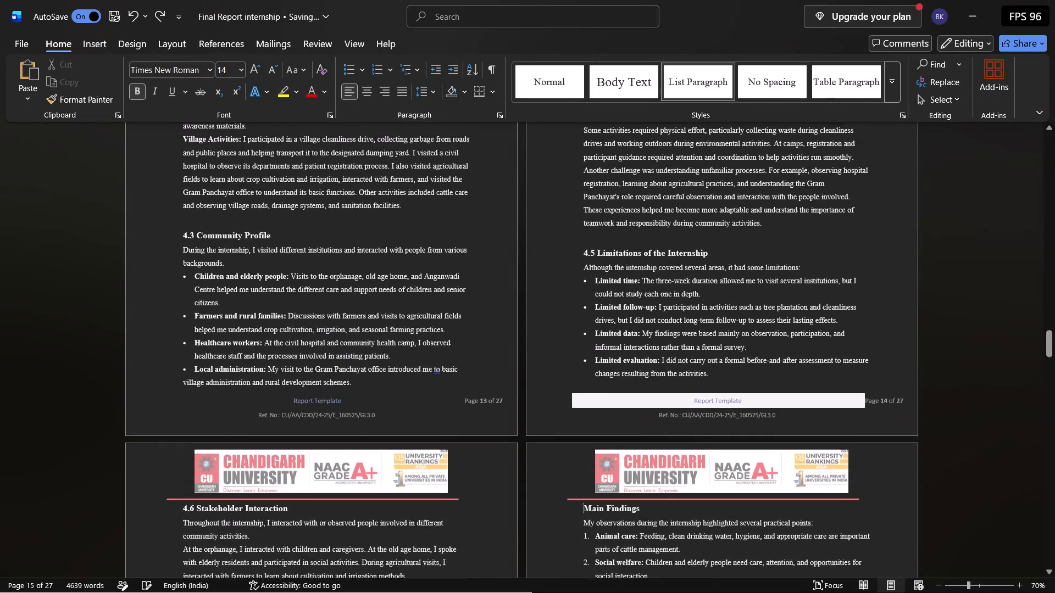
scroll(514, 379, up, 2)
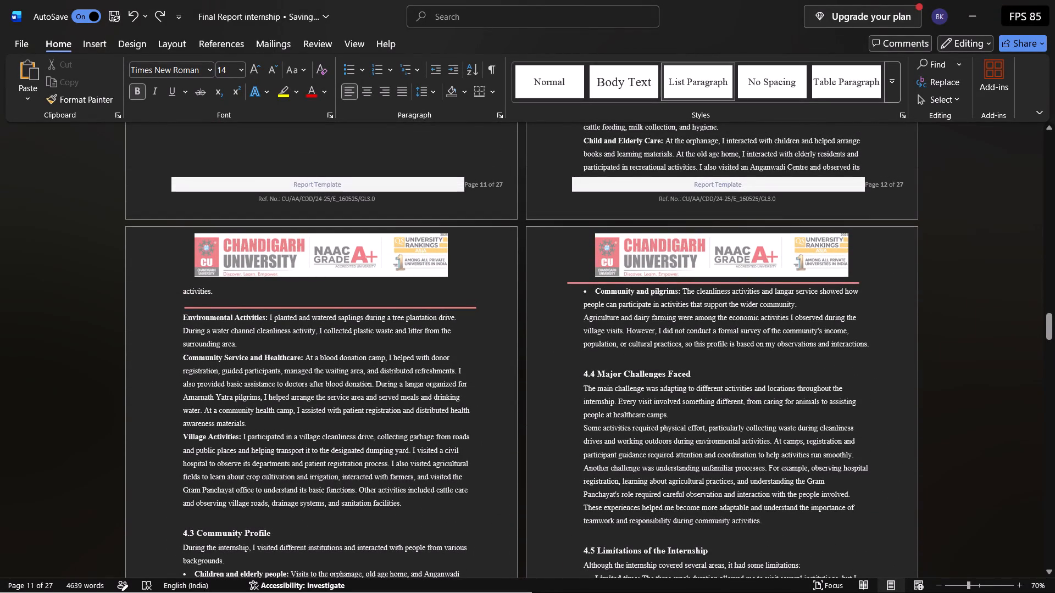
click(354, 292)
double_click(139, 237)
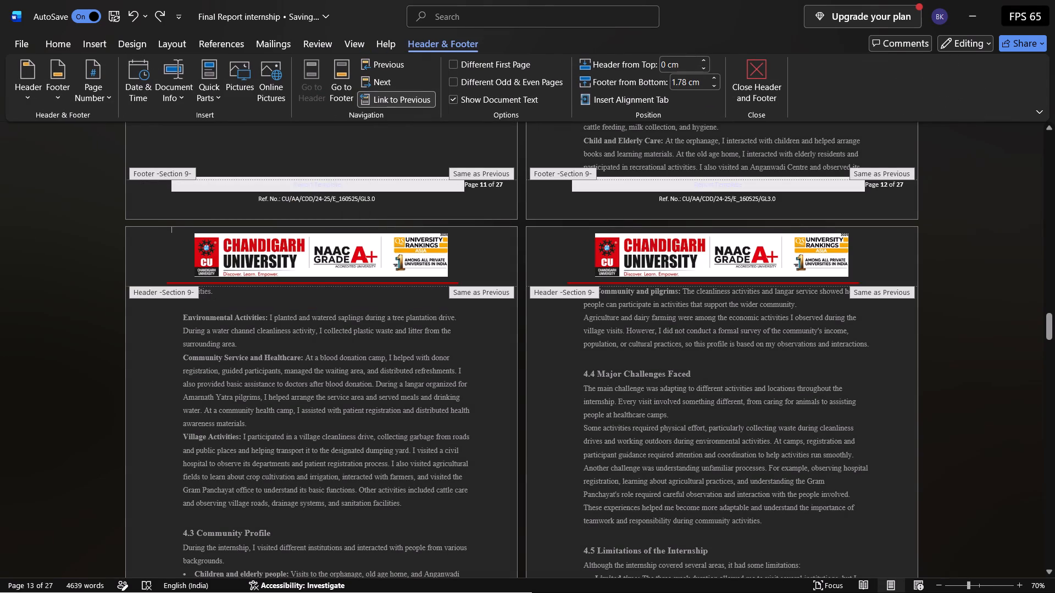
key(Escape)
click(221, 294)
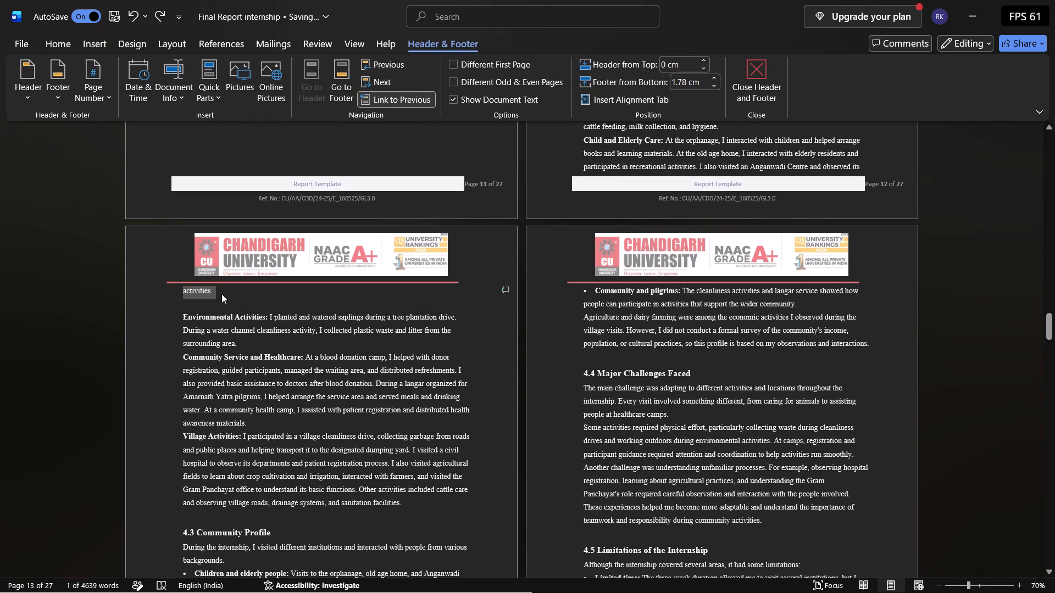
click(202, 310)
key(BackSpace)
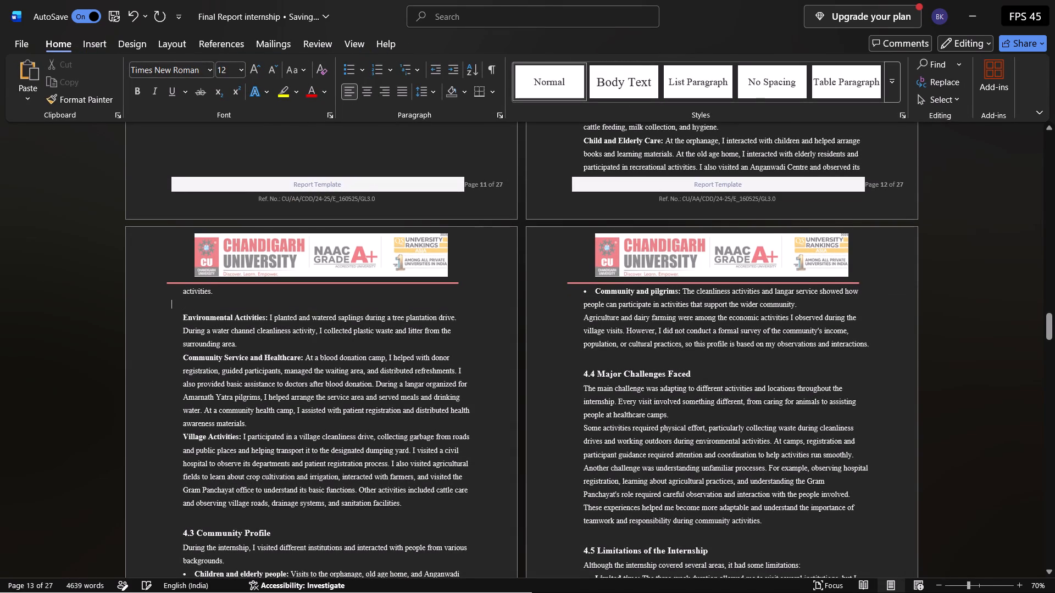
key(BackSpace)
Remove the empty line above the Social Internship Experience title on page 12.
scroll(202, 310, up, 3)
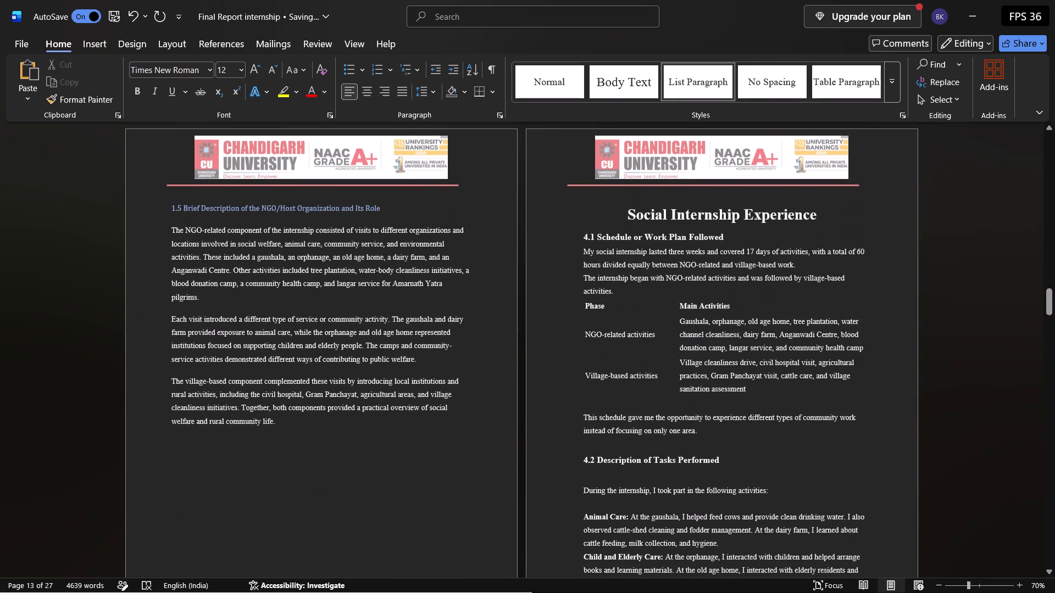
click(590, 198)
key(BackSpace)
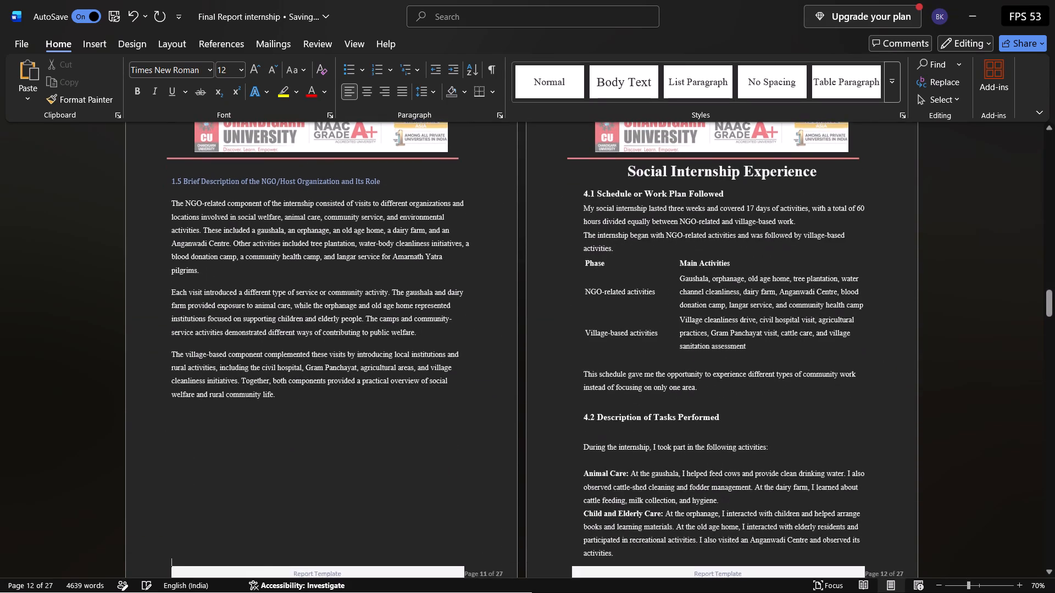
Insert a line before the 4.6 Stakeholder Interaction heading on page 14 so the section starts on page 15.
scroll(590, 198, down, 3)
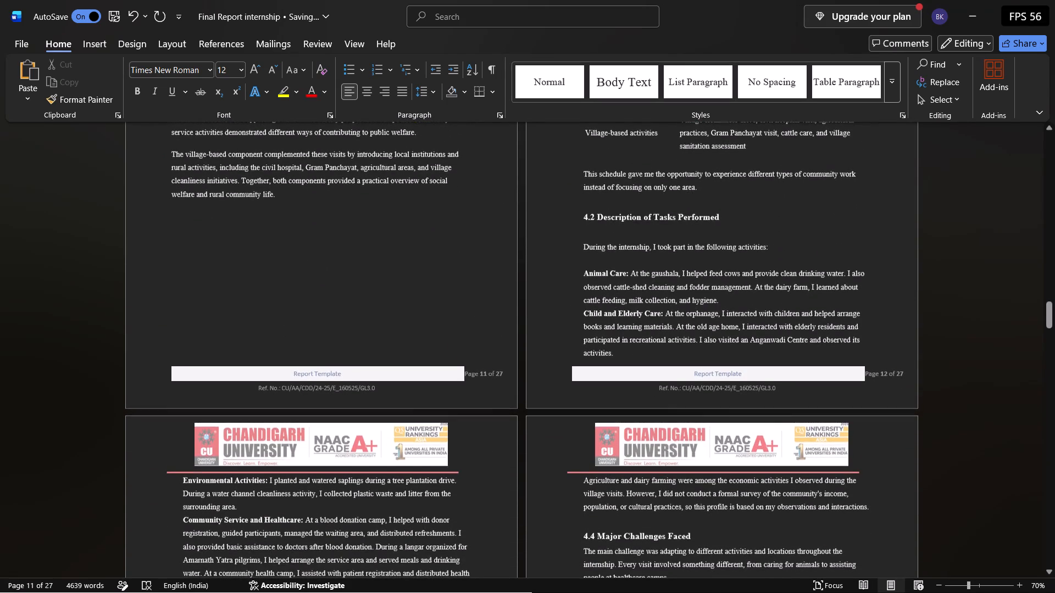
scroll(590, 198, down, 2)
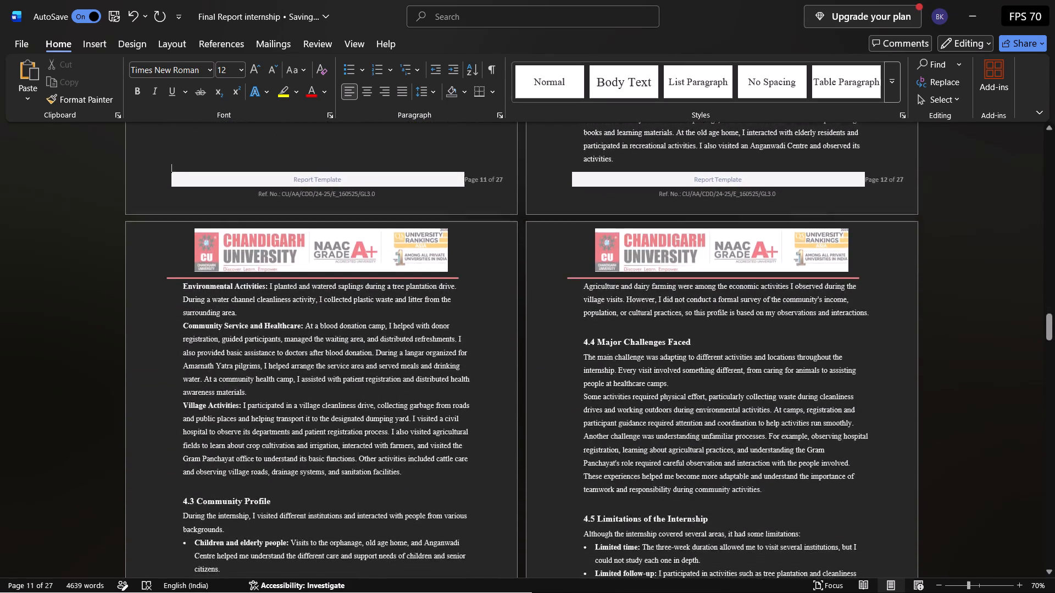
scroll(590, 198, down, 3)
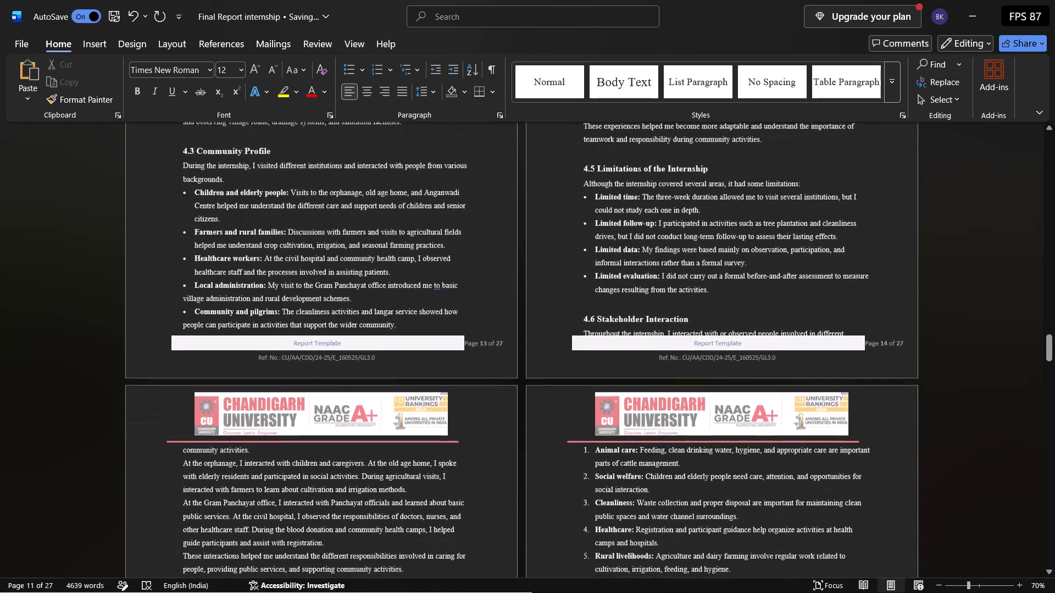
click(622, 296)
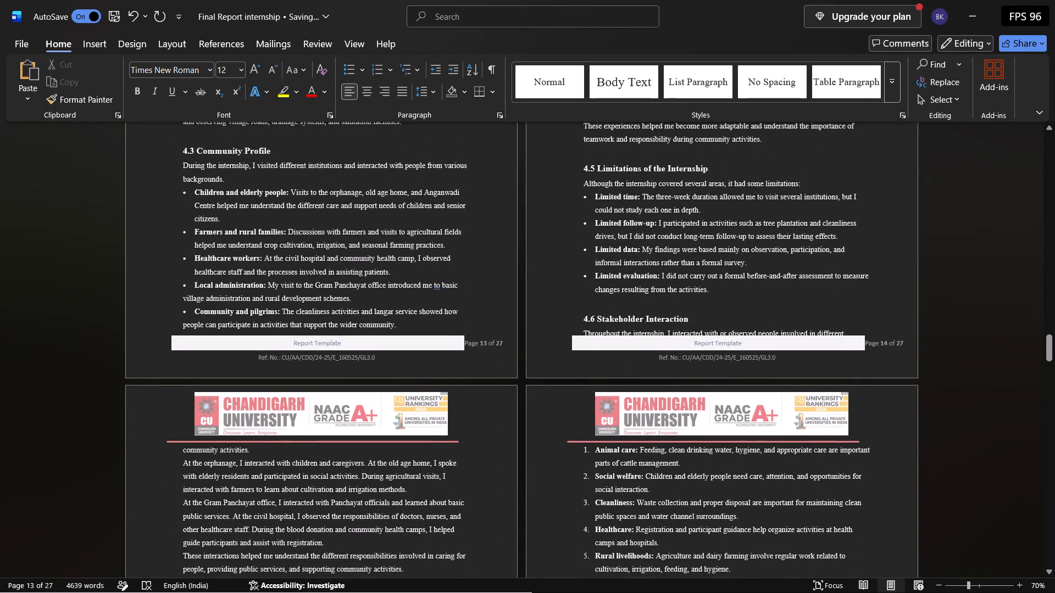
key(Down)
key(Return)
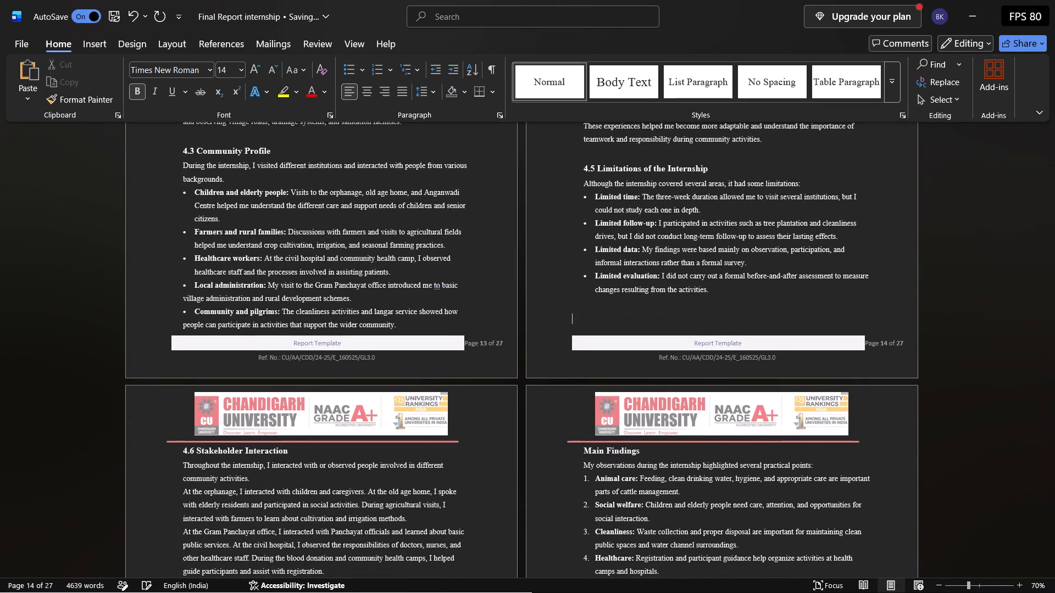
Review the page layout from the Executive Summary and Index pages through to the References at the end of the report.
scroll(622, 296, up, 3)
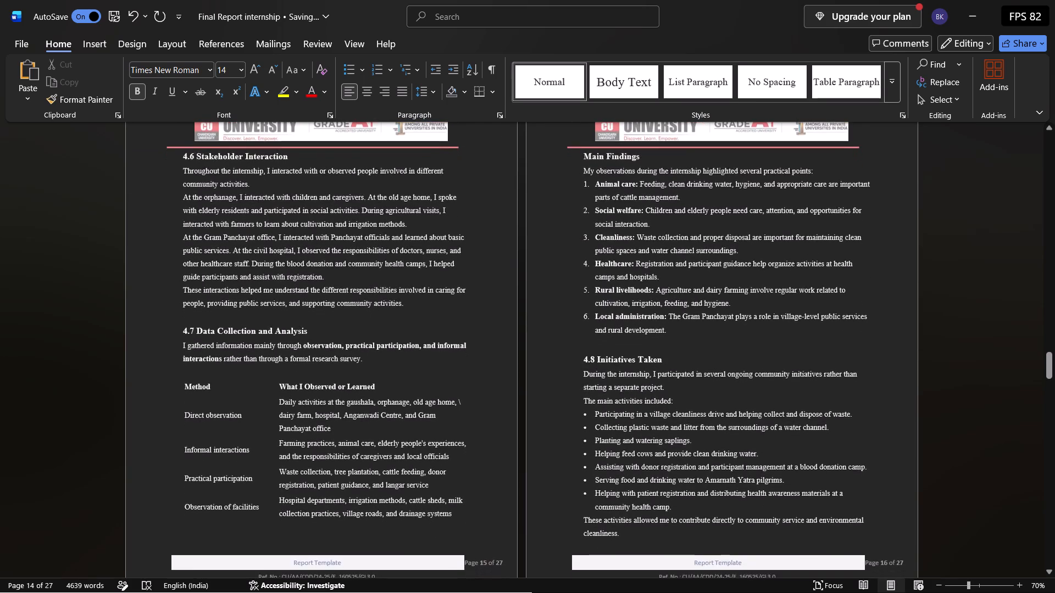
scroll(622, 296, up, 4)
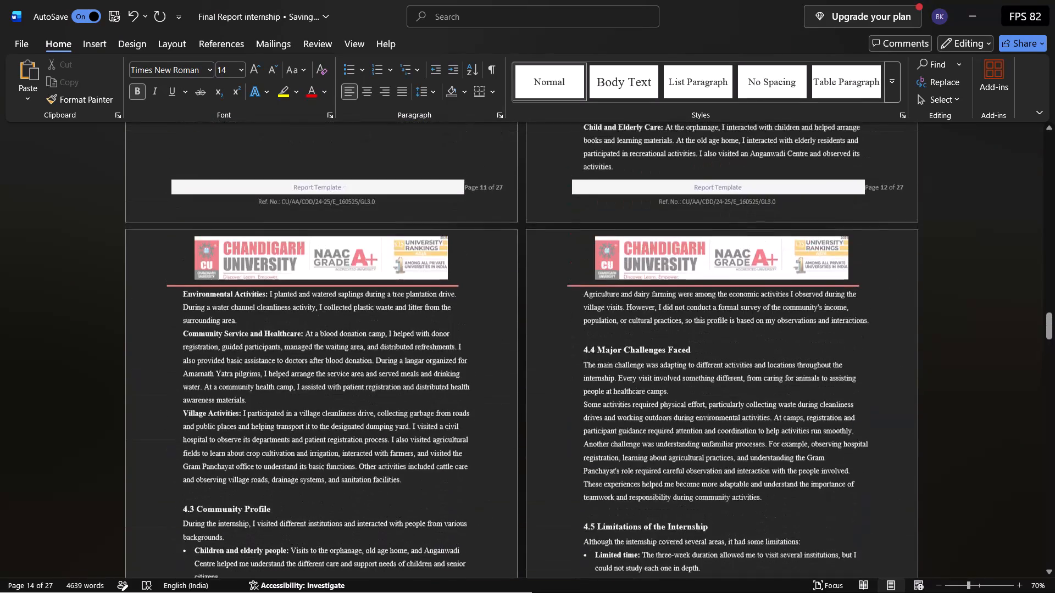
scroll(622, 296, up, 5)
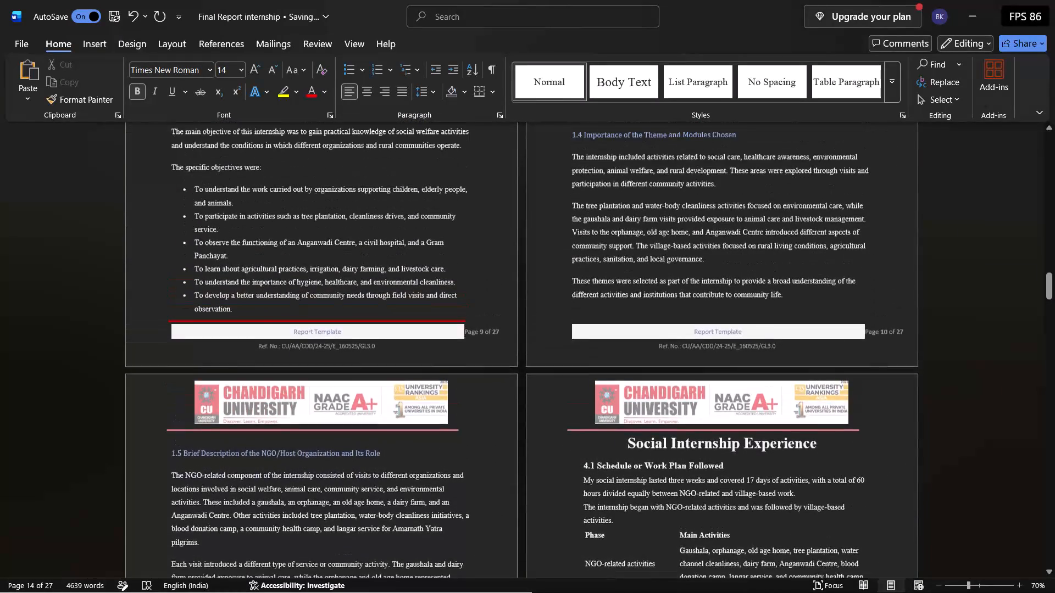
scroll(622, 296, up, 5)
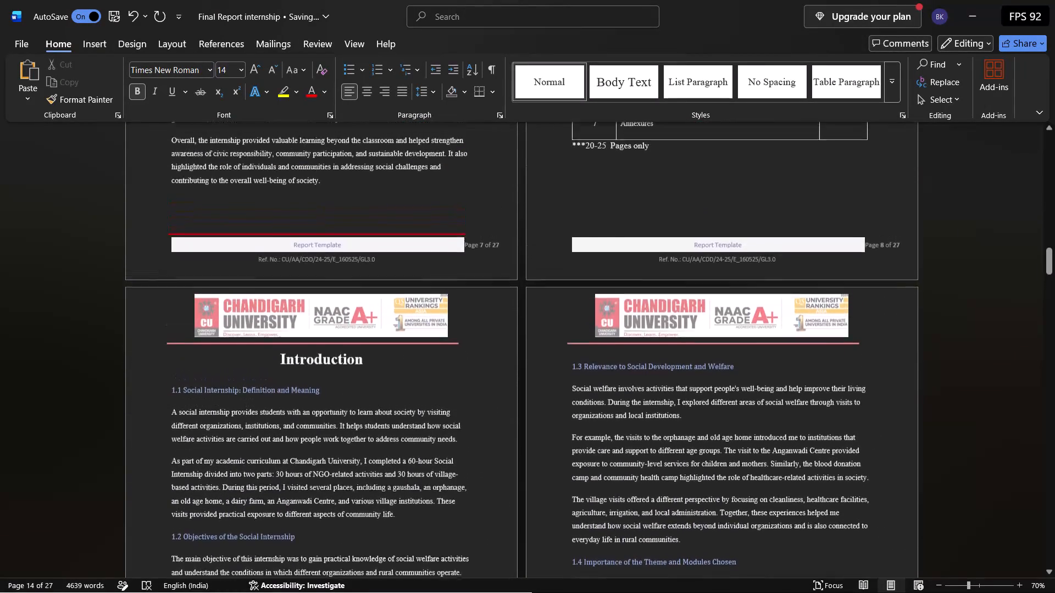
scroll(622, 296, up, 4)
scroll(622, 296, down, 2)
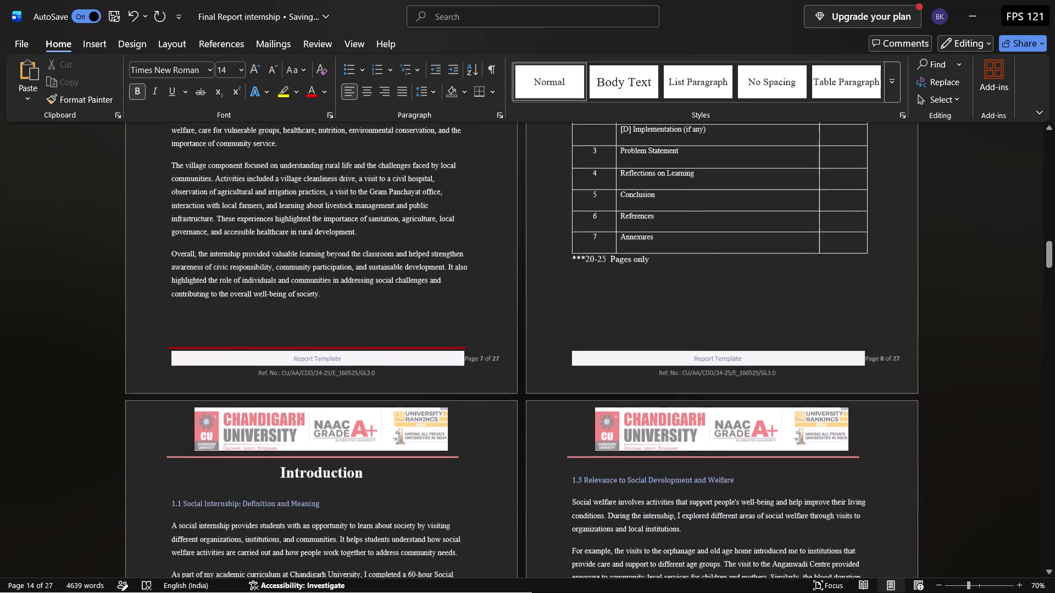
scroll(622, 296, down, 2)
scroll(622, 296, up, 3)
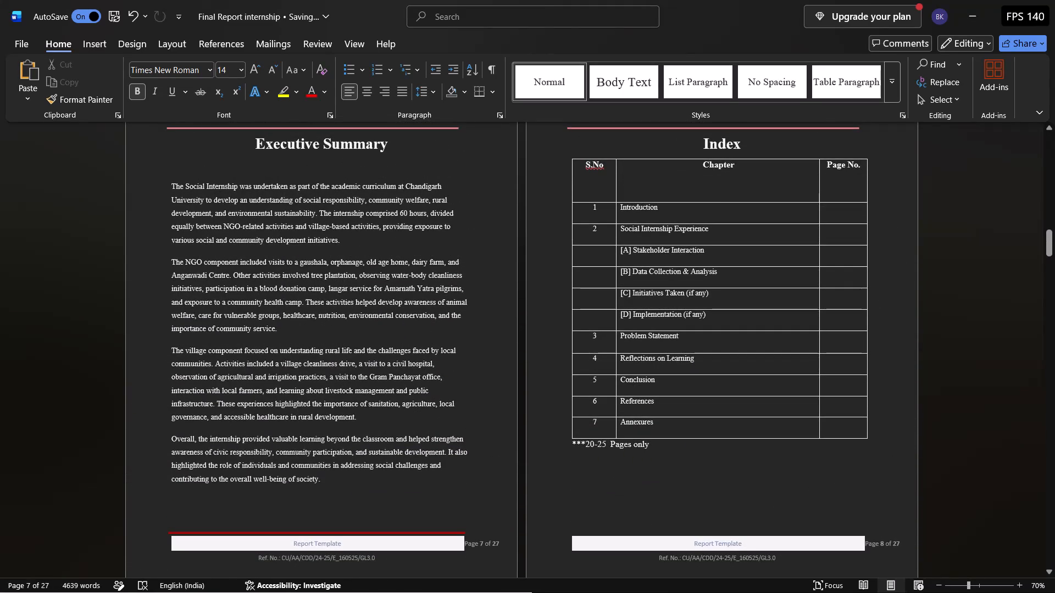
scroll(622, 296, down, 2)
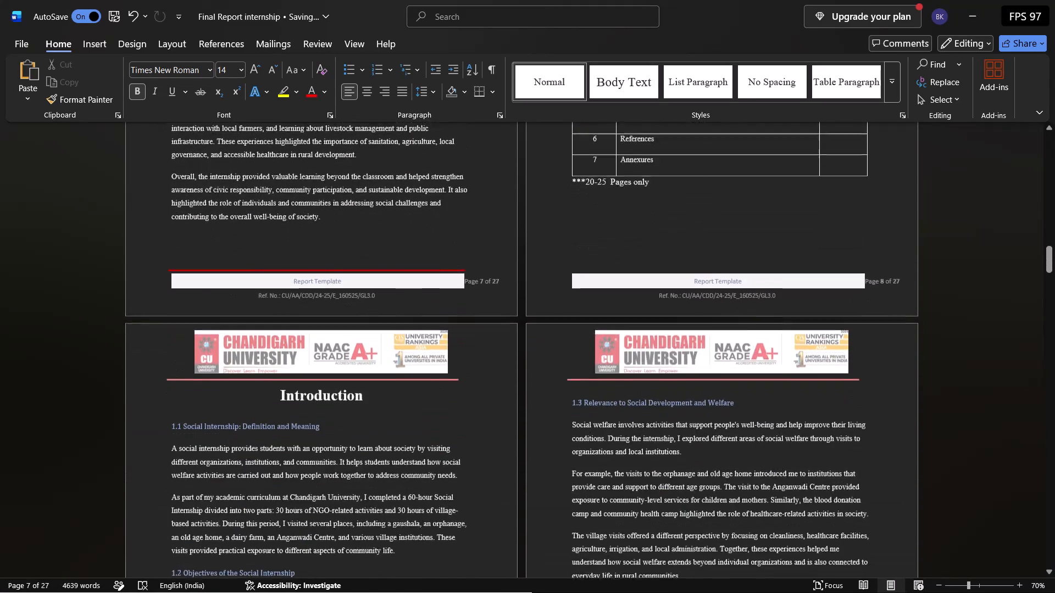
scroll(622, 296, down, 7)
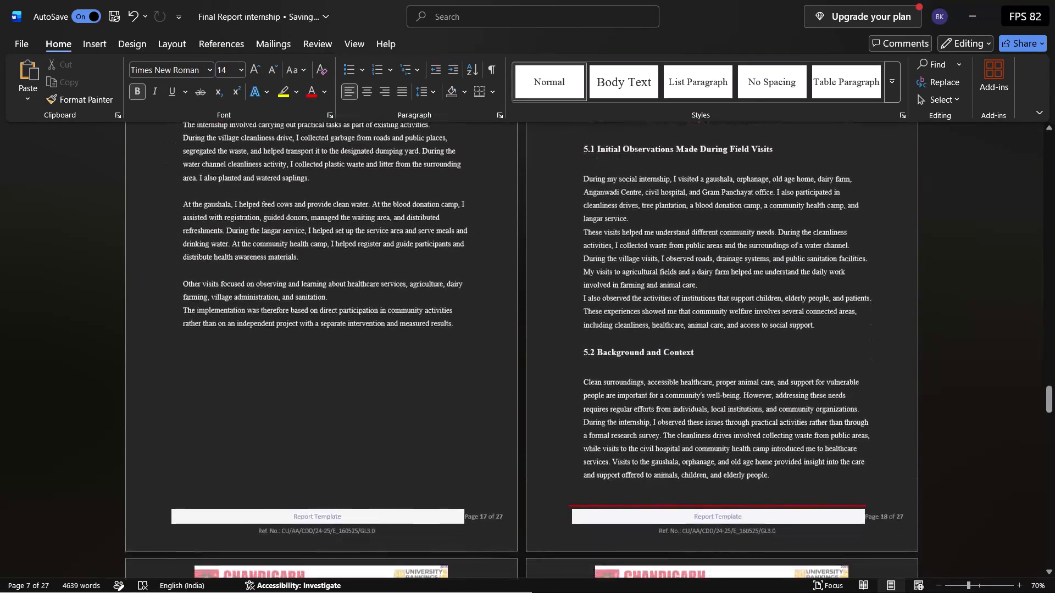
scroll(622, 296, down, 7)
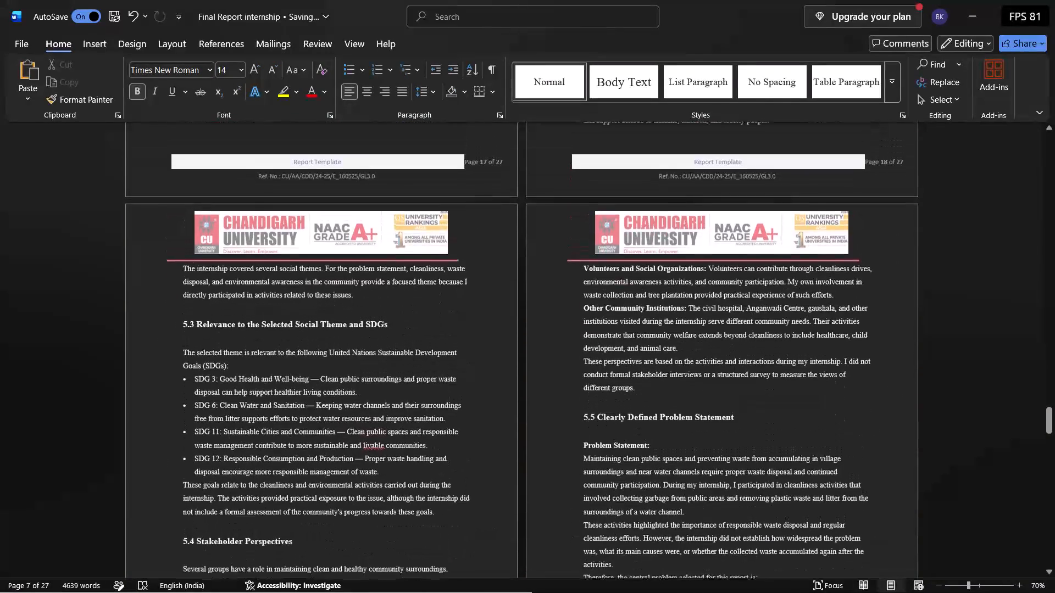
scroll(622, 296, down, 2)
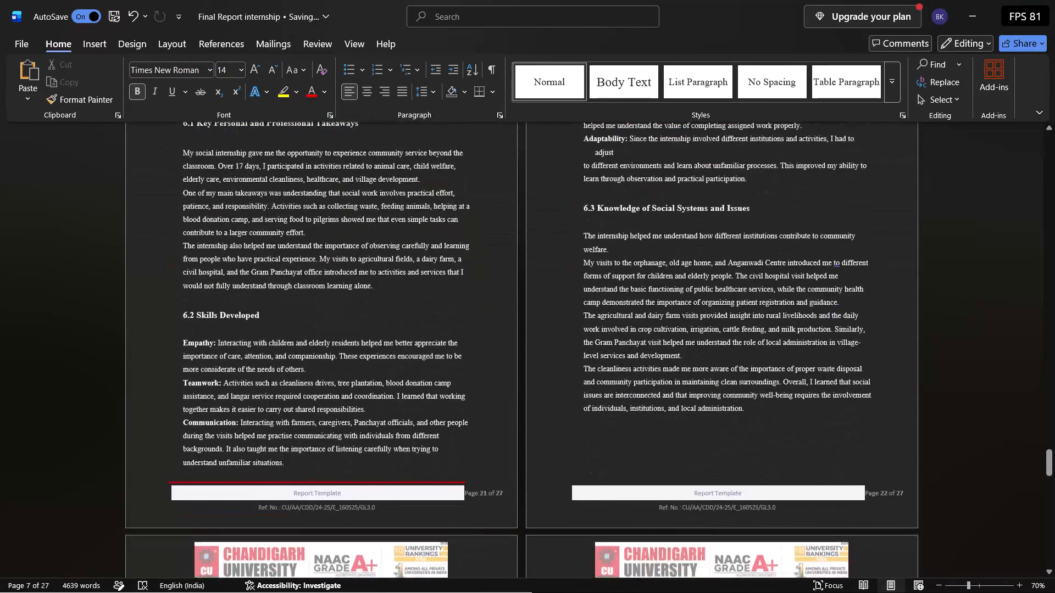
scroll(622, 296, down, 4)
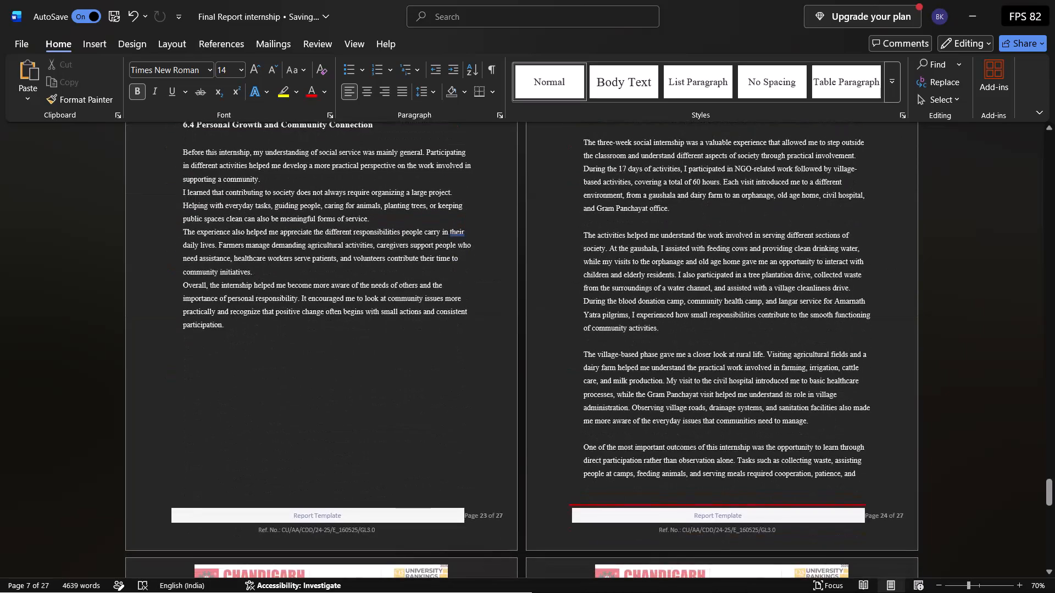
scroll(622, 296, down, 5)
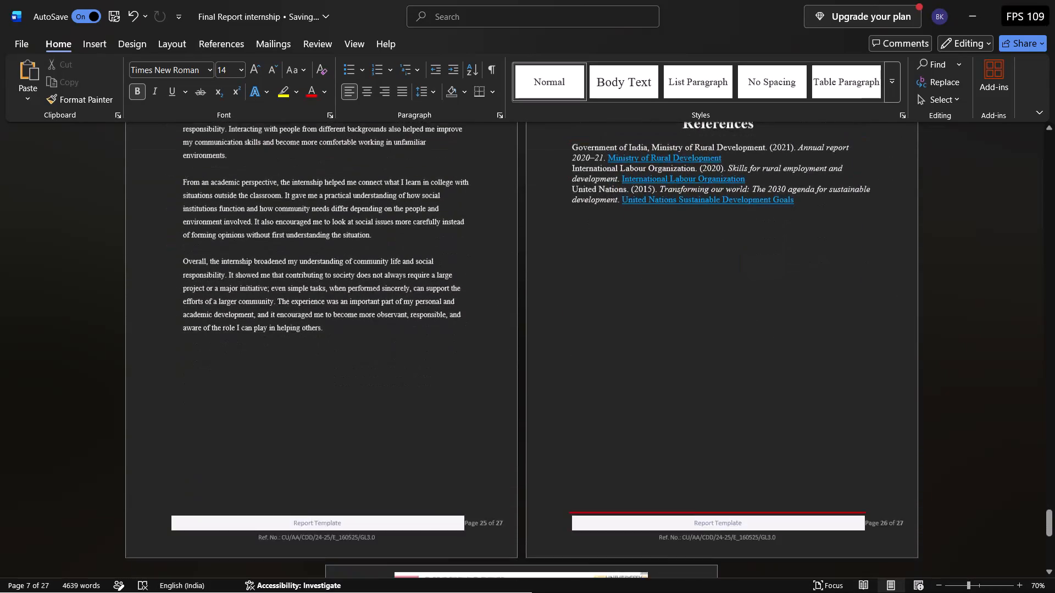
scroll(622, 296, down, 2)
Delete the "Formatting Guidelines:" heading and all its bullet points from page 2.
scroll(622, 296, up, 19)
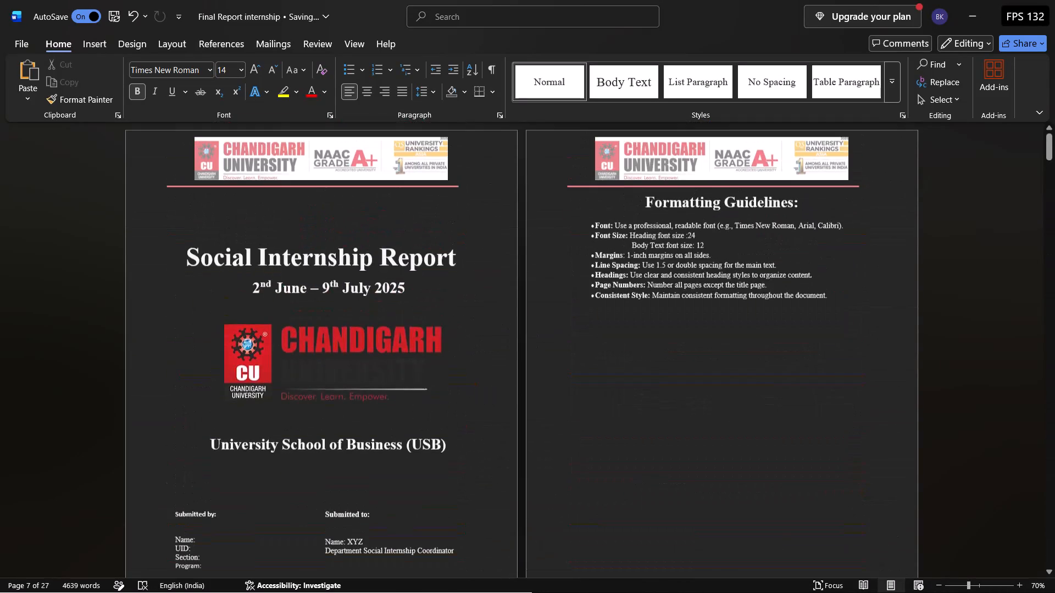
scroll(622, 296, up, 1)
scroll(622, 296, down, 1)
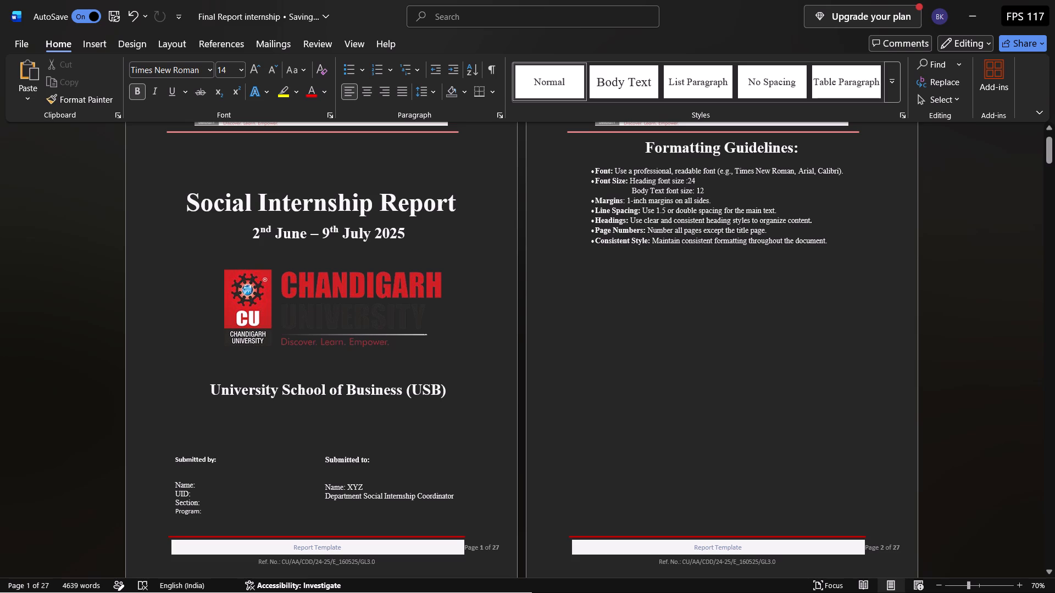
drag(631, 152, 749, 142)
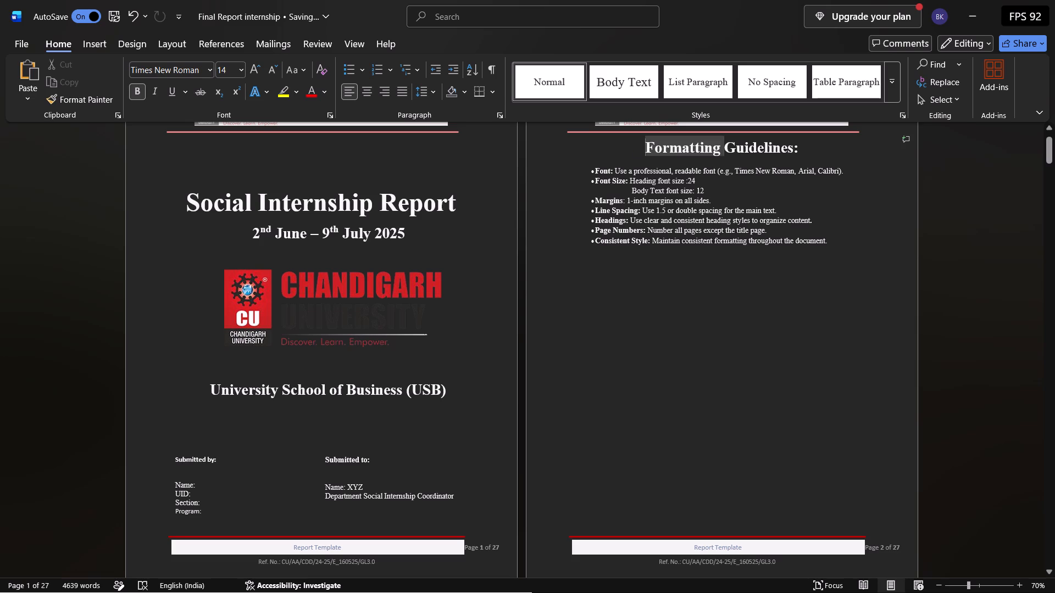
drag(749, 142, 829, 249)
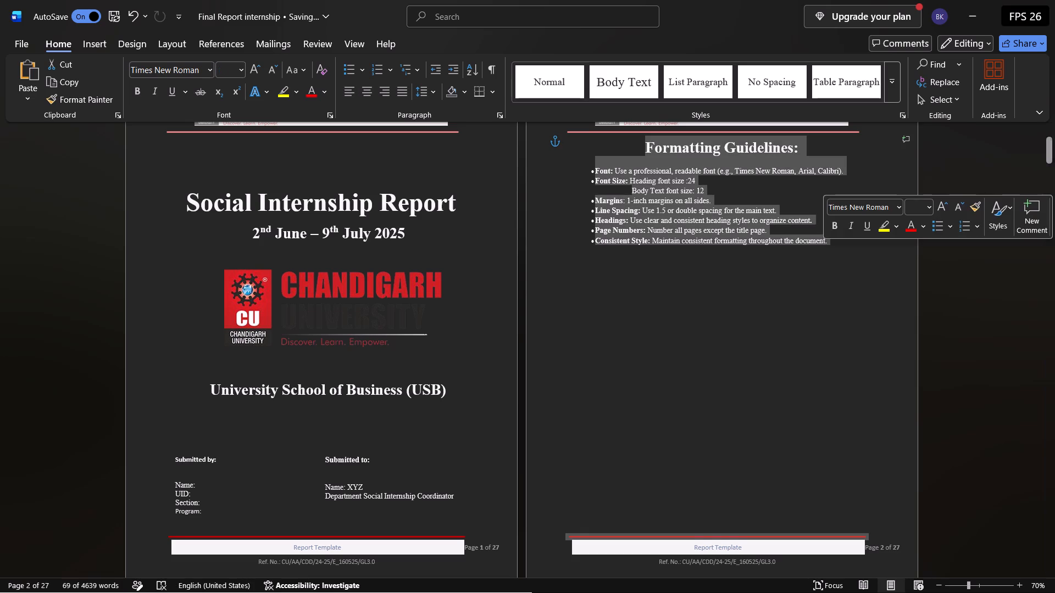
scroll(829, 249, down, 3)
scroll(829, 249, up, 1)
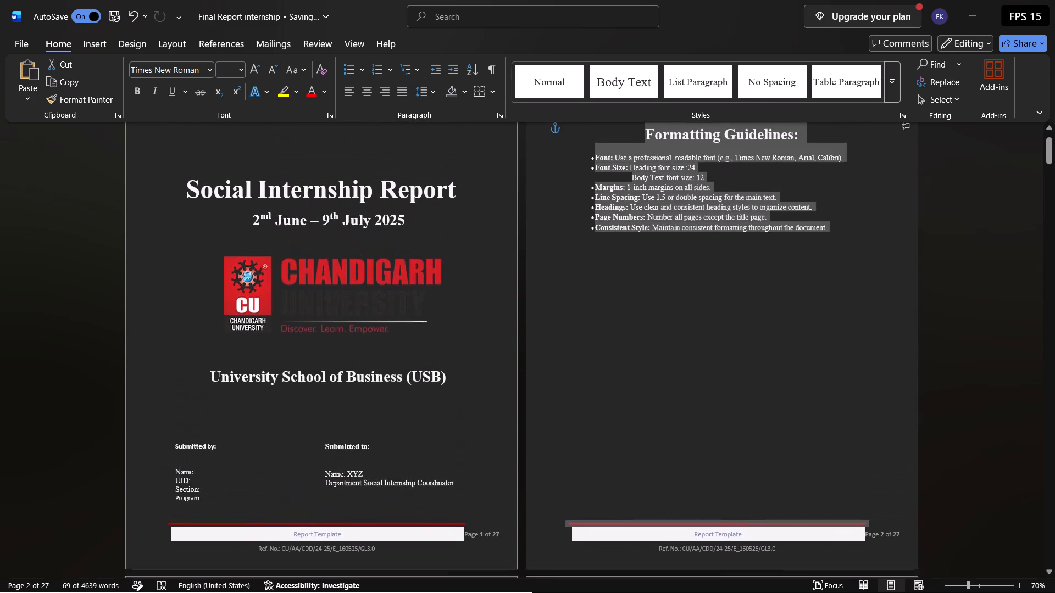
scroll(829, 249, up, 1)
key(BackSpace)
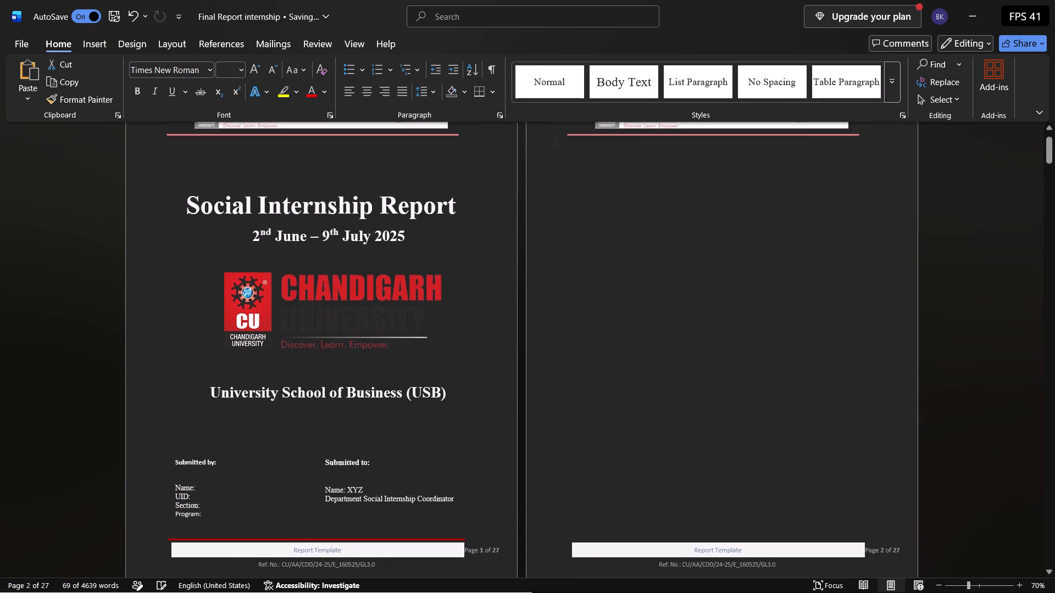
key(BackSpace)
key(BackSpace)
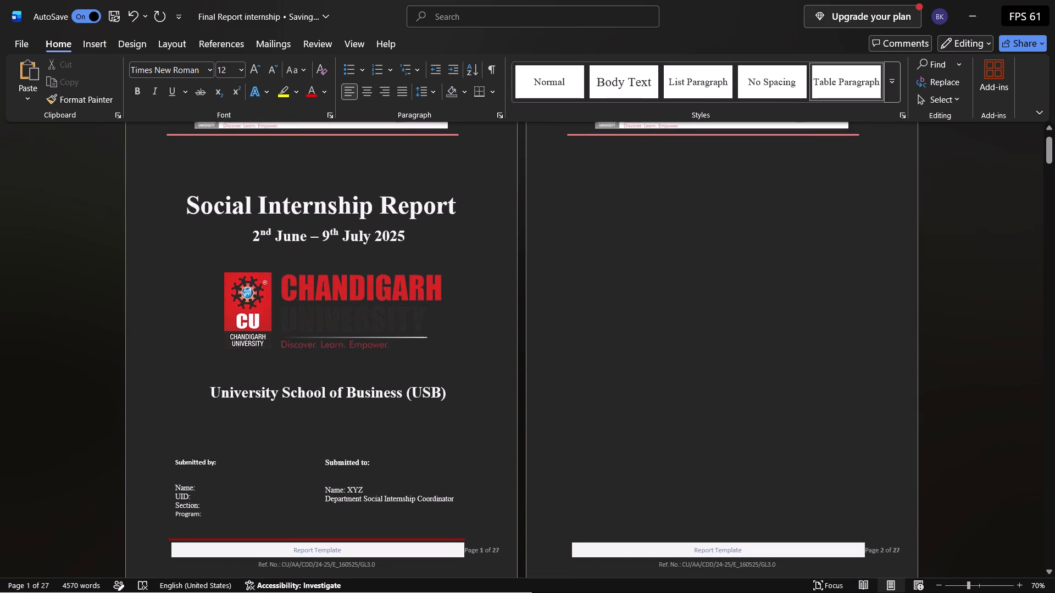
Remove the emptied page 2 so the Gram Pradhan certificate page directly follows the cover page.
click(280, 532)
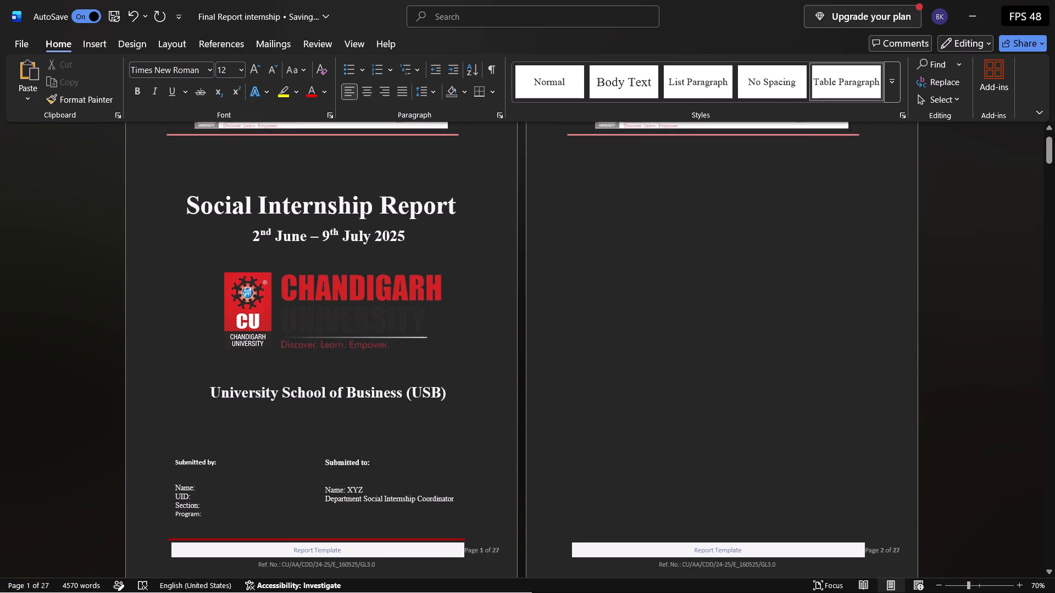
click(254, 529)
click(332, 520)
click(475, 556)
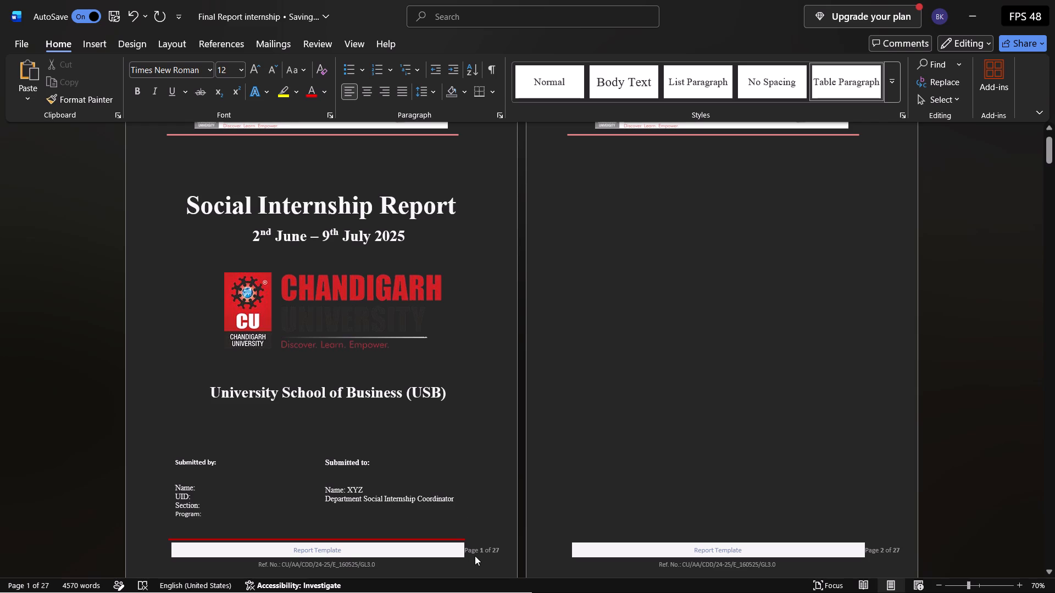
key(Delete)
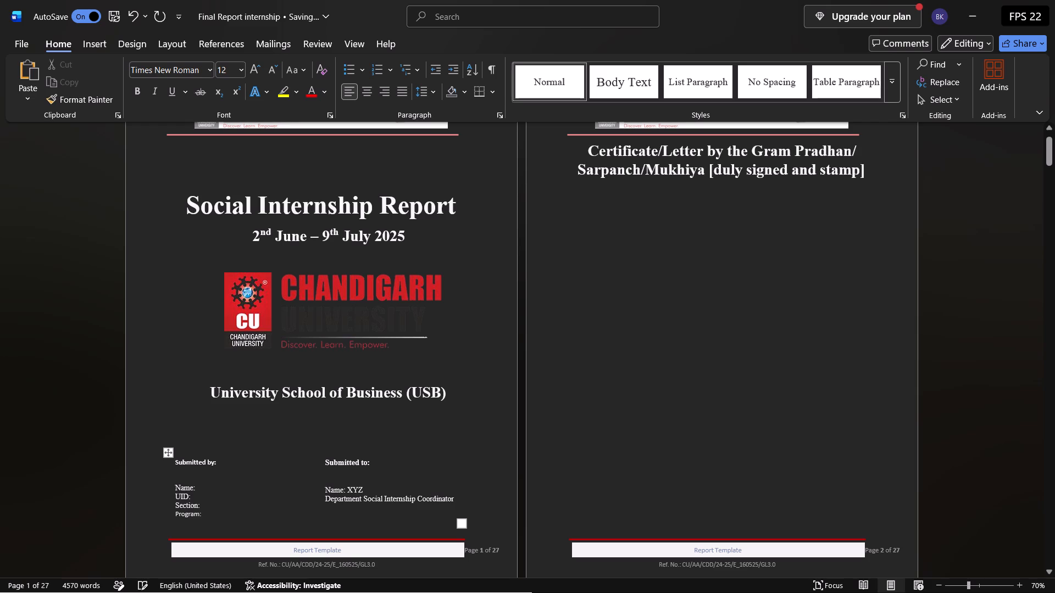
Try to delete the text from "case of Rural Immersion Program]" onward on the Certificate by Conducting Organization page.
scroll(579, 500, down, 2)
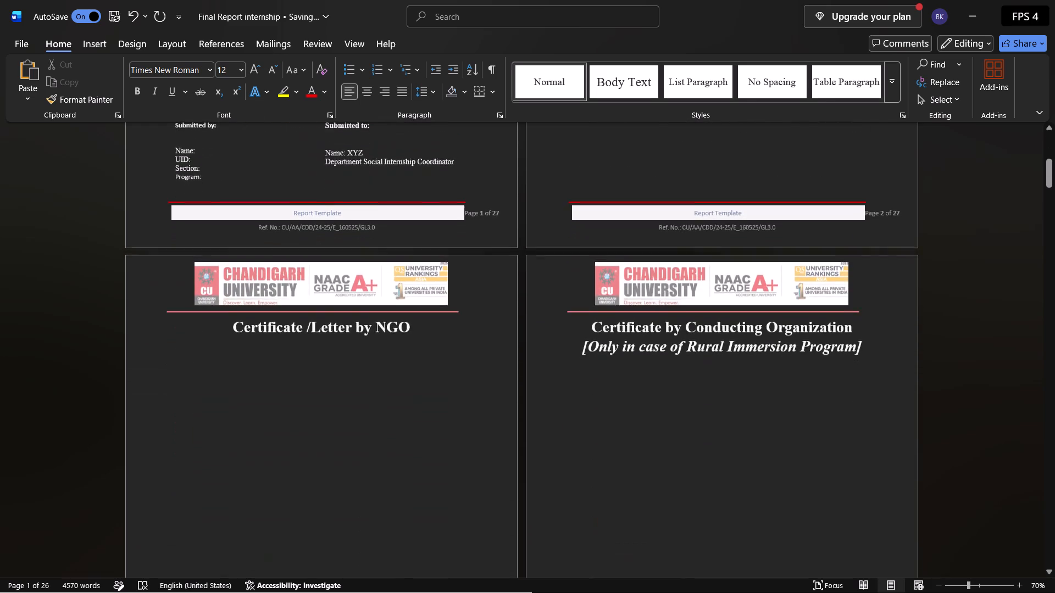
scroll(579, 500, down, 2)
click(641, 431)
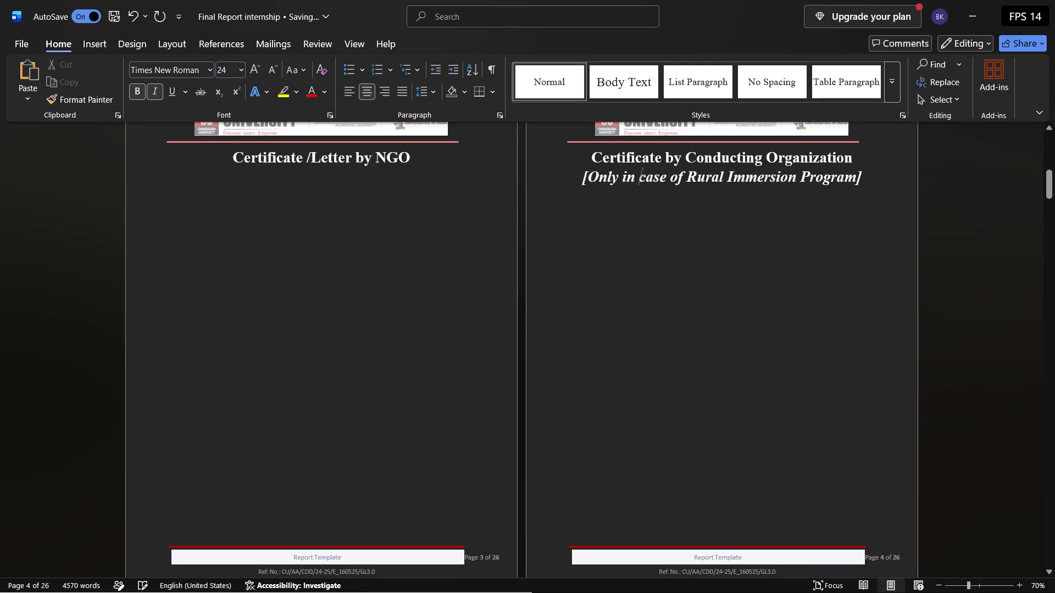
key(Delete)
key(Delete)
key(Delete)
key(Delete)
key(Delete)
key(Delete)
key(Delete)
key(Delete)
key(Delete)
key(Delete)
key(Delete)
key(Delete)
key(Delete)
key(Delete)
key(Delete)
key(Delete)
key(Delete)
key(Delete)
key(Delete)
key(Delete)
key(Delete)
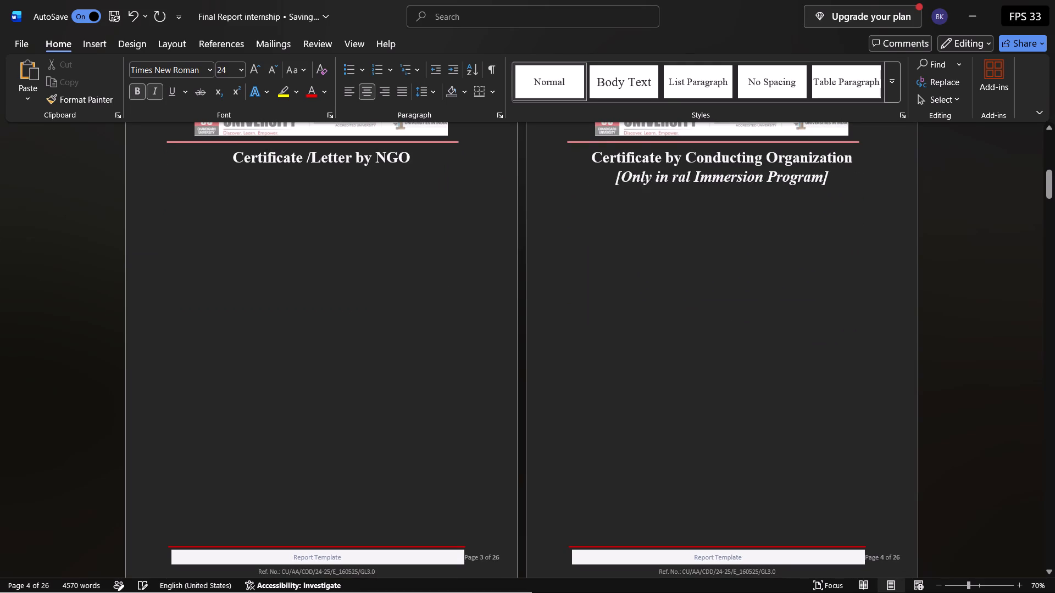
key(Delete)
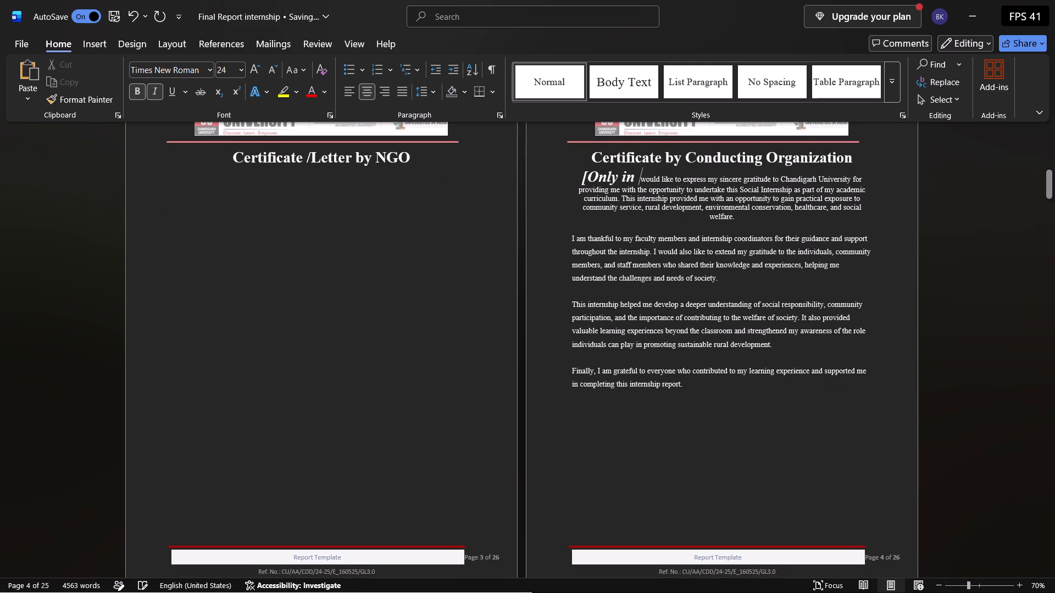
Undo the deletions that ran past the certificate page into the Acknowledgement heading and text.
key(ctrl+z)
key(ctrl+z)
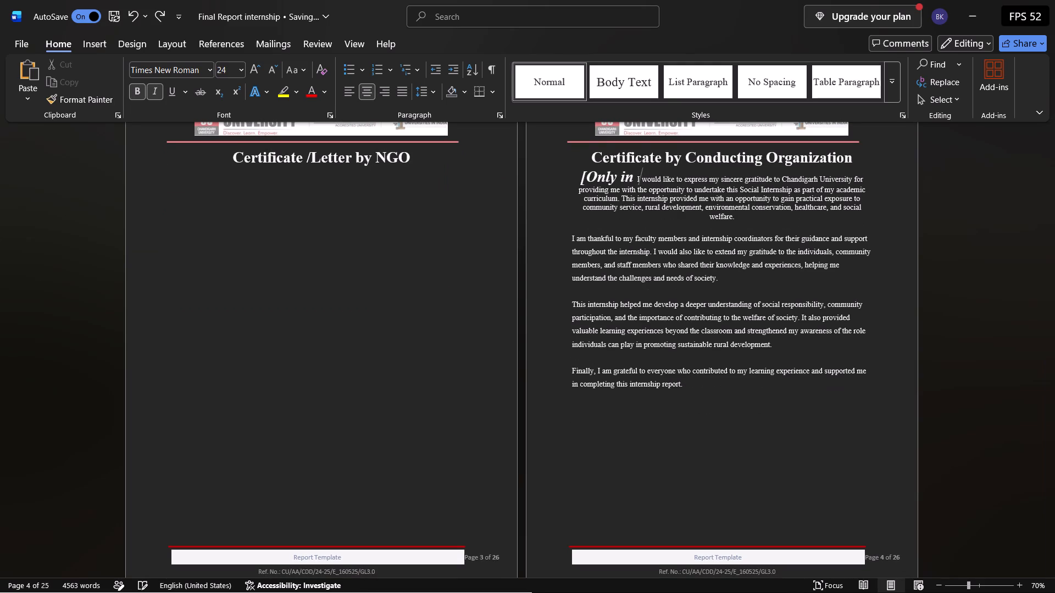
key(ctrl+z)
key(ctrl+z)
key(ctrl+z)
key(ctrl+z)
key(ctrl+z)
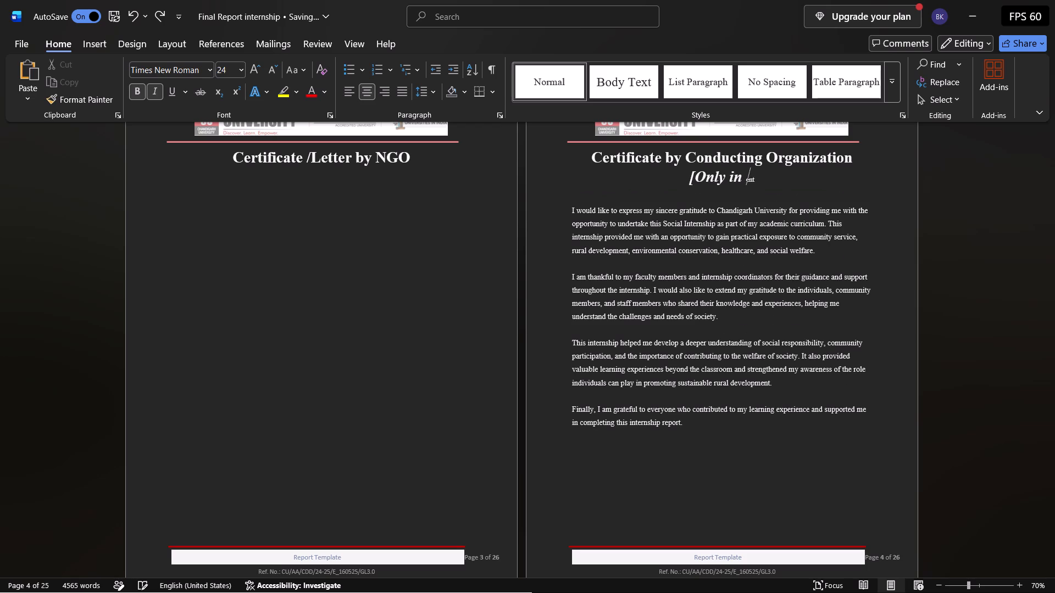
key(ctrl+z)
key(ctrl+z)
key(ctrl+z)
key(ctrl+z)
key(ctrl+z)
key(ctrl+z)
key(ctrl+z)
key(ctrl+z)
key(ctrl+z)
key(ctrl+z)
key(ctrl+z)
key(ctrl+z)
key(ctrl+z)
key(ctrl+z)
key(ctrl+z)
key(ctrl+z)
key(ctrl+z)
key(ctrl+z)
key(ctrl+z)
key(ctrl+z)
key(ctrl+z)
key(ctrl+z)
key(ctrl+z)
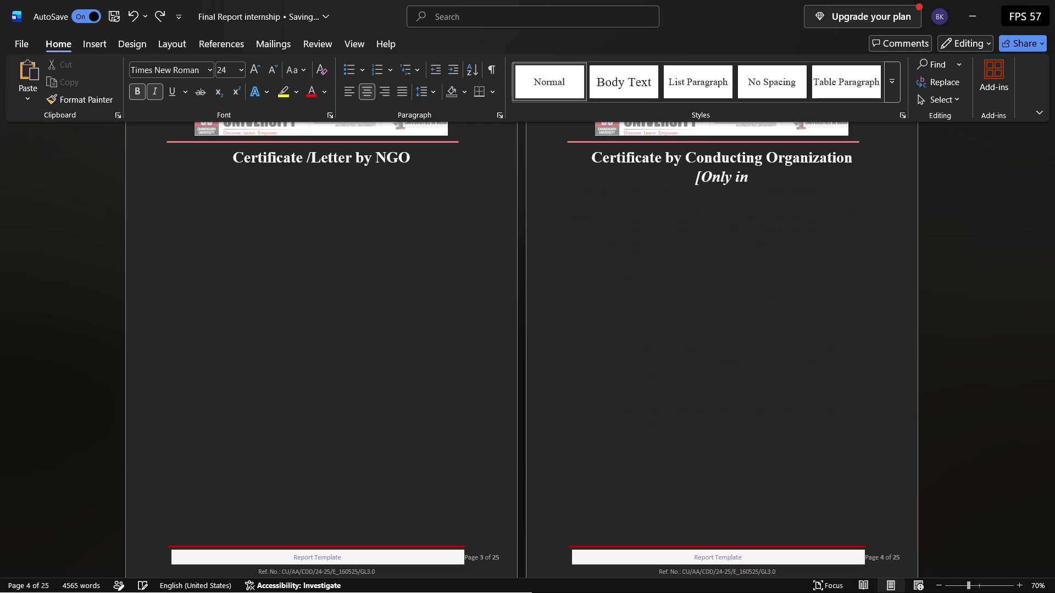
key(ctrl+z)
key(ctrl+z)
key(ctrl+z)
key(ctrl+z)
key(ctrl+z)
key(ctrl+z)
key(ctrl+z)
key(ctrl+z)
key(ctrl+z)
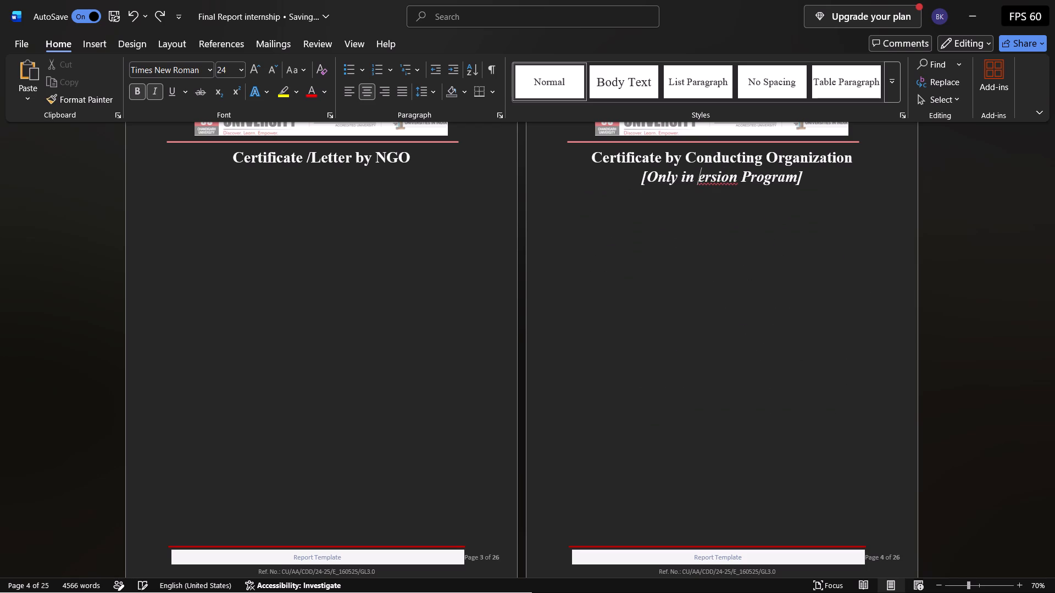
Delete the "Certificate by Conducting Organization" heading and the remaining bracketed Rural Immersion Program note on page 4.
drag(592, 157, 750, 200)
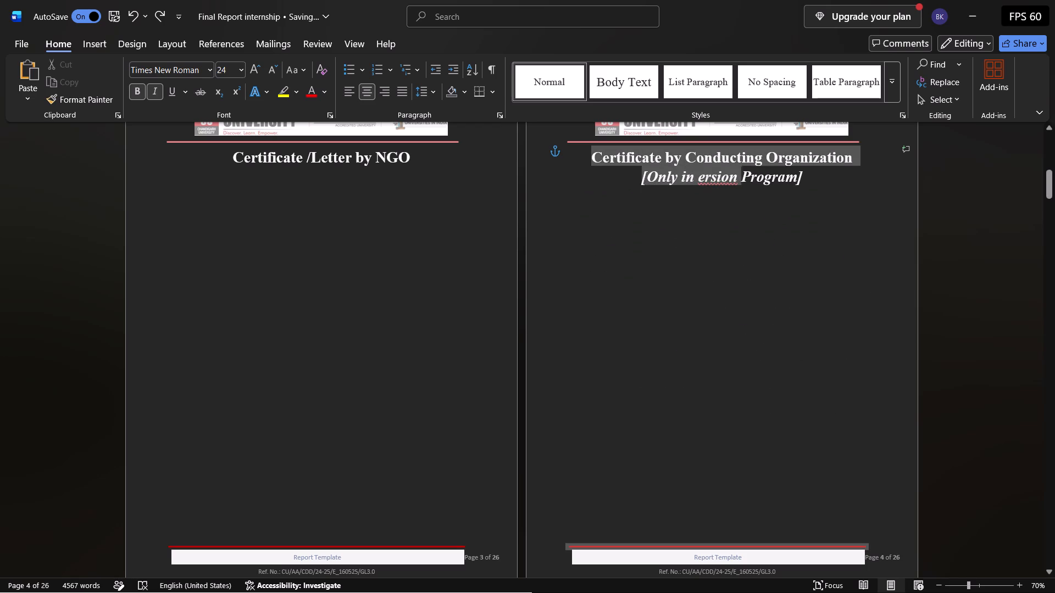
drag(750, 200, 801, 213)
key(BackSpace)
key(BackSpace)
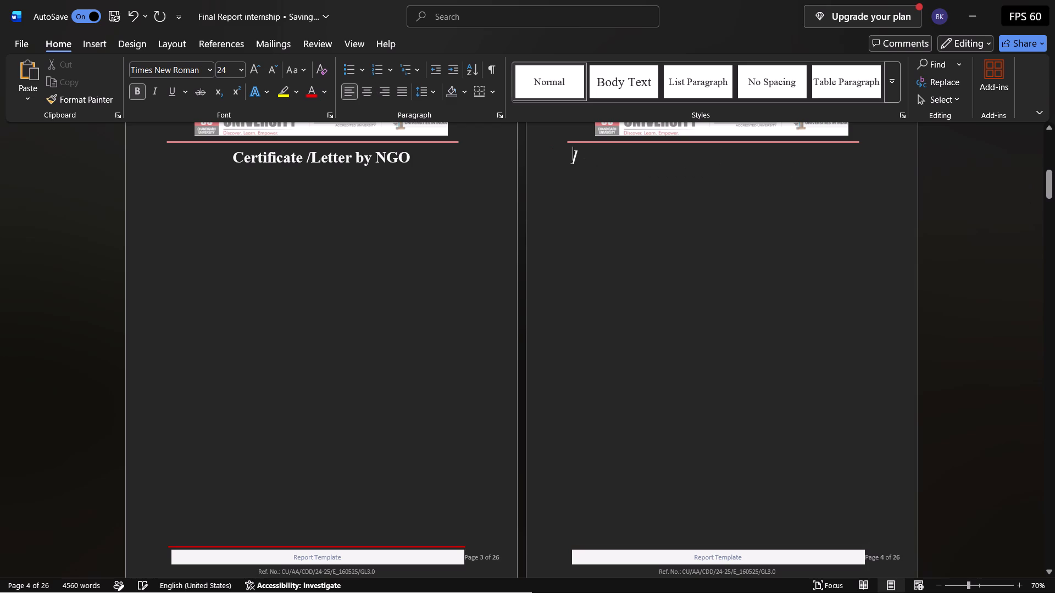
key(Right)
key(BackSpace)
key(BackSpace)
key(BackSpace)
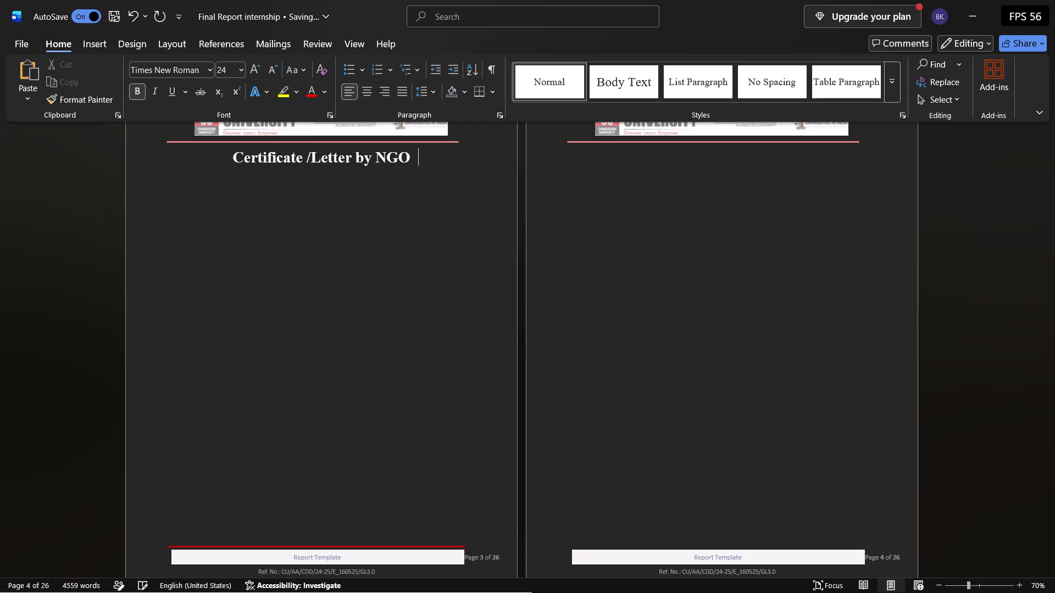
Remove the emptied page 4 so the Acknowledgement follows the Certificate /Letter by NGO page.
scroll(952, 303, down, 1)
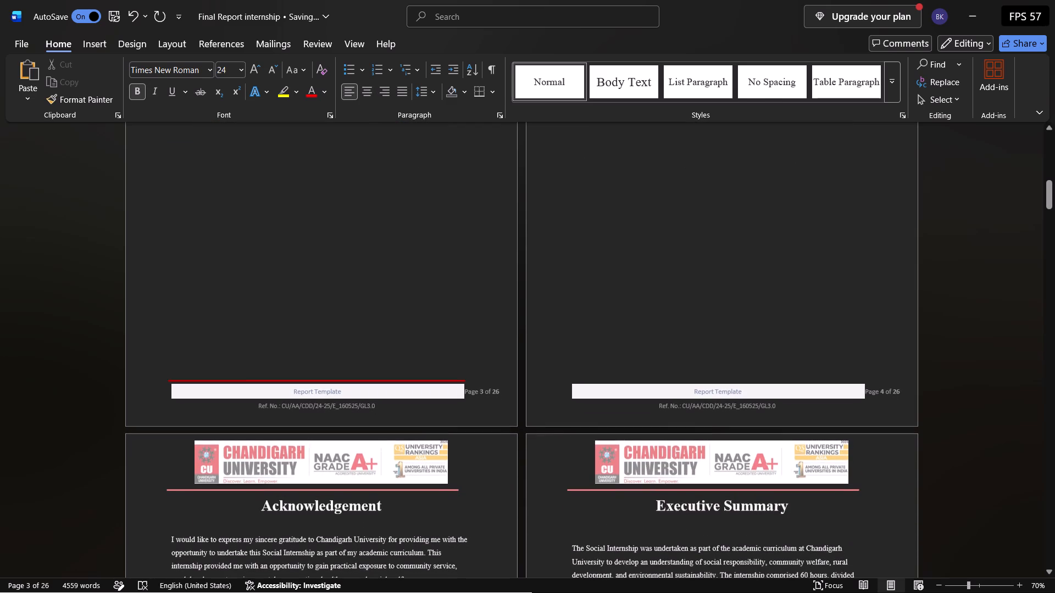
click(789, 292)
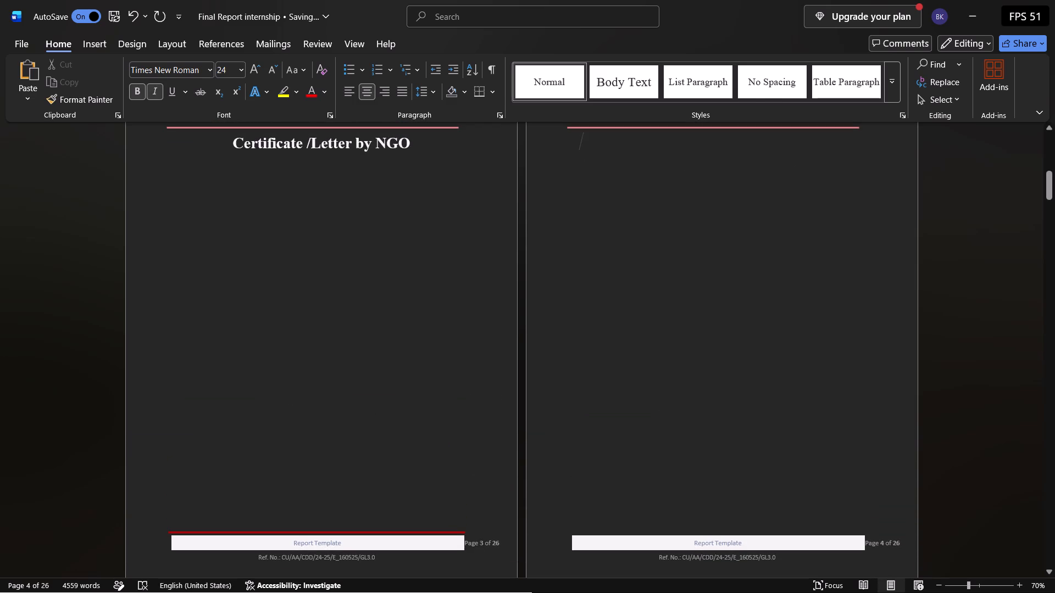
click(475, 305)
key(Delete)
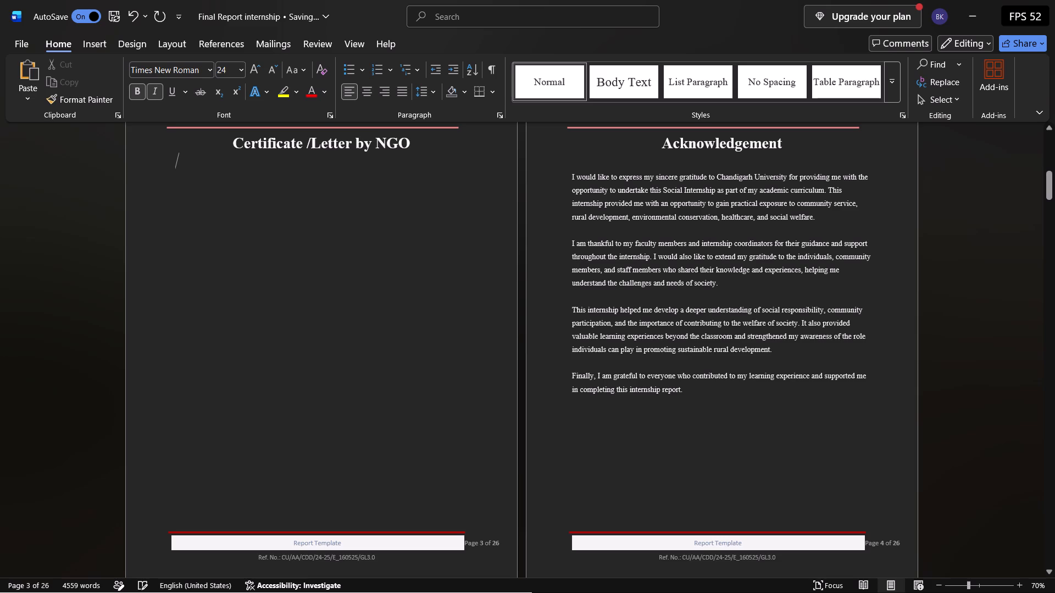
Review the report pages from the Executive Summary and Index through the Introduction and Social Internship Experience to the Problem Statement.
scroll(690, 279, down, 2)
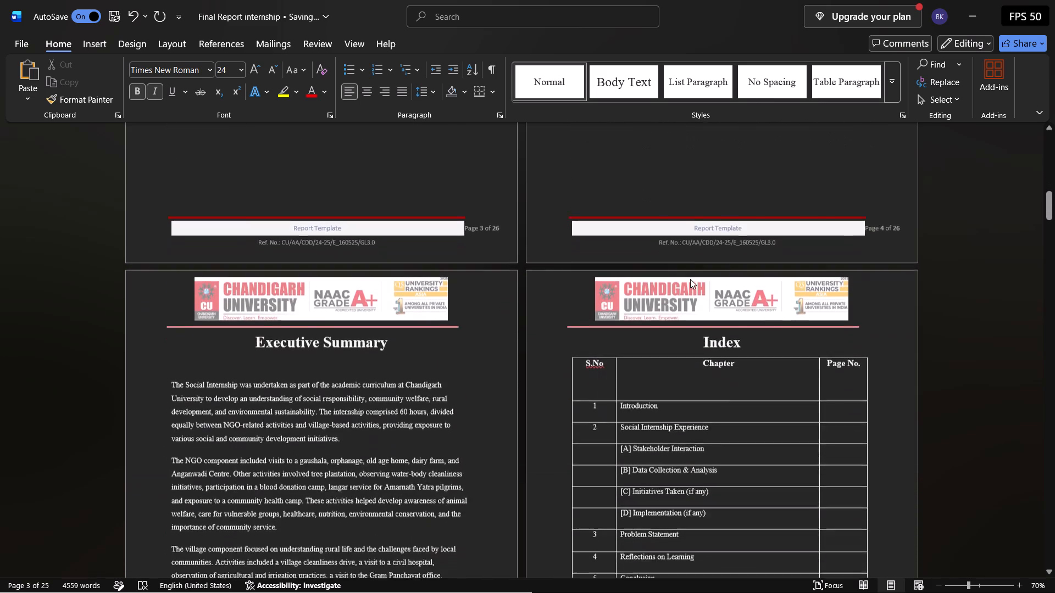
scroll(690, 279, down, 1)
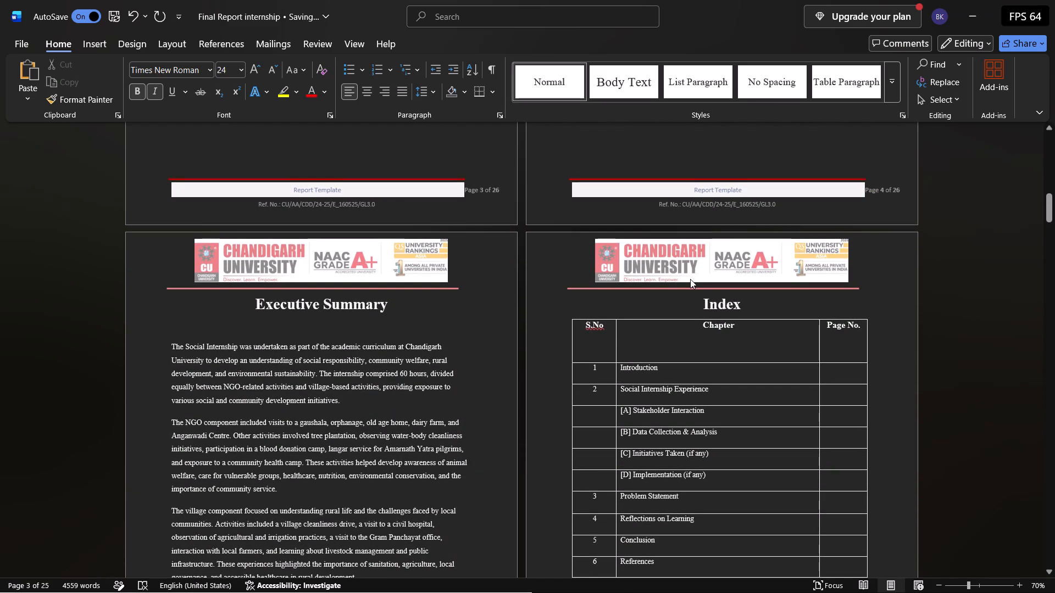
scroll(690, 279, down, 3)
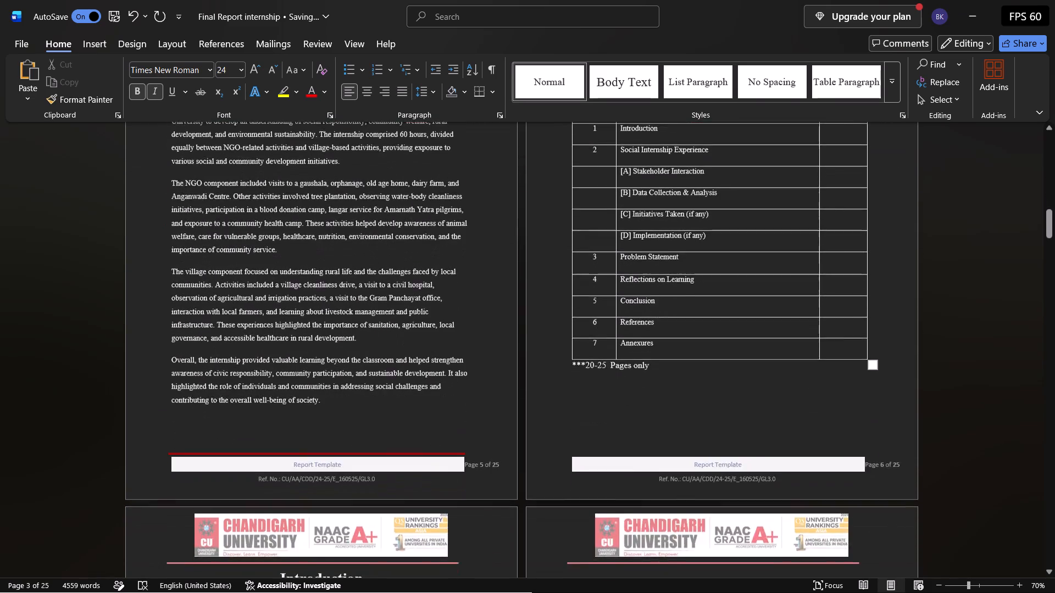
scroll(690, 279, down, 2)
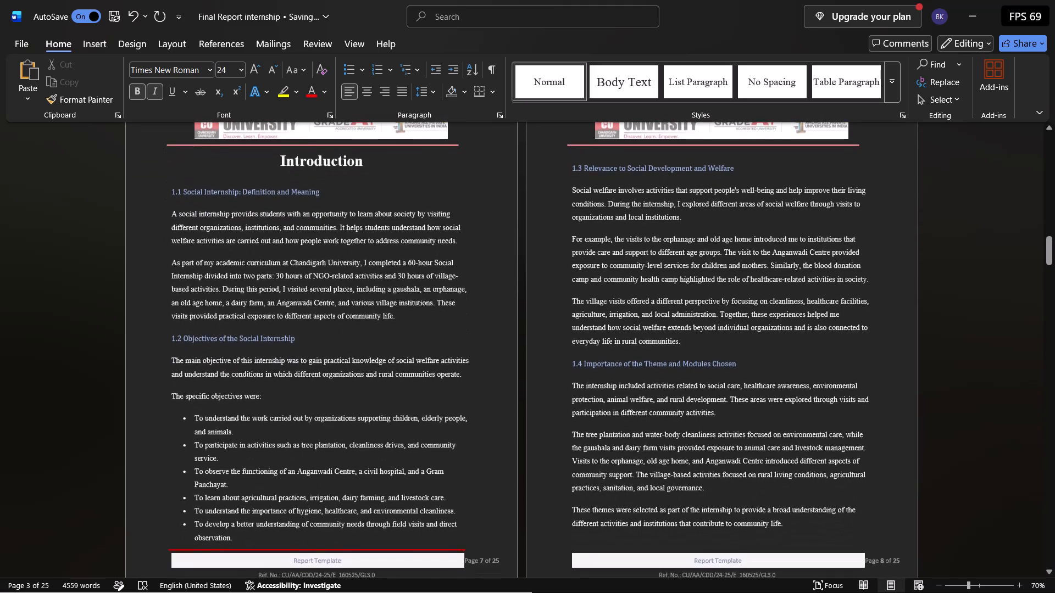
scroll(690, 279, down, 1)
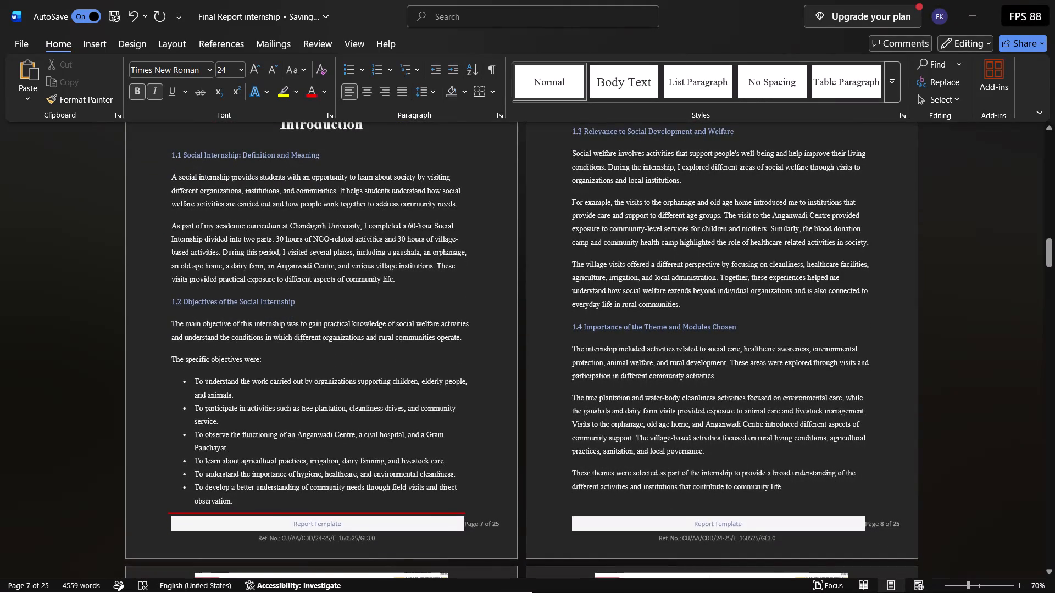
scroll(690, 279, down, 3)
scroll(690, 279, up, 1)
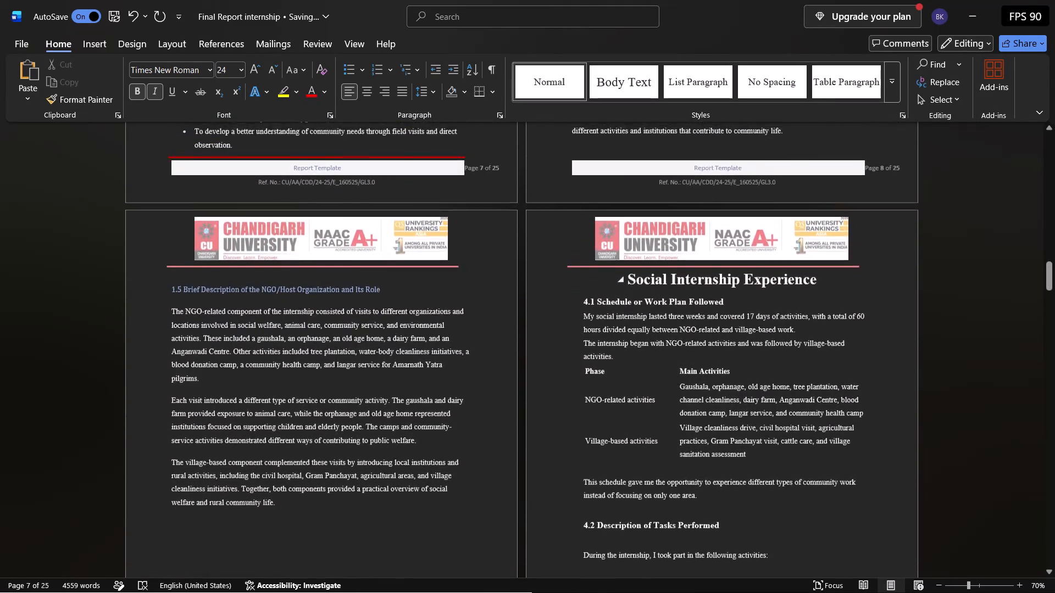
scroll(690, 279, up, 1)
scroll(690, 279, down, 1)
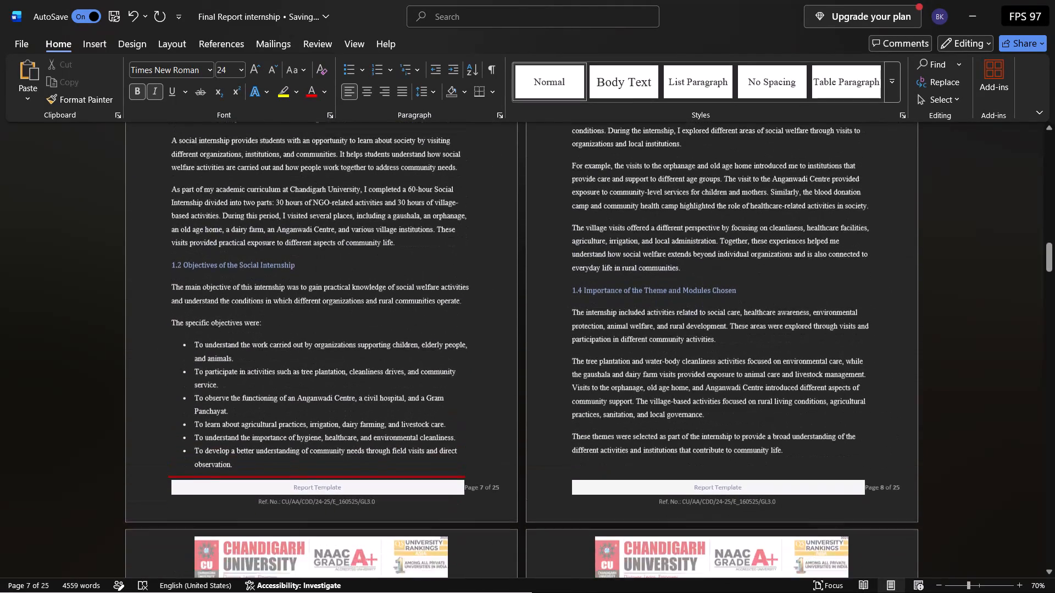
scroll(690, 279, down, 3)
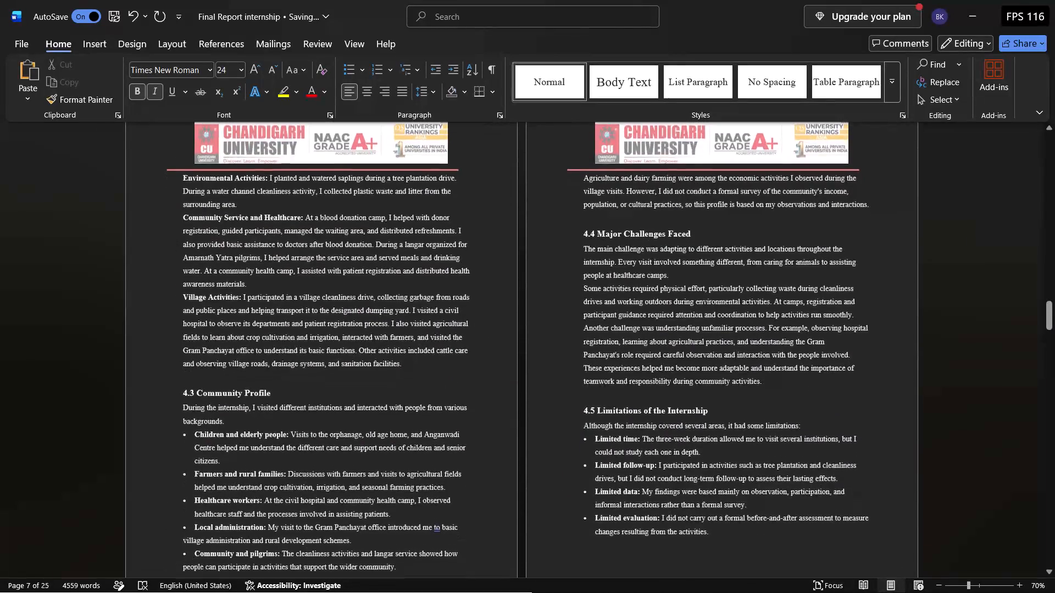
scroll(690, 279, down, 5)
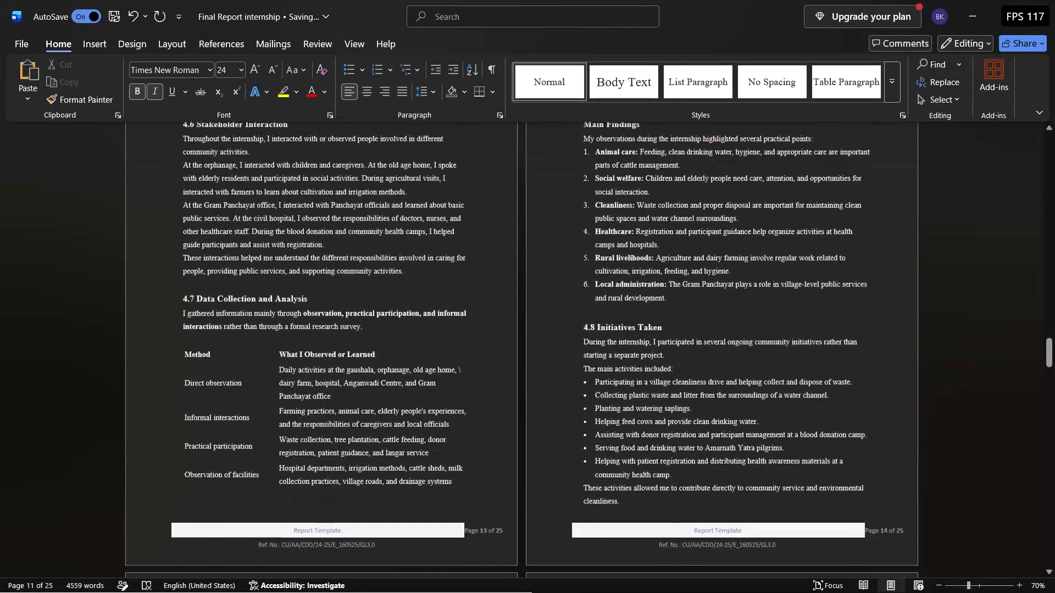
scroll(690, 279, down, 2)
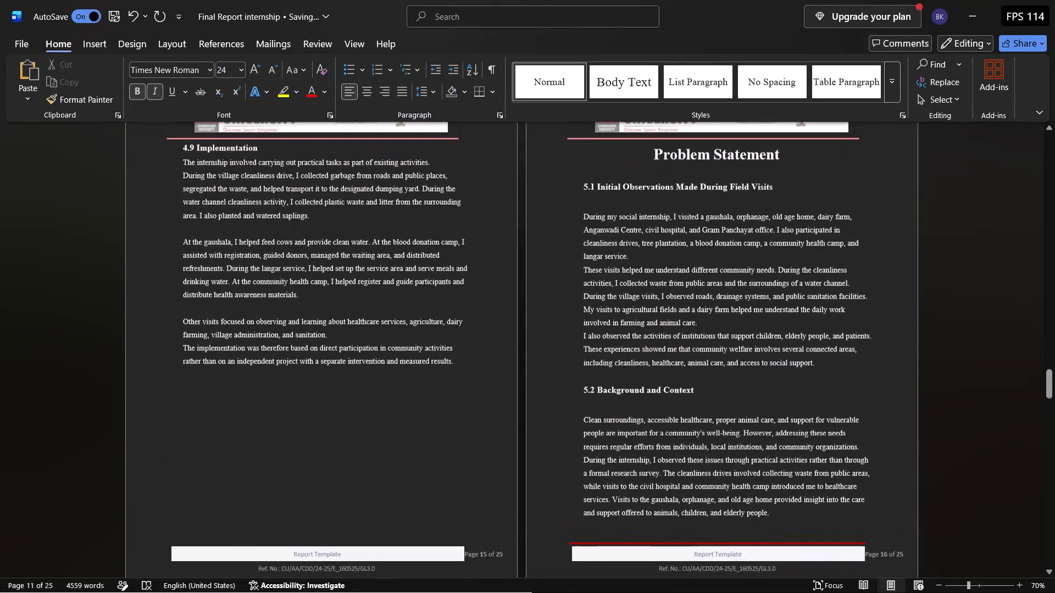
scroll(690, 279, down, 1)
Recheck the Social Internship Experience pages, and read on through the Problem Statement to Reflections on Learning.
scroll(690, 279, up, 7)
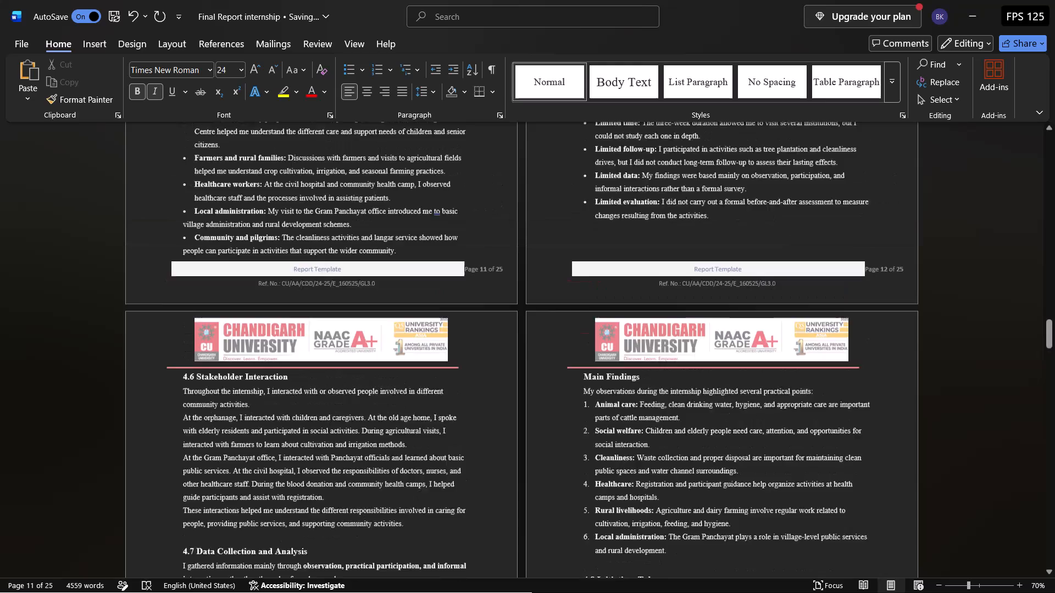
scroll(690, 279, up, 4)
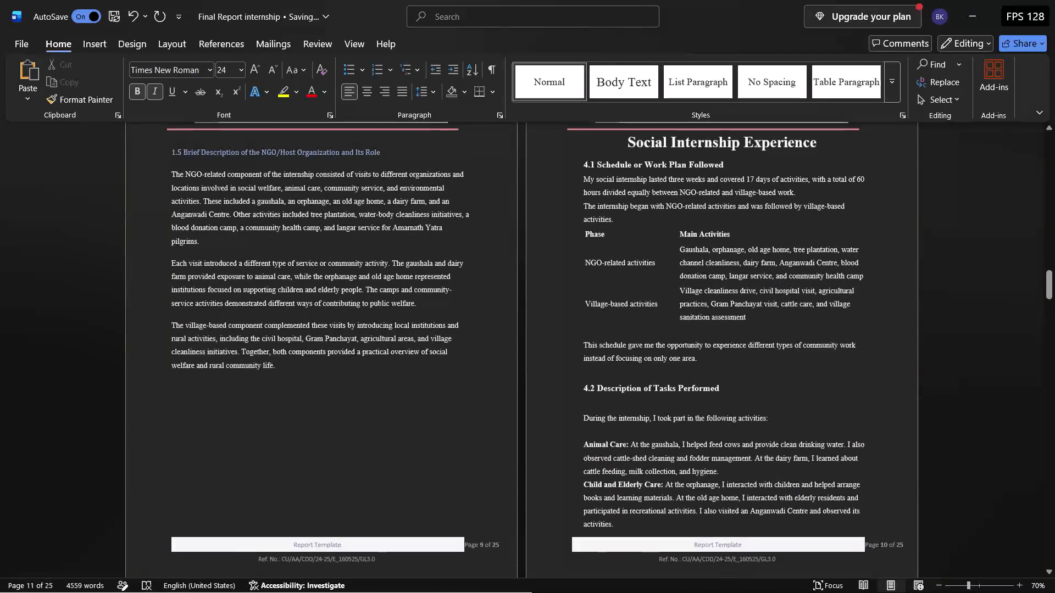
scroll(690, 279, up, 1)
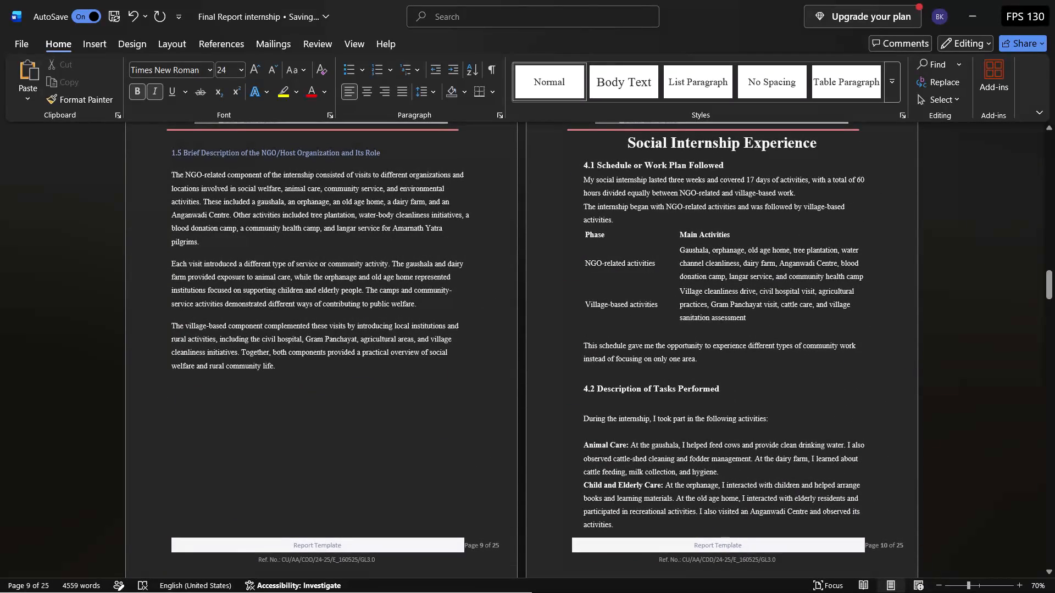
scroll(690, 279, down, 3)
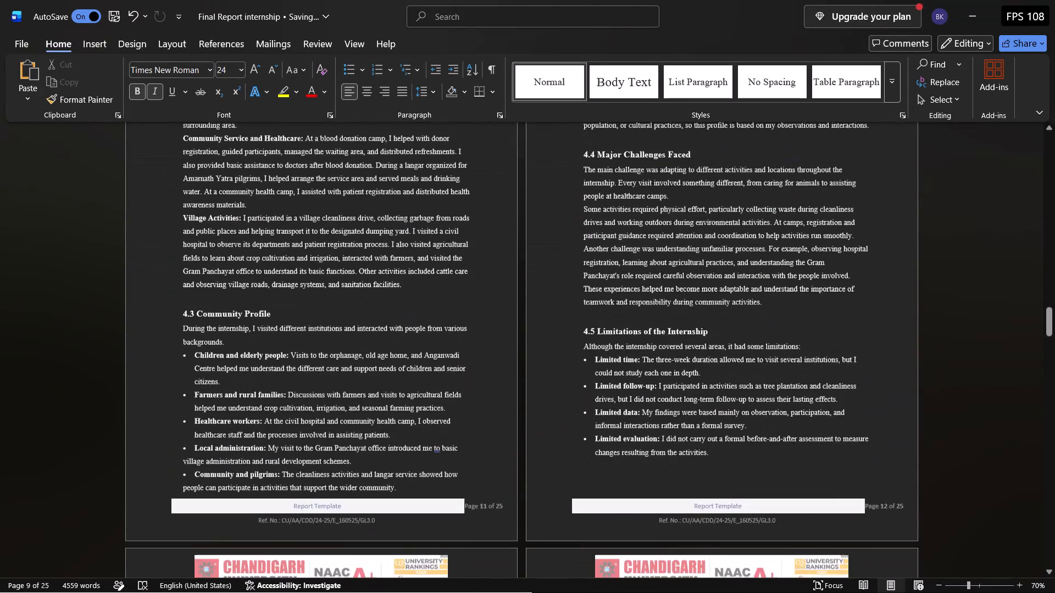
scroll(690, 279, down, 4)
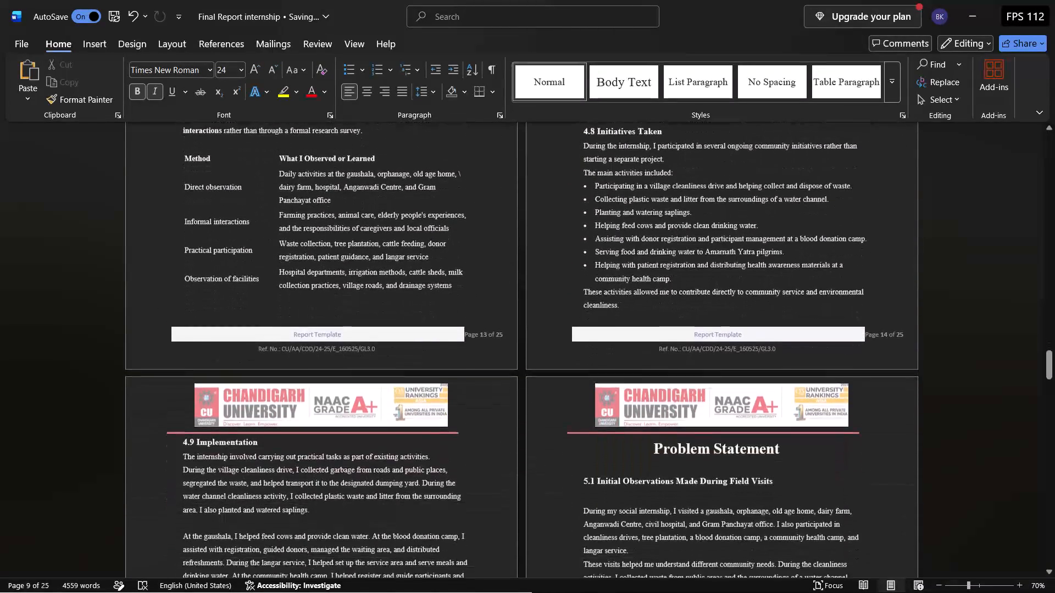
scroll(690, 279, down, 3)
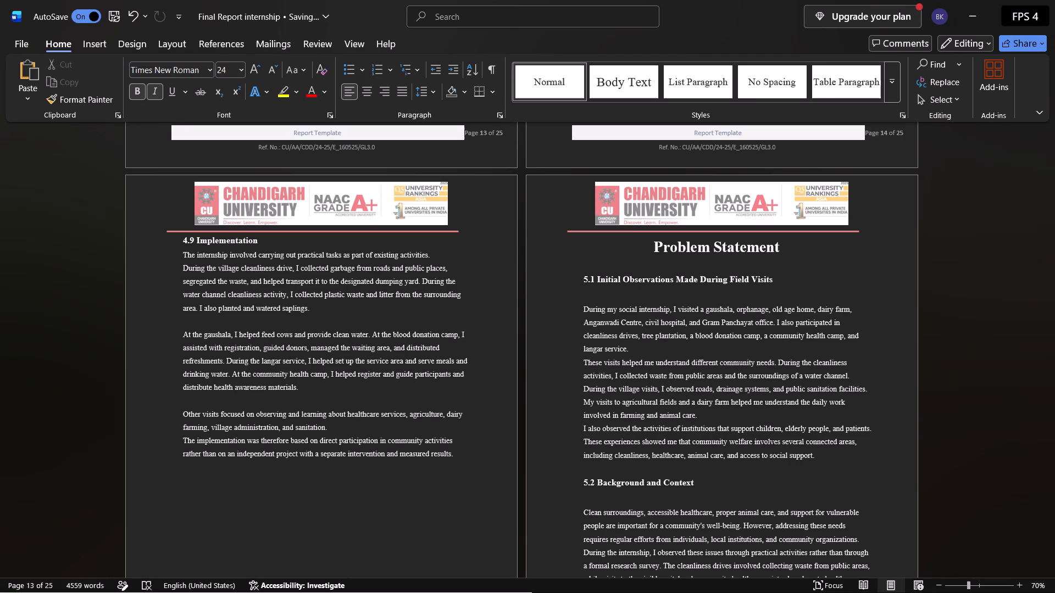
scroll(690, 279, down, 4)
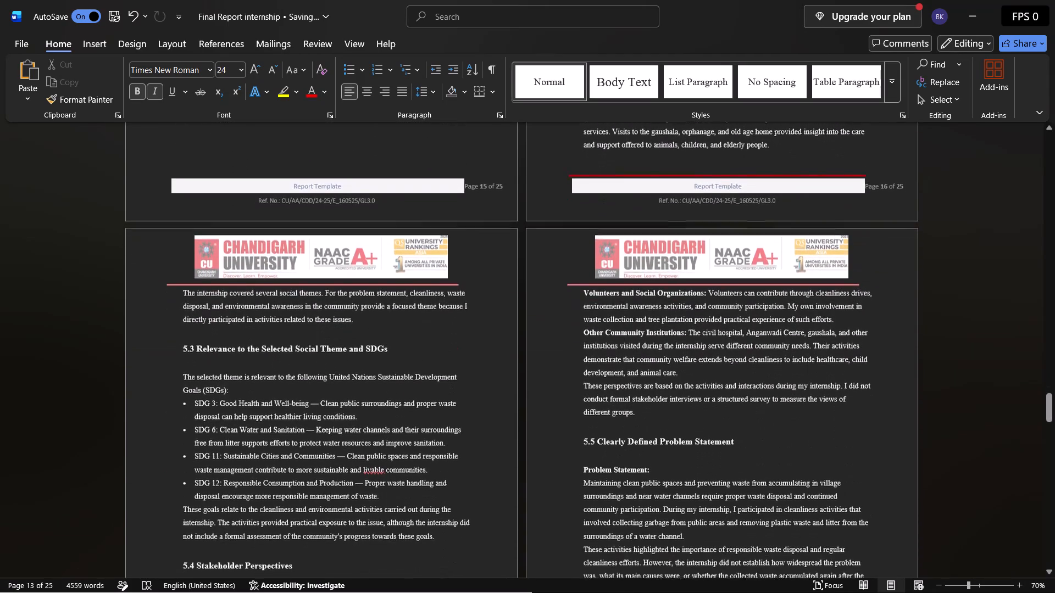
scroll(690, 279, down, 2)
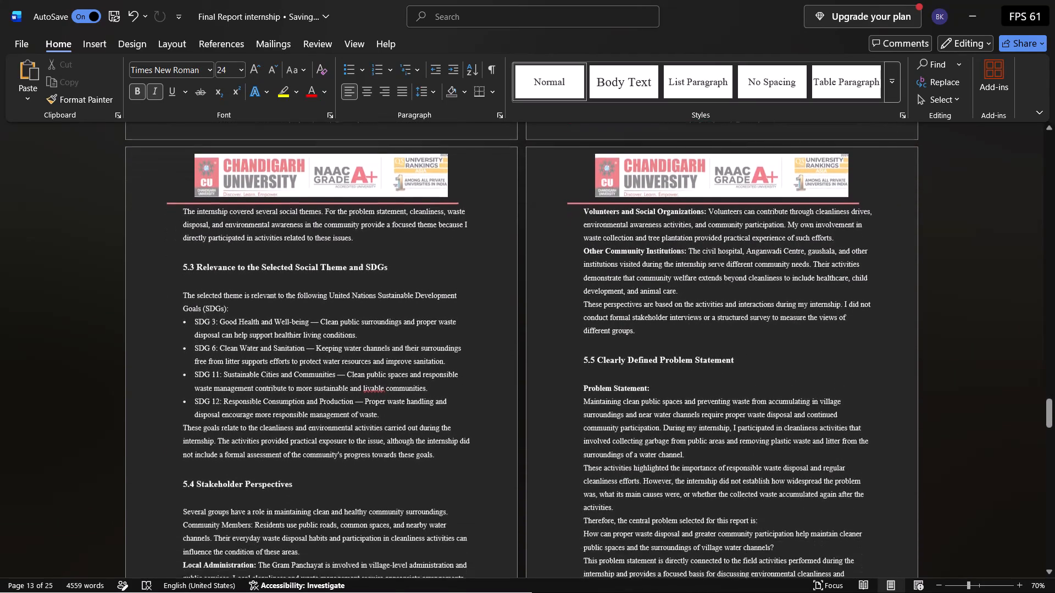
scroll(690, 279, down, 2)
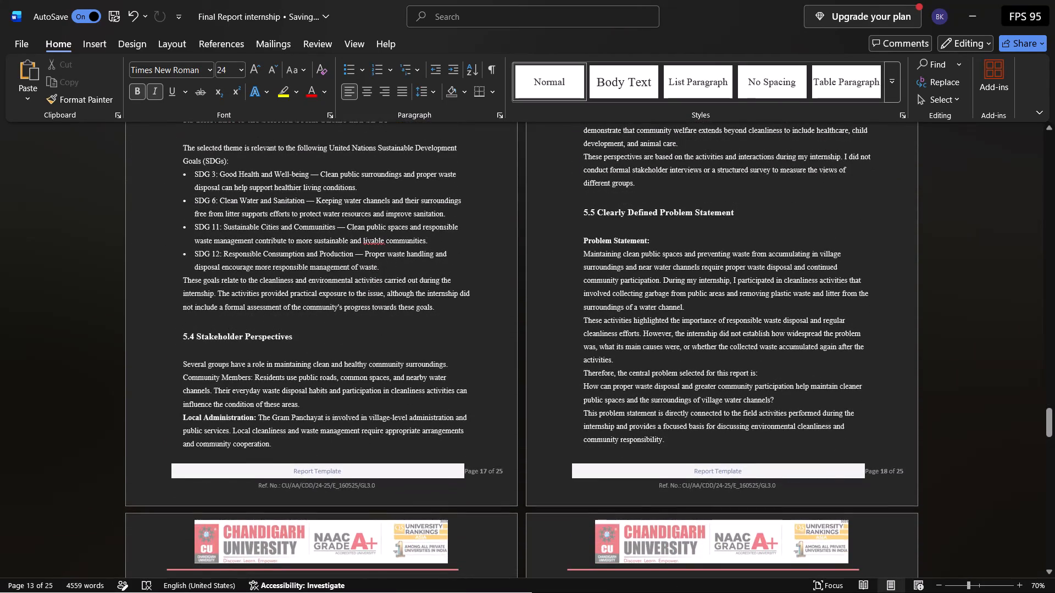
scroll(690, 279, up, 1)
scroll(690, 279, down, 2)
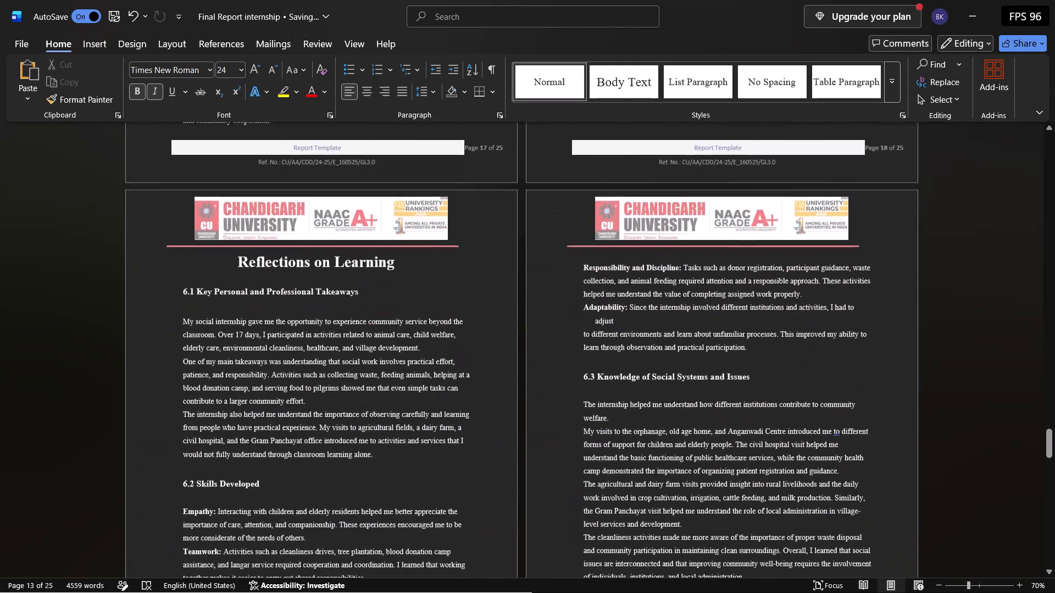
Examine the headings and layout from Reflections on Learning back to the first page of Social Internship Experience.
scroll(690, 279, up, 3)
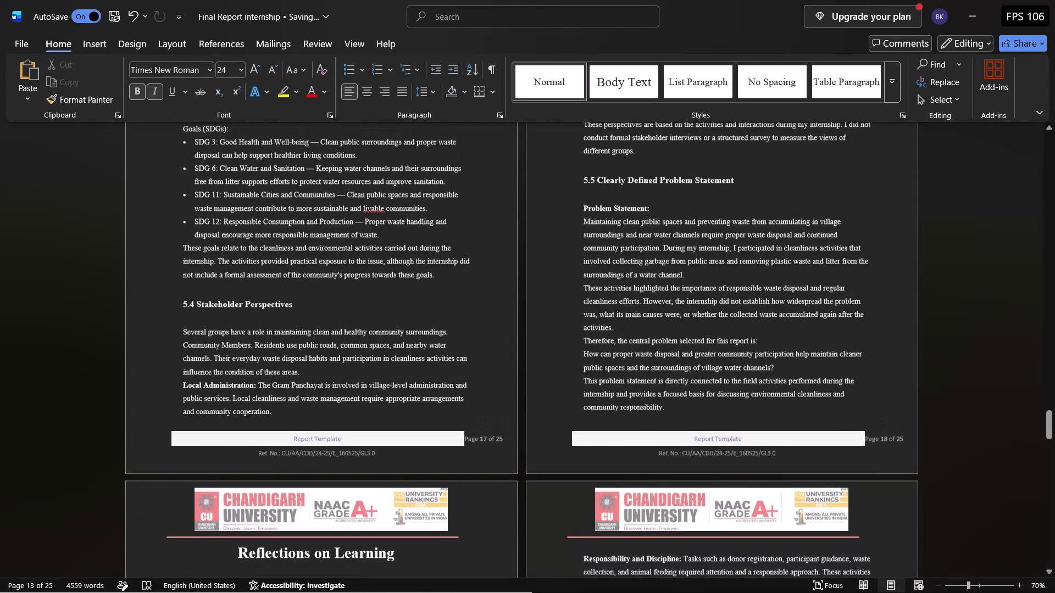
scroll(690, 279, up, 3)
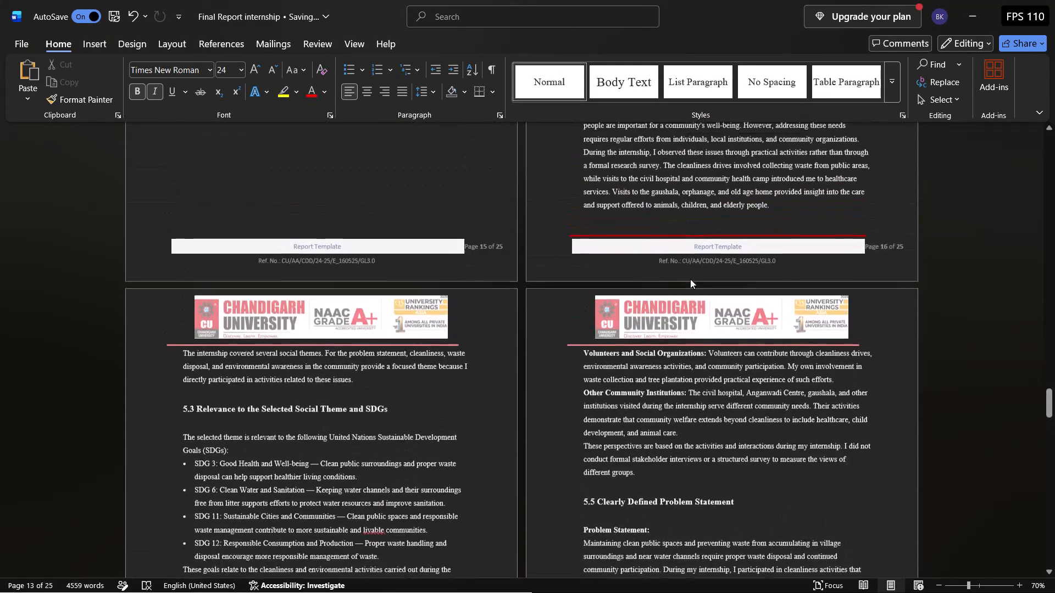
scroll(690, 279, up, 4)
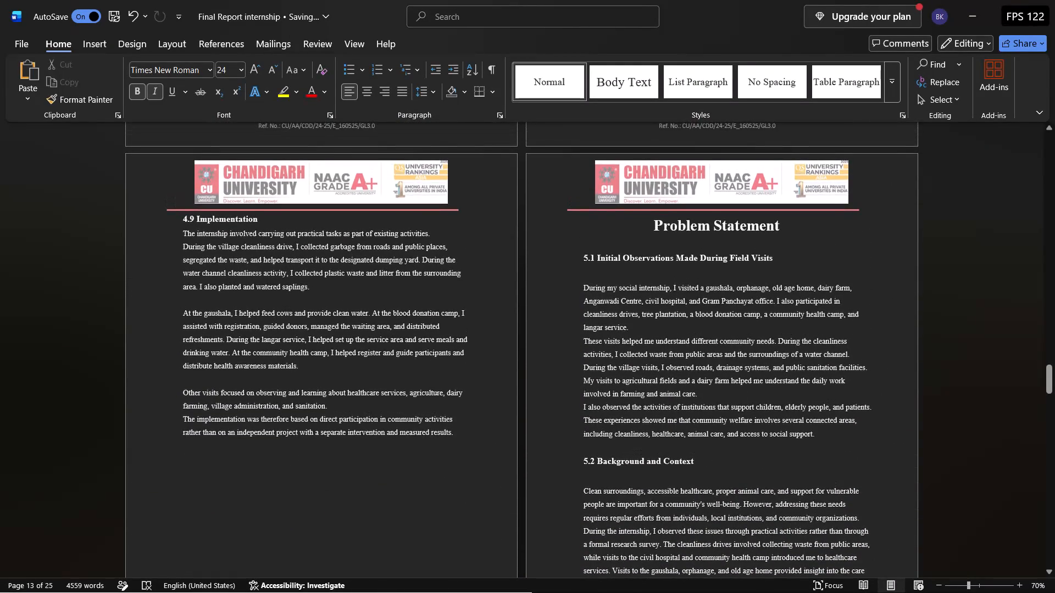
scroll(690, 279, up, 2)
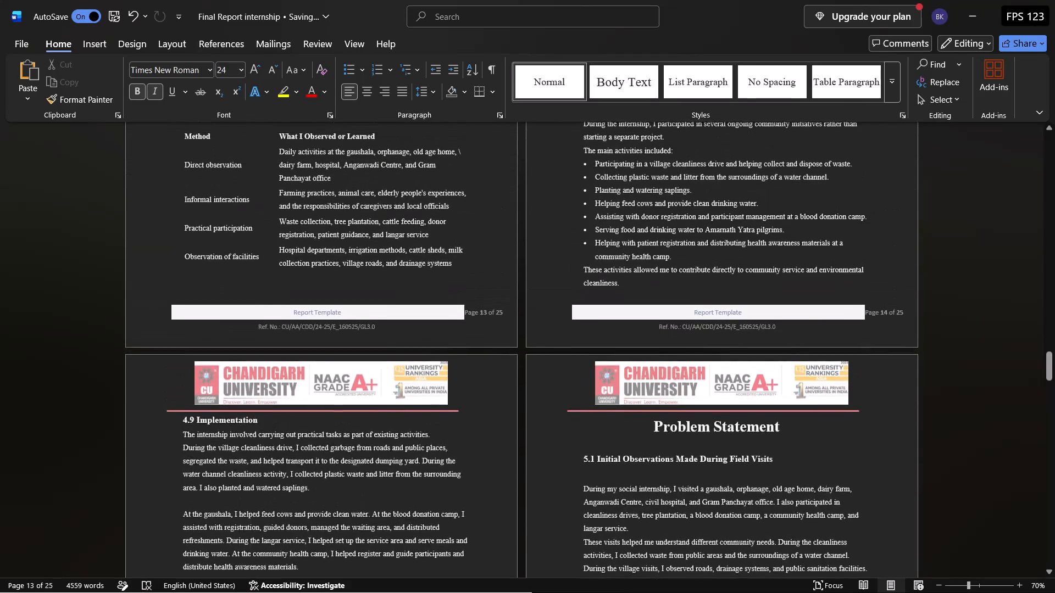
scroll(690, 279, up, 2)
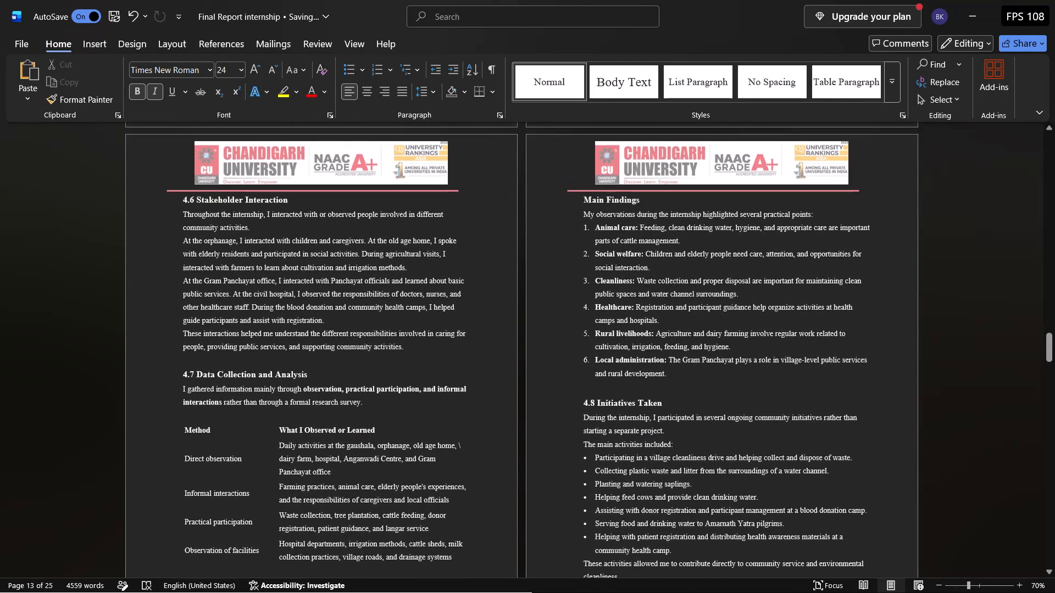
scroll(690, 279, up, 4)
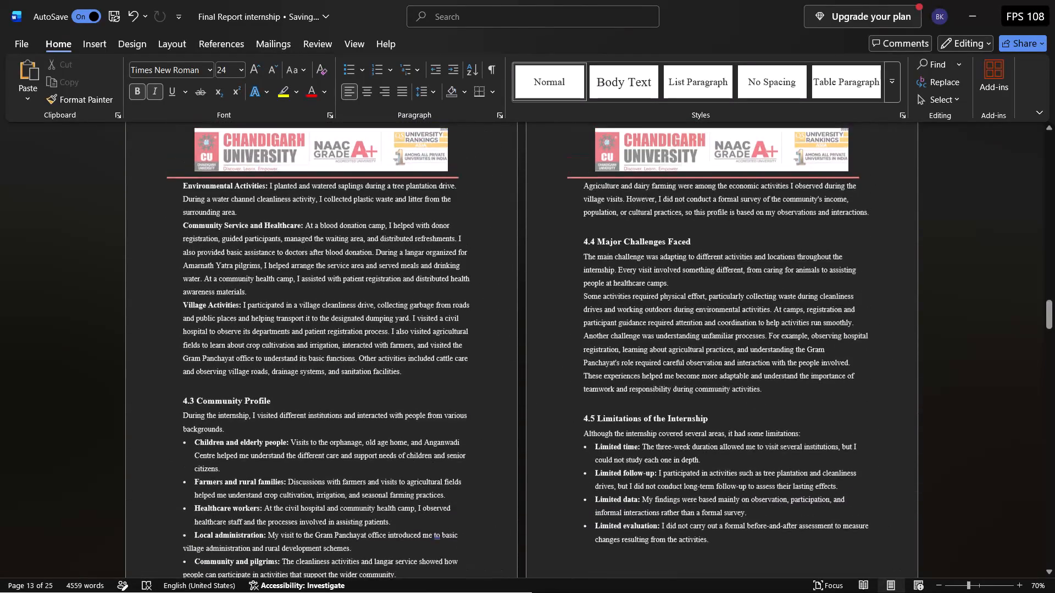
scroll(690, 279, up, 2)
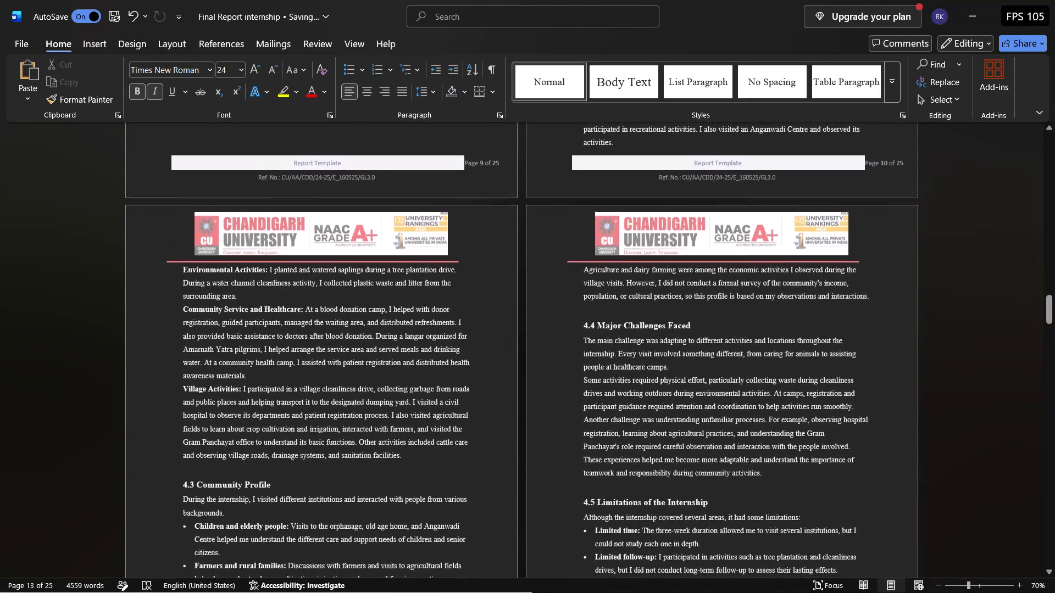
scroll(690, 279, up, 1)
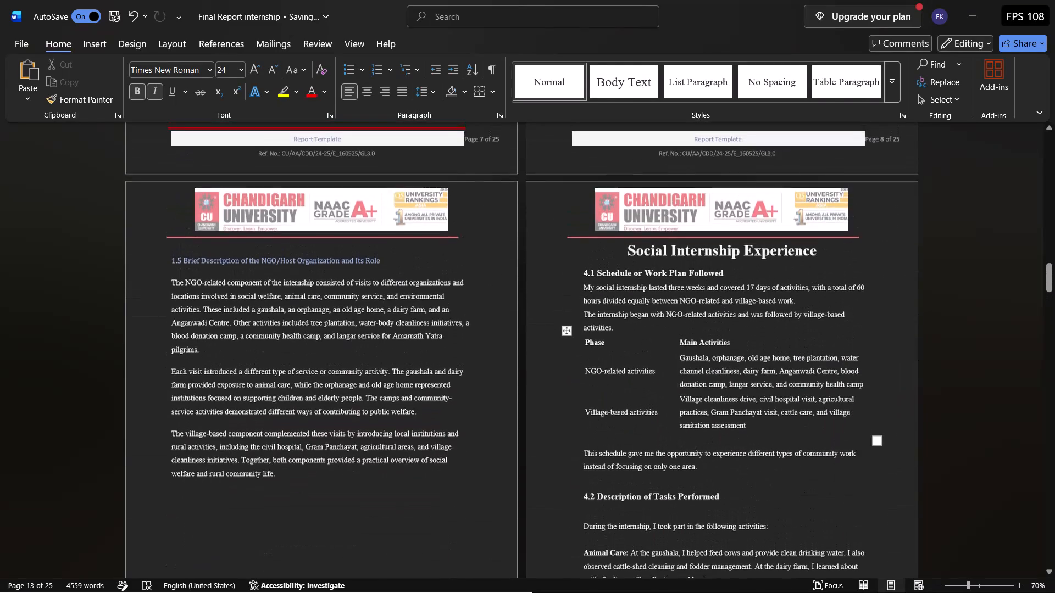
Replace the 4.1 number of the "Schedule or Work Plan Followed" heading with a bullet.
scroll(690, 279, down, 1)
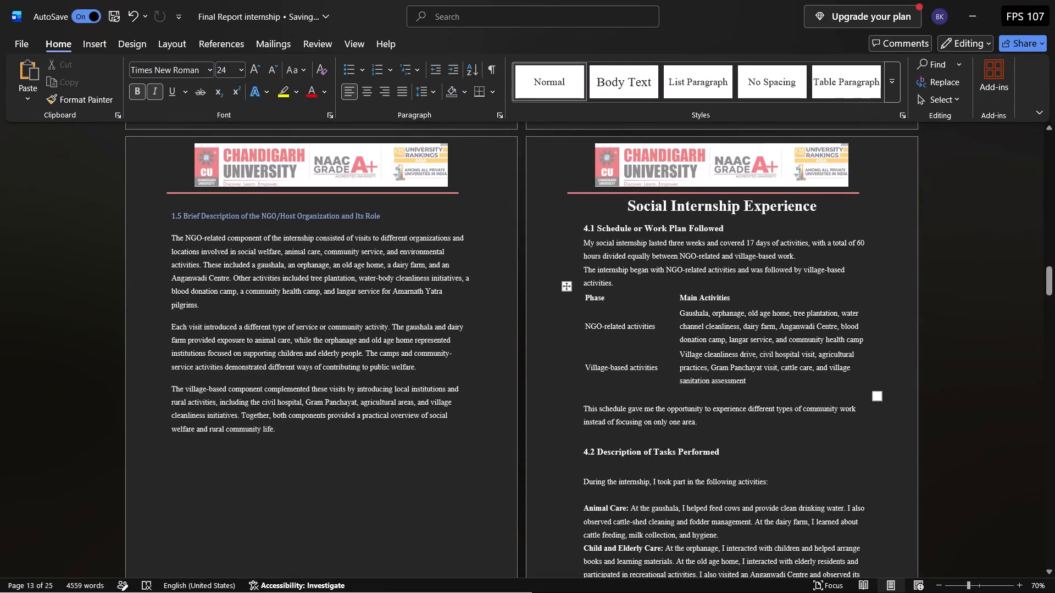
click(596, 227)
key(BackSpace)
key(BackSpace)
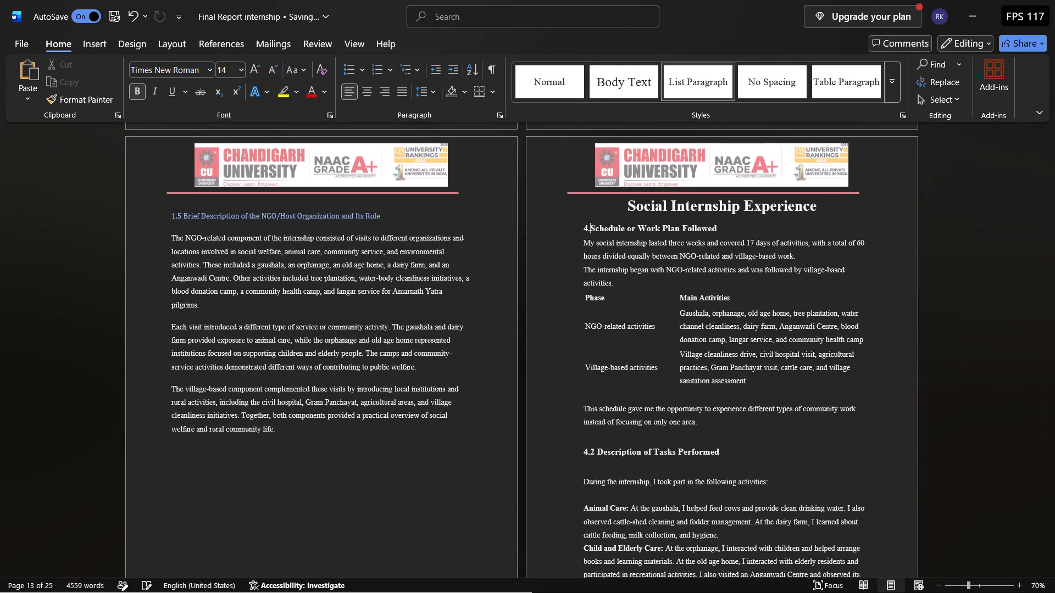
key(BackSpace)
key(BackSpace)
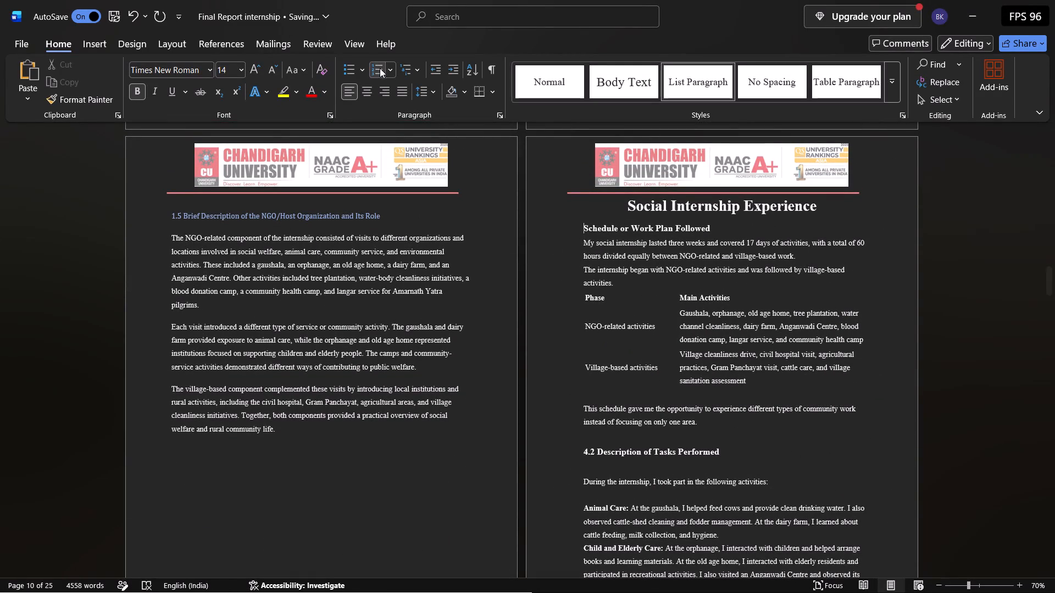
click(348, 68)
key(BackSpace)
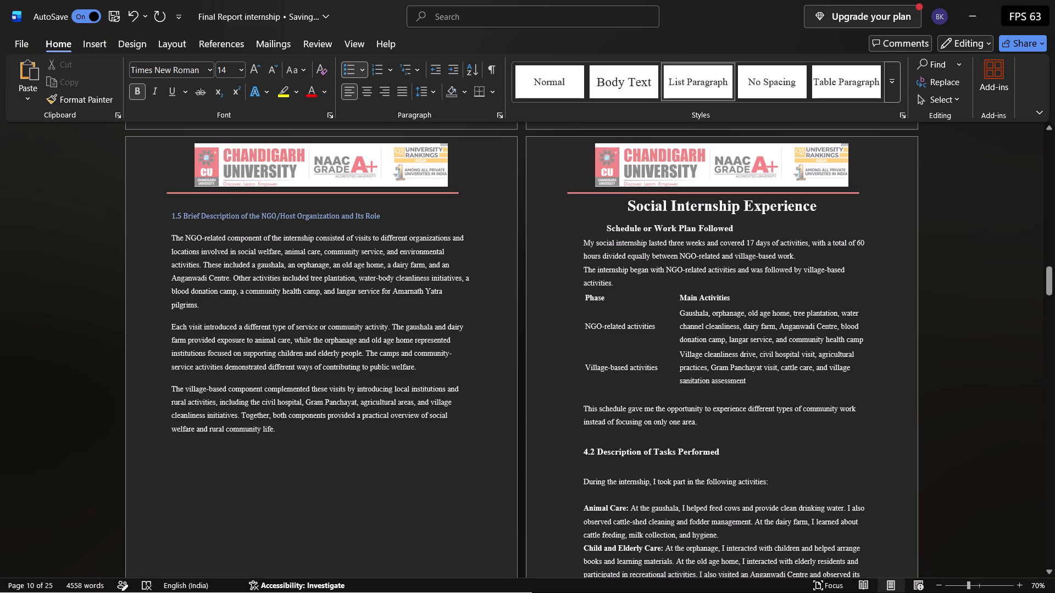
key(BackSpace)
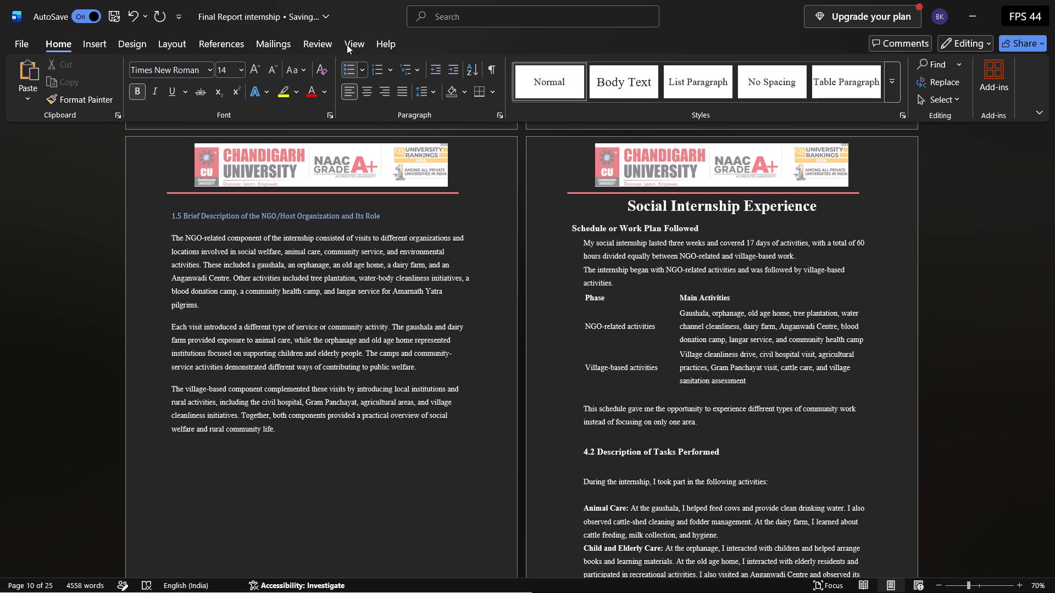
click(349, 63)
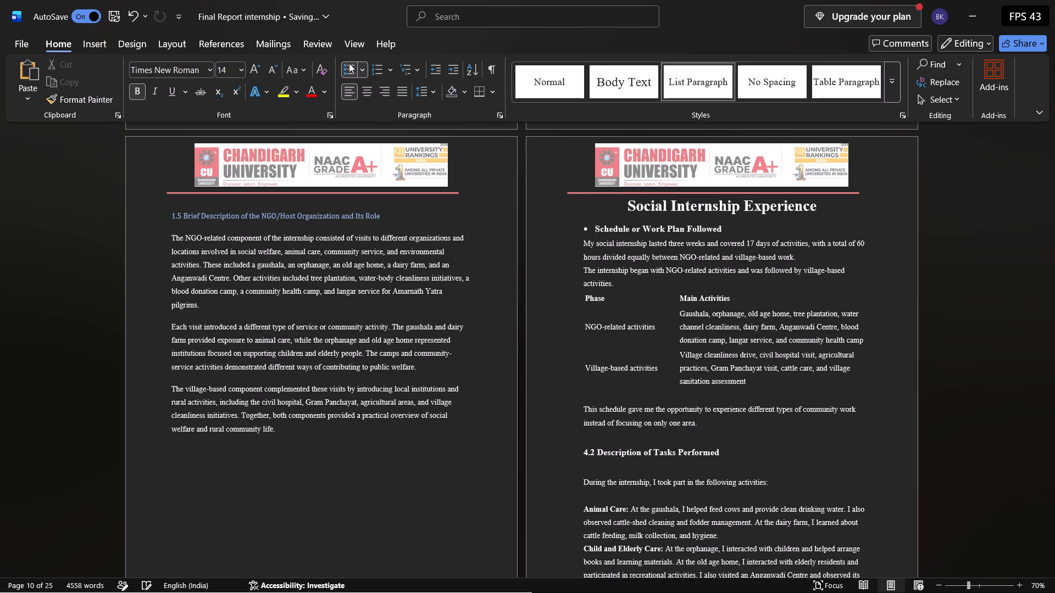
Replace the 4.2 number of the "Description of Tasks Performed" heading with a bullet.
click(597, 454)
key(BackSpace)
key(BackSpace)
key(BackSpace)
key(BackSpace)
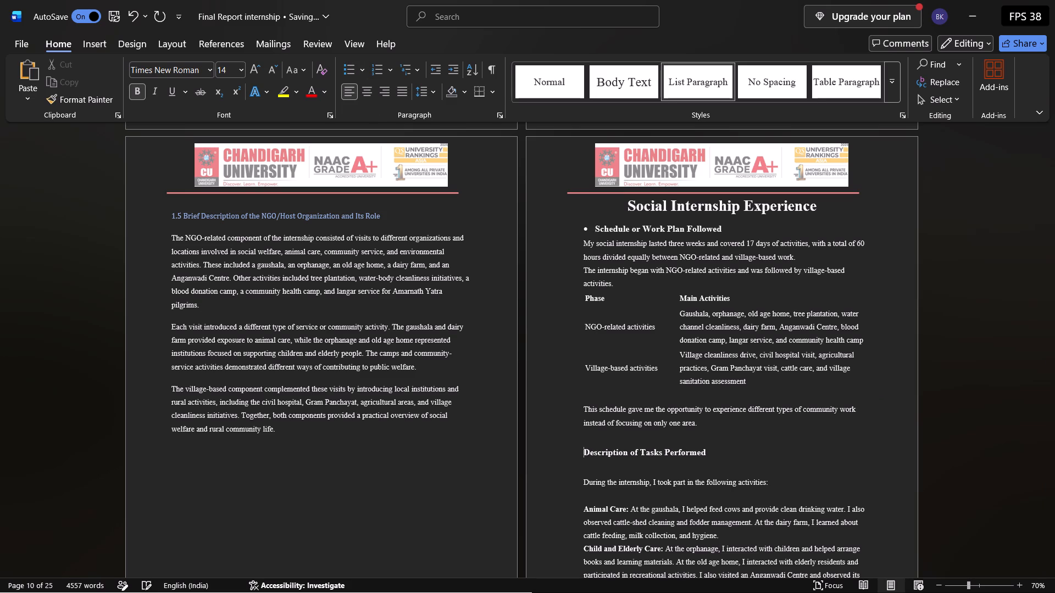
click(345, 69)
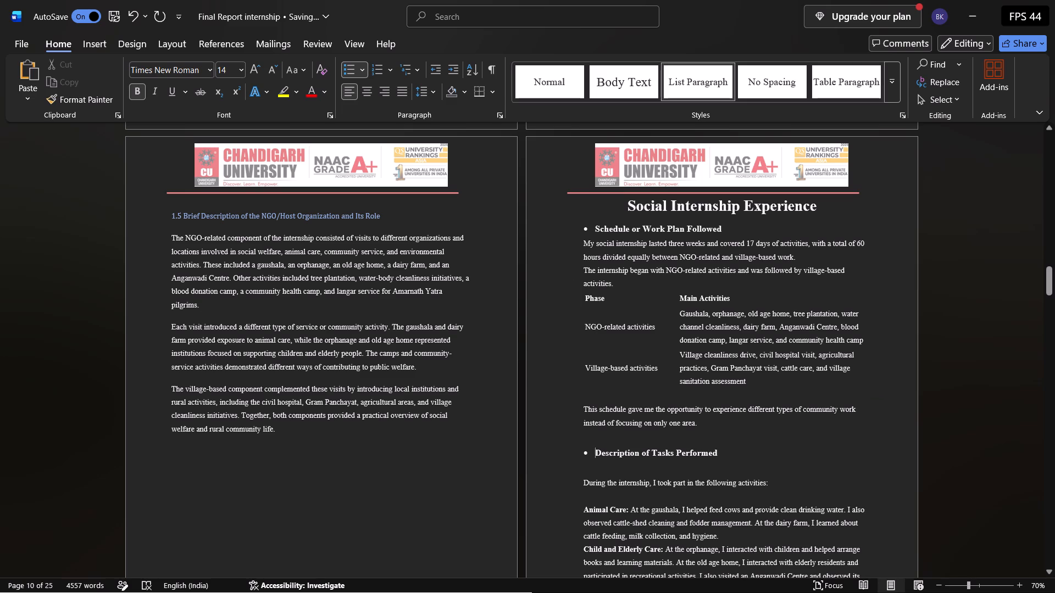
Replace the 4.3 number of the "Community Profile" heading with a bullet.
scroll(730, 235, down, 2)
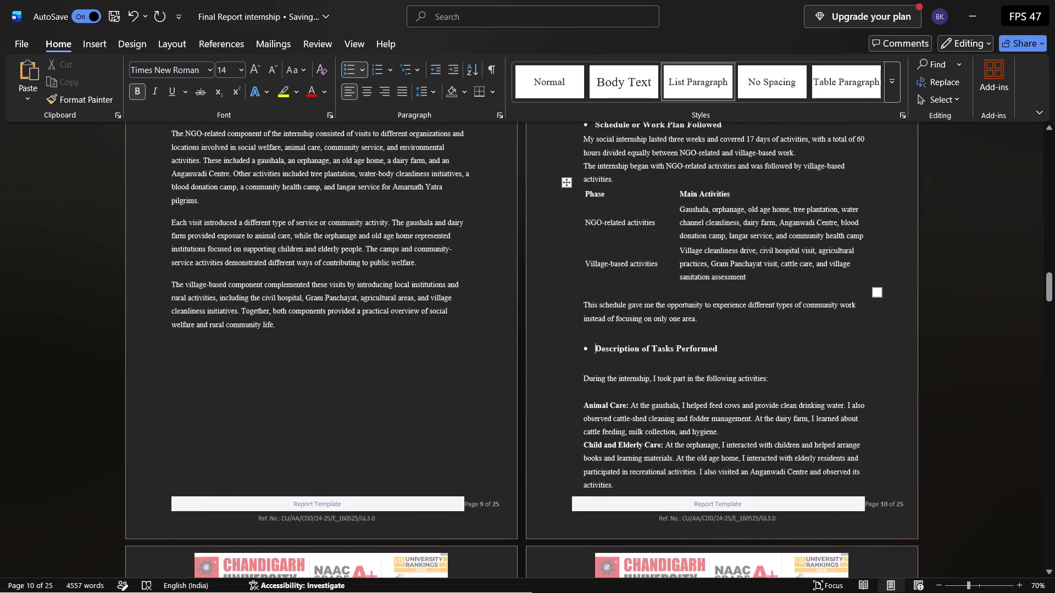
scroll(730, 235, down, 1)
scroll(730, 235, up, 1)
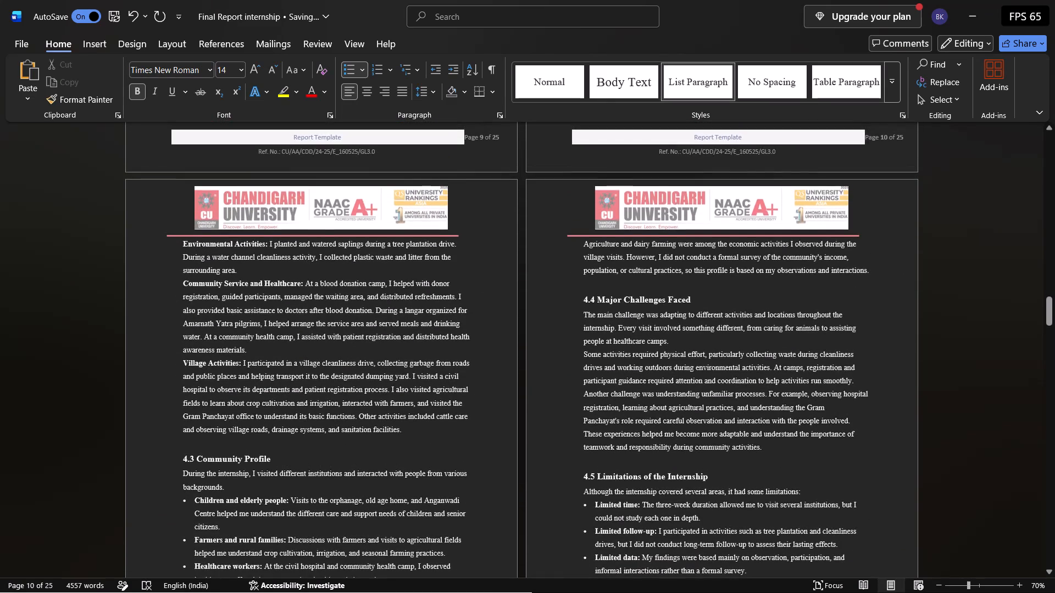
click(196, 452)
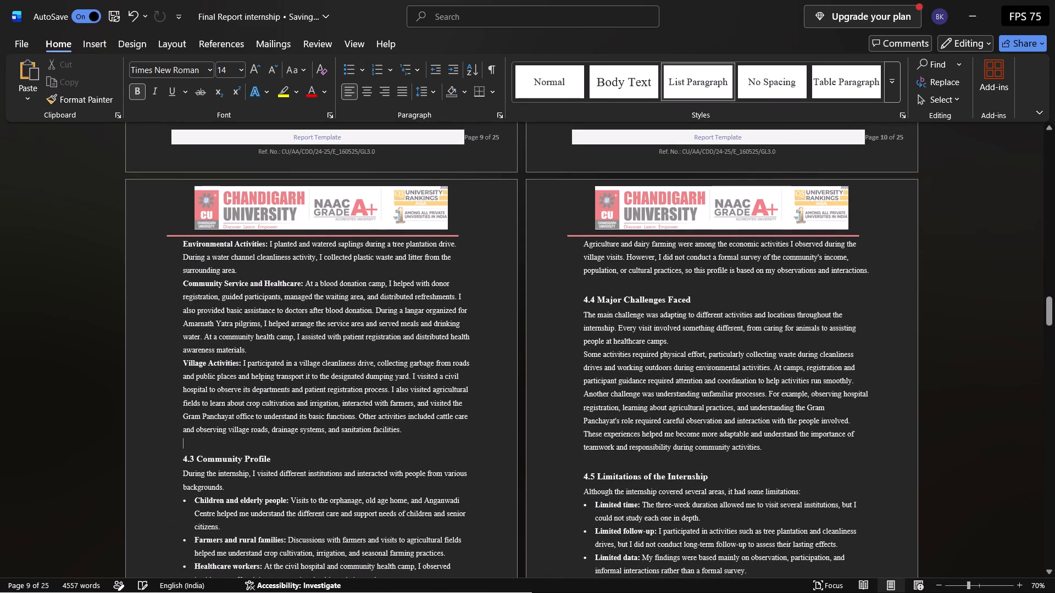
key(Down)
key(Right)
key(Right)
key(Right)
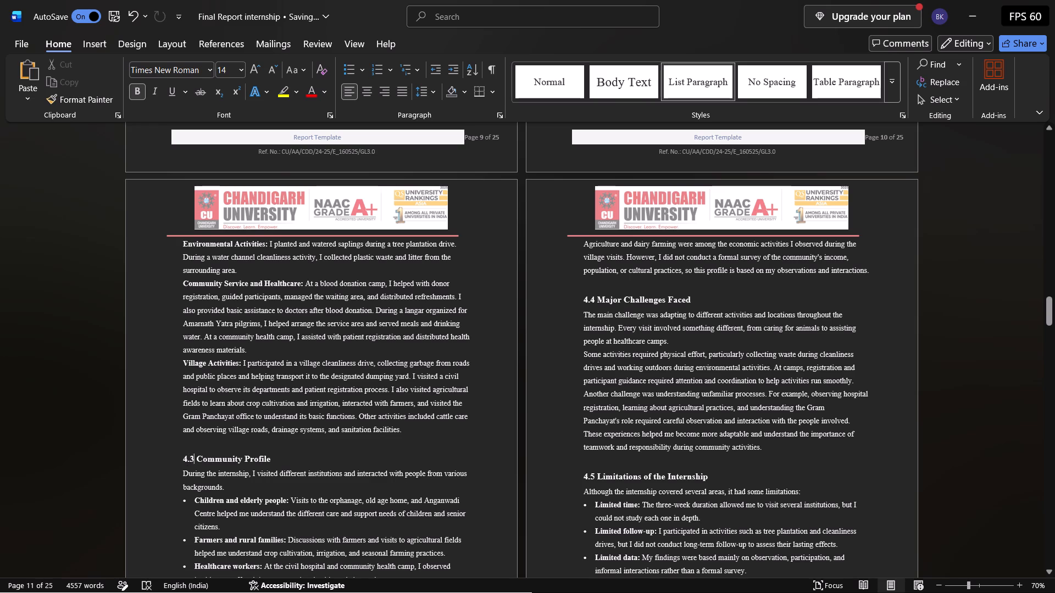
key(BackSpace)
key(BackSpace)
key(BackSpace)
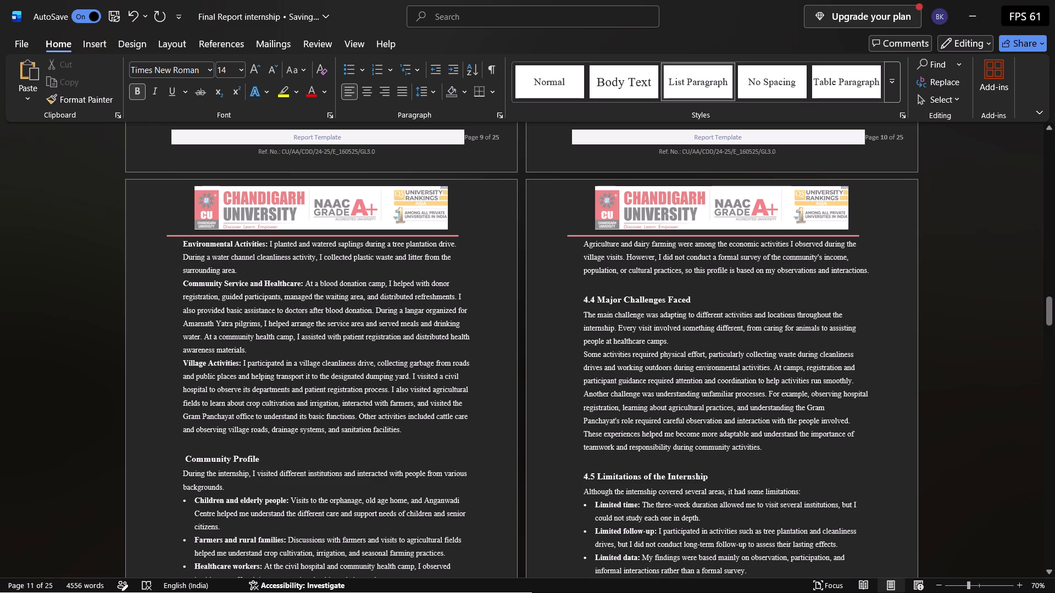
double_click(342, 69)
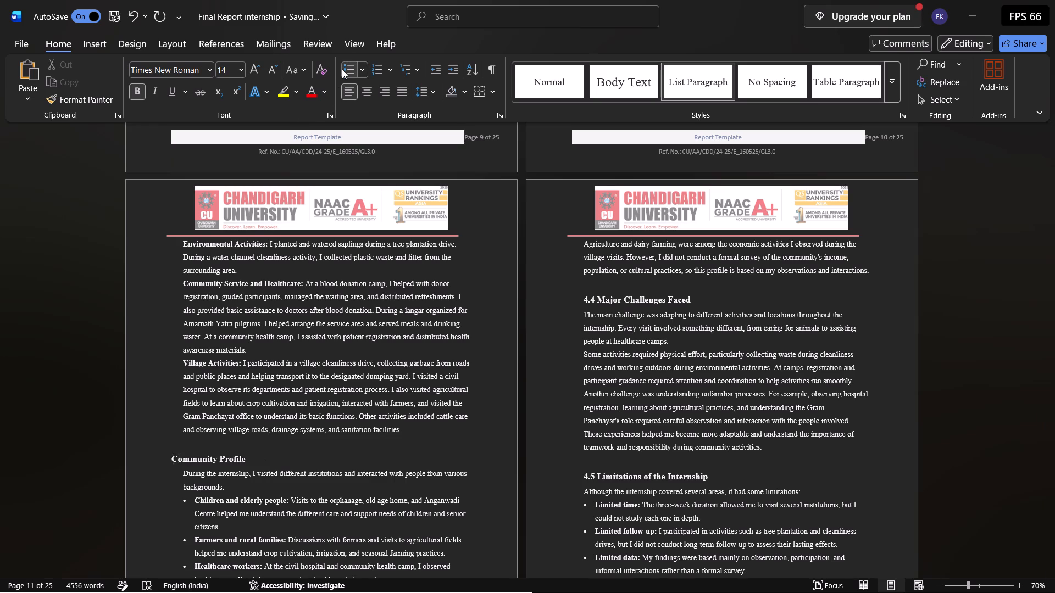
click(342, 69)
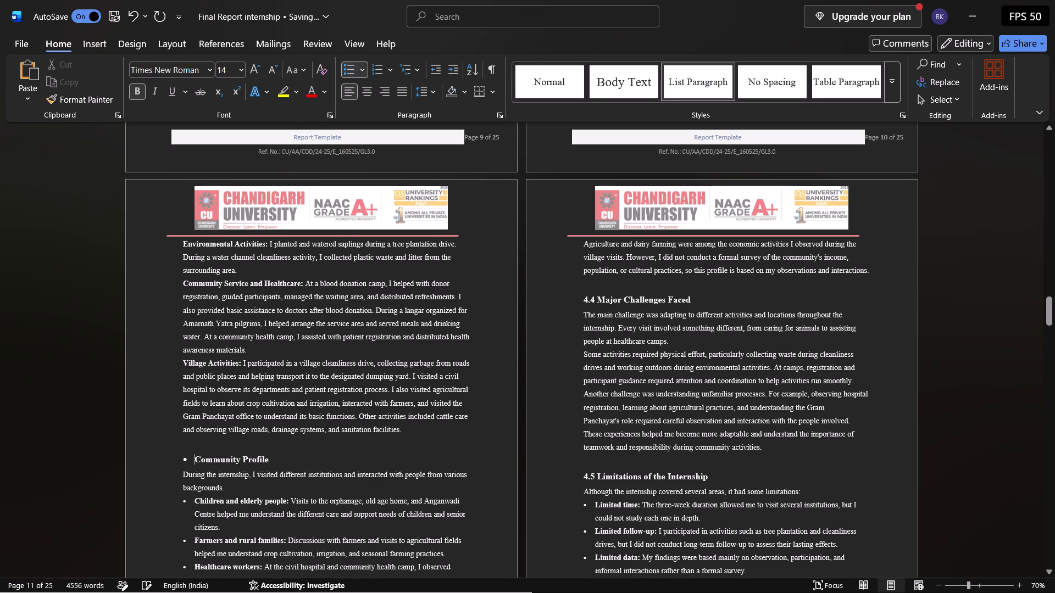
Replace the 4.4 number of the "Major Challenges Faced" heading with a bullet.
scroll(336, 339, down, 1)
scroll(336, 339, up, 1)
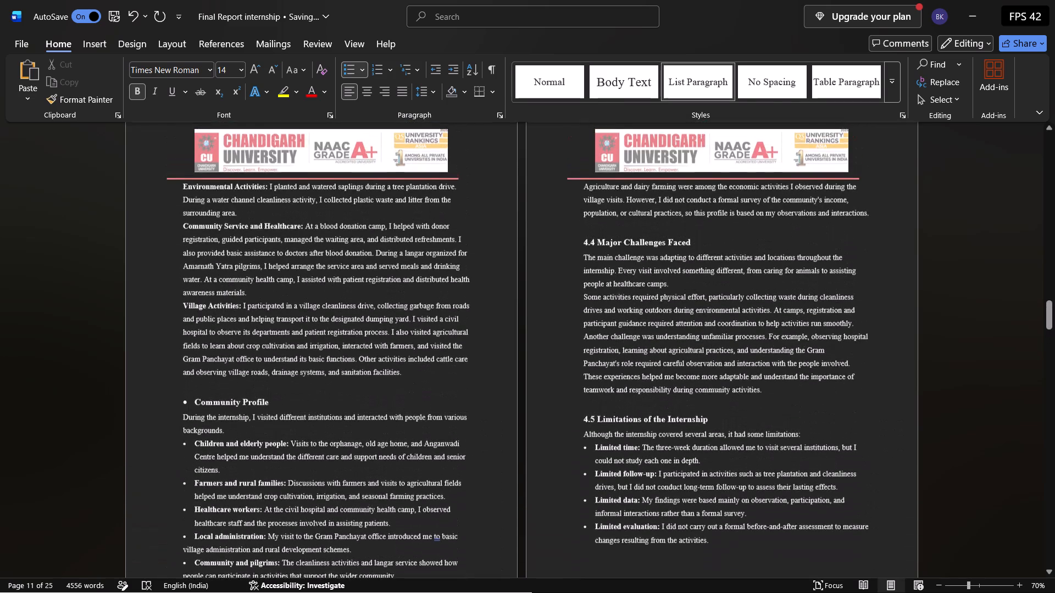
scroll(336, 339, up, 1)
click(592, 243)
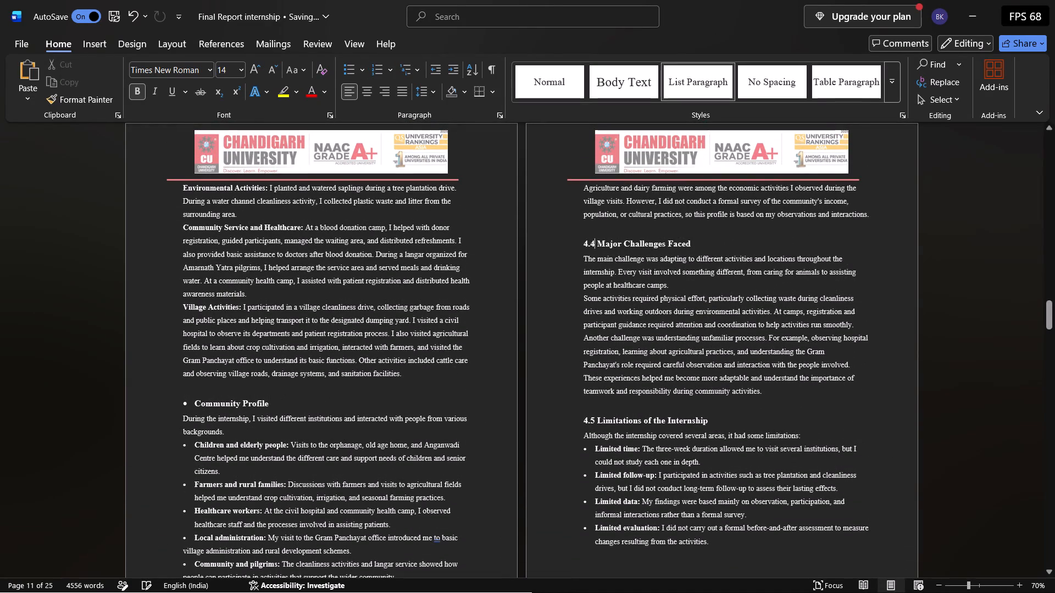
key(Right)
key(BackSpace)
key(BackSpace)
key(BackSpace)
key(BackSpace)
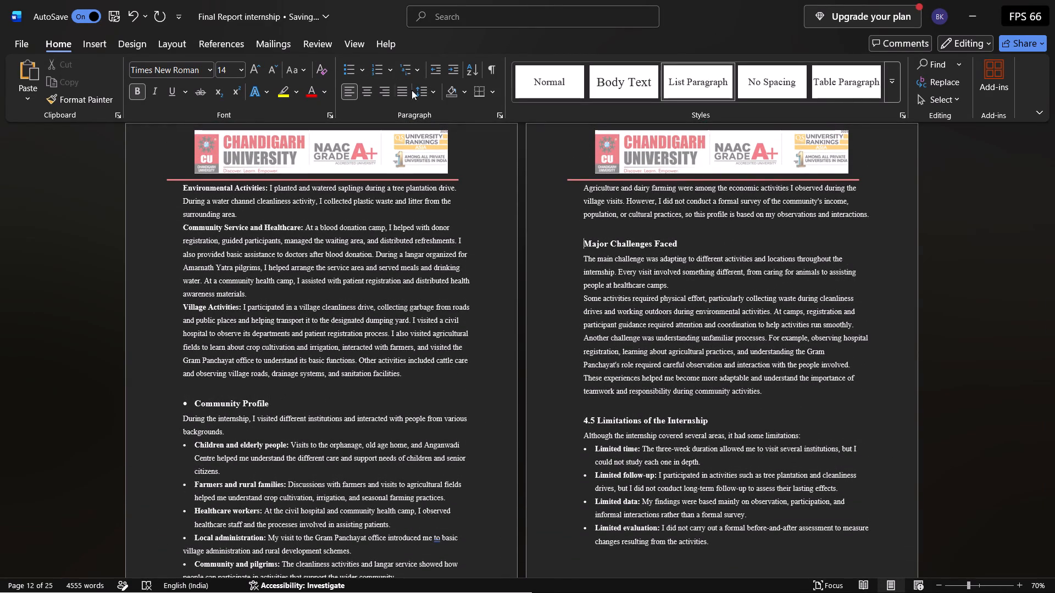
click(350, 71)
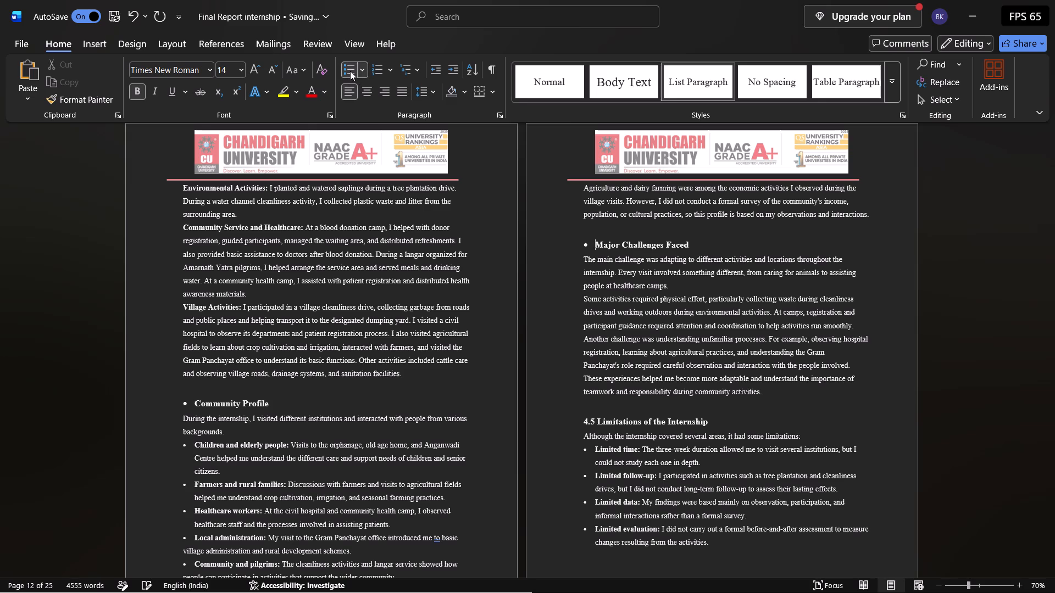
Replace the 4.5 number of the "Limitations of the Internship" heading with a bullet.
click(593, 419)
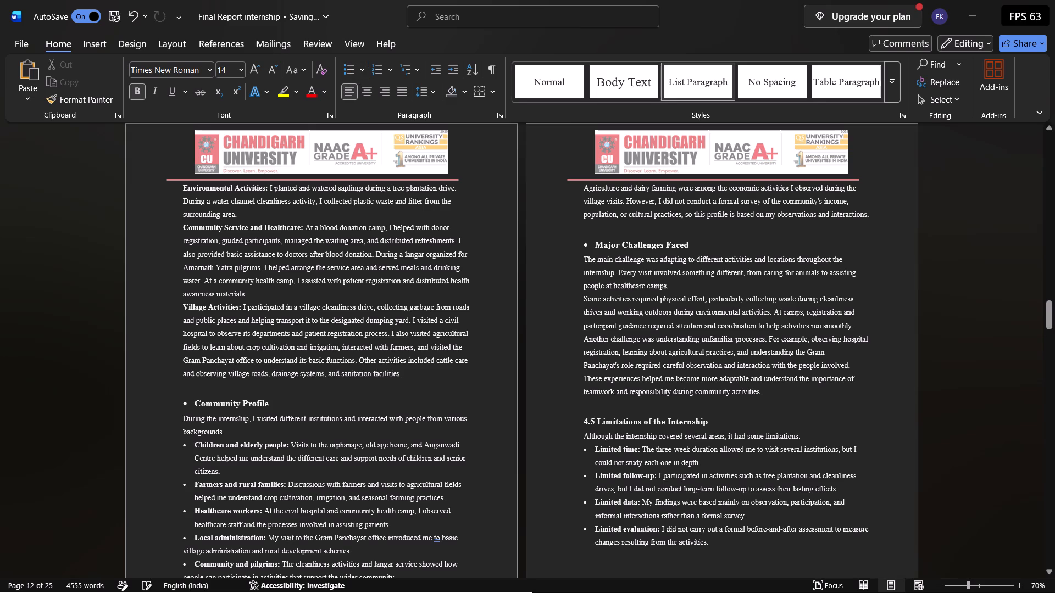
key(BackSpace)
key(BackSpace)
key(BackSpace)
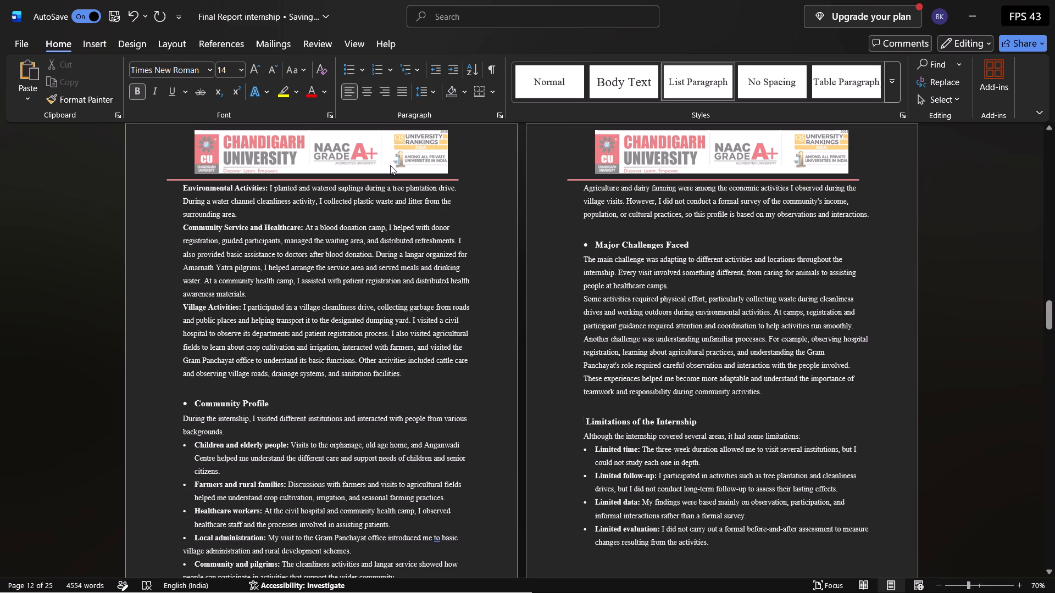
click(347, 75)
Change the bullets of the four limitations, from Limited time to Limited evaluation, to the arrowhead style.
scroll(490, 236, down, 1)
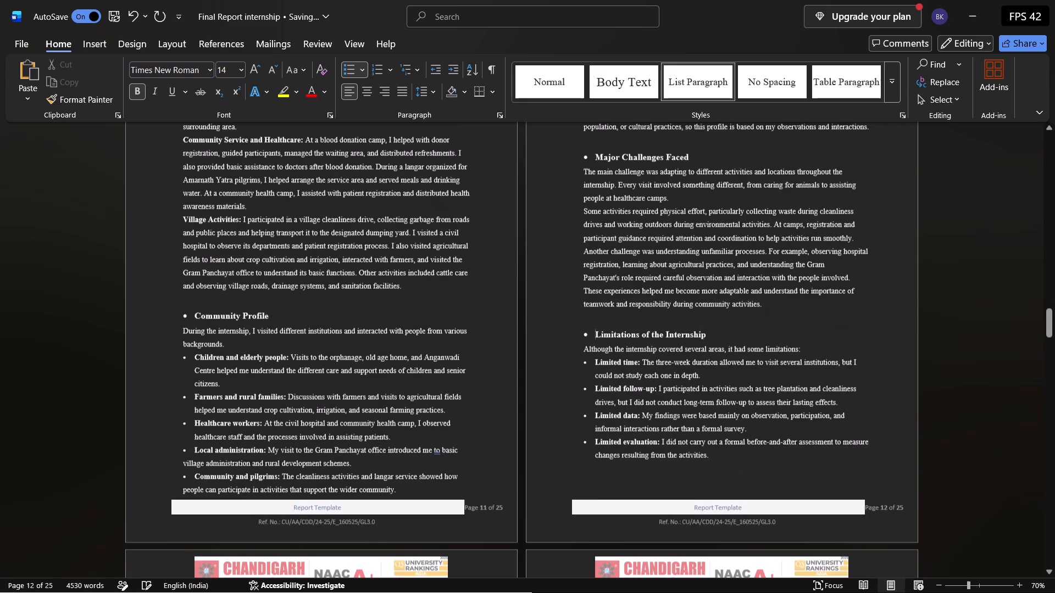
scroll(490, 236, down, 1)
click(588, 320)
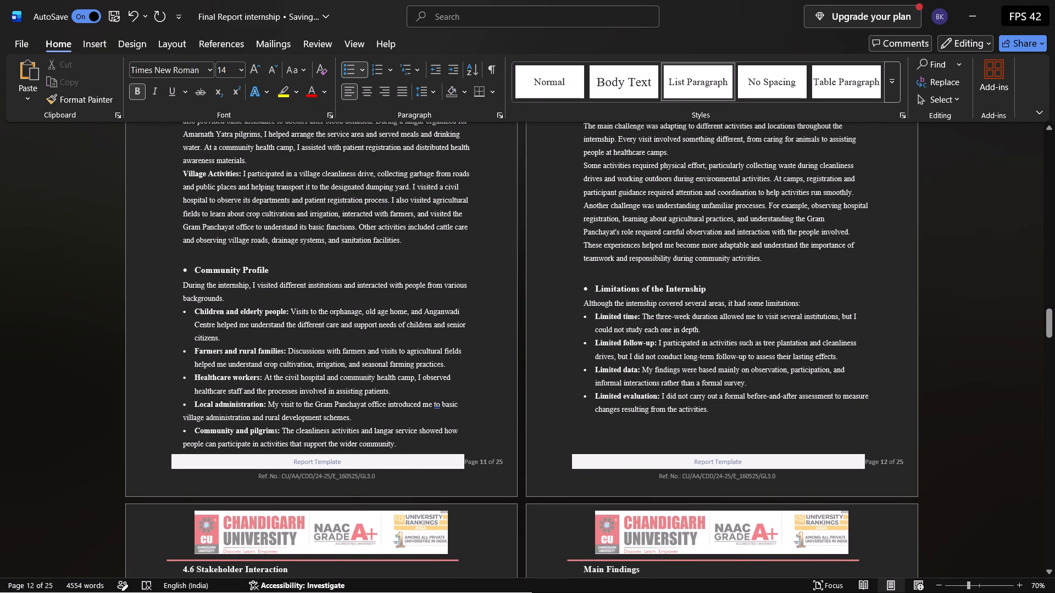
drag(591, 316, 589, 390)
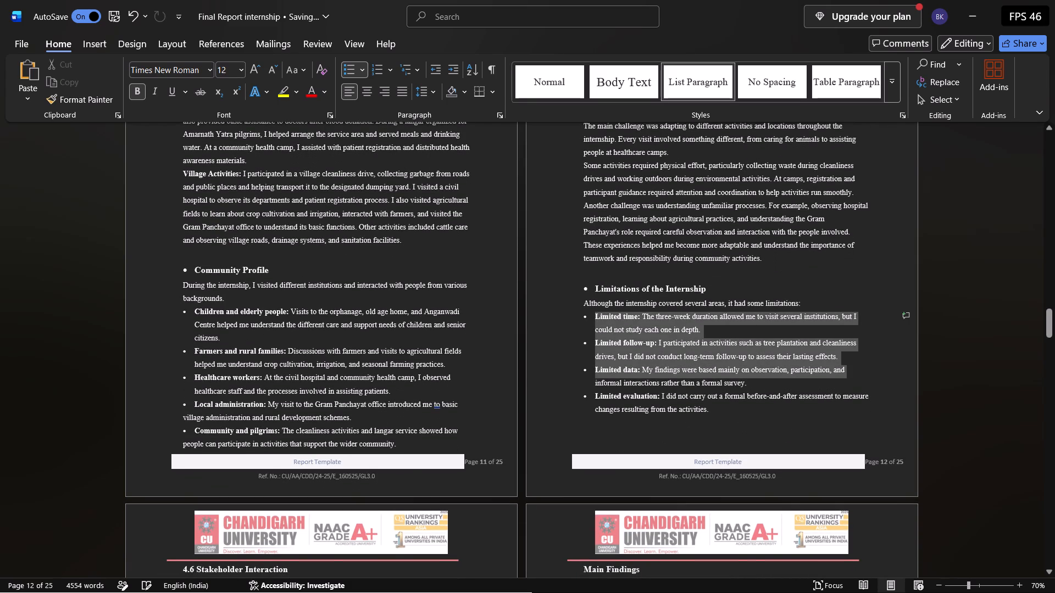
drag(589, 390, 589, 406)
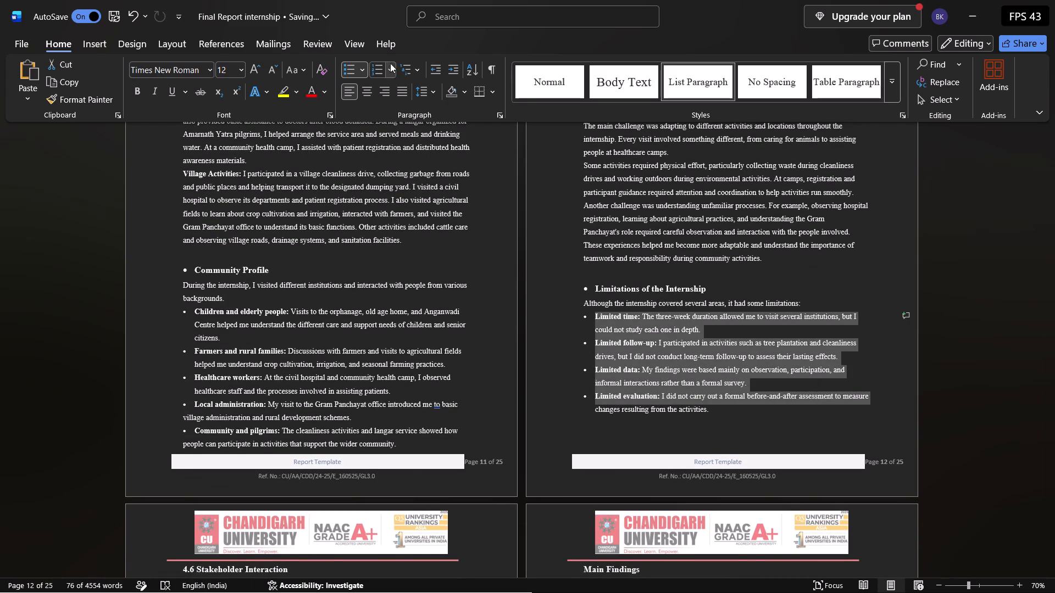
click(391, 65)
click(364, 69)
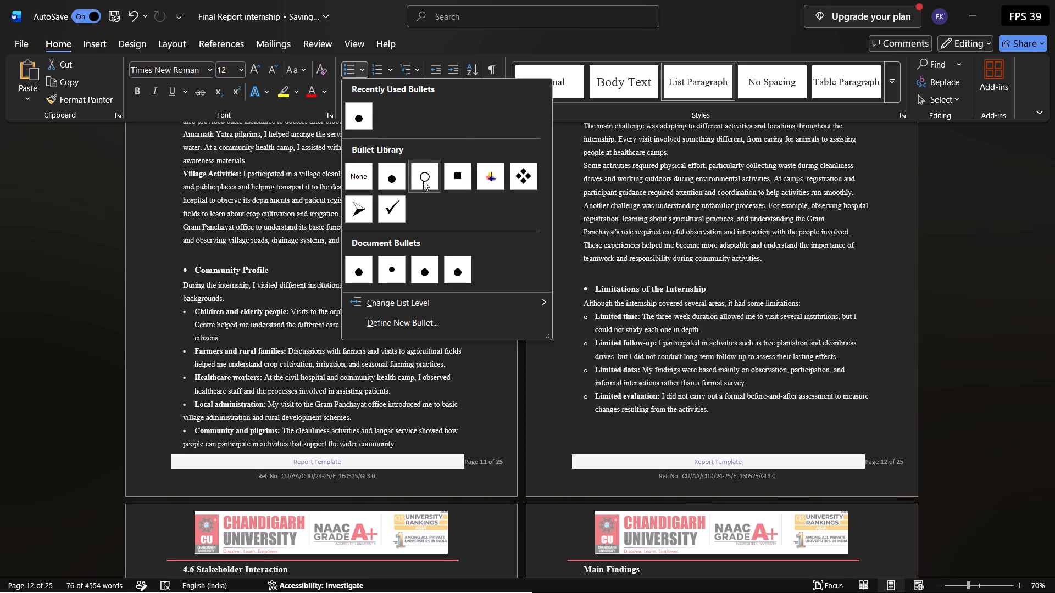
click(363, 210)
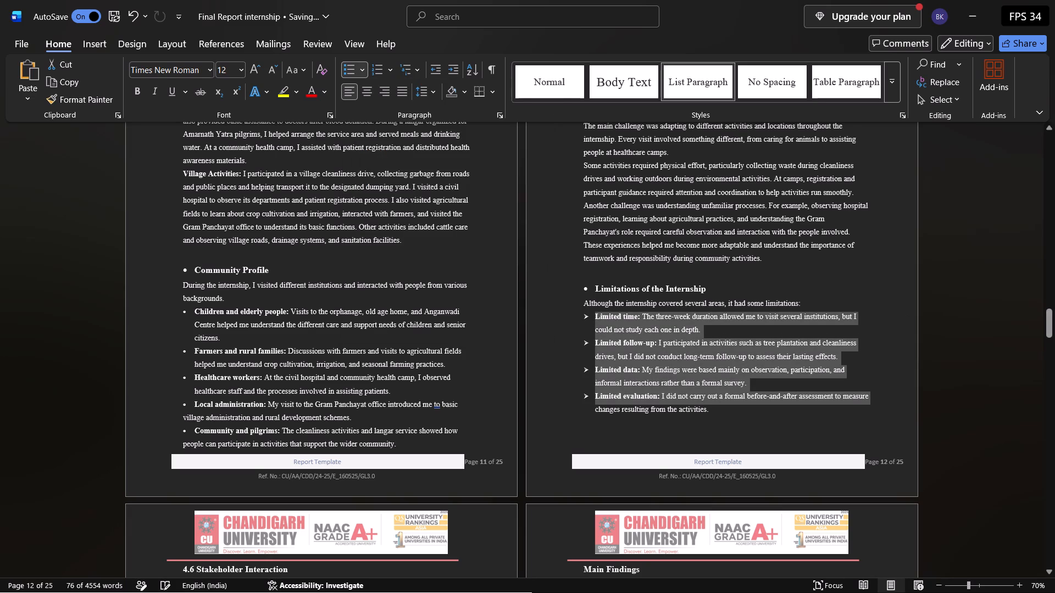
Apply arrowhead bullets to the Community Profile list, from Children and elderly people to Community and pilgrims.
drag(179, 311, 386, 439)
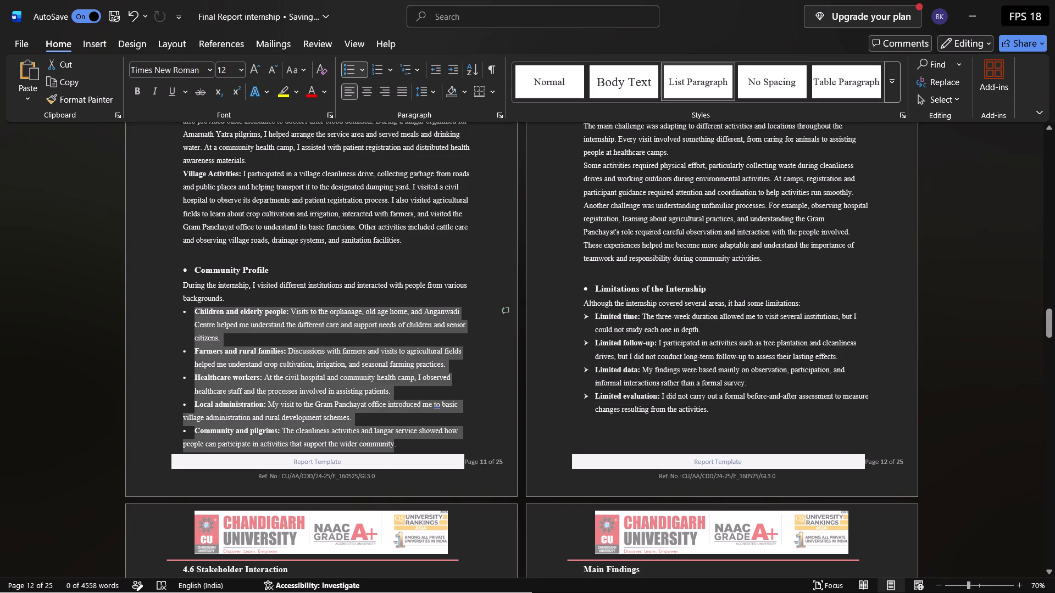
drag(386, 439, 395, 439)
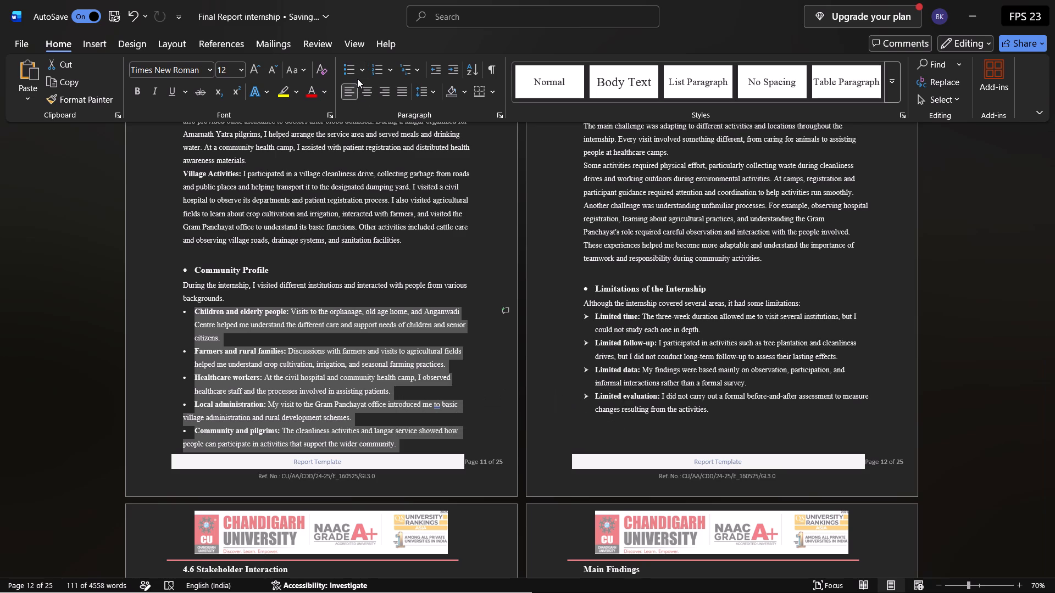
click(357, 72)
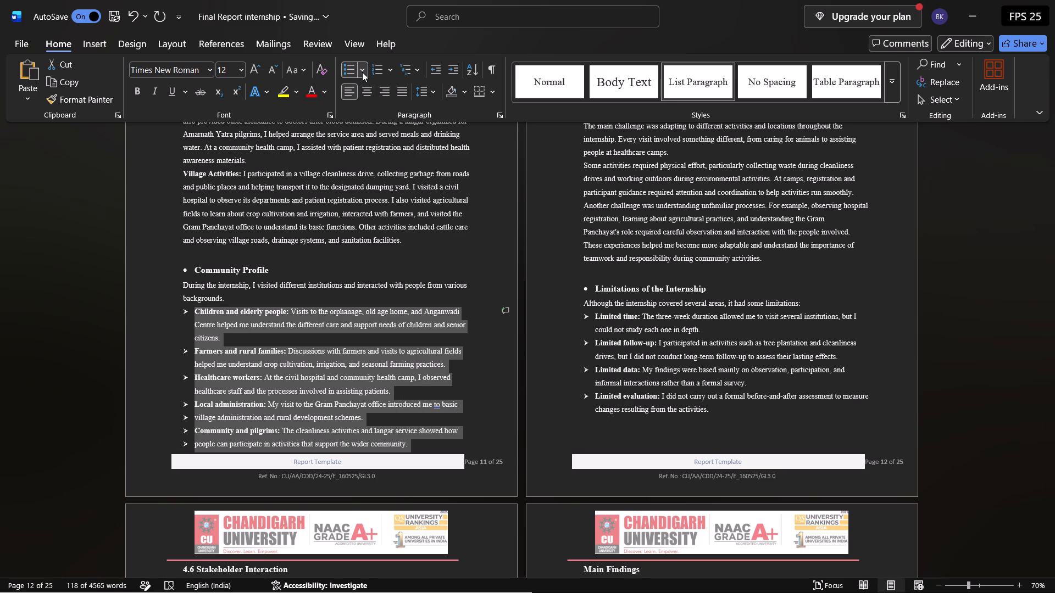
click(544, 232)
scroll(544, 232, up, 1)
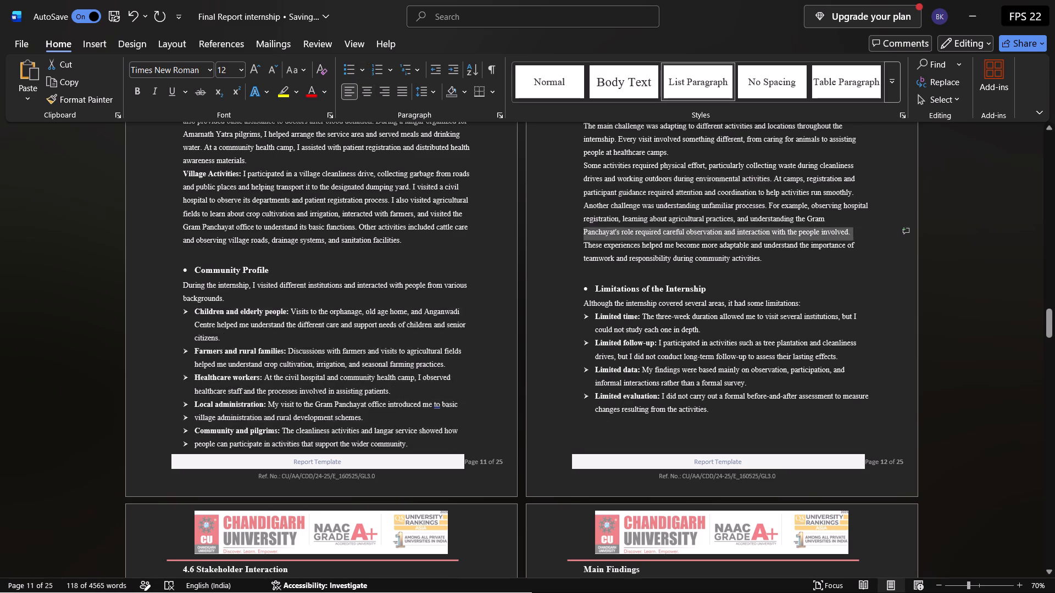
scroll(544, 232, up, 1)
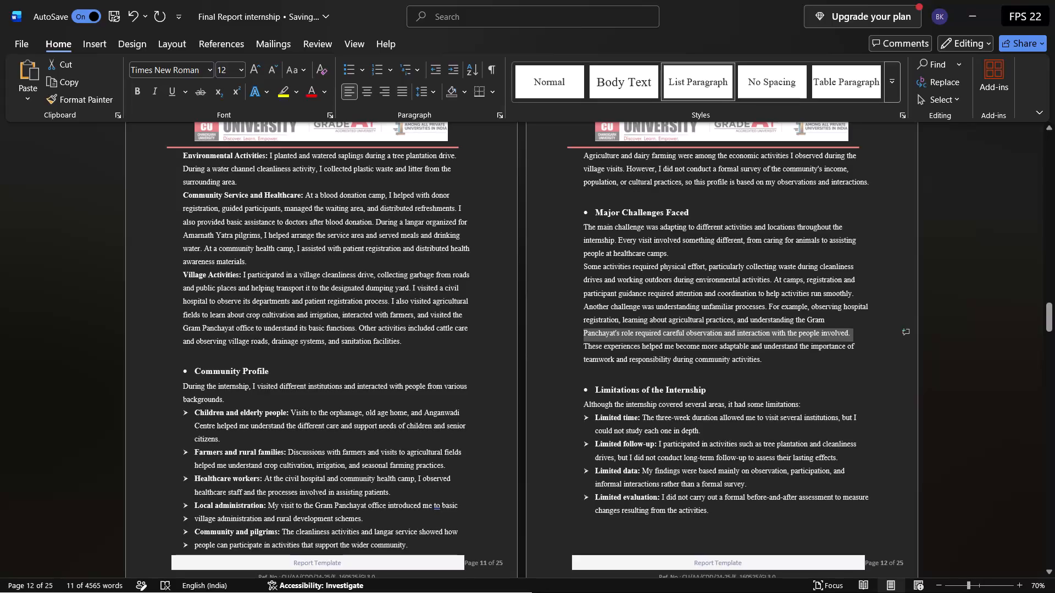
key(ctrl+z)
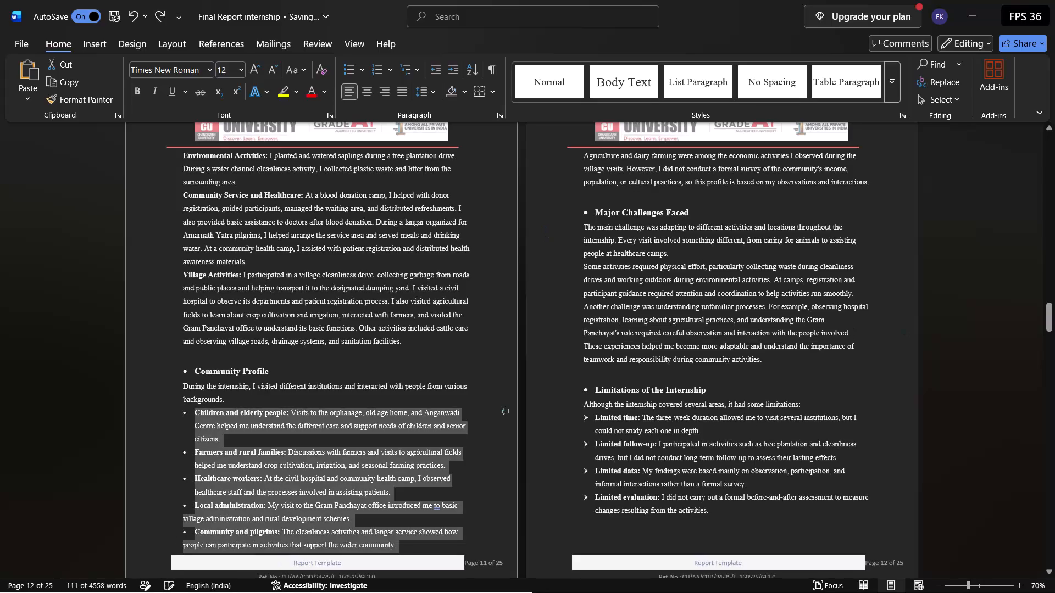
key(ctrl+y)
click(568, 312)
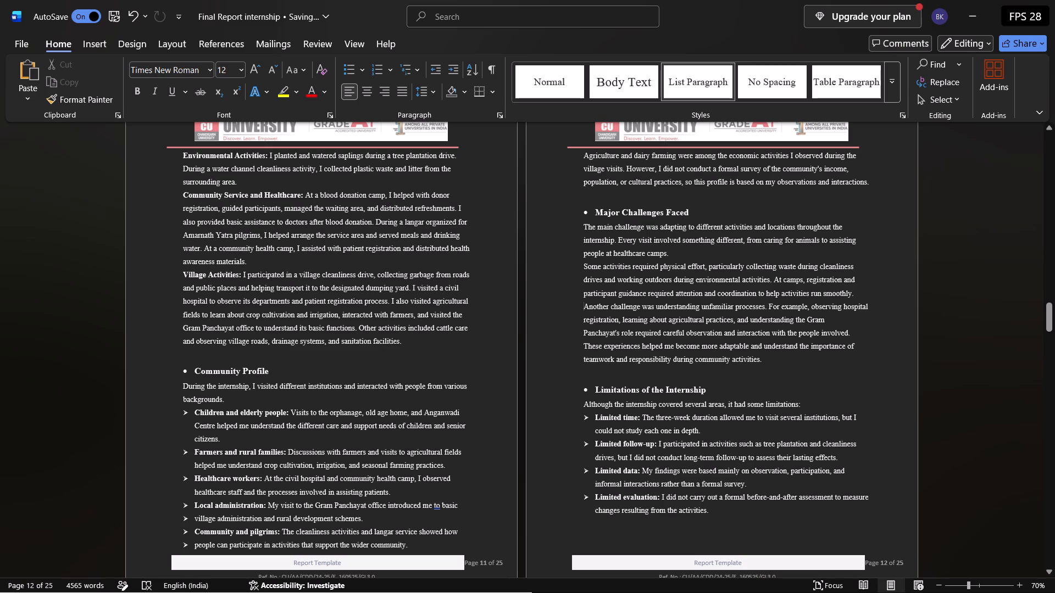
Apply arrowhead bullets to the task descriptions from Animal Care through Village Activities under Description of Tasks Performed.
scroll(587, 159, up, 3)
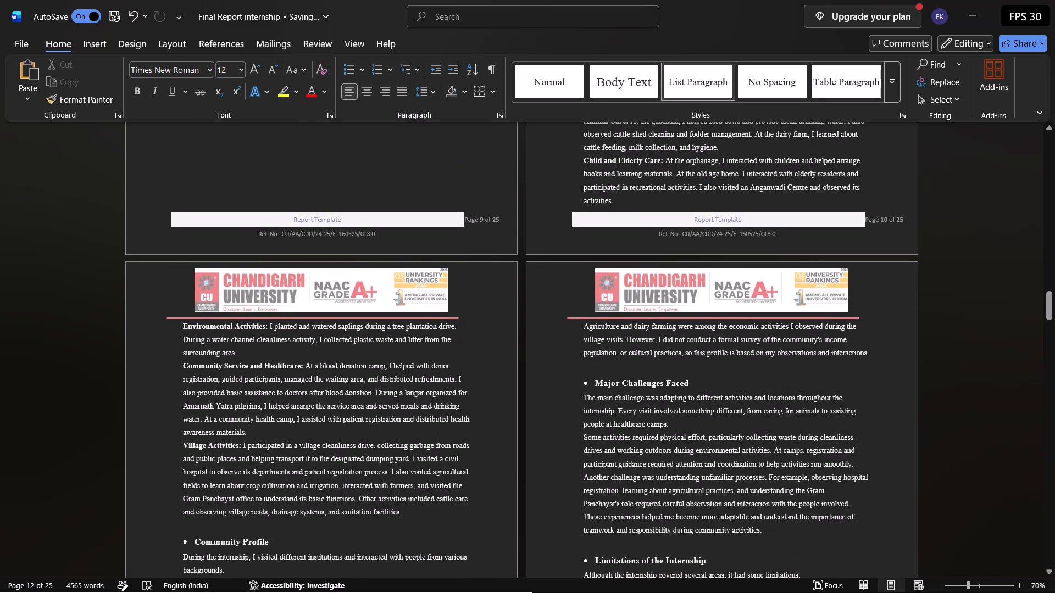
scroll(345, 328, up, 1)
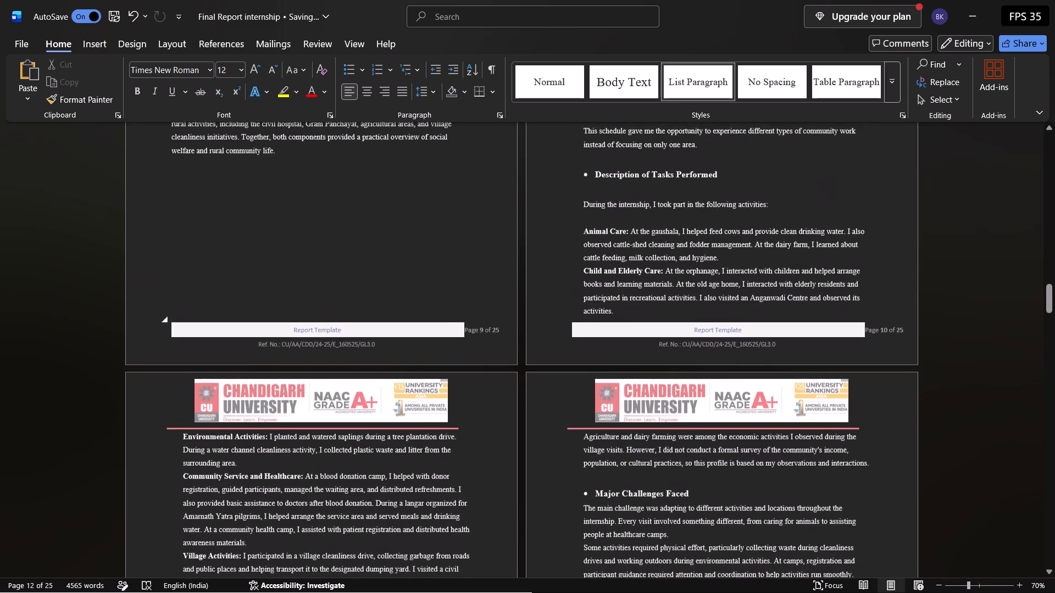
drag(579, 235, 453, 547)
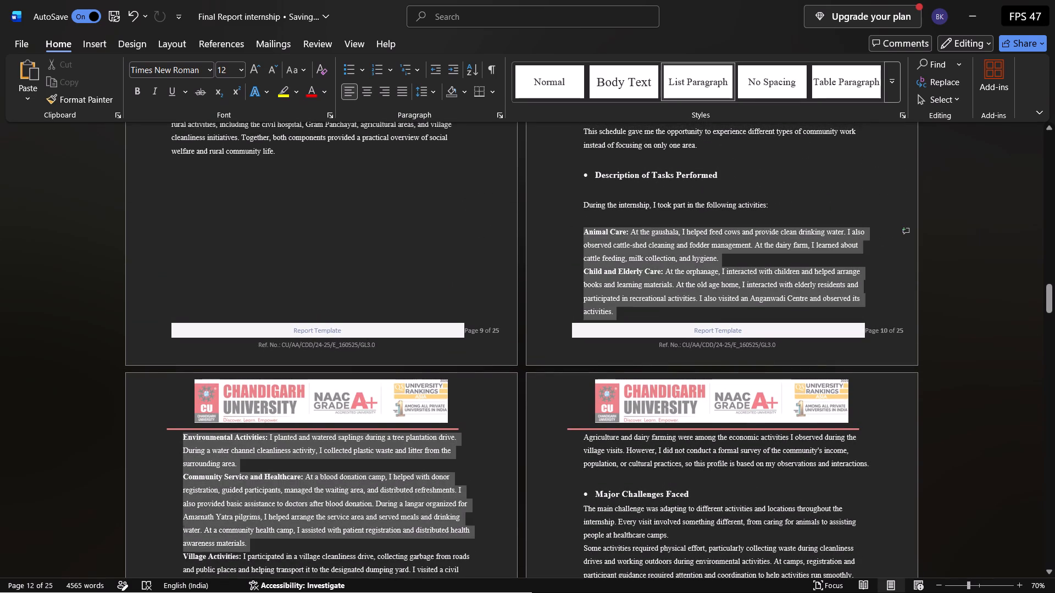
drag(453, 547, 453, 491)
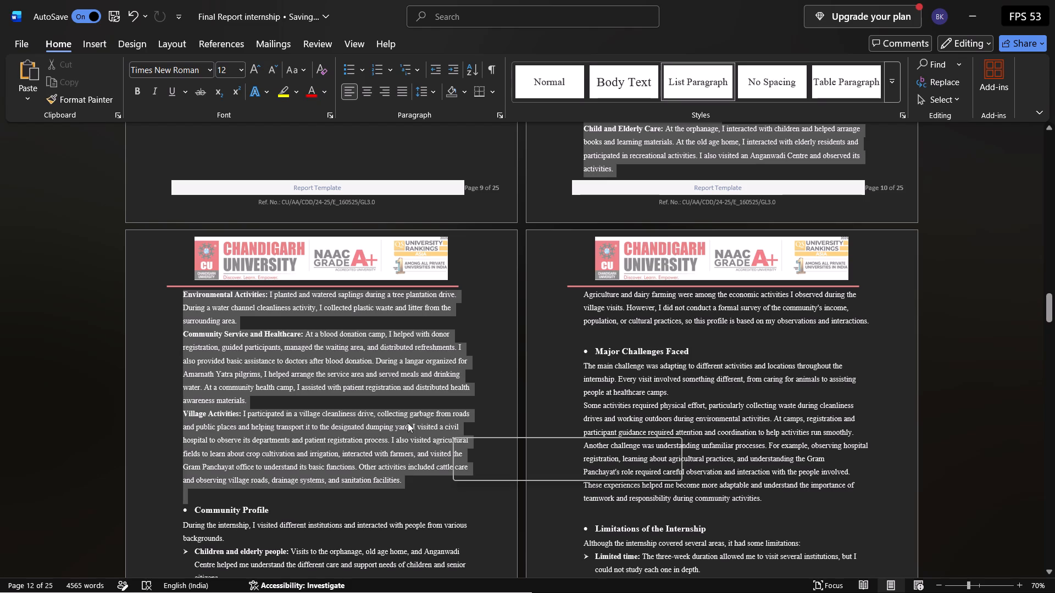
click(348, 63)
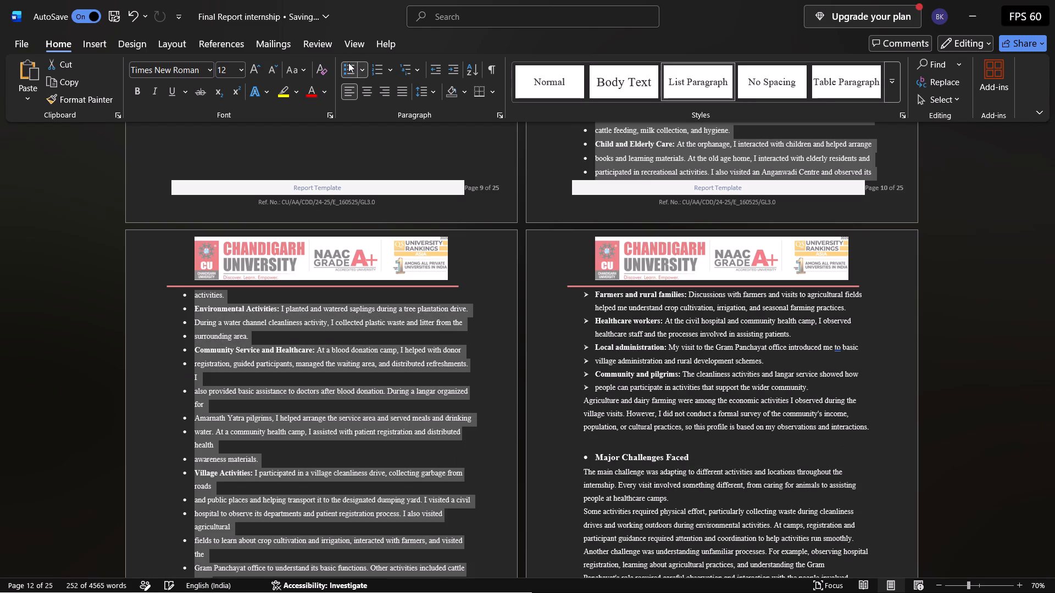
click(363, 66)
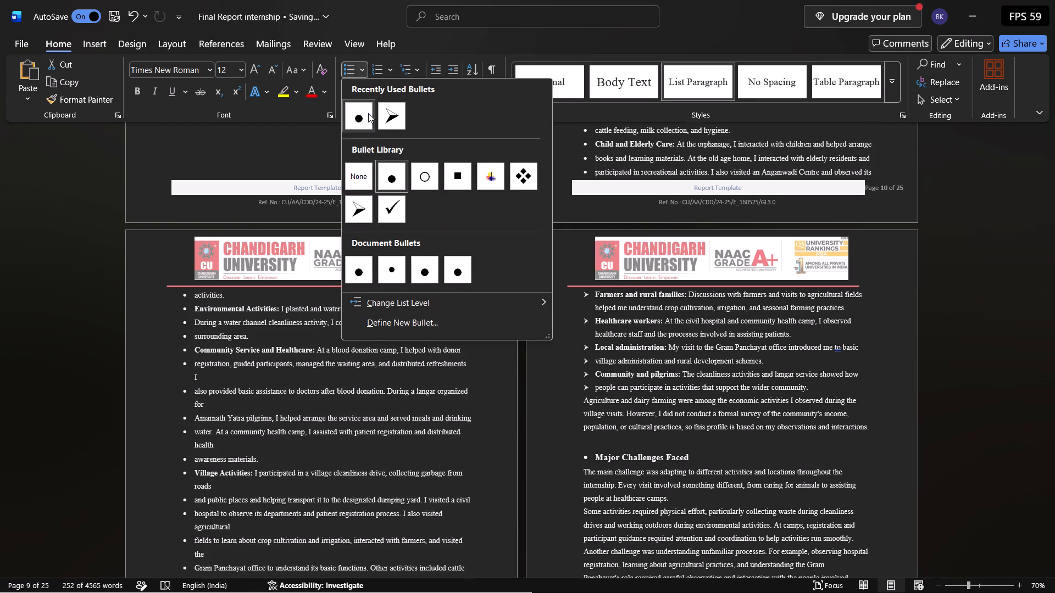
click(388, 118)
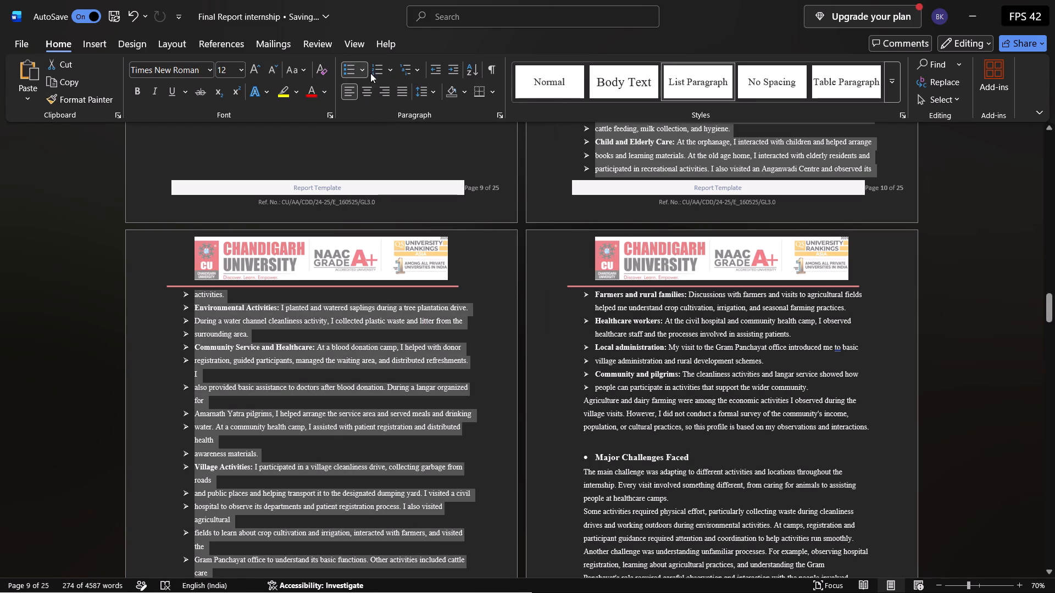
Undo the arrowhead bullets applied to every line of the task descriptions.
key(ctrl+z)
key(ctrl+z)
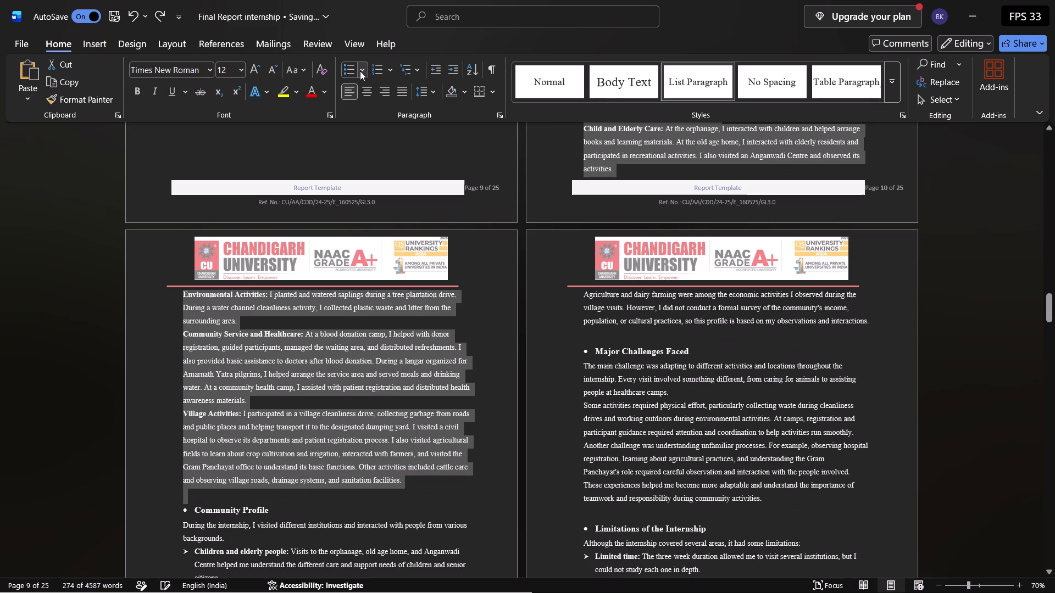
Apply an arrowhead bullet to the Animal Care entry under Description of Tasks Performed.
click(582, 136)
scroll(582, 136, up, 1)
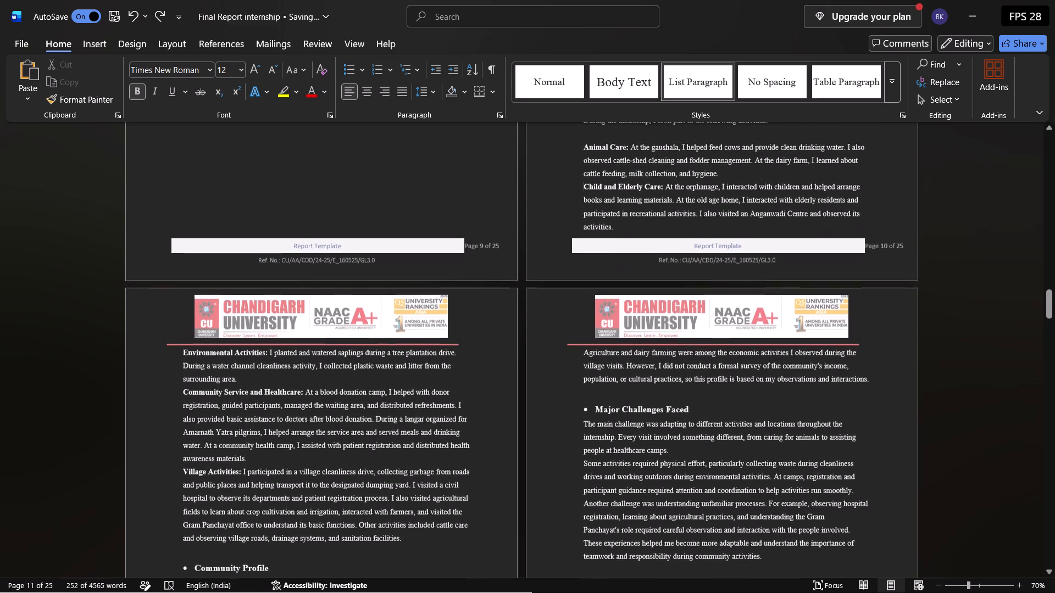
scroll(582, 136, up, 1)
drag(582, 143, 624, 150)
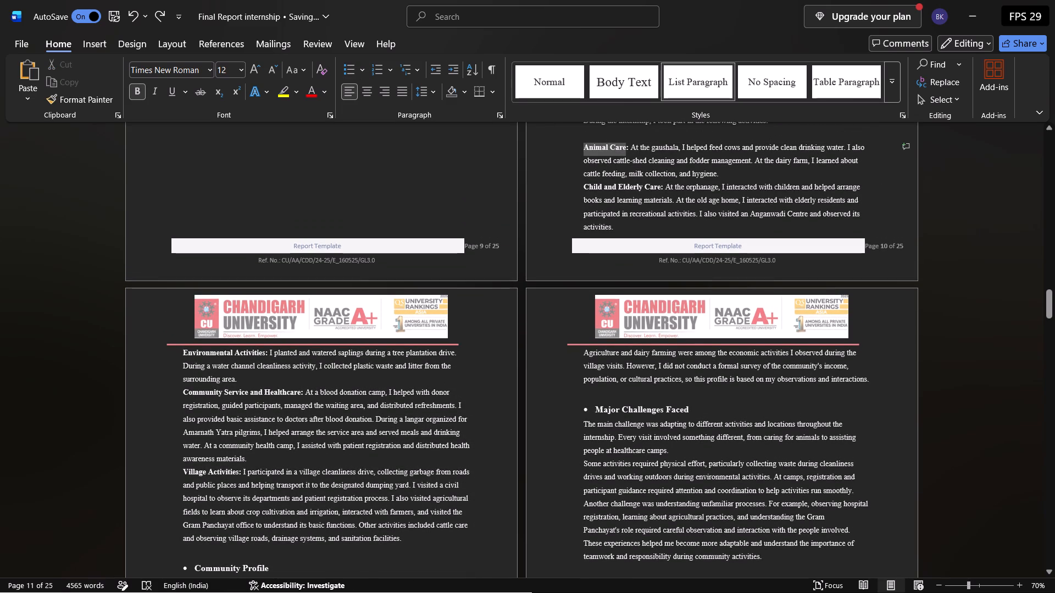
drag(624, 150, 624, 150)
click(353, 73)
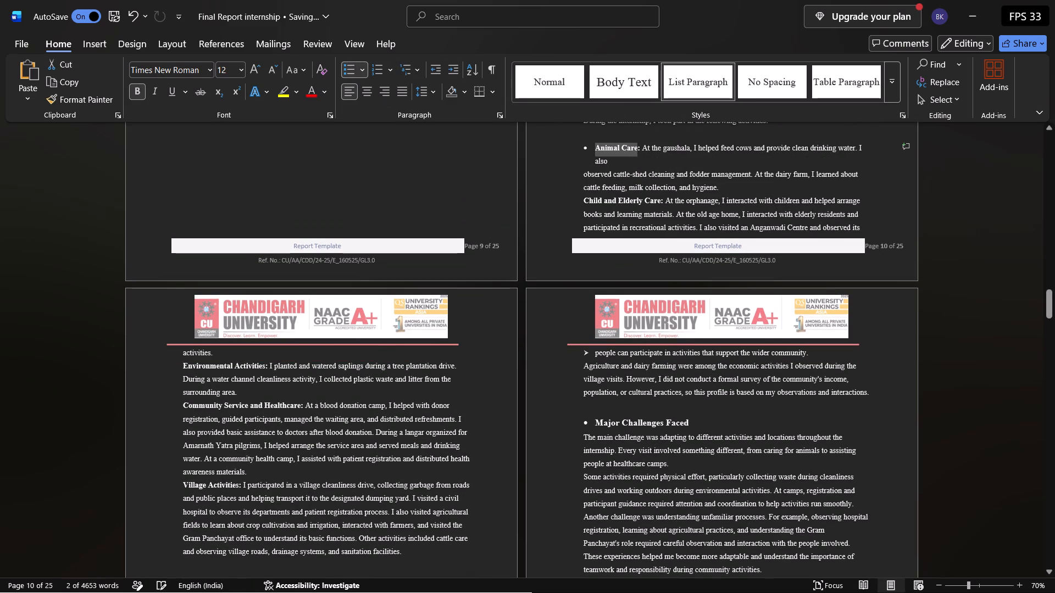
key(ctrl+z)
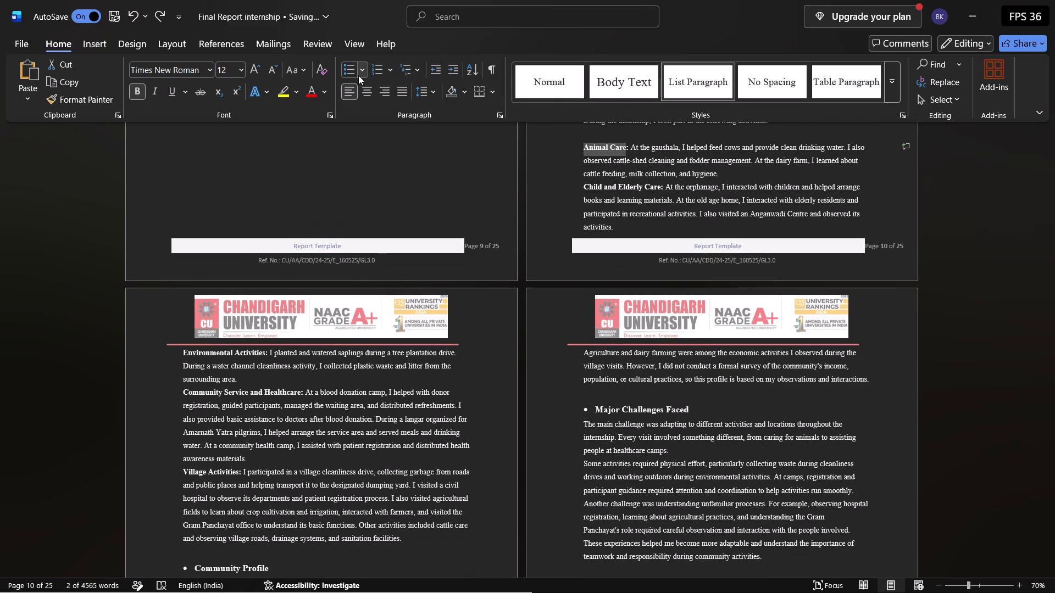
click(358, 69)
click(391, 123)
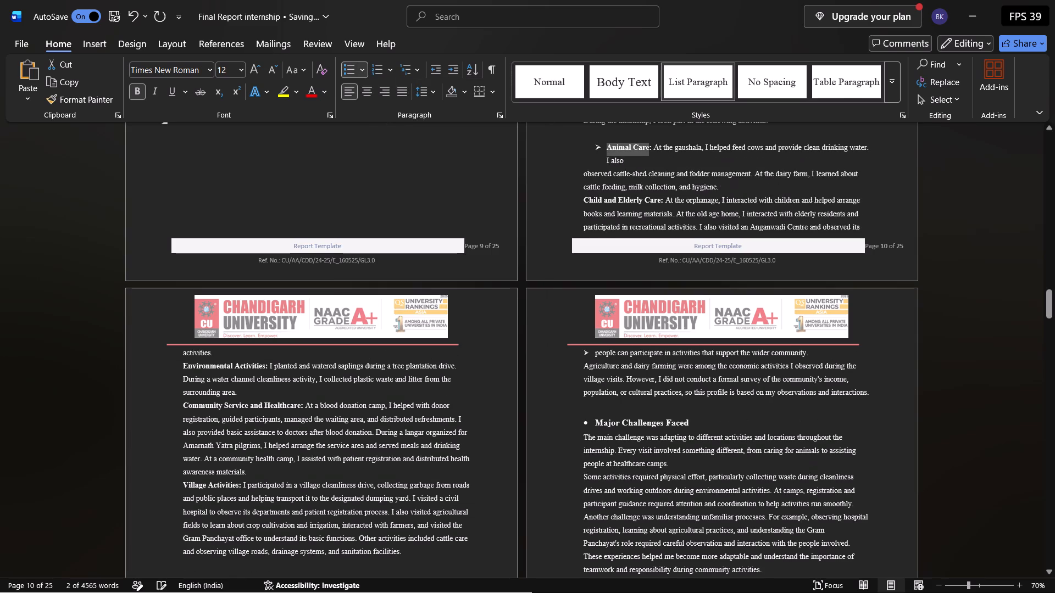
Apply an arrowhead bullet to the Child and Elderly Care entry under Description of Tasks Performed.
scroll(692, 186, up, 1)
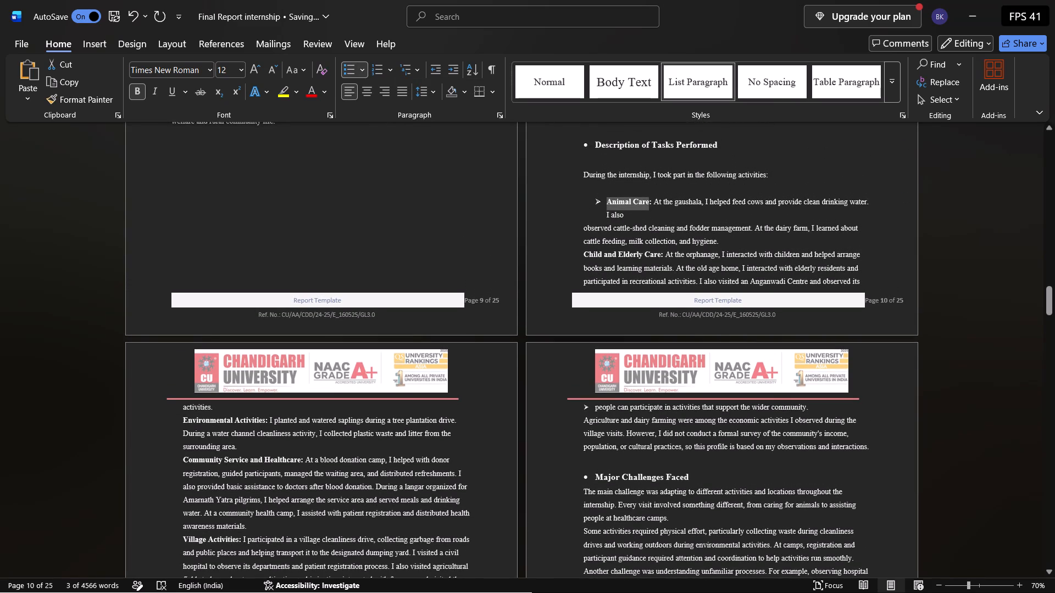
scroll(588, 245, down, 1)
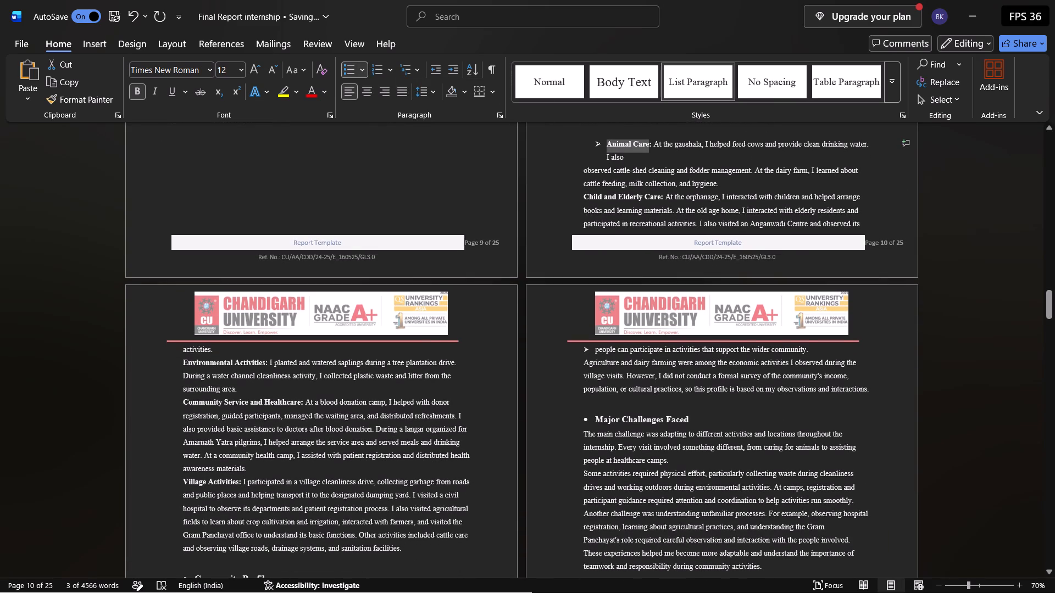
drag(582, 191, 660, 202)
click(660, 202)
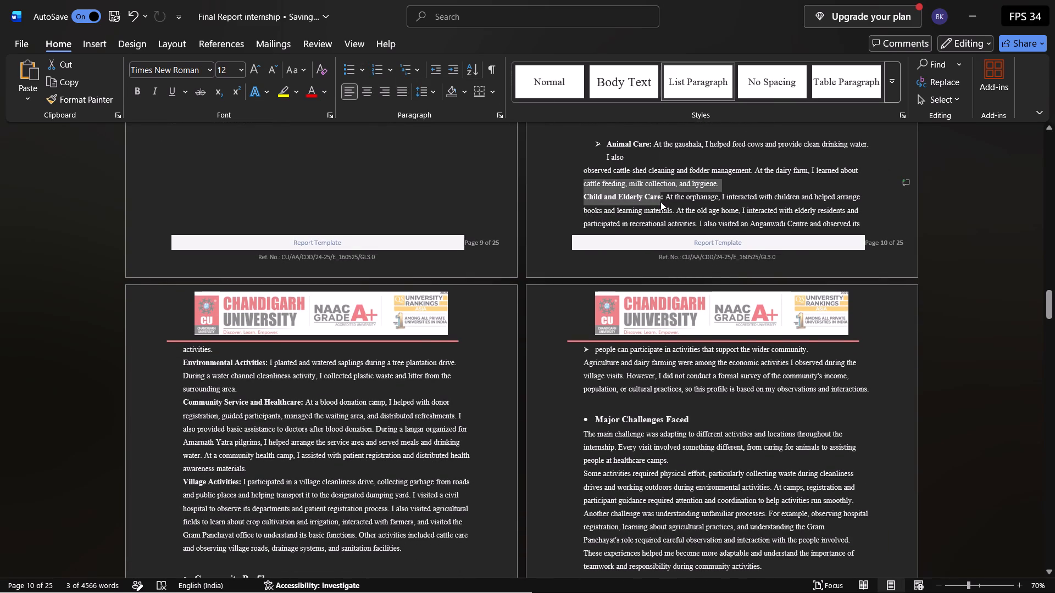
drag(664, 197, 591, 196)
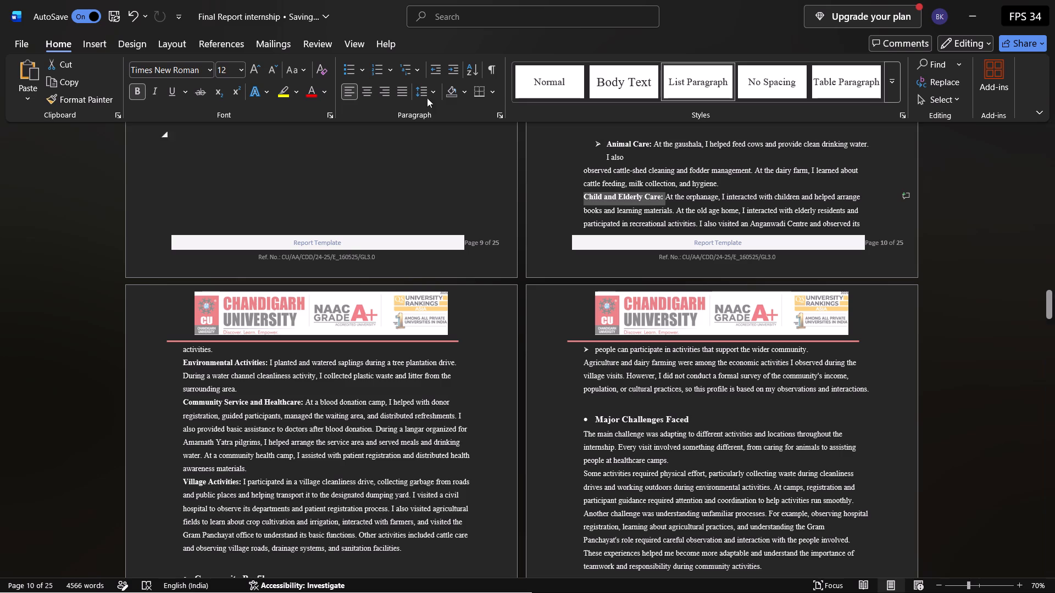
drag(359, 68, 363, 131)
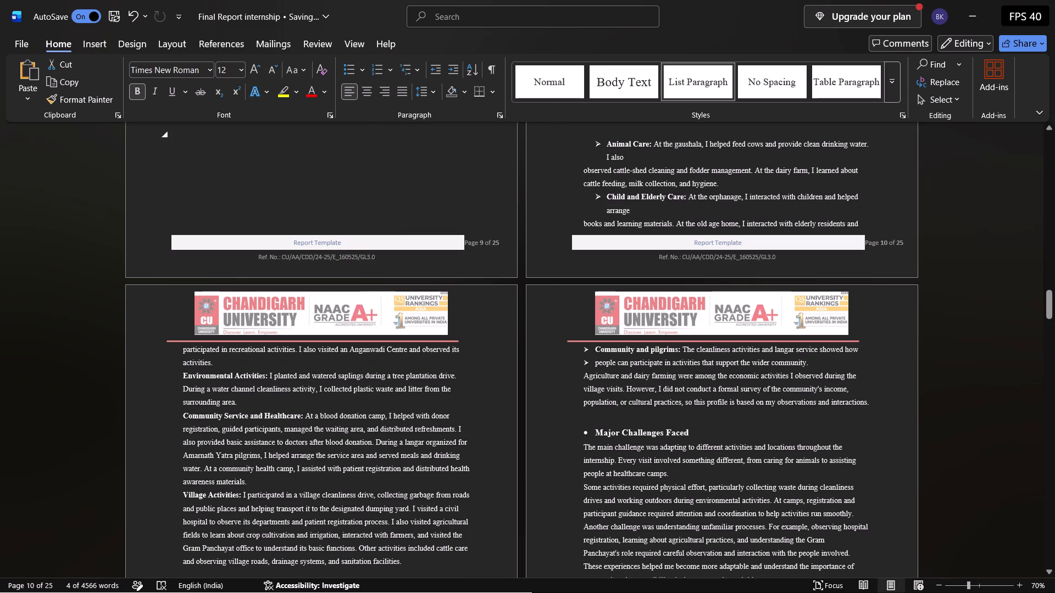
click(363, 131)
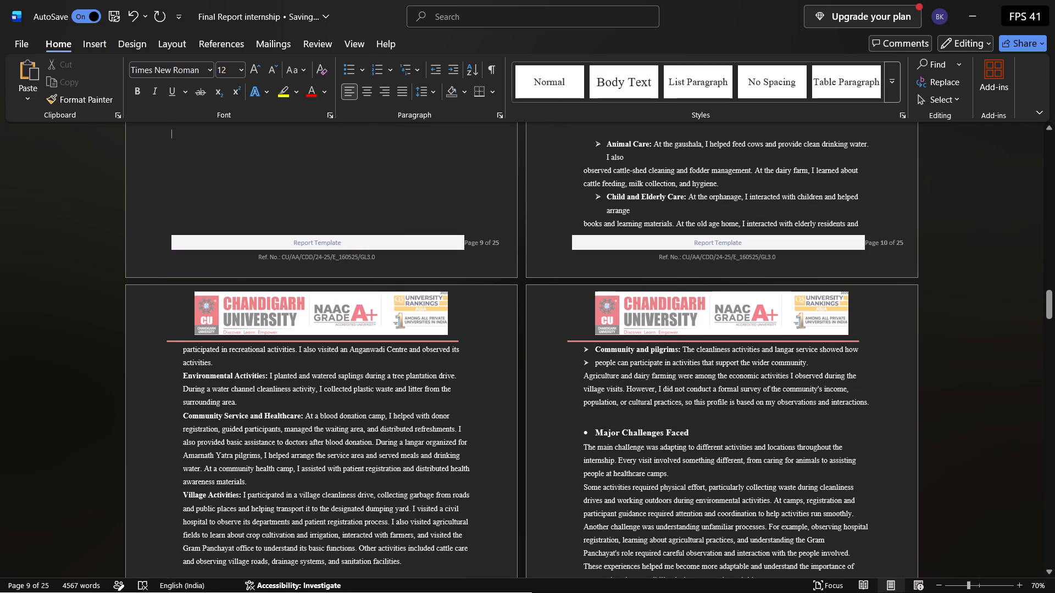
Join the line starting "observed cattle-shed cleaning" to "I also" in the Animal Care bullet, separated by a single space.
click(630, 160)
key(space)
key(space)
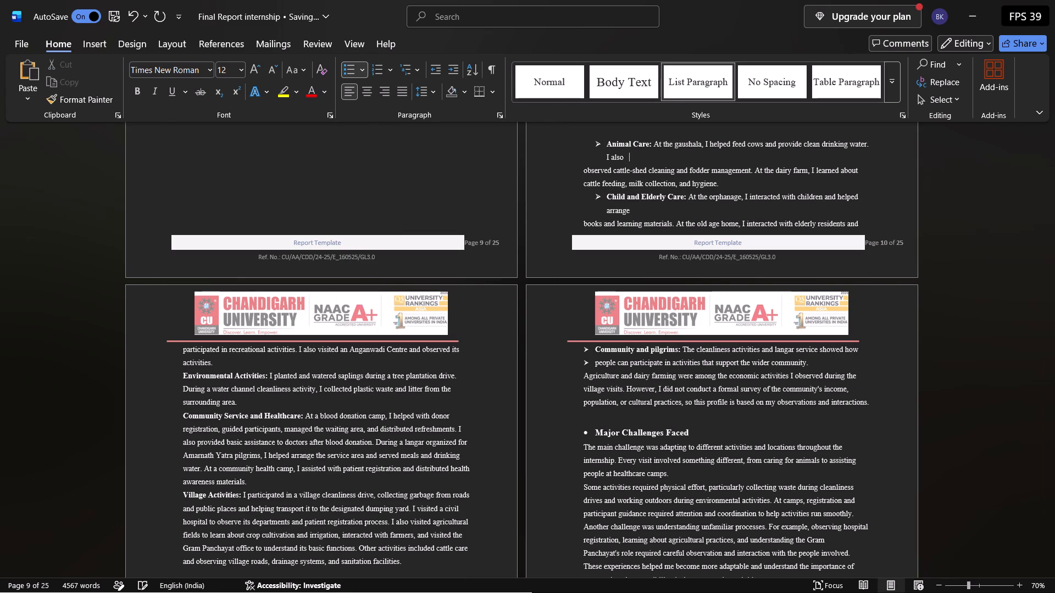
click(579, 169)
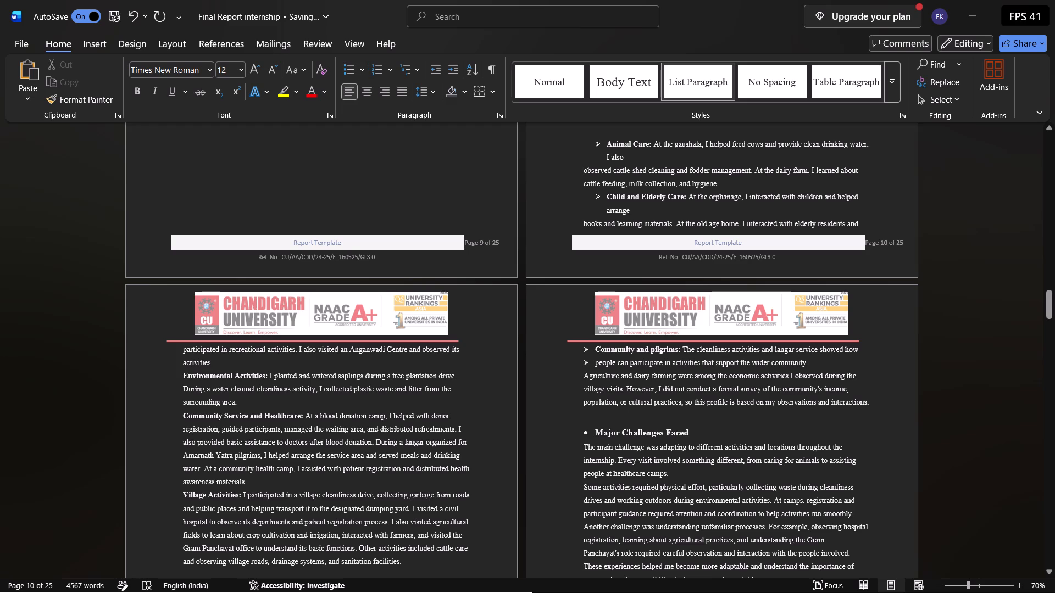
key(BackSpace)
key(BackSpace)
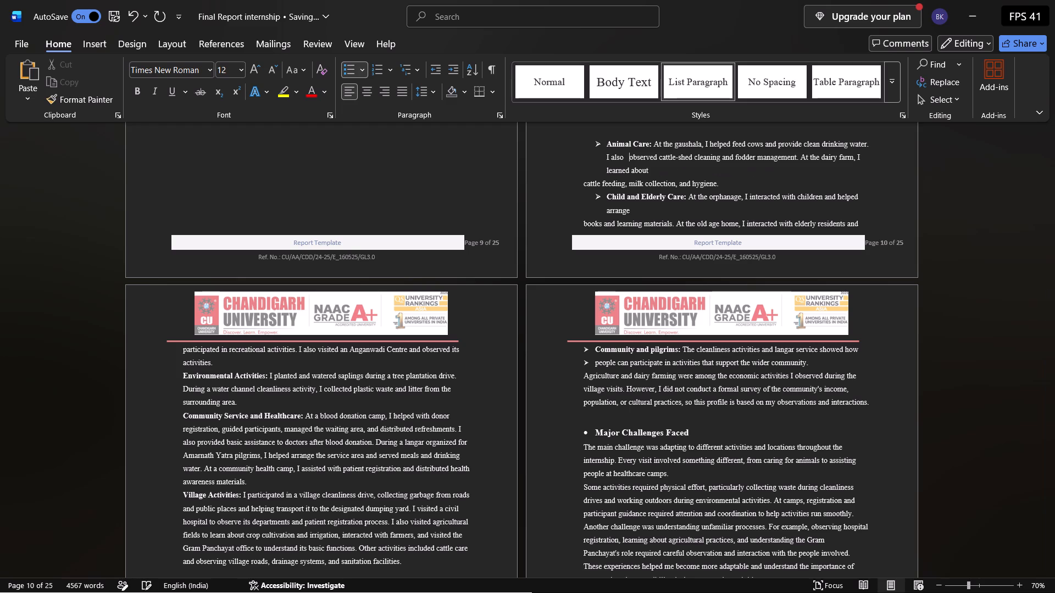
key(BackSpace)
key(BackSpace)
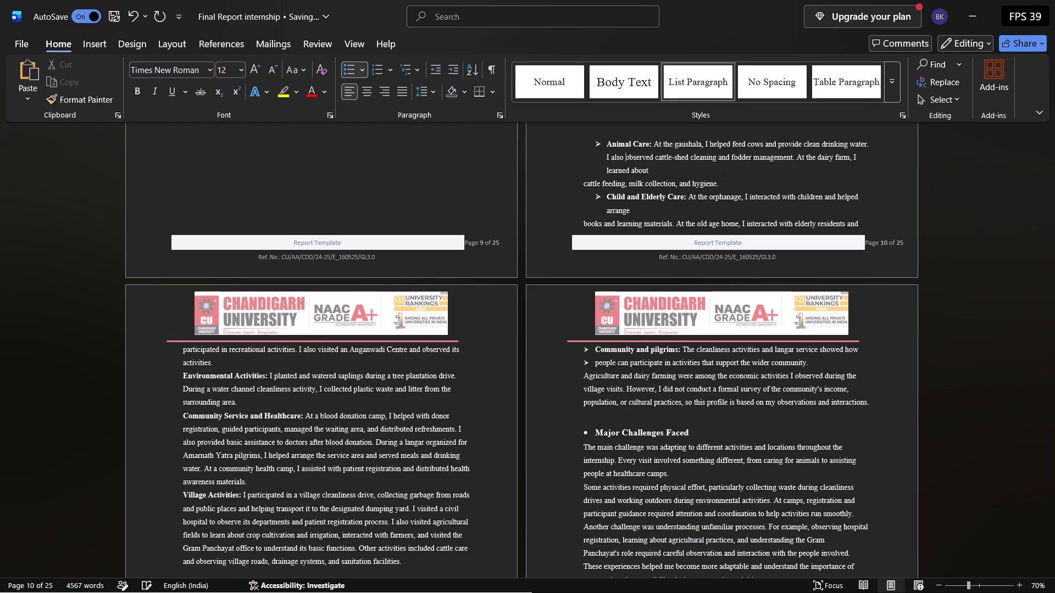
Join the line "cattle feeding, milk collection, and hygiene." to the end of the Animal Care bullet.
key(Down)
key(Down)
key(Down)
key(Left)
key(Left)
key(Up)
key(Left)
key(Left)
key(Left)
key(Left)
key(Left)
key(Left)
key(Left)
key(Left)
key(Left)
key(Left)
key(Left)
key(Left)
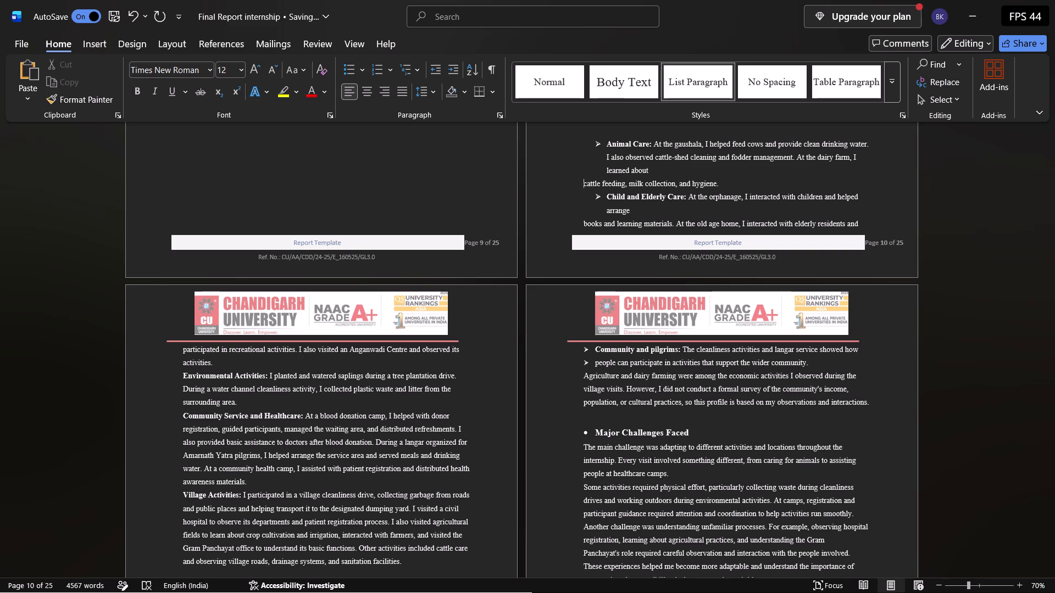
key(BackSpace)
key(Left)
key(BackSpace)
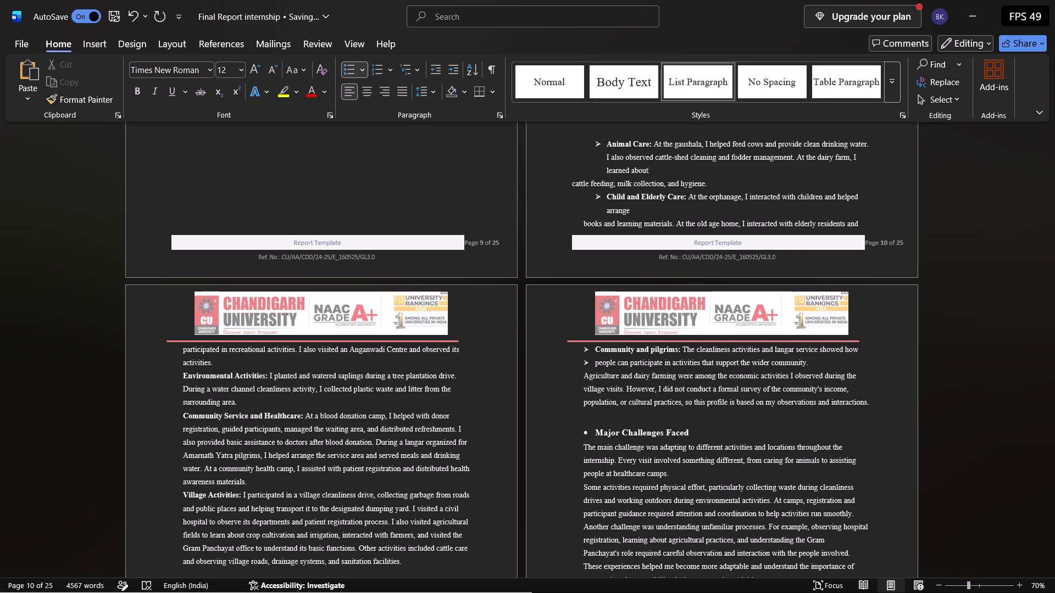
key(ctrl+z)
key(ctrl+z)
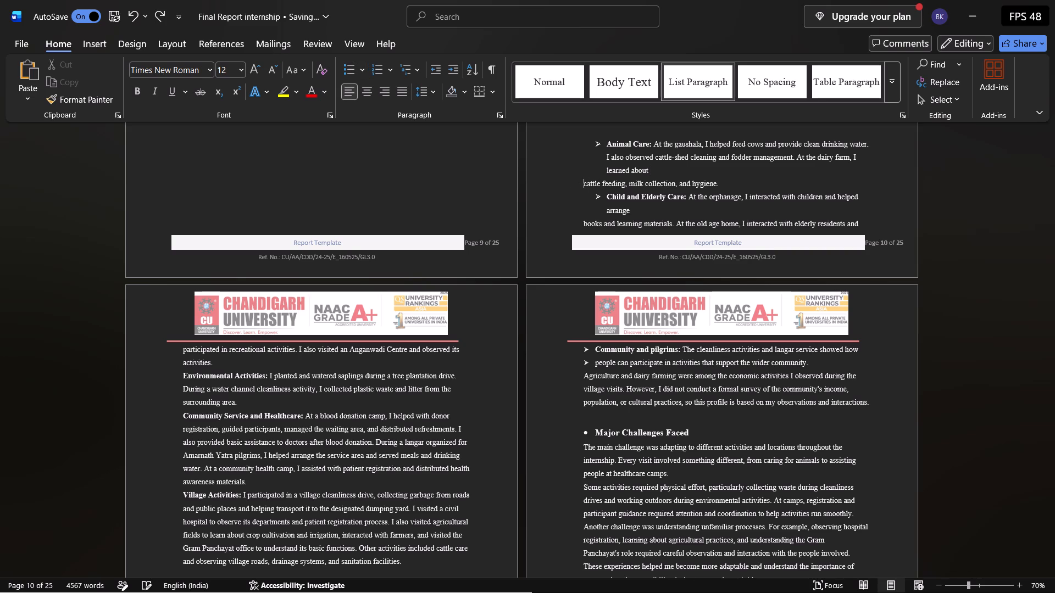
key(BackSpace)
key(BackSpace)
Join the line starting "books and learning materials" to "arrange" in the Child and Elderly Care bullet.
key(Down)
key(Down)
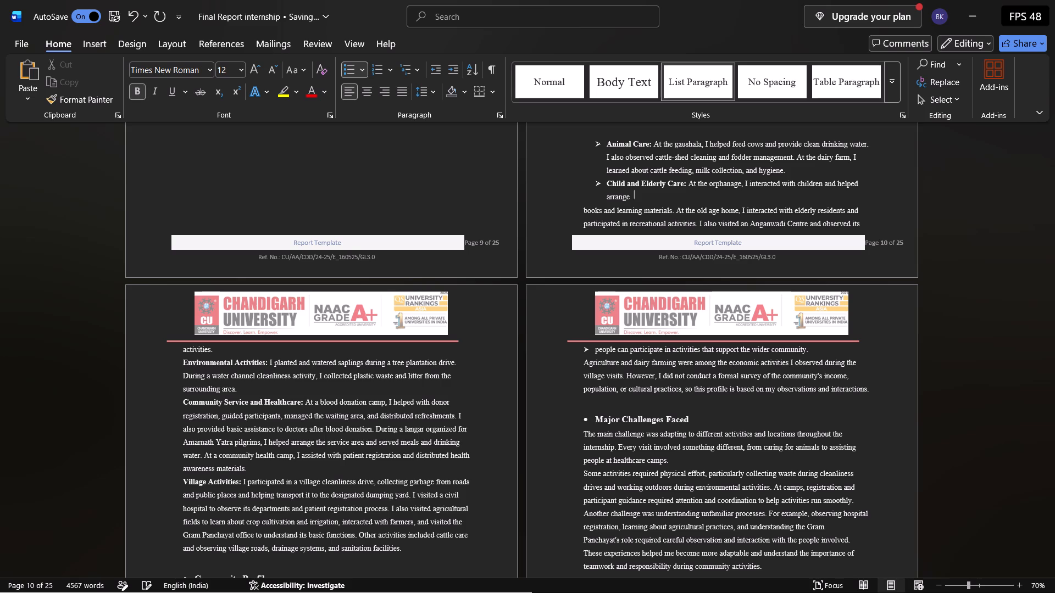
key(Down)
key(Left)
key(Left)
key(Left)
key(Left)
key(Left)
key(Left)
key(Left)
key(Left)
key(Left)
key(Left)
key(Left)
key(Left)
key(Left)
key(Left)
key(Left)
key(Left)
key(Left)
key(Left)
key(Left)
key(Left)
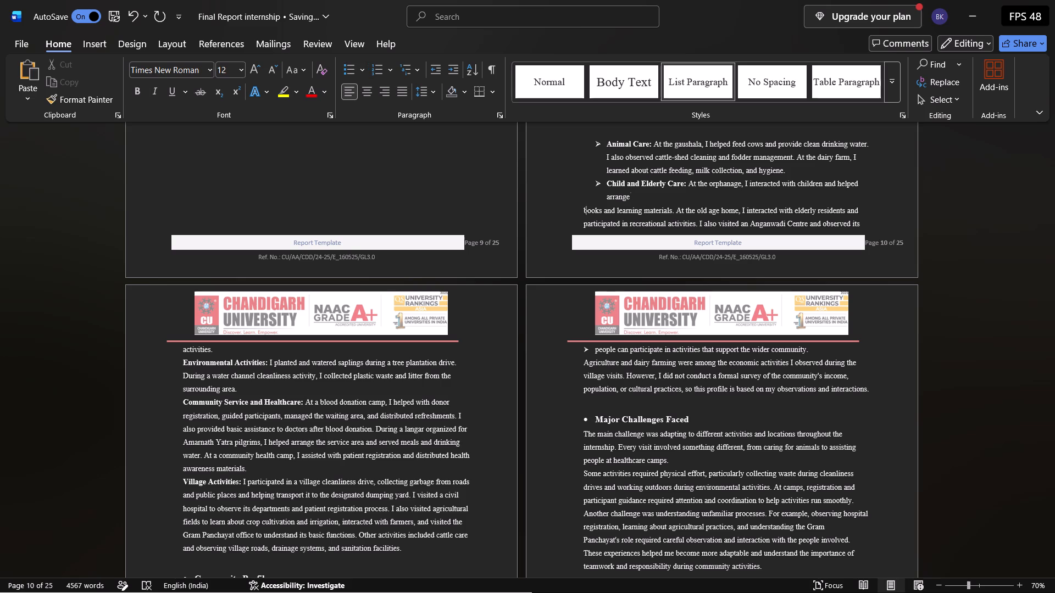
key(Down)
key(Left)
key(Left)
key(Left)
key(Left)
key(Left)
key(Left)
key(Left)
key(Left)
key(Left)
key(Left)
key(Left)
key(Left)
key(Left)
key(Left)
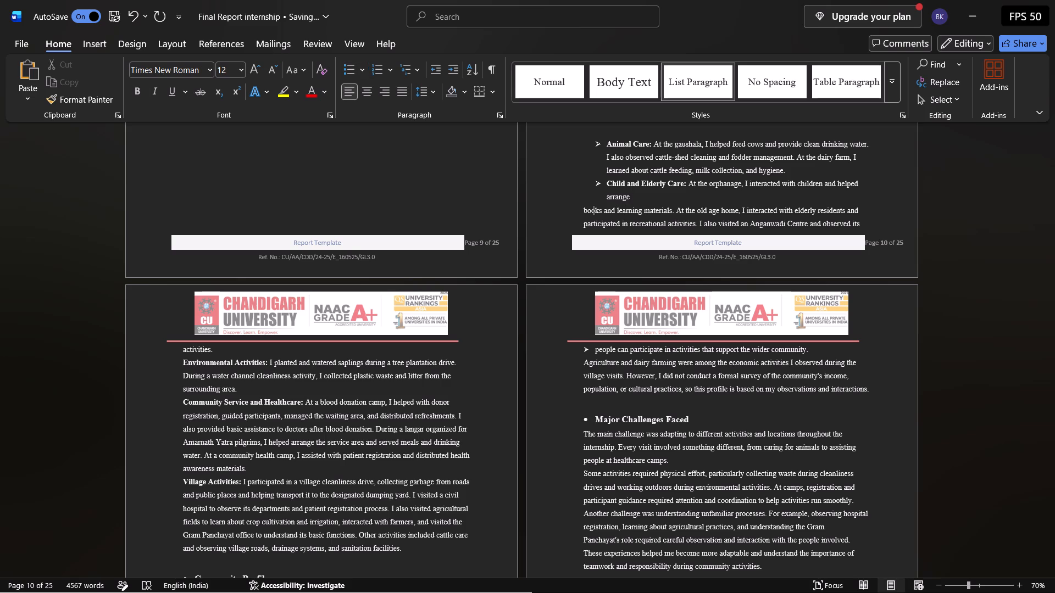
key(Down)
key(Left)
key(Left)
key(Left)
key(Left)
key(Left)
key(Left)
key(Left)
key(Left)
key(Left)
key(Left)
key(Left)
key(Left)
key(Left)
key(Left)
key(Left)
key(BackSpace)
key(BackSpace)
Join the line starting "participated in recreational activities" to "residents and" in the Child and Elderly Care bullet.
key(Down)
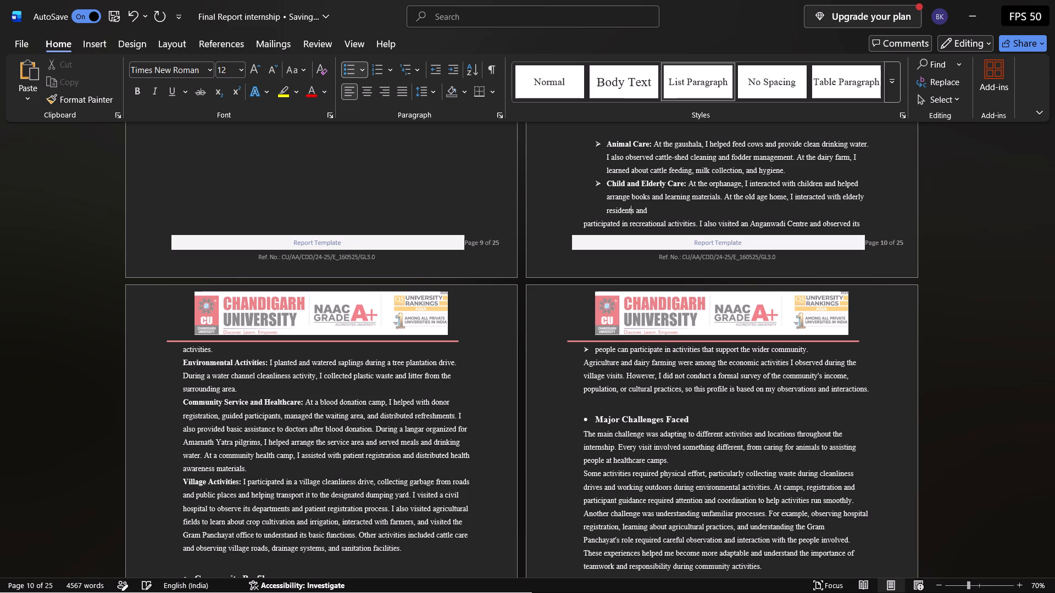
key(Left)
key(Left)
key(Left)
key(Left)
key(Left)
key(Left)
key(Left)
key(Left)
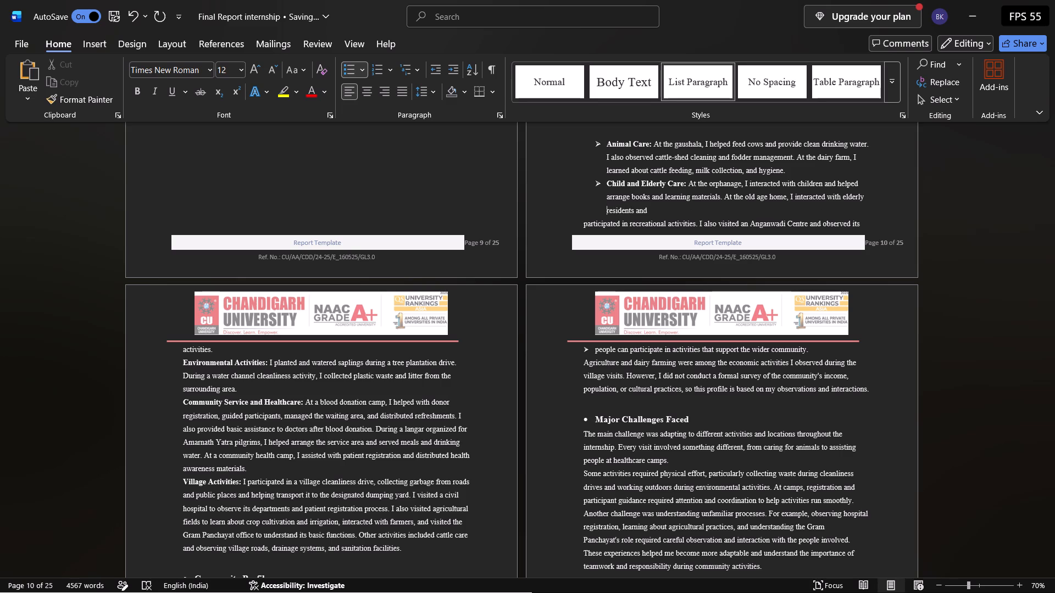
key(Left)
key(Down)
key(Down)
key(Left)
key(Left)
key(Left)
key(Left)
key(Left)
key(Left)
key(Left)
key(Left)
key(Left)
key(Left)
key(Left)
key(Left)
key(Left)
key(Left)
key(Left)
key(Left)
key(Left)
key(Left)
key(Left)
key(Left)
key(Left)
key(Left)
key(BackSpace)
key(BackSpace)
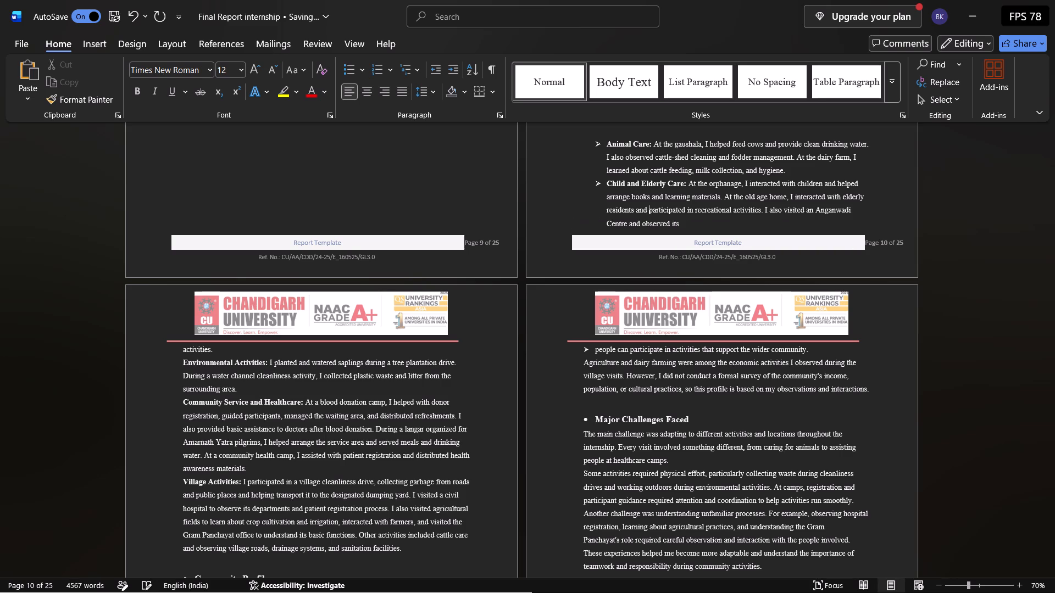
Join the leftover line "activities." at the start of page 11 to the end of the Child and Elderly Care bullet.
key(Down)
key(Down)
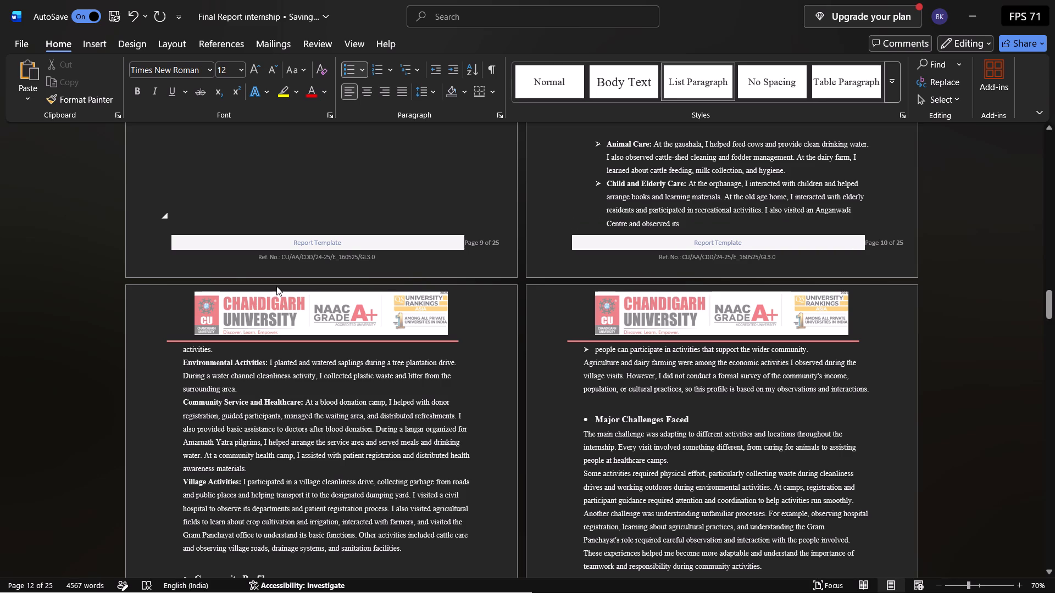
click(180, 345)
key(BackSpace)
key(BackSpace)
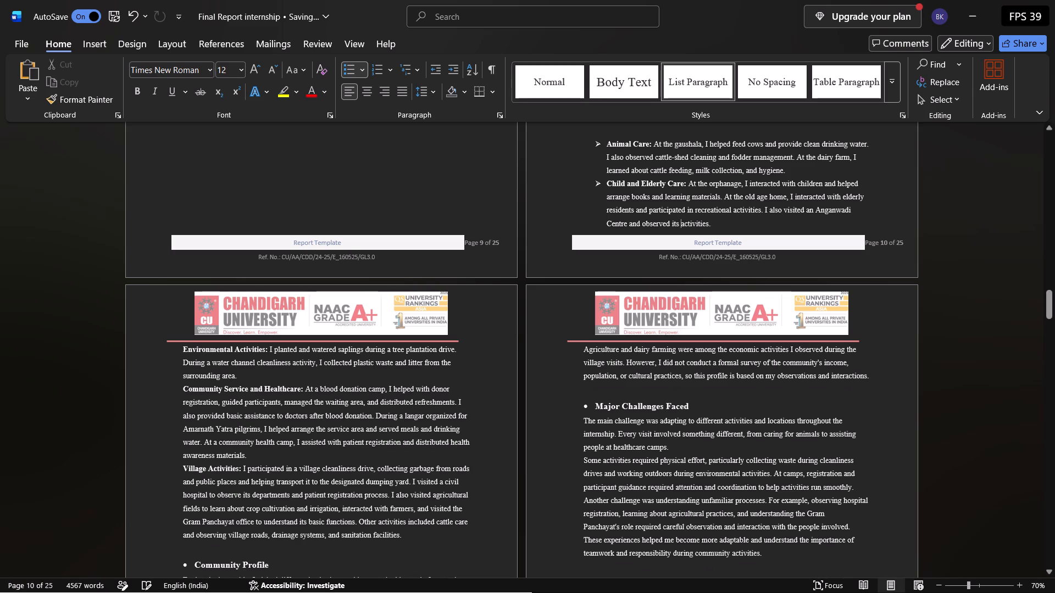
Make the Environmental Activities paragraph on page 11 an arrow bullet and join its two split-off lines, ending "surrounding area.", into it.
click(176, 346)
drag(181, 346, 264, 348)
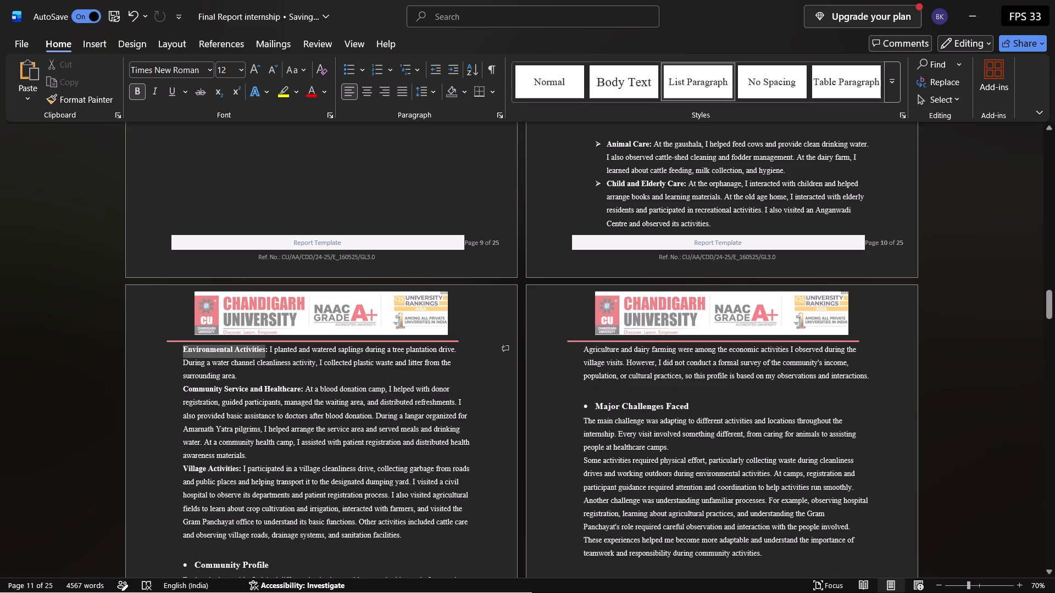
drag(264, 348, 269, 346)
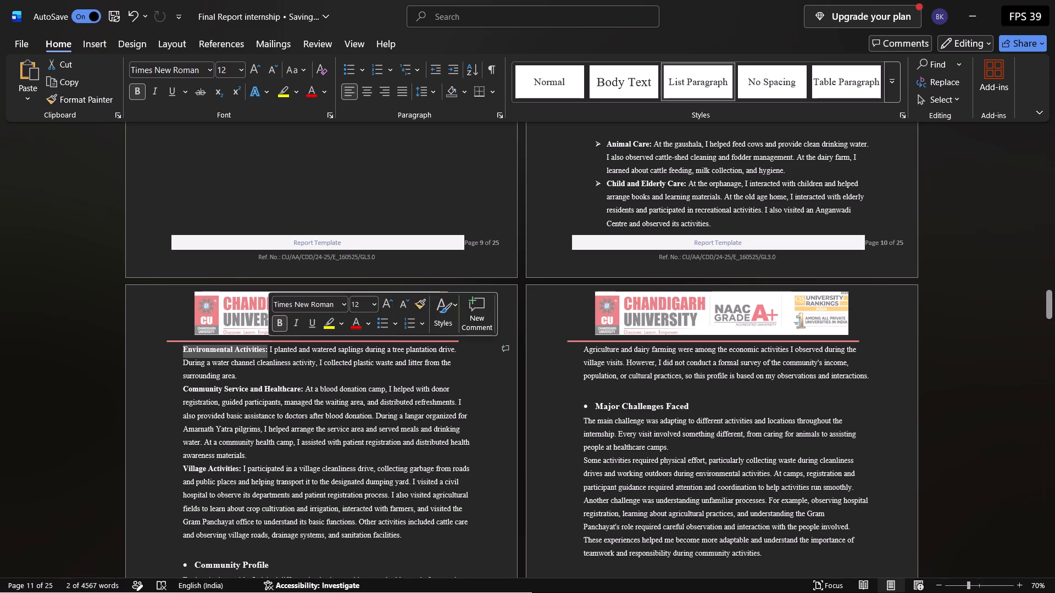
click(356, 69)
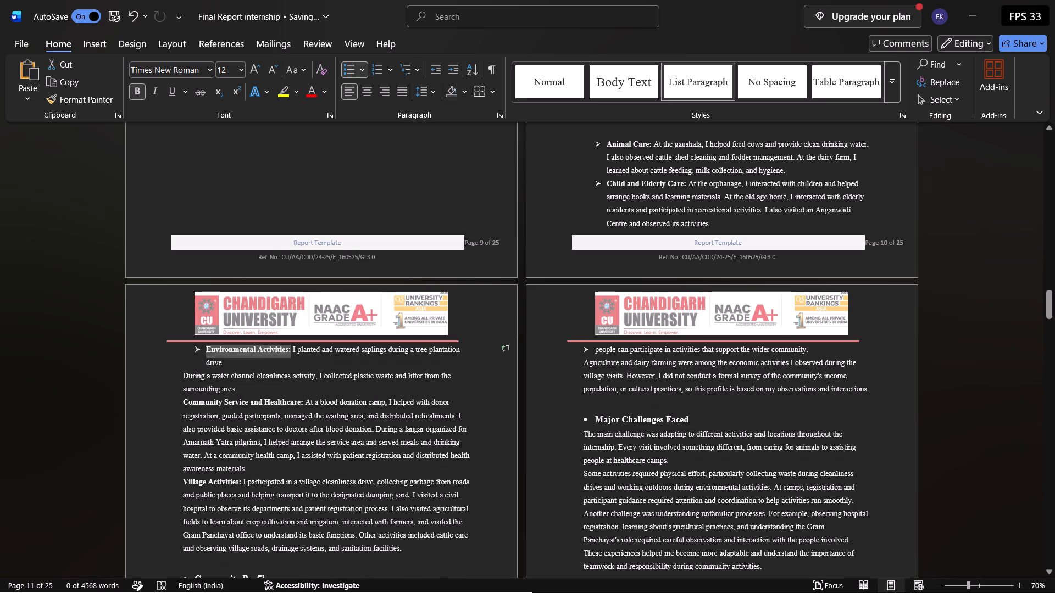
click(179, 374)
key(BackSpace)
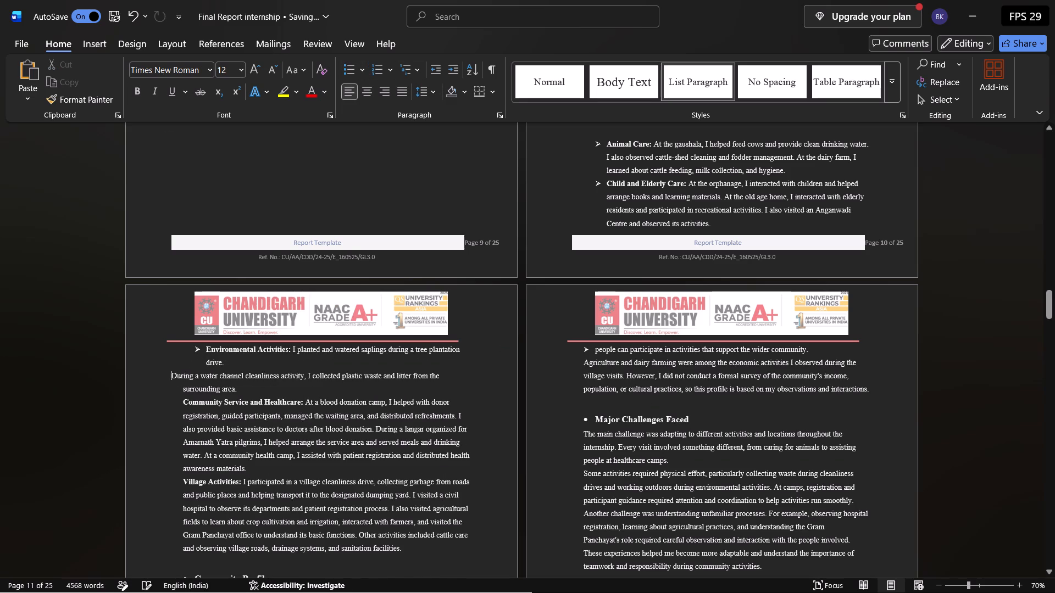
key(BackSpace)
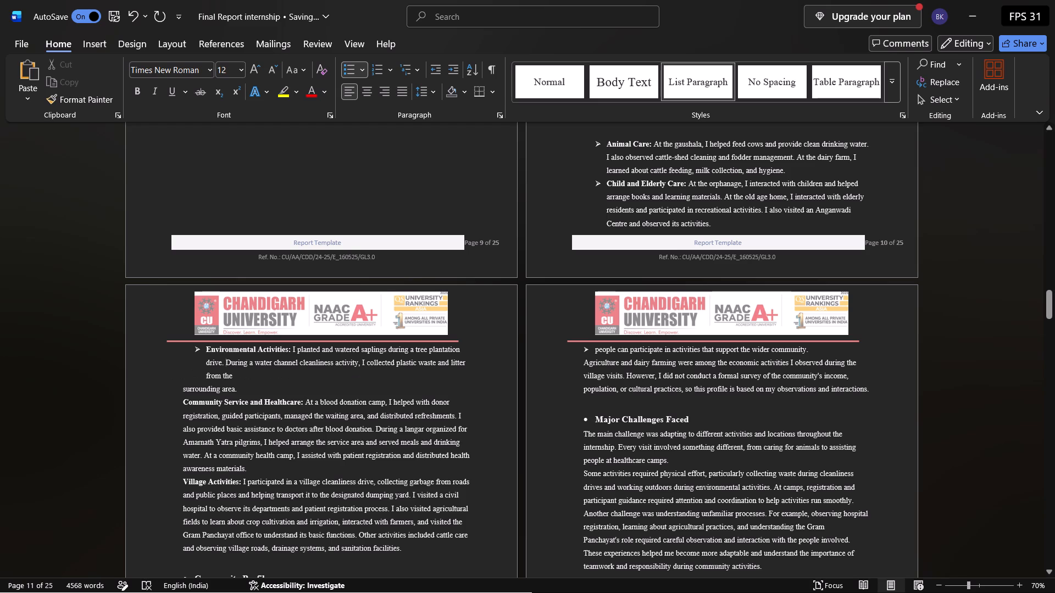
click(171, 388)
key(BackSpace)
key(BackSpace)
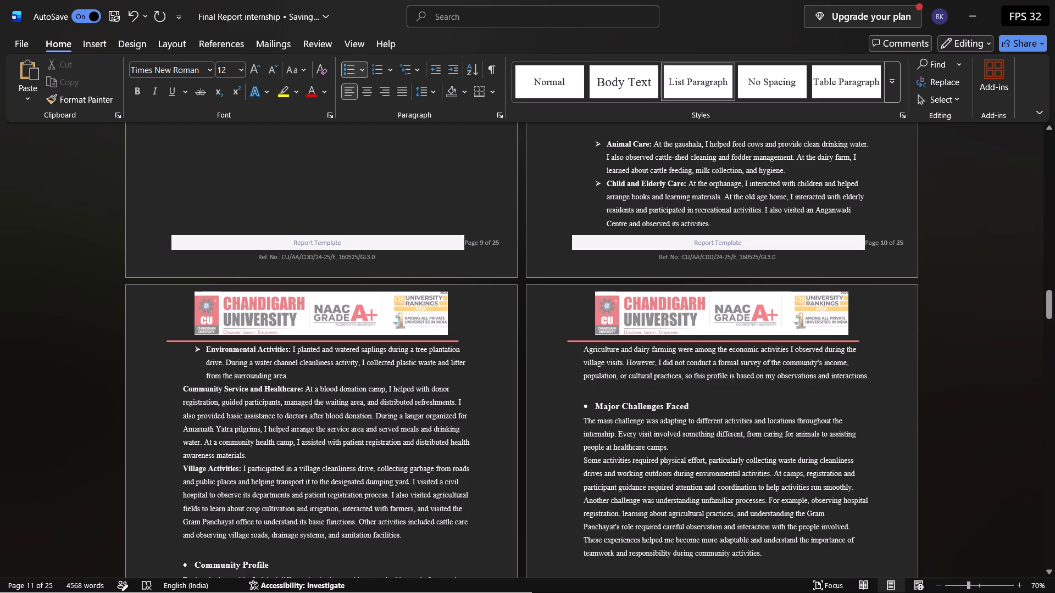
Make the Community Service and Healthcare paragraph an arrow bullet and join the lines starting "registration, guided" and "also provided basic assistance" into it.
drag(303, 385, 185, 387)
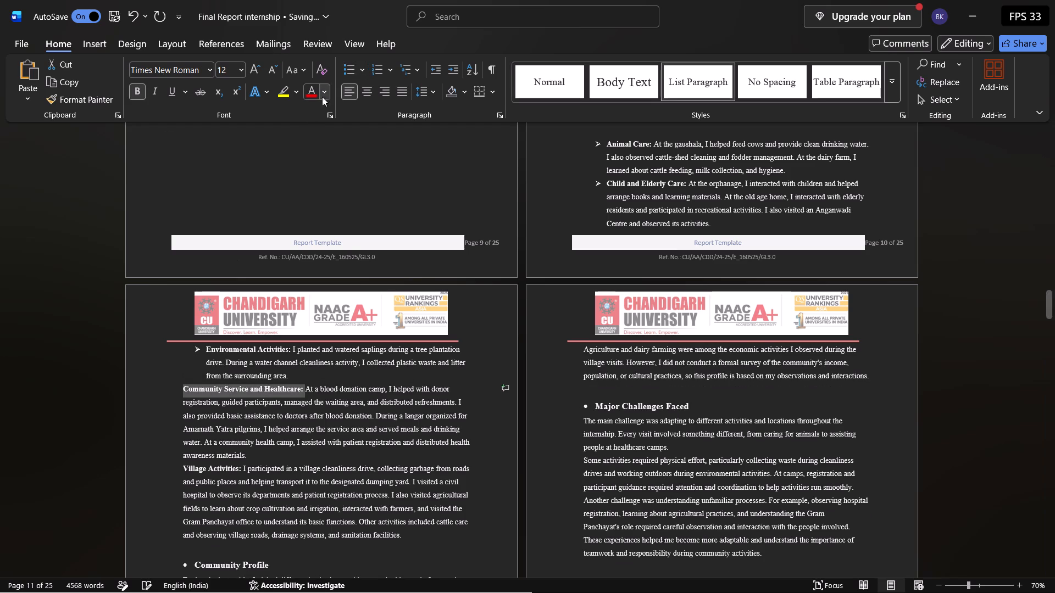
click(345, 69)
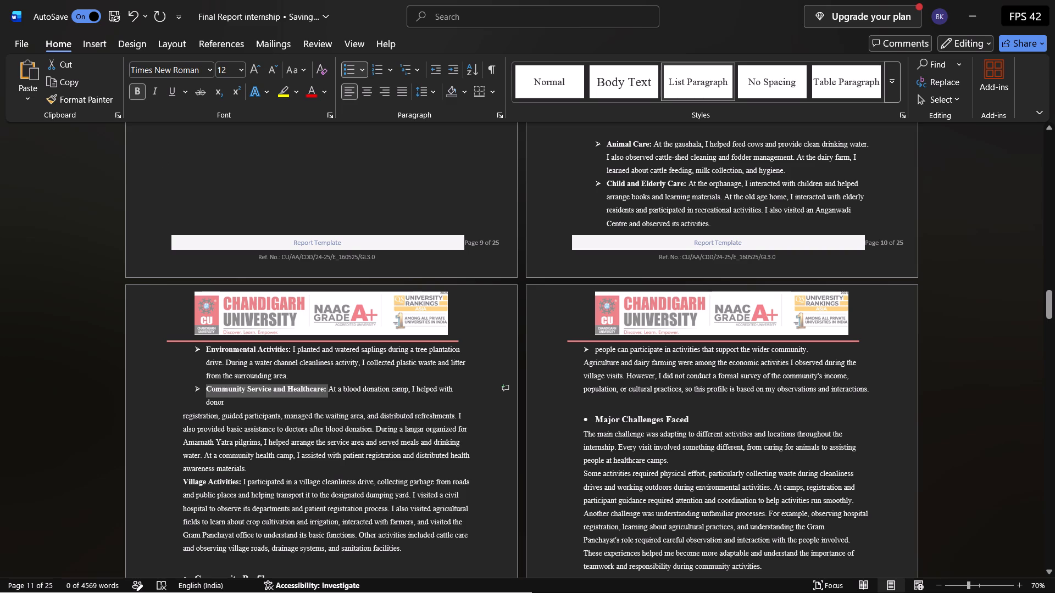
click(184, 413)
key(BackSpace)
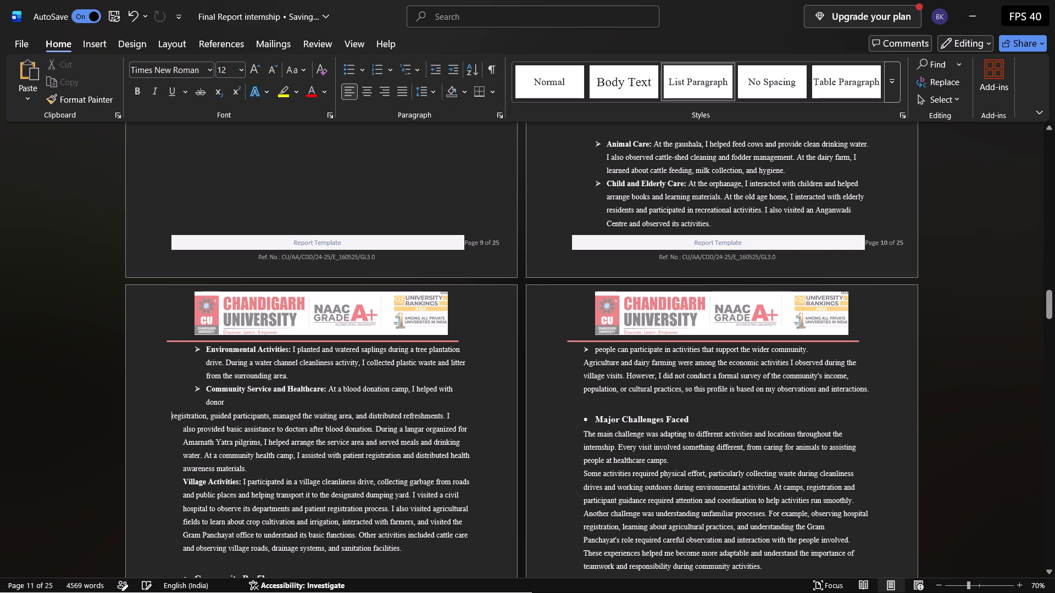
key(Down)
key(BackSpace)
key(BackSpace)
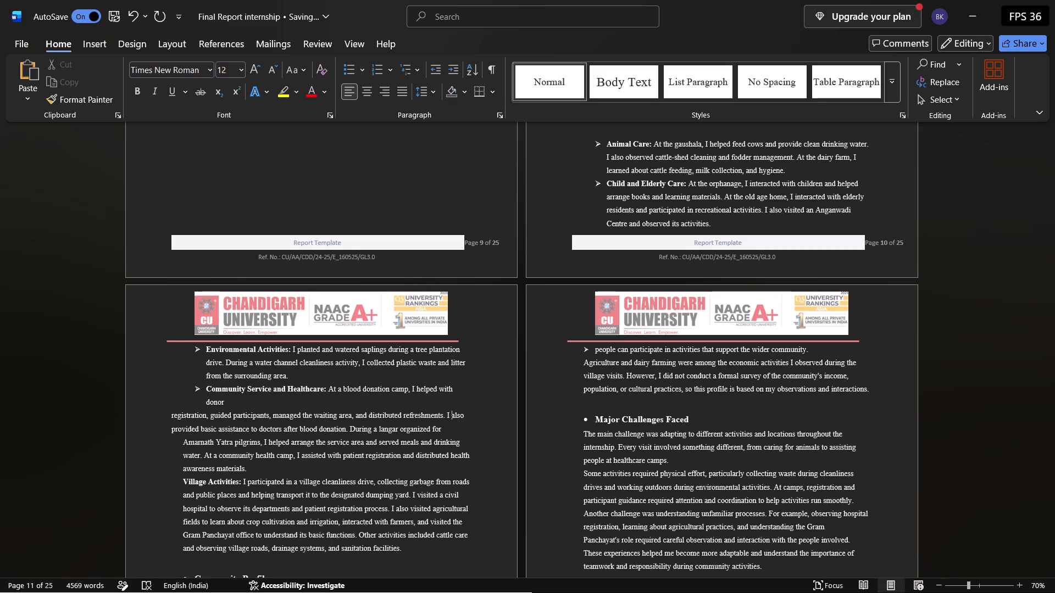
click(168, 415)
key(BackSpace)
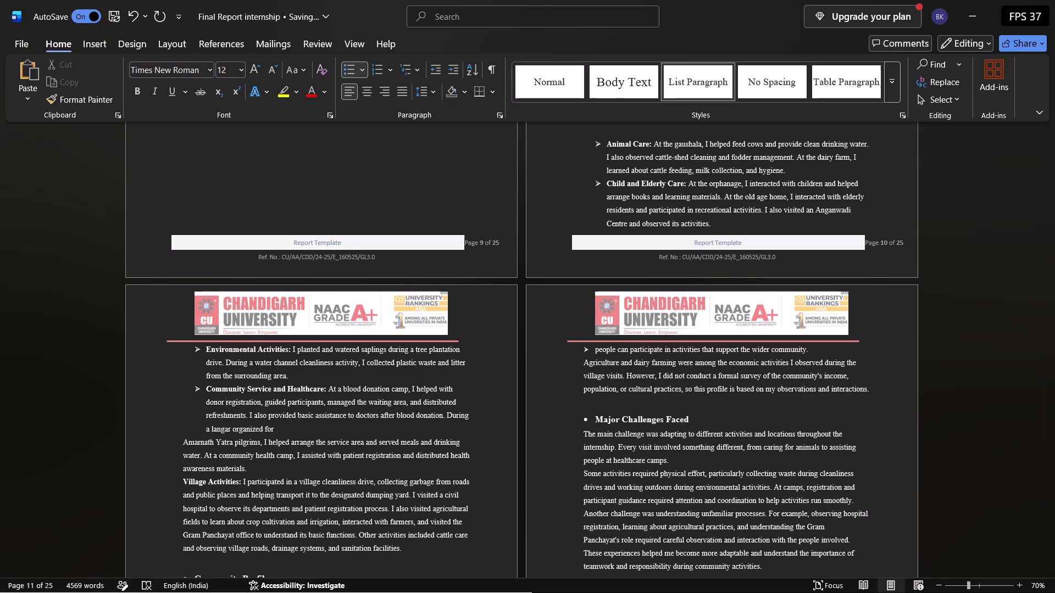
Join the lines starting "Amarnath Yatra pilgrims", "water. At a community" and "awareness materials." to the Community Service and Healthcare bullet.
key(Down)
key(Down)
key(Down)
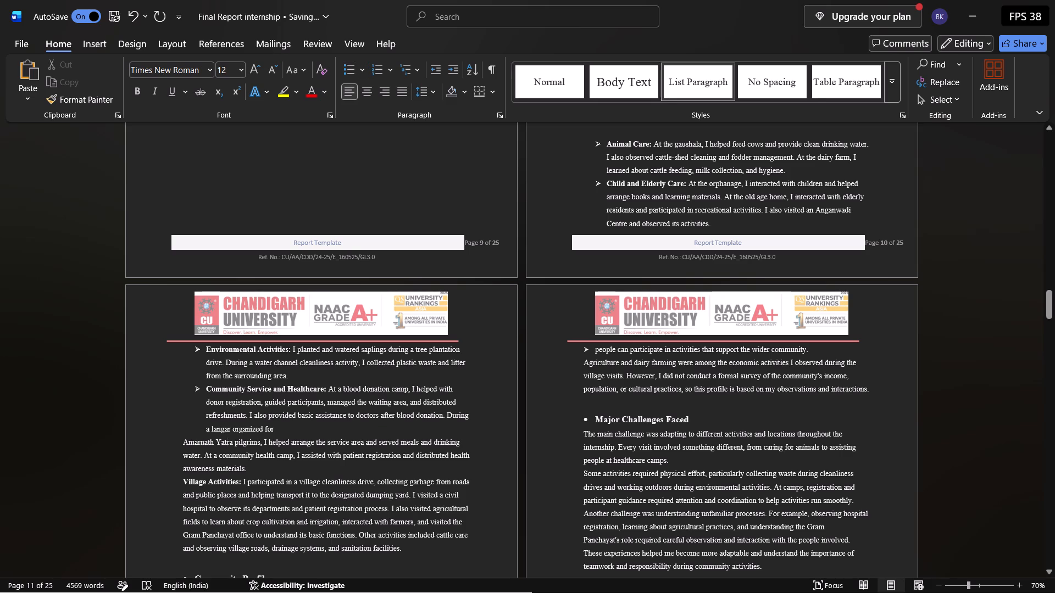
click(180, 441)
key(BackSpace)
key(BackSpace)
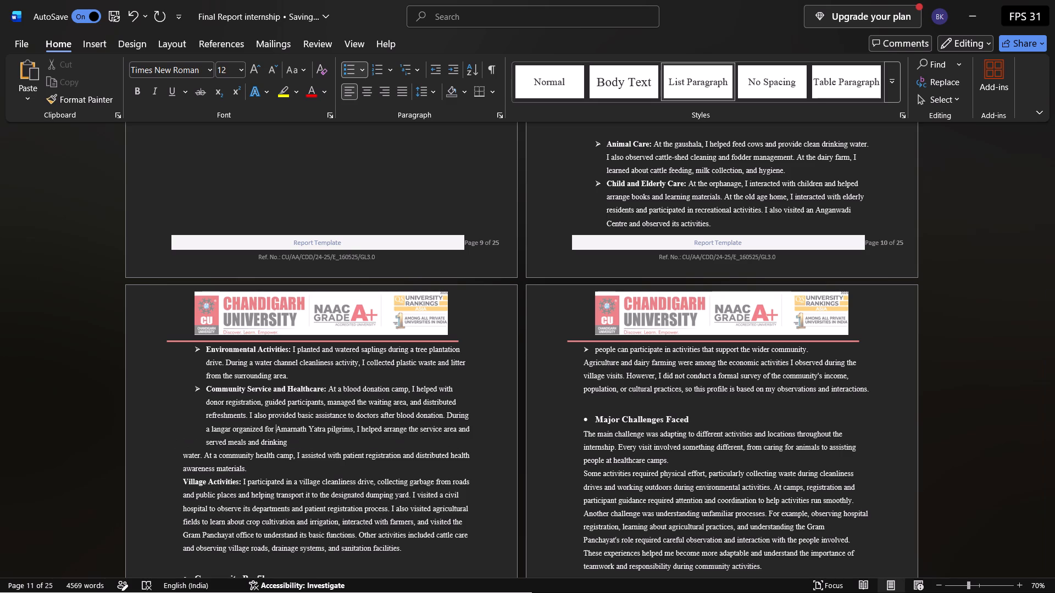
key(Down)
key(Left)
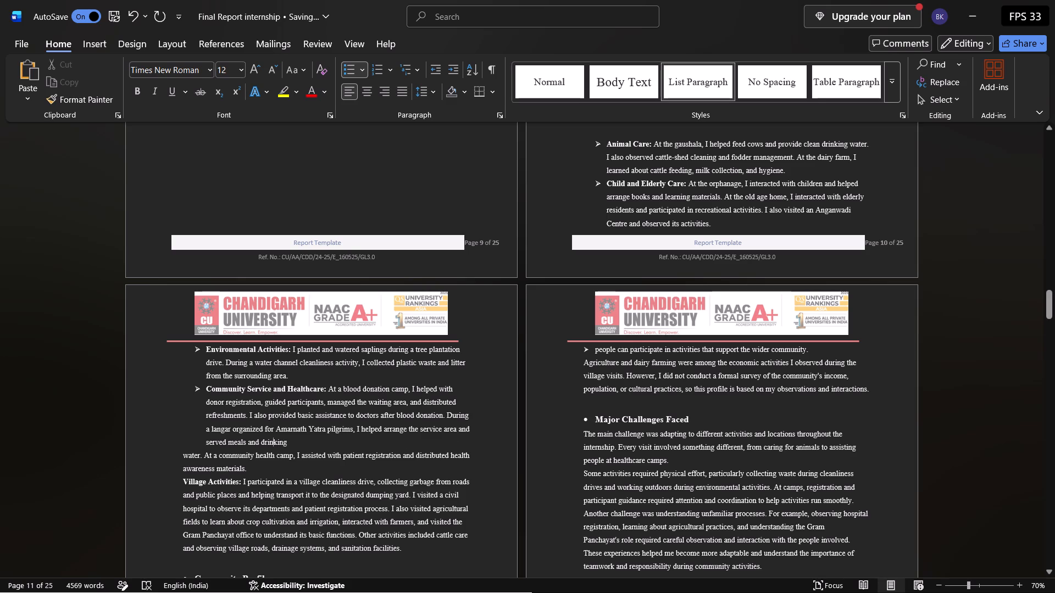
click(179, 457)
key(BackSpace)
key(BackSpace)
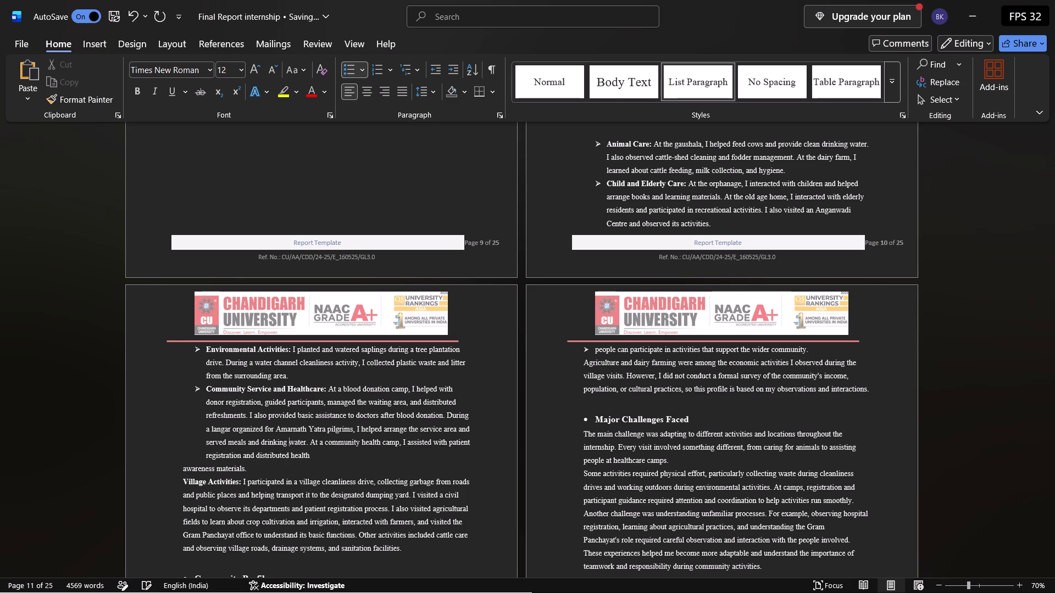
click(177, 469)
key(BackSpace)
key(BackSpace)
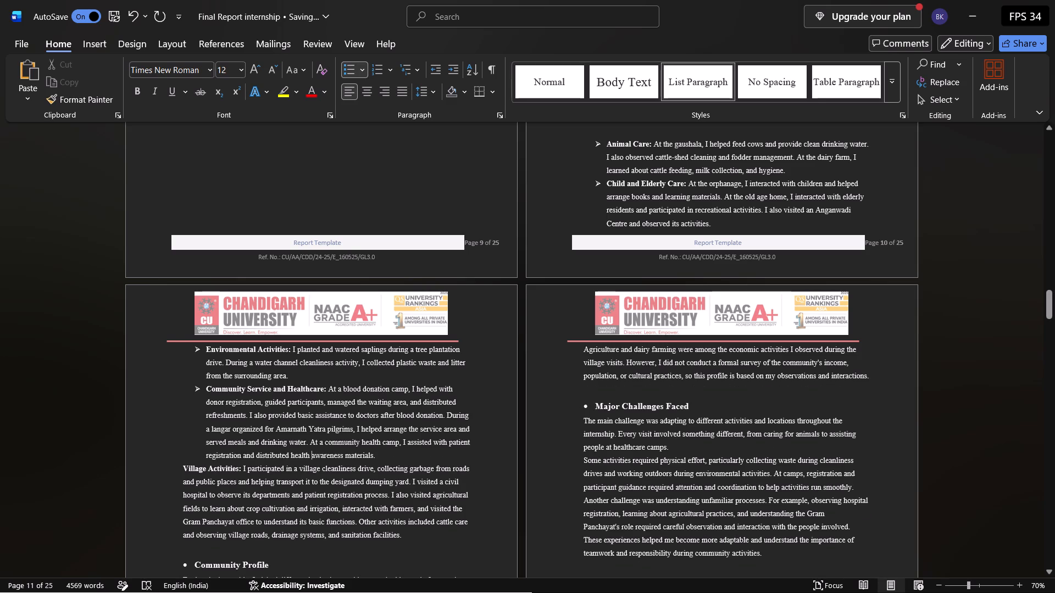
Make the Village Activities paragraph an arrow bullet and join the lines starting "and public places" and "hospital to observe" into it.
drag(240, 465, 185, 465)
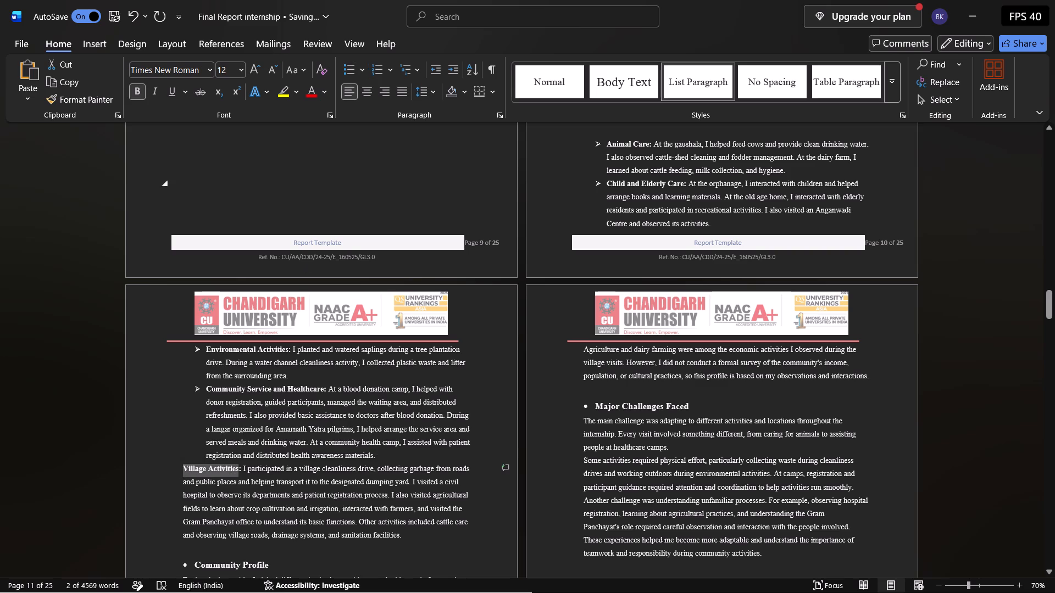
click(351, 67)
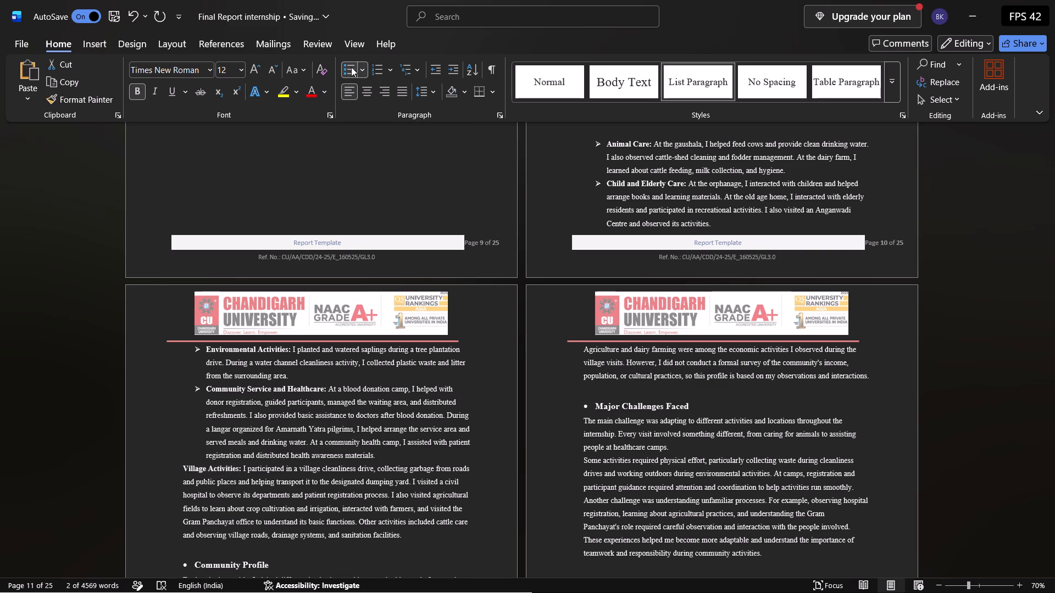
click(181, 498)
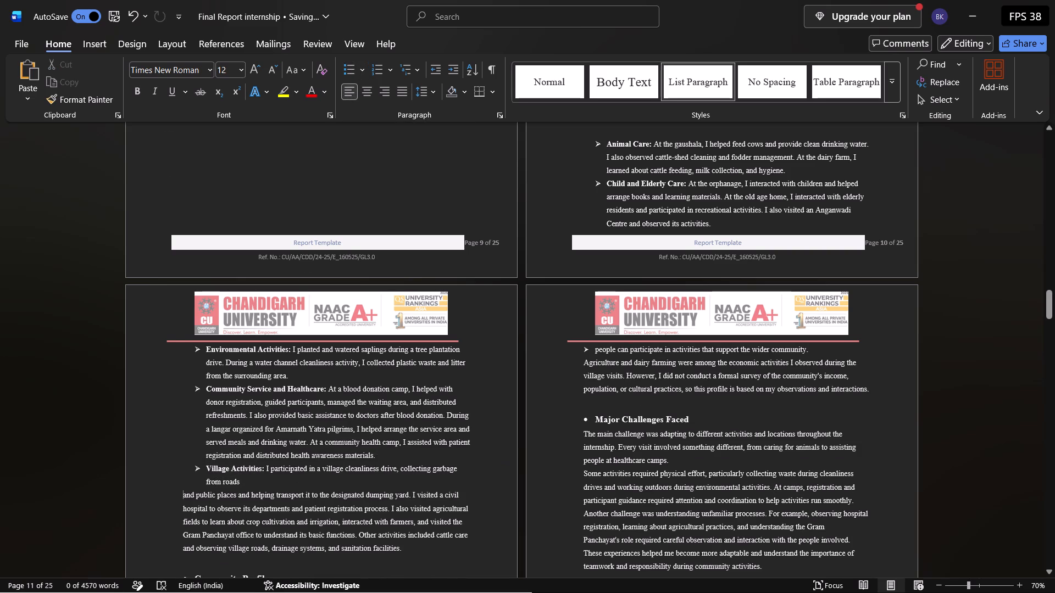
key(BackSpace)
key(BackSpace)
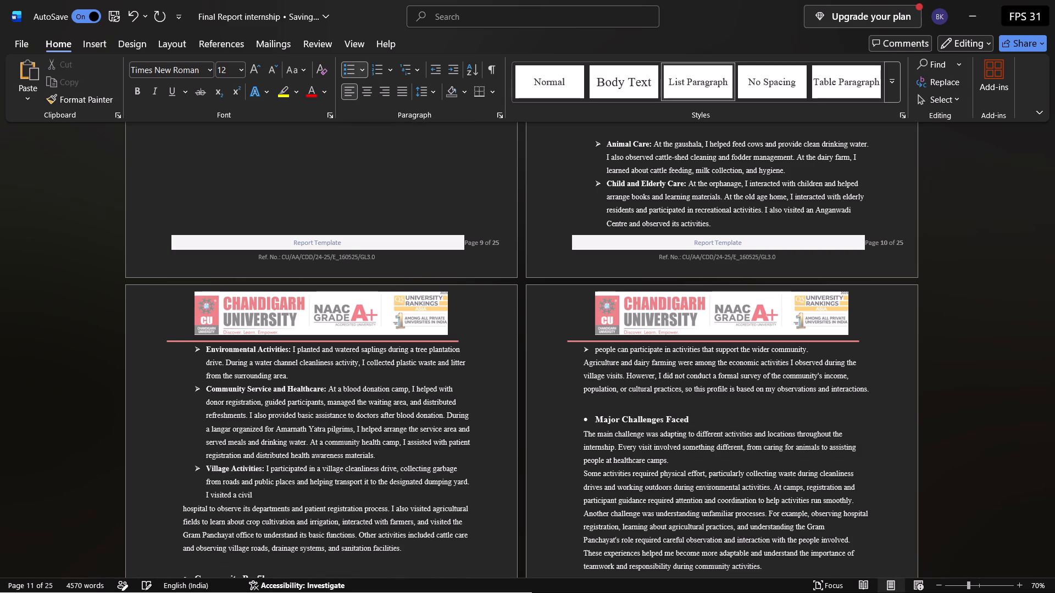
click(176, 504)
key(BackSpace)
key(BackSpace)
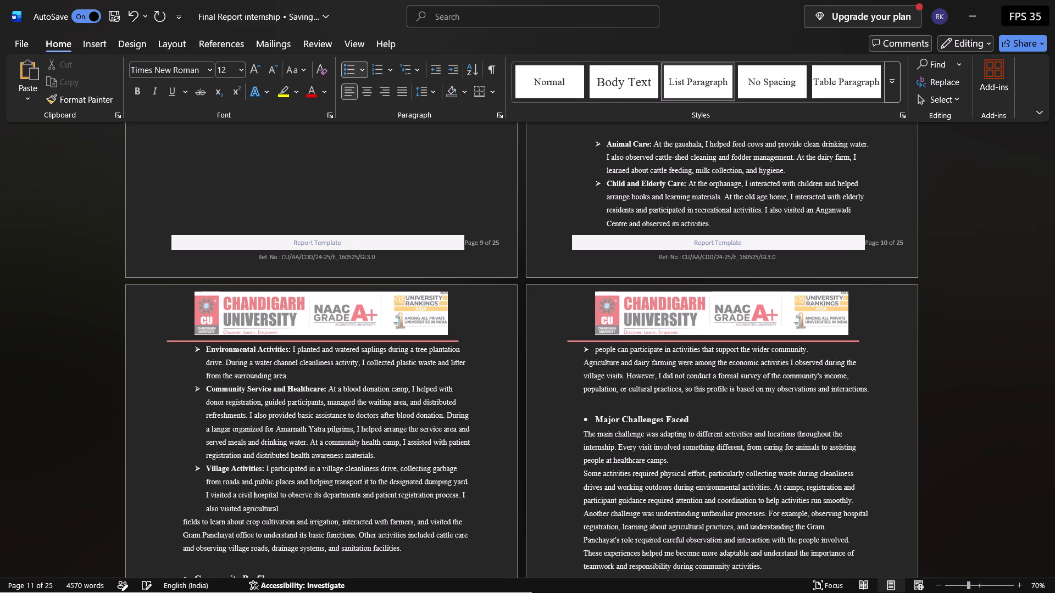
Join the lines starting "fields to learn", "Gram Panchayat office" and "and observing village roads" to the Village Activities bullet.
click(178, 517)
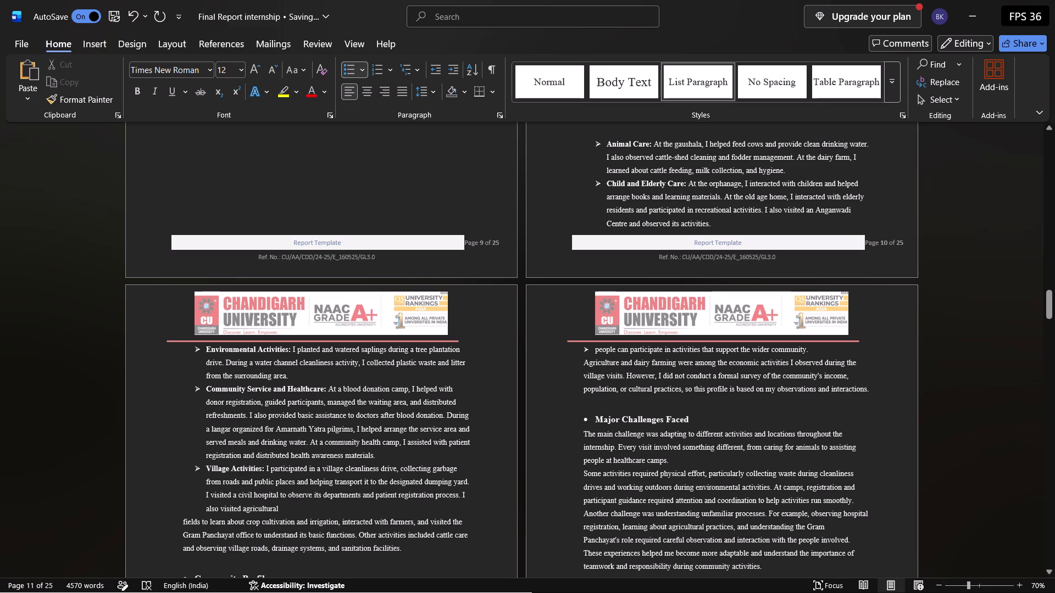
click(180, 521)
key(BackSpace)
key(BackSpace)
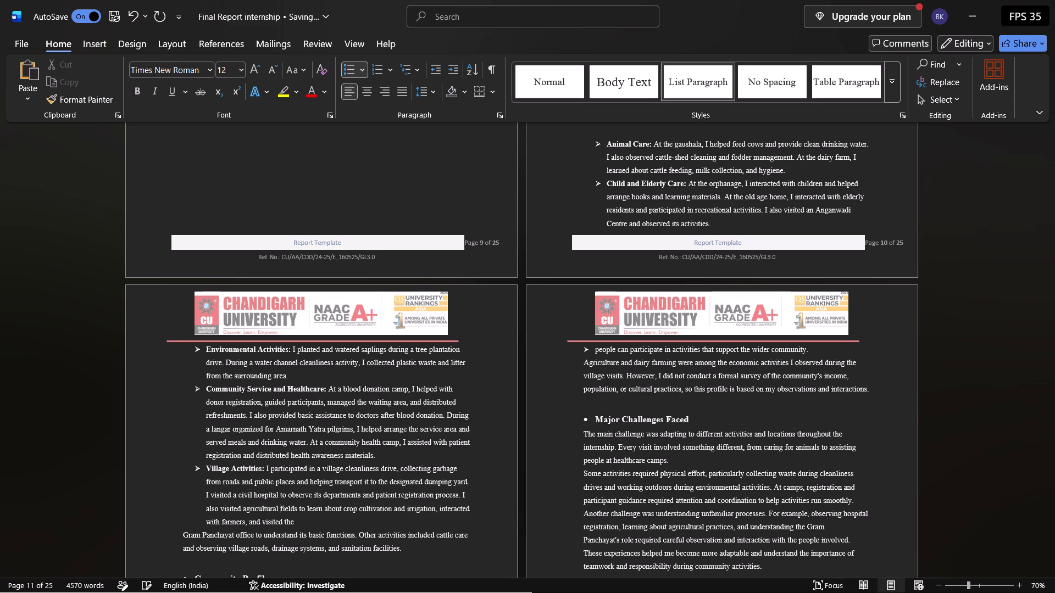
click(180, 532)
key(BackSpace)
key(BackSpace)
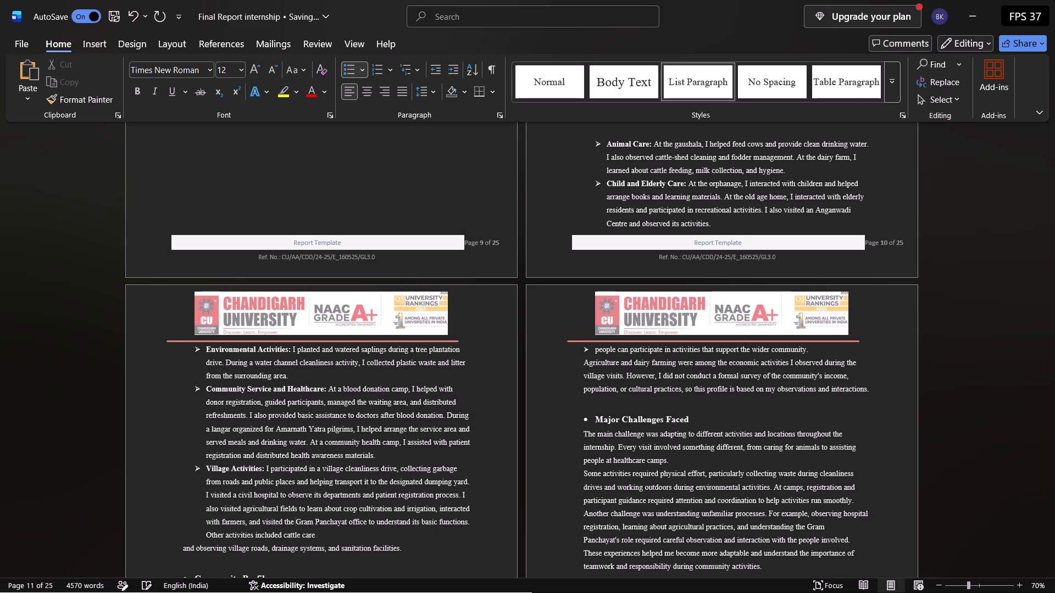
click(179, 544)
key(BackSpace)
key(BackSpace)
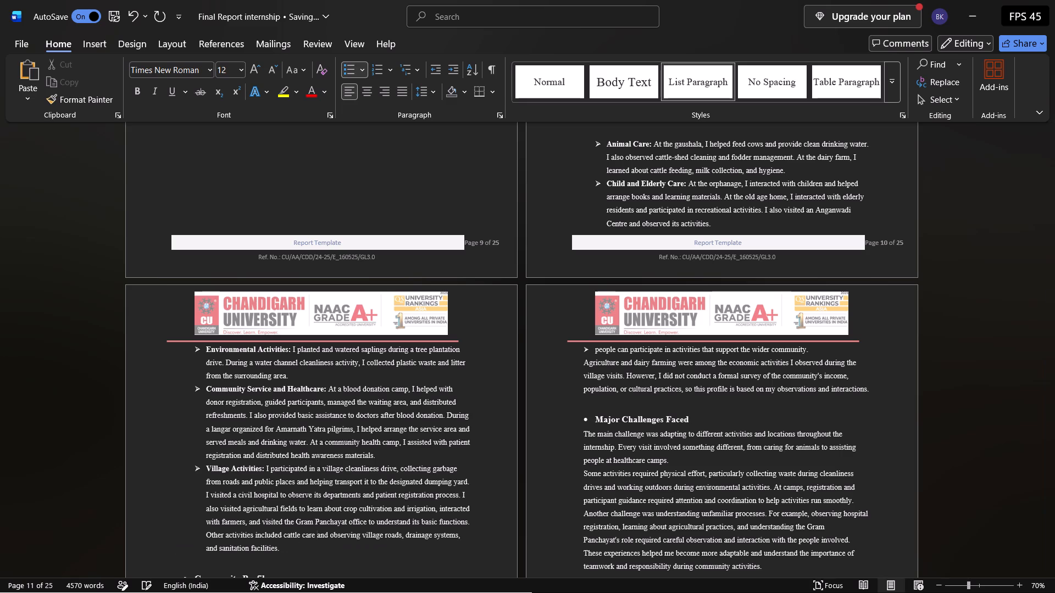
Review the layout and headings of the report from the Community Profile section back to the Introduction on page 7.
scroll(179, 544, down, 1)
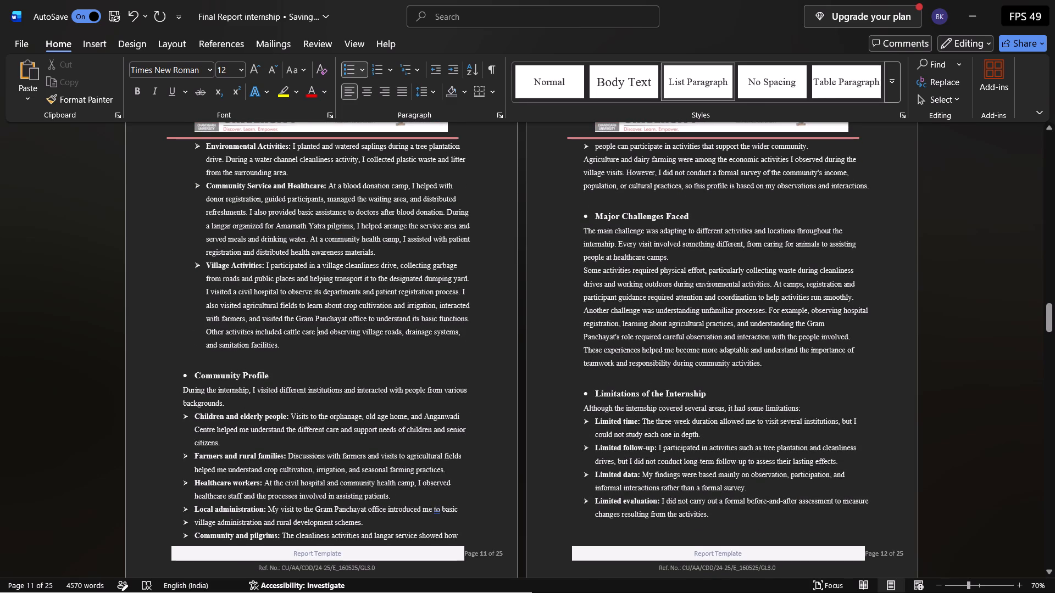
scroll(259, 399, up, 5)
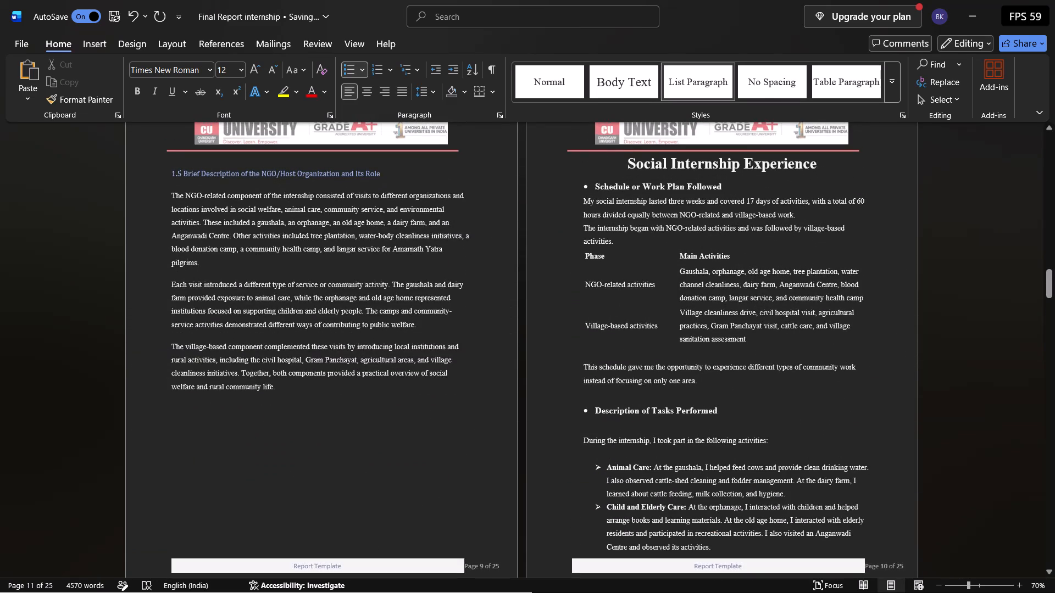
scroll(259, 399, up, 3)
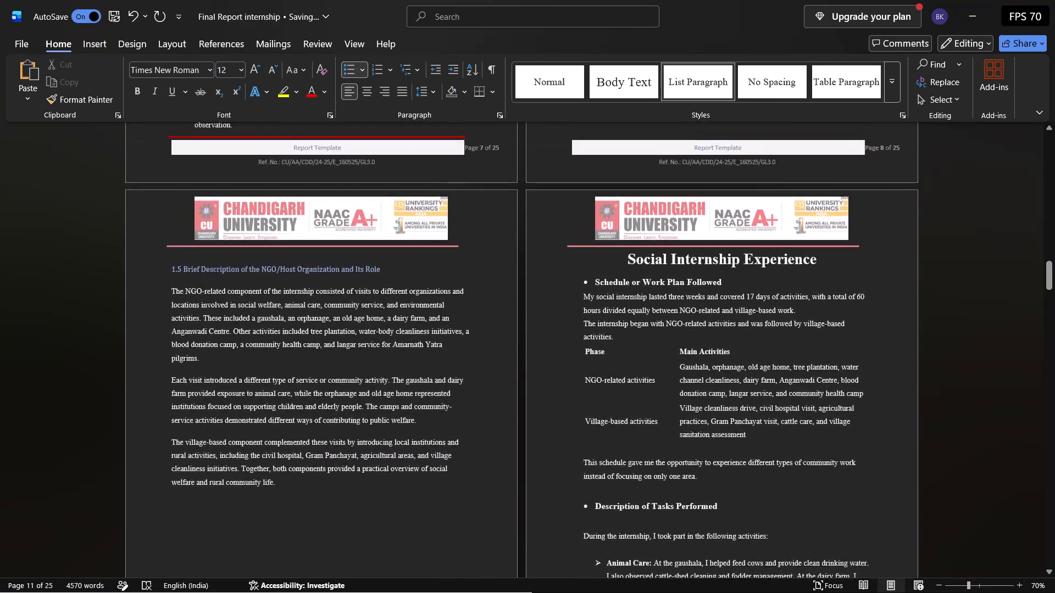
scroll(259, 399, up, 4)
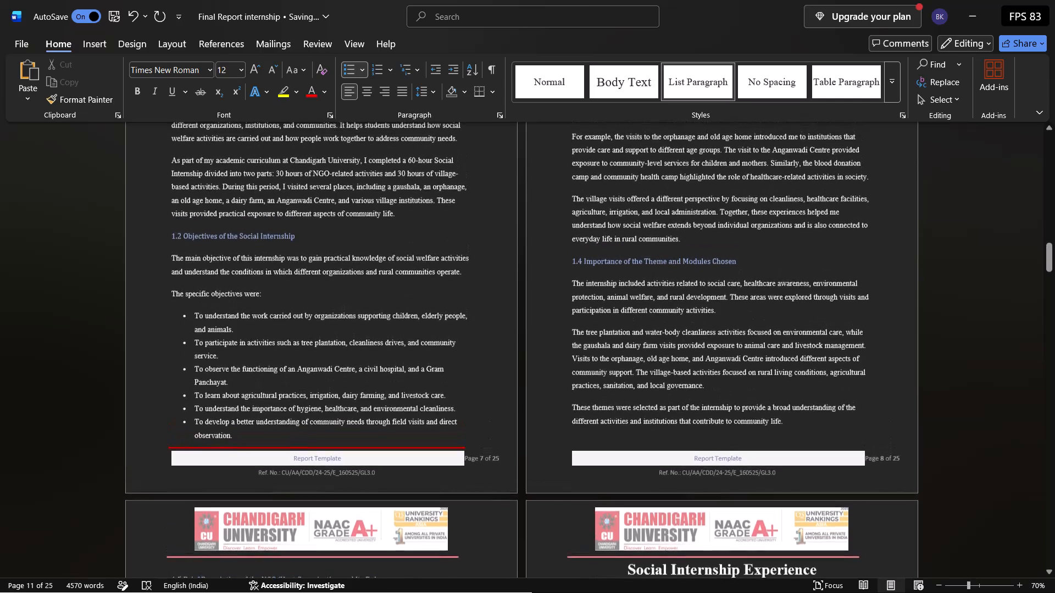
scroll(259, 399, up, 3)
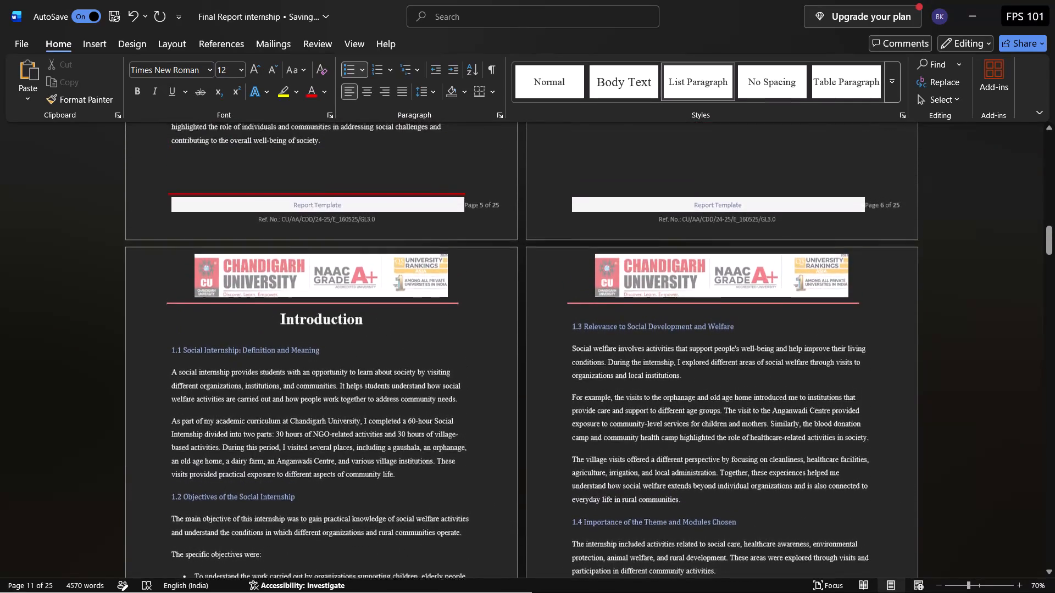
scroll(259, 399, up, 1)
scroll(259, 399, down, 4)
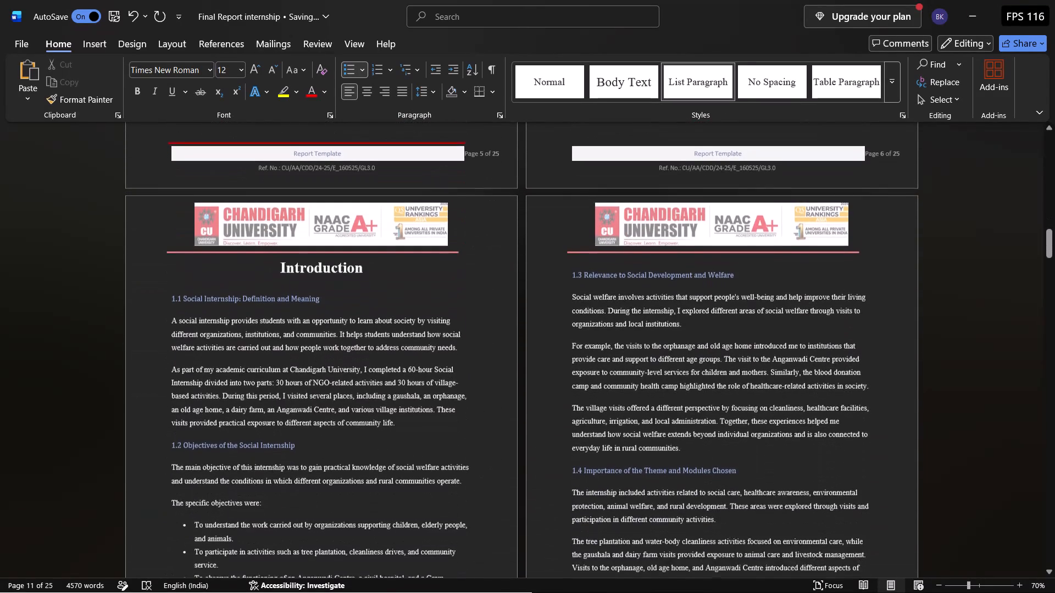
scroll(260, 380, down, 2)
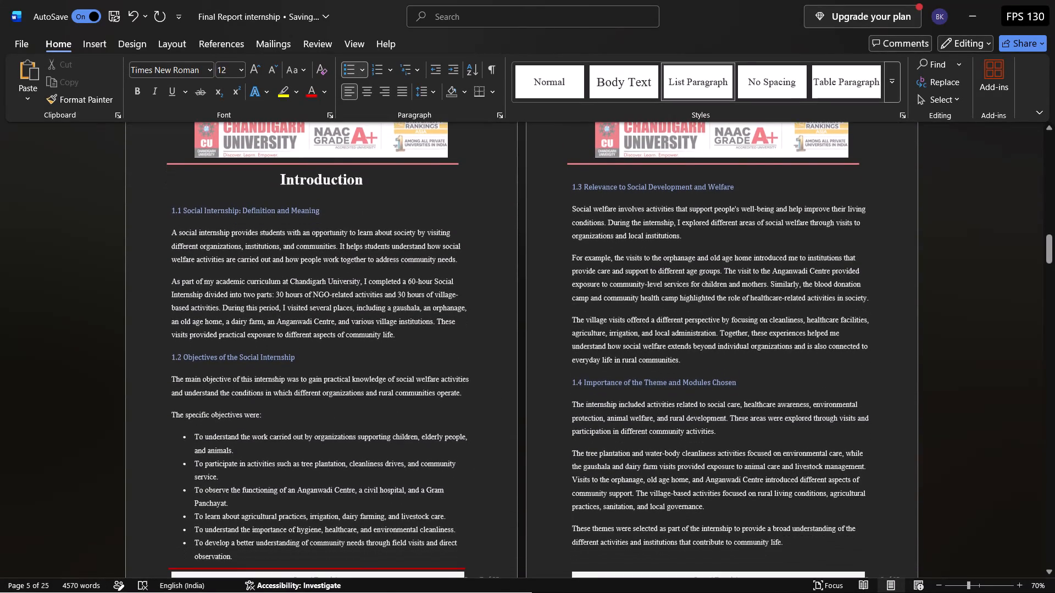
Change the round bullets of the specific objectives list under heading 1.2 to arrow bullets.
drag(179, 439, 340, 562)
click(353, 66)
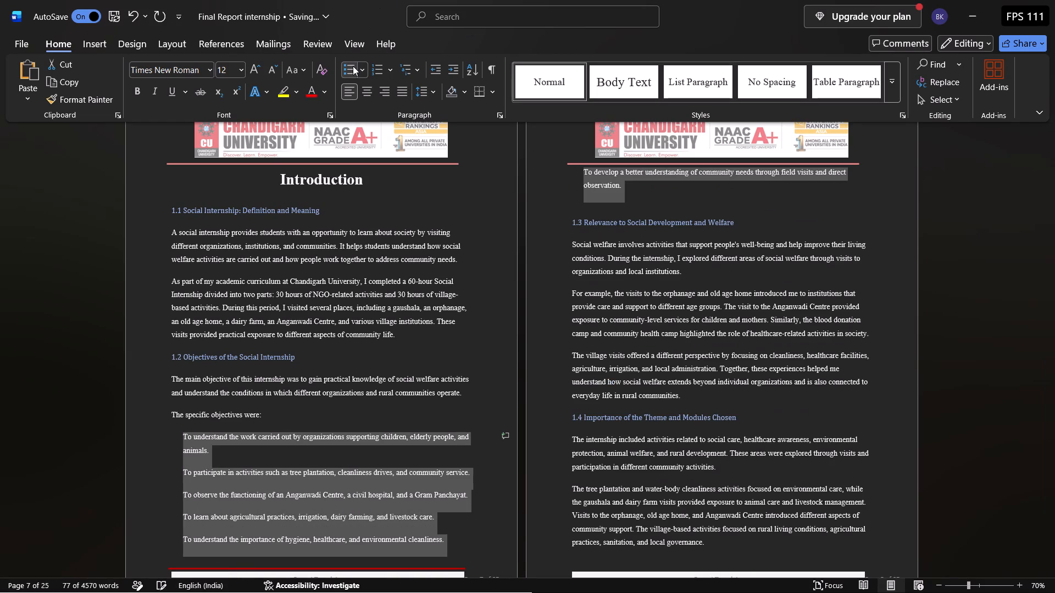
click(353, 66)
click(367, 69)
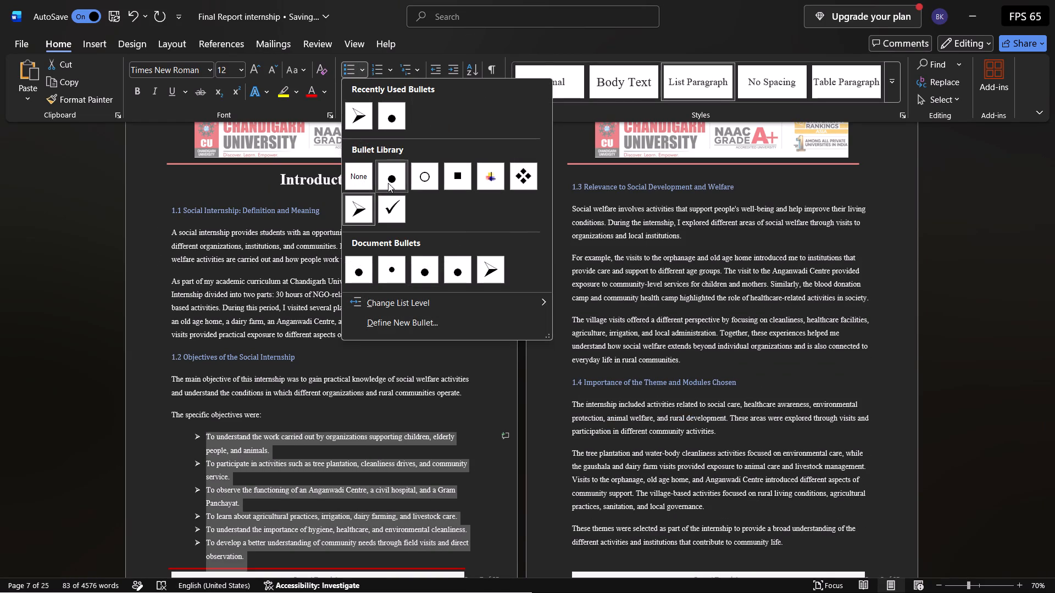
click(109, 279)
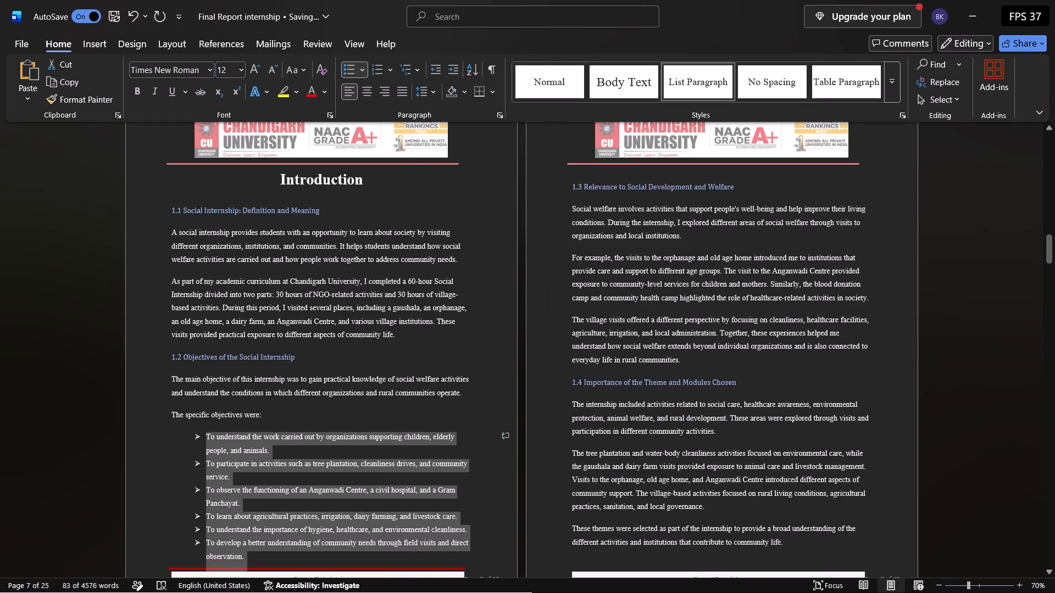
Replace the number 1.1 of the "Social Internship: Definition and Meaning" heading with a round bullet.
drag(169, 206, 285, 218)
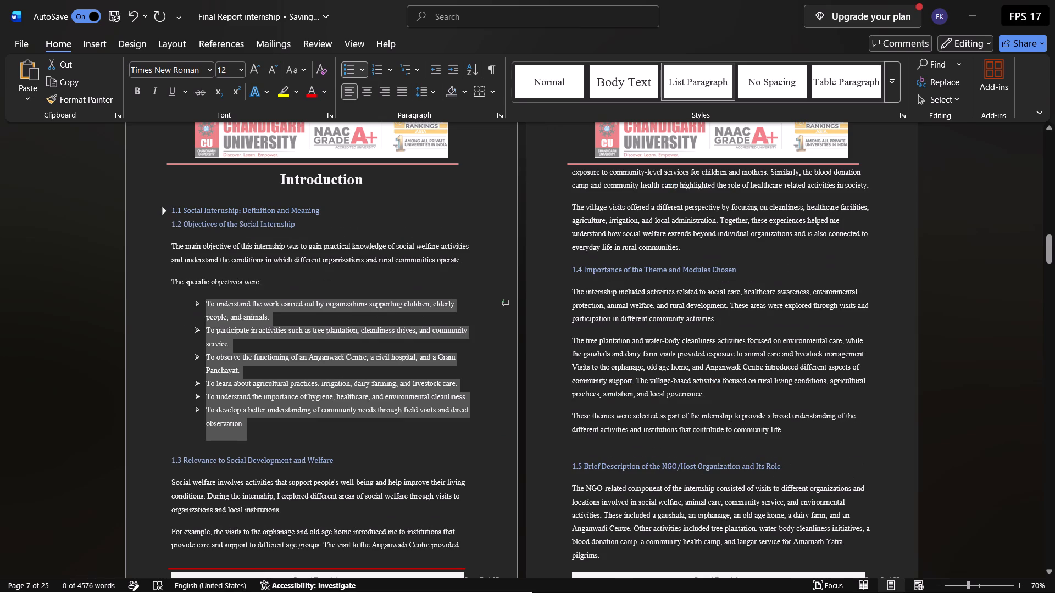
key(ctrl+z)
drag(322, 211, 190, 200)
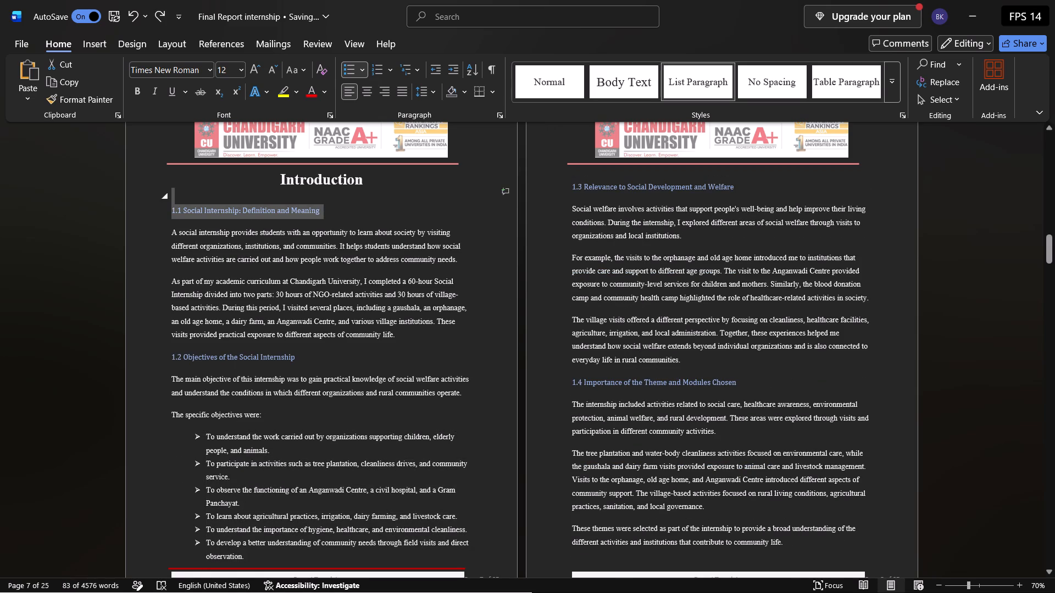
drag(190, 200, 163, 208)
drag(163, 208, 162, 208)
click(342, 76)
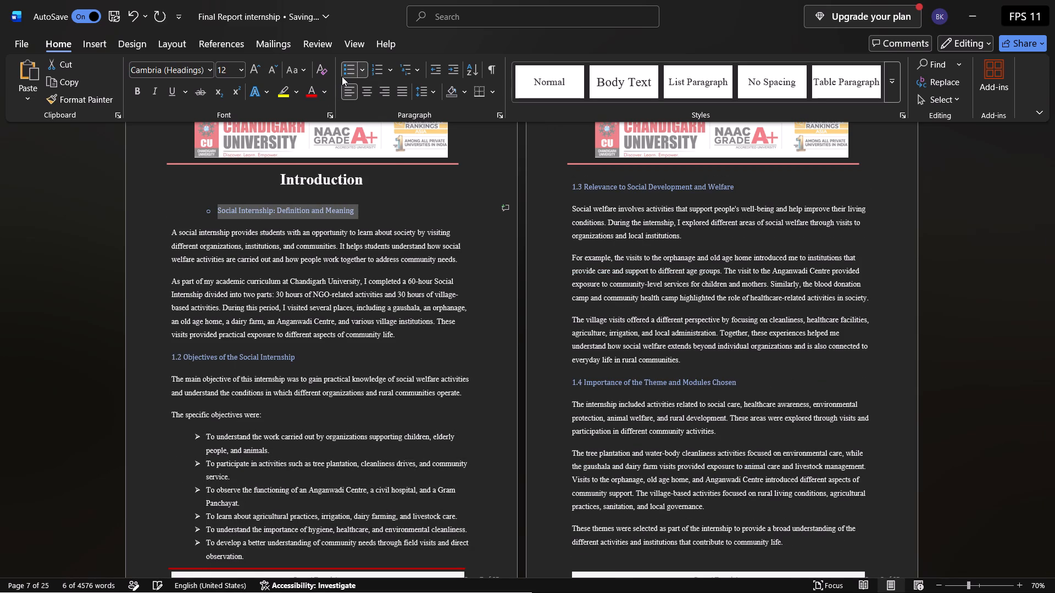
click(342, 76)
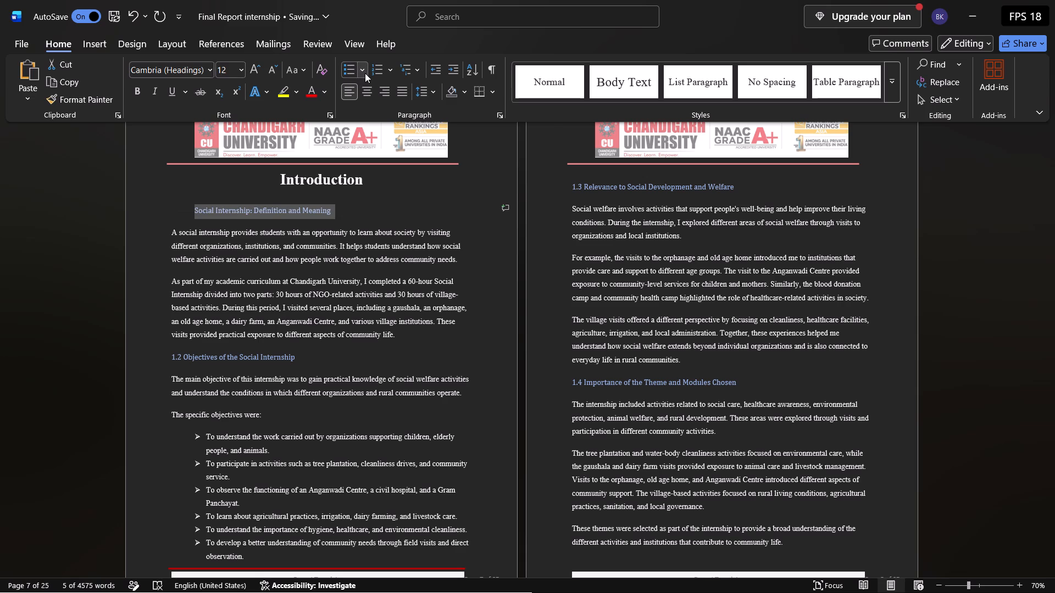
click(365, 73)
click(393, 108)
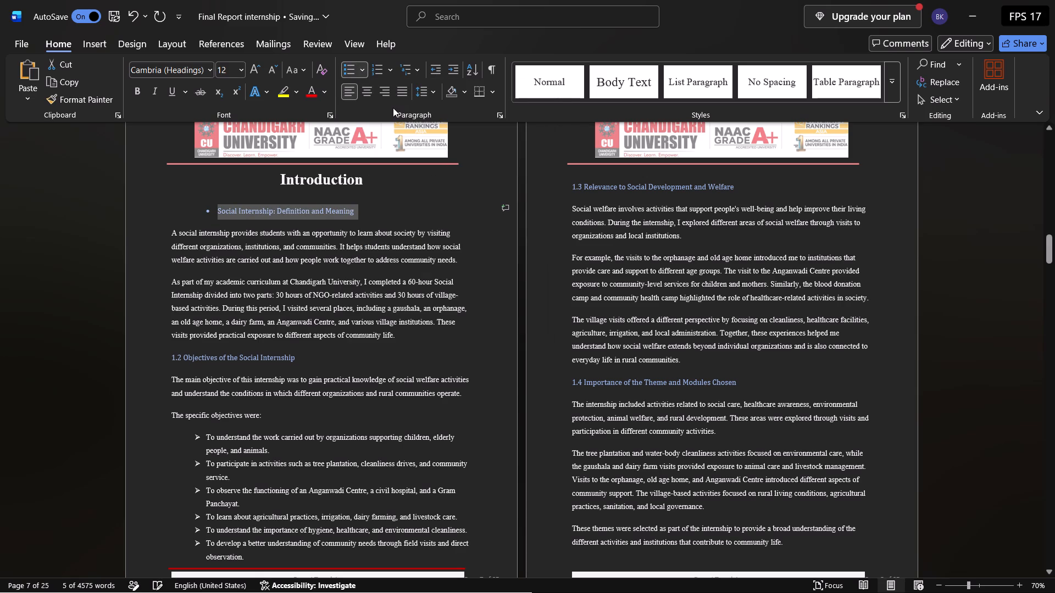
Remove the extra indent of the "Social Internship: Definition and Meaning" heading and reapply its round bullet, keeping a blank line below the Introduction title.
click(219, 205)
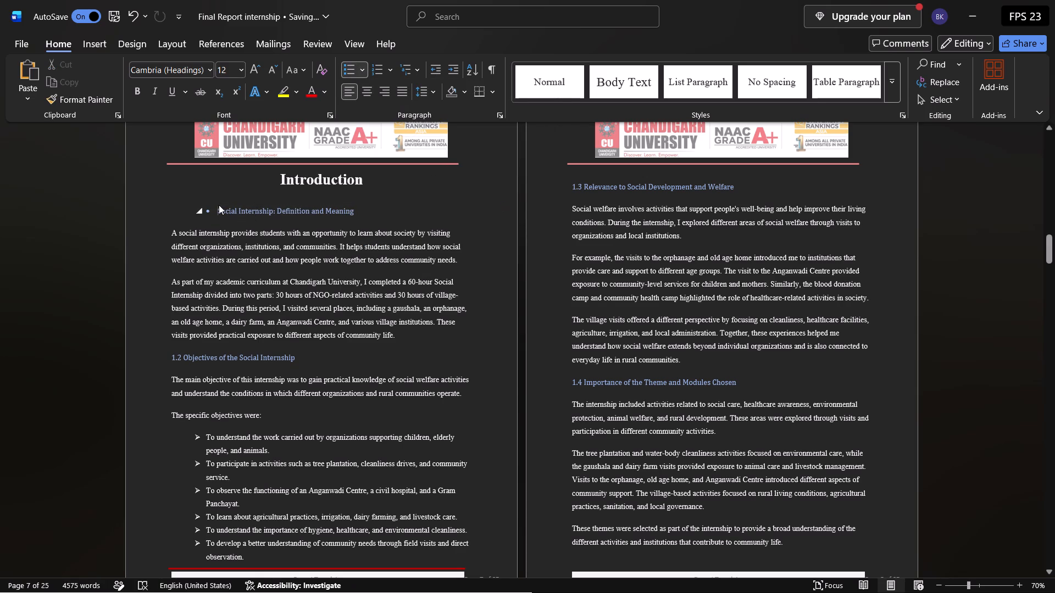
key(BackSpace)
key(BackSpace)
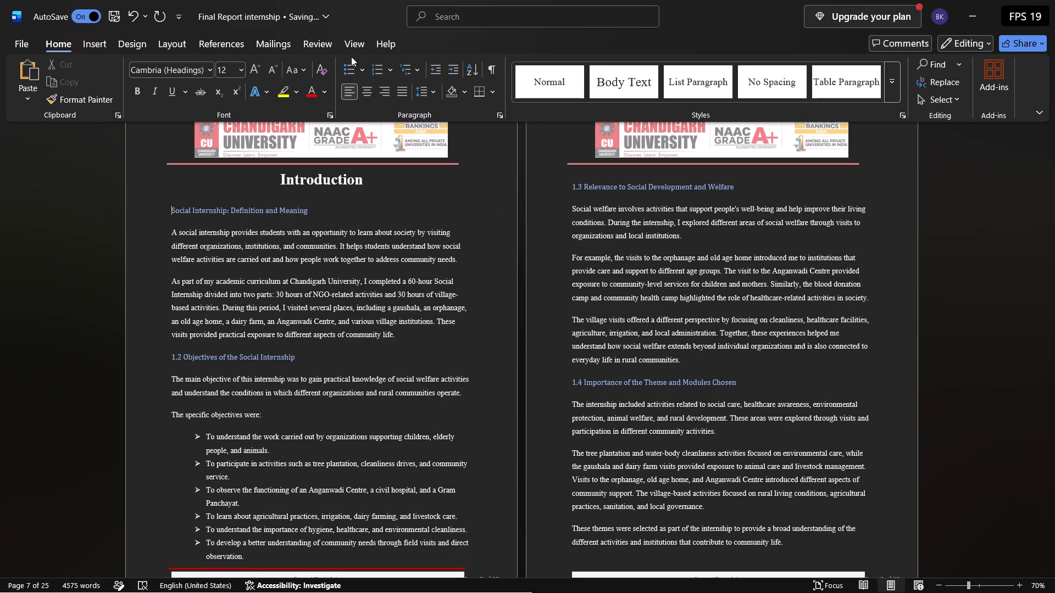
click(349, 64)
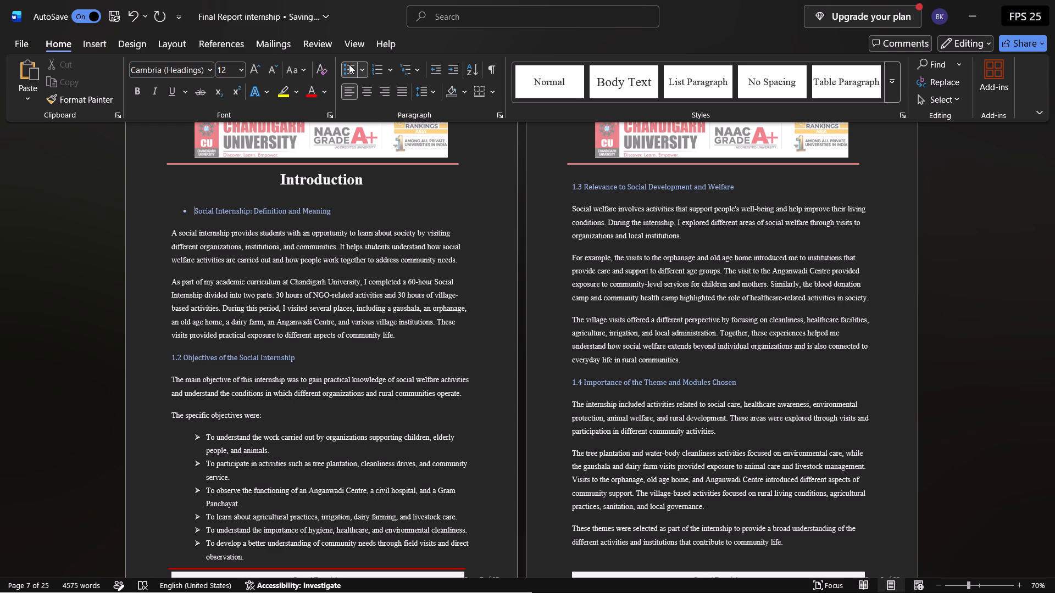
key(BackSpace)
key(BackSpace)
key(BackSpace)
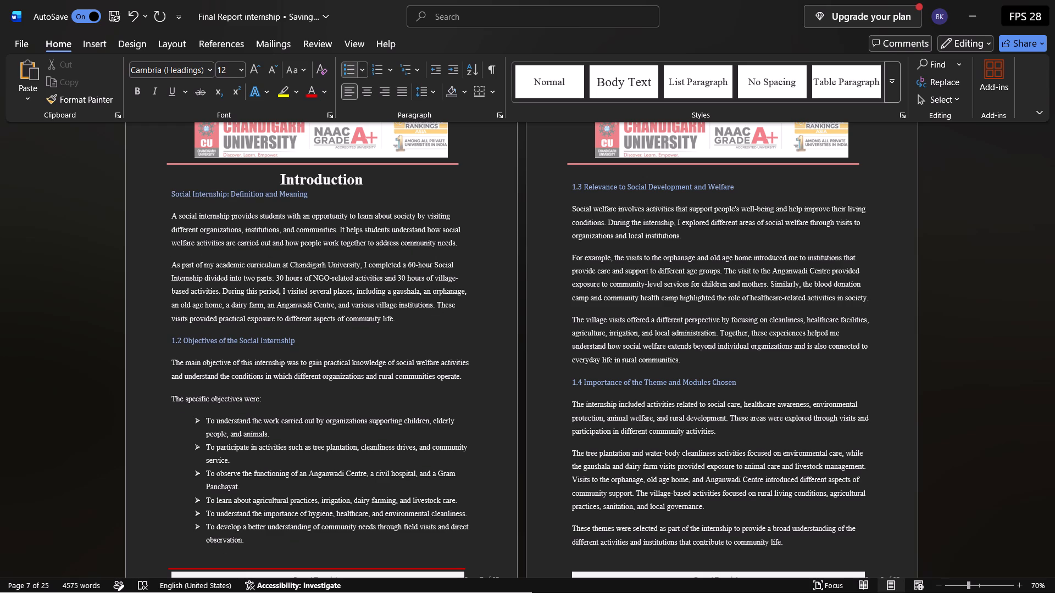
click(352, 65)
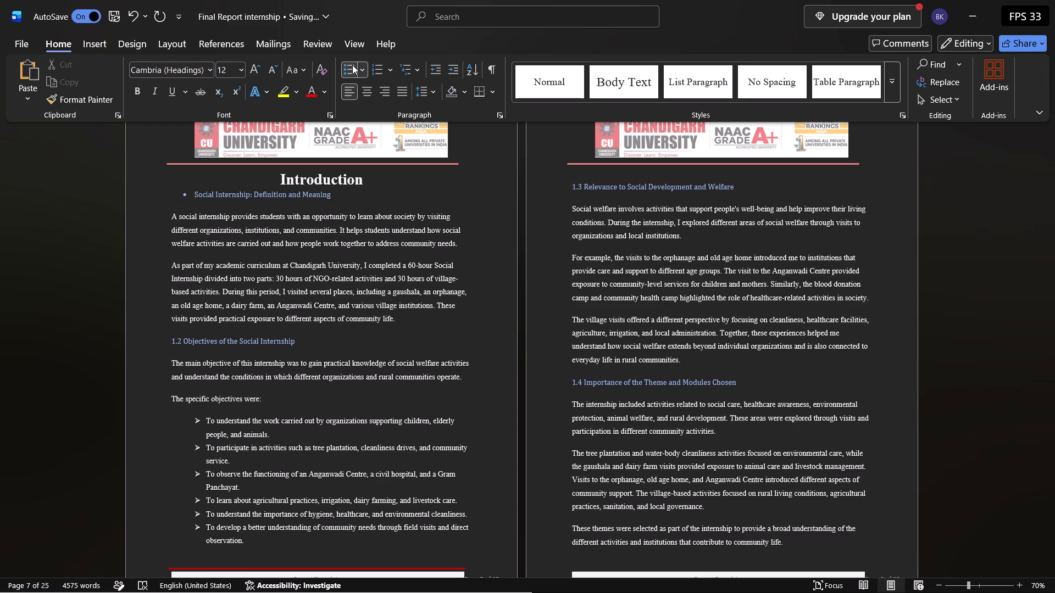
key(BackSpace)
key(BackSpace)
key(Return)
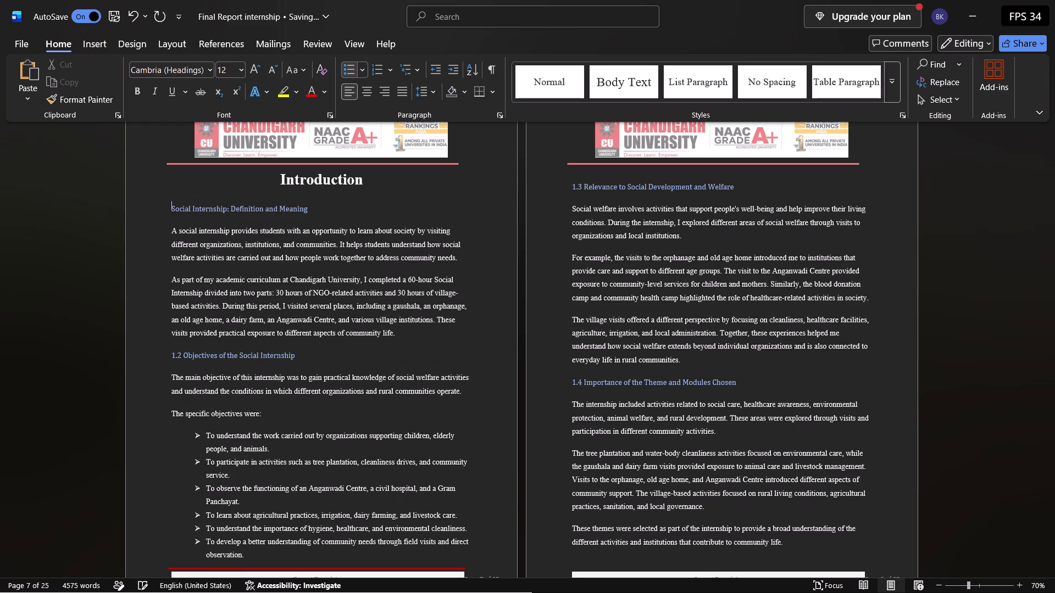
click(347, 74)
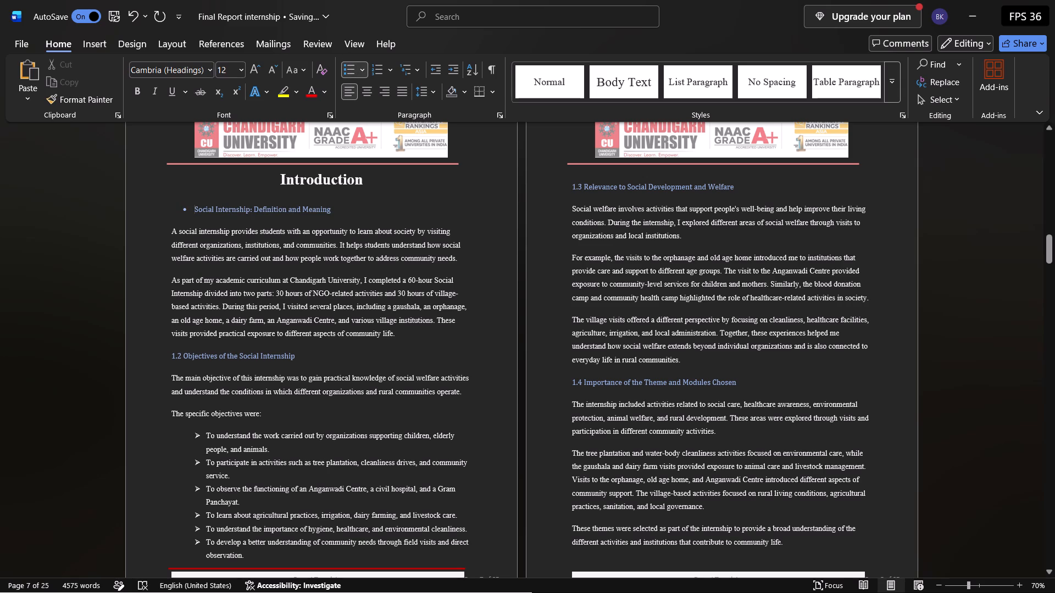
Replace the number 1.2 of the "Objectives of the Social Internship" heading with a round bullet.
click(180, 353)
key(BackSpace)
key(BackSpace)
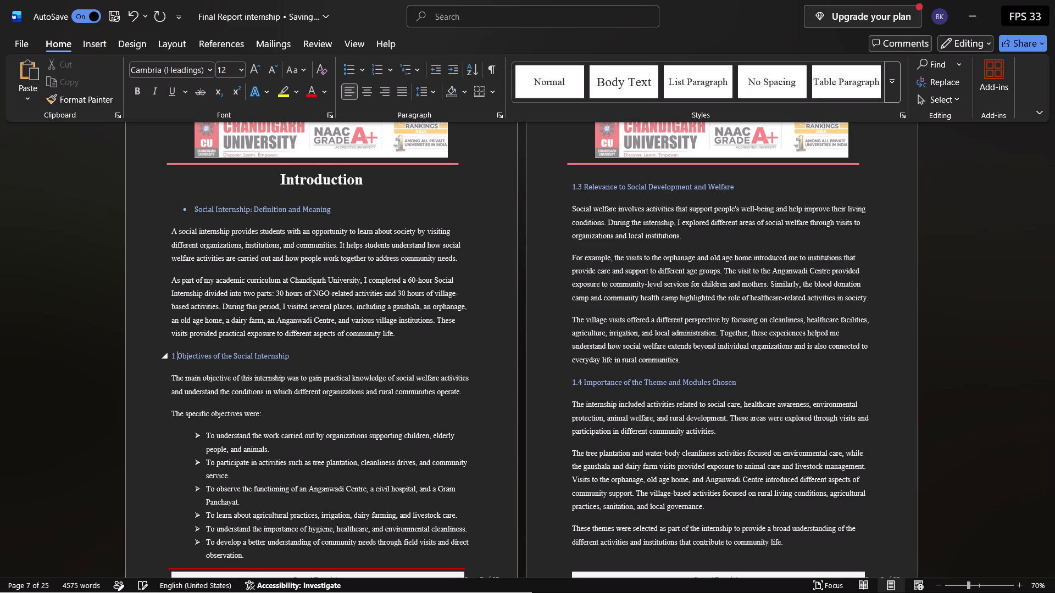
key(BackSpace)
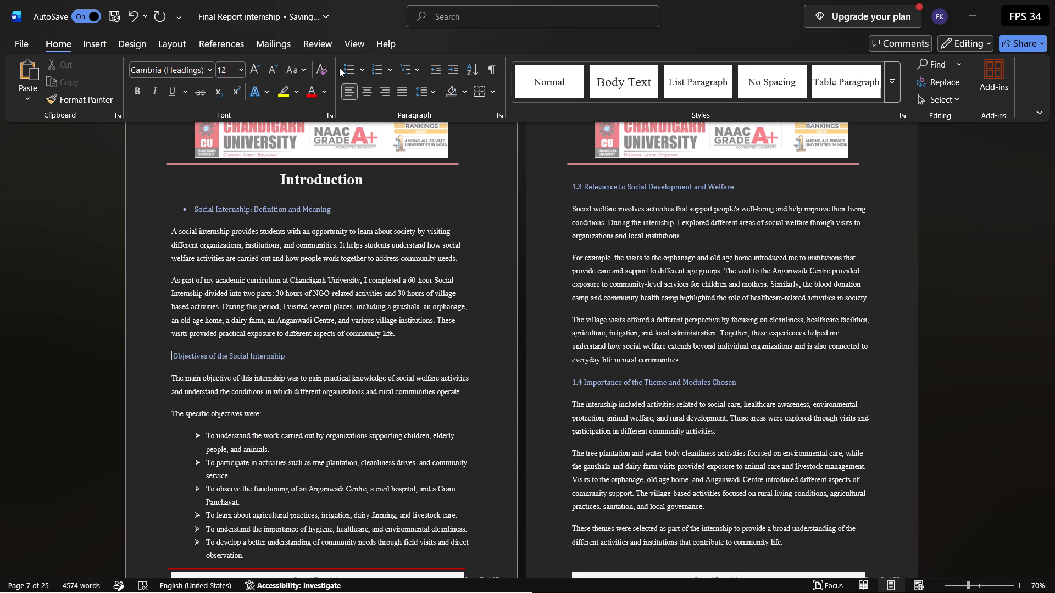
click(344, 68)
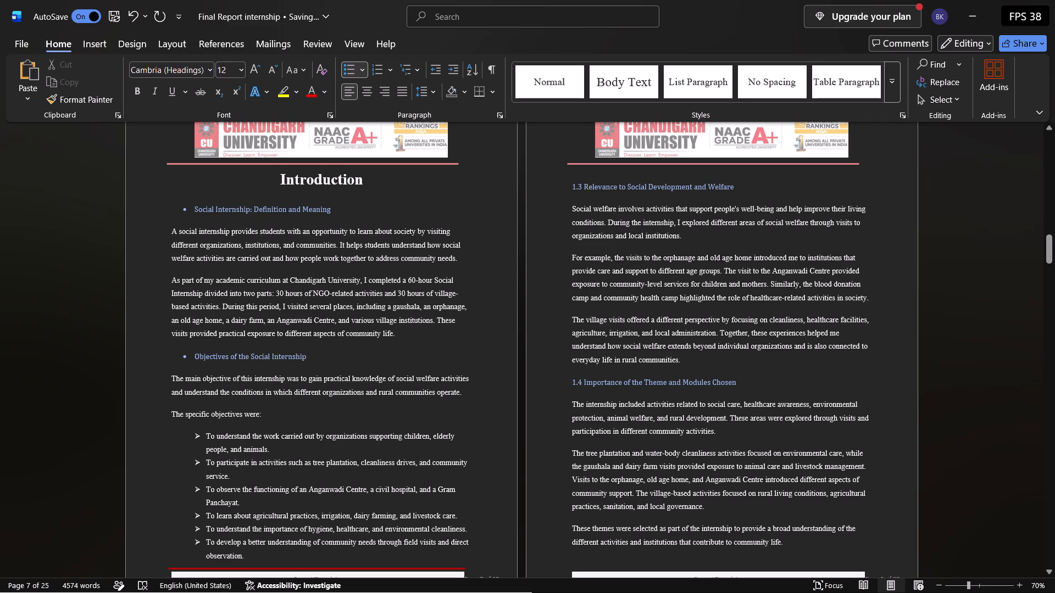
Replace the number 1.3 of the "Relevance to Social Development and Welfare" heading with a round bullet.
scroll(271, 377, down, 2)
scroll(271, 377, up, 1)
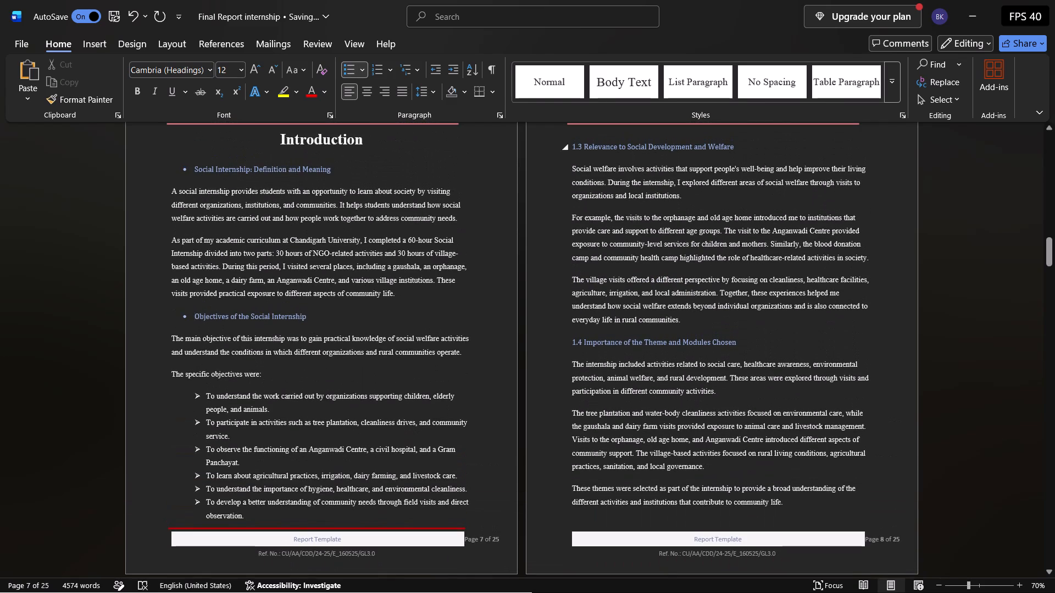
click(585, 147)
key(BackSpace)
key(BackSpace)
key(BackSpace)
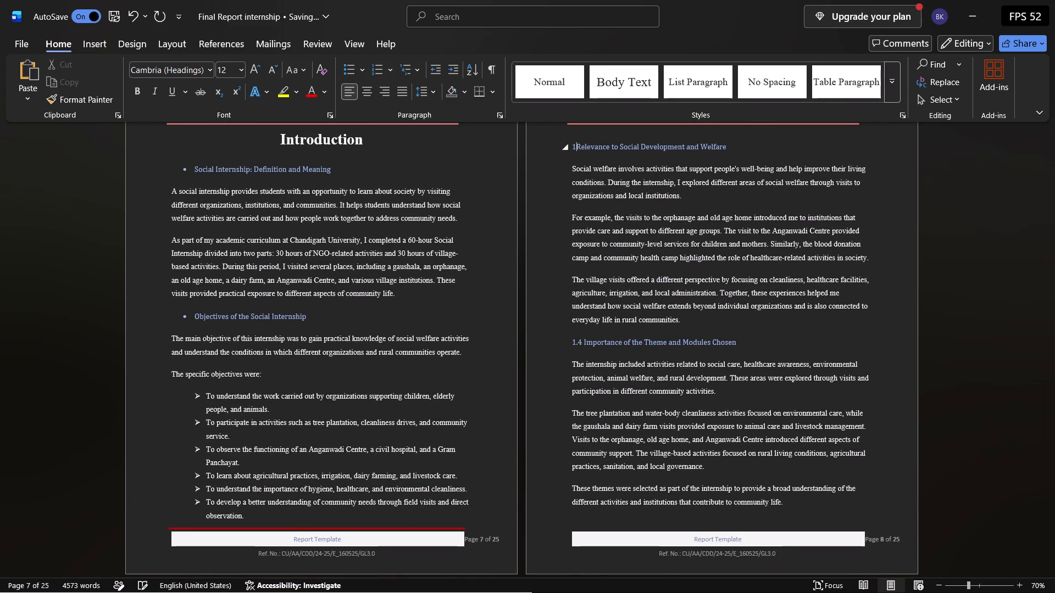
key(BackSpace)
click(348, 66)
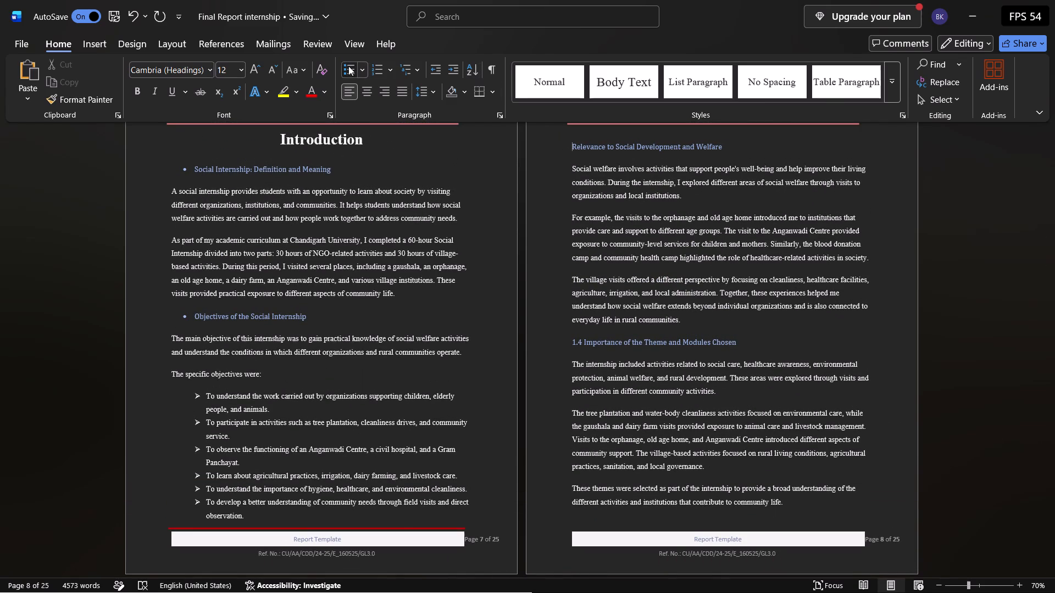
Replace the number 1.4 of the "Importance of the Theme and Modules Chosen" heading with a round bullet.
click(582, 348)
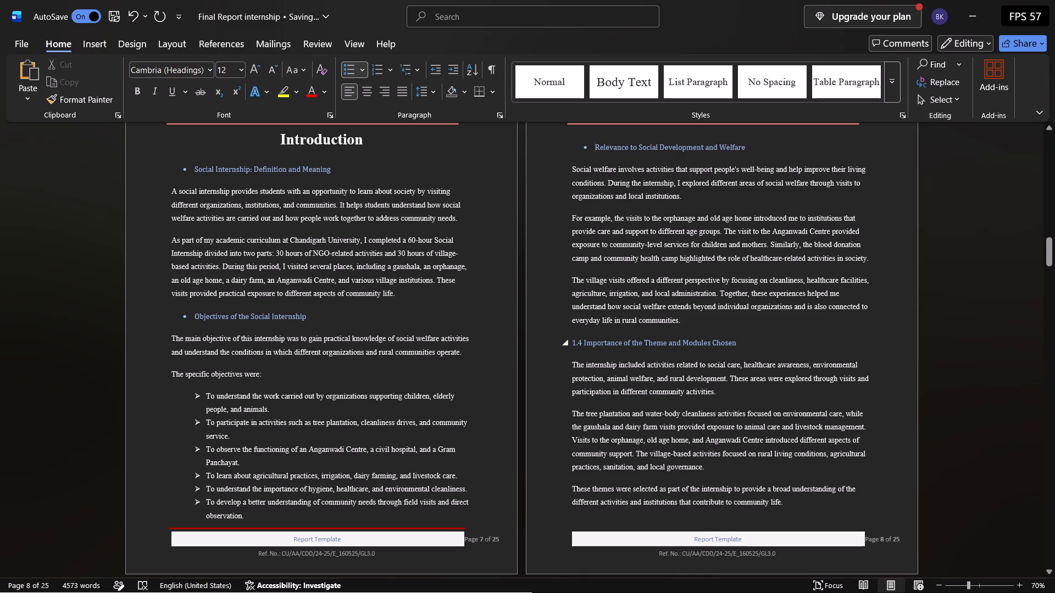
key(BackSpace)
key(BackSpace)
key(BackSpace)
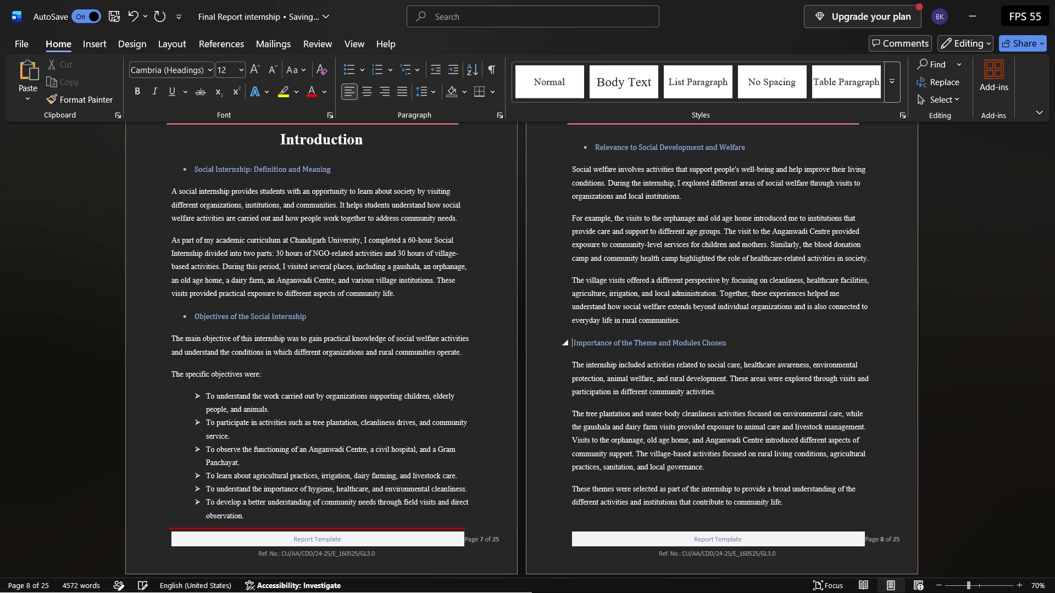
click(349, 67)
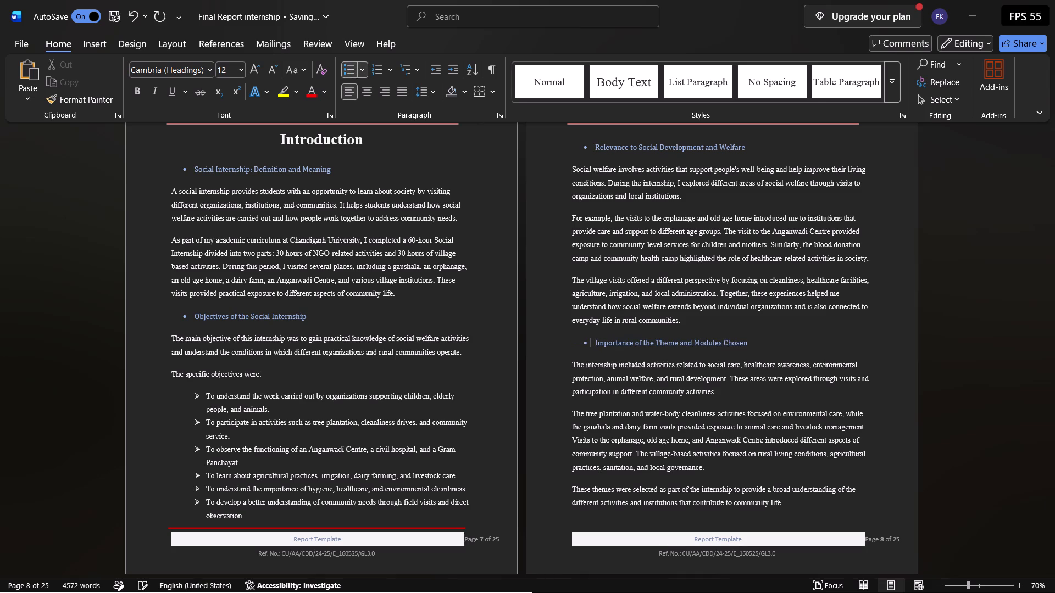
Replace the number 1.5 of the "Brief Description of the NGO/Host Organization and Its Role" heading with a round bullet.
scroll(470, 399, down, 3)
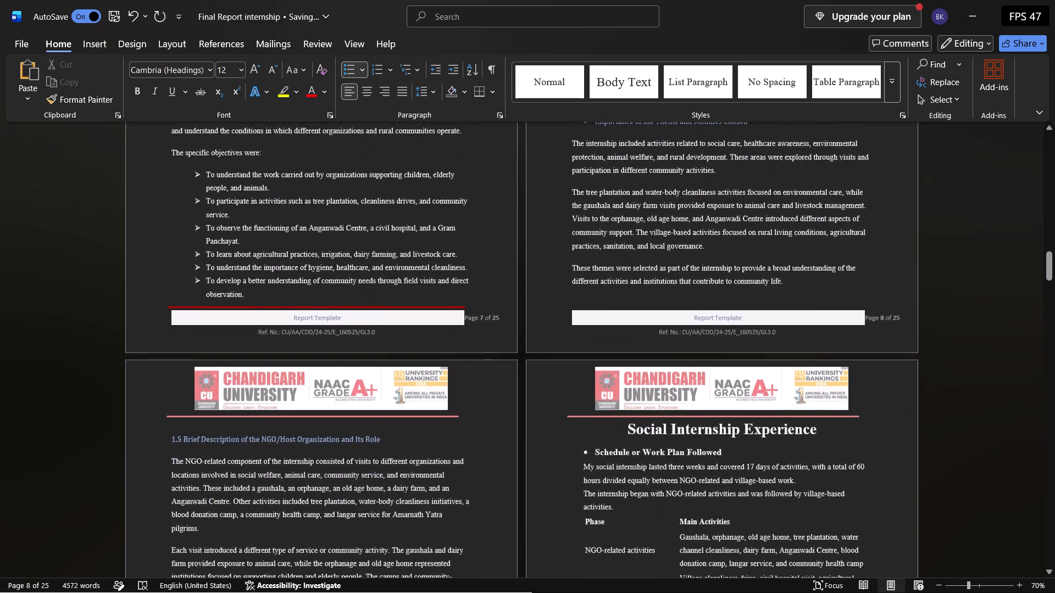
scroll(470, 399, down, 1)
click(180, 308)
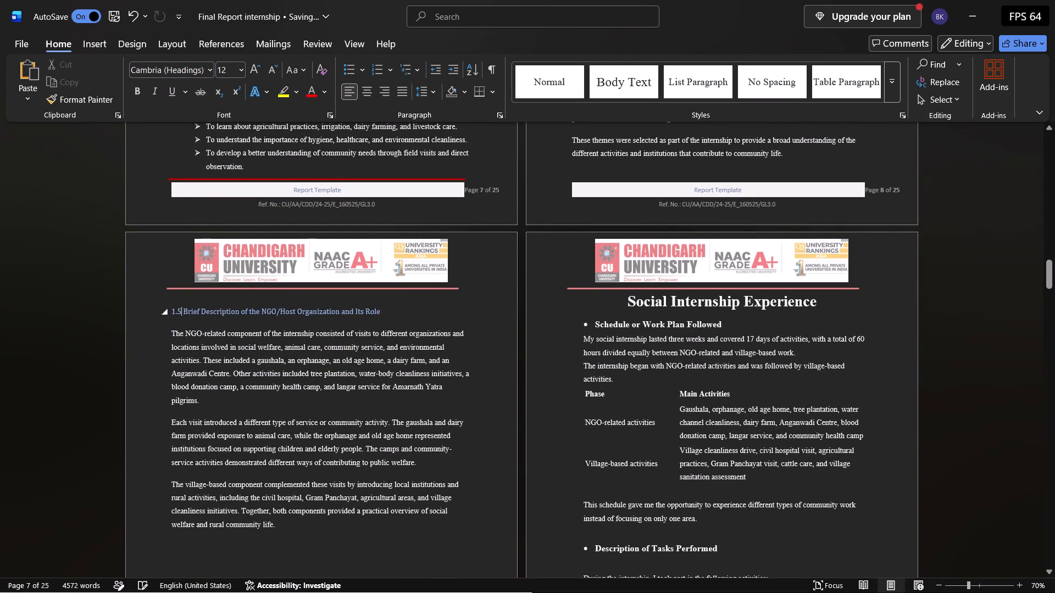
key(BackSpace)
key(BackSpace)
key(BackSpace)
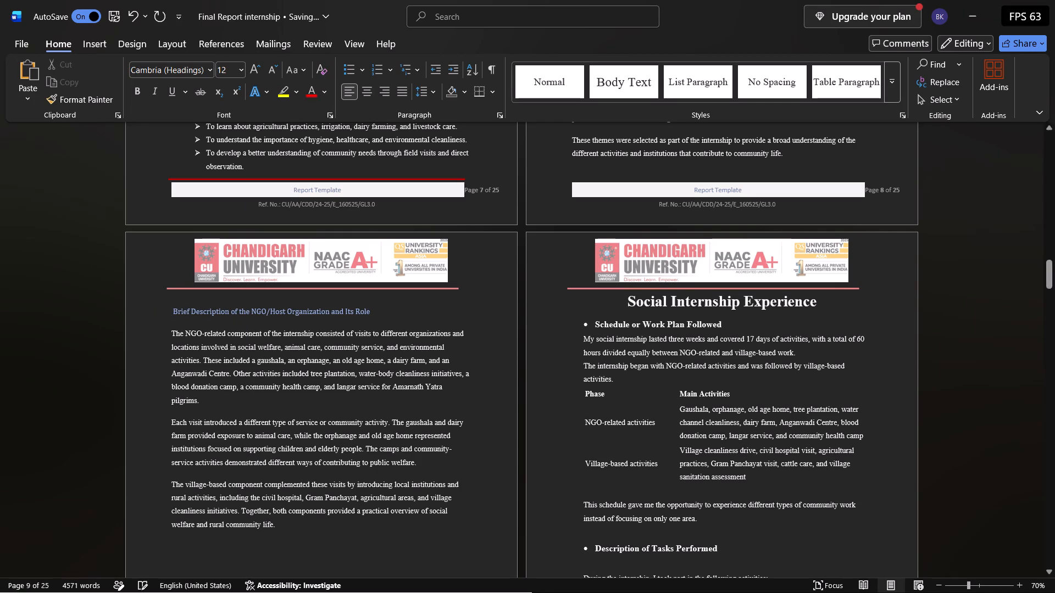
click(343, 76)
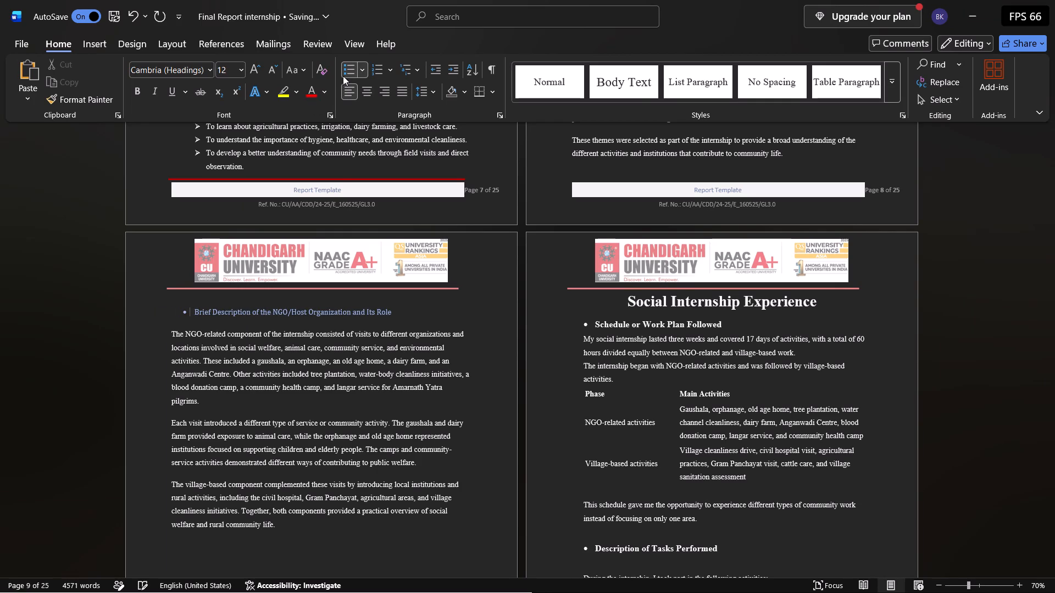
Set the font colour of the "Brief Description of the NGO/Host Organization and Its Role" heading to the white theme colour.
scroll(288, 302, down, 1)
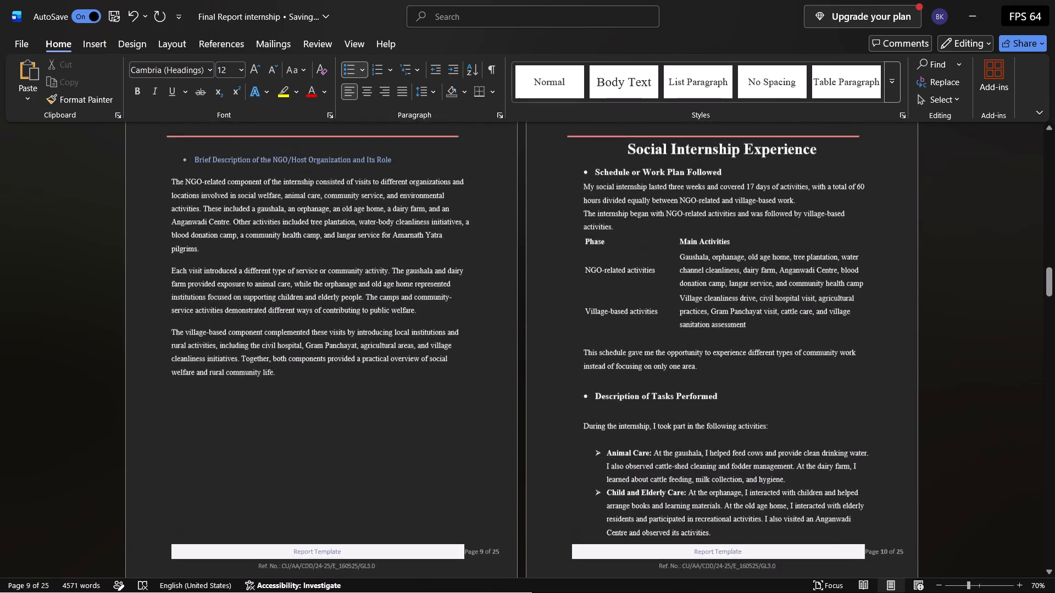
scroll(288, 302, down, 1)
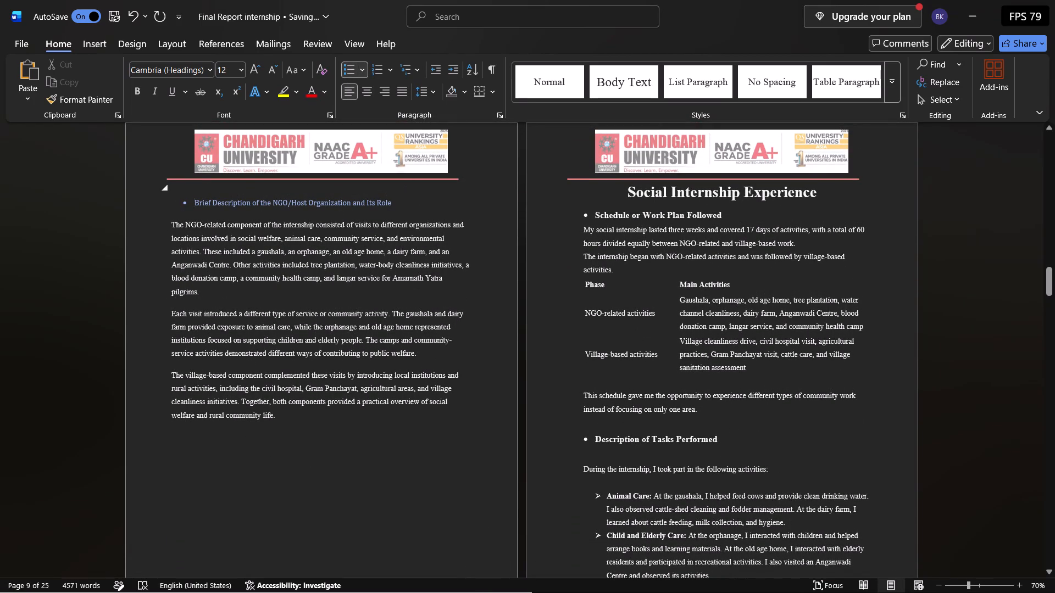
drag(400, 203, 182, 199)
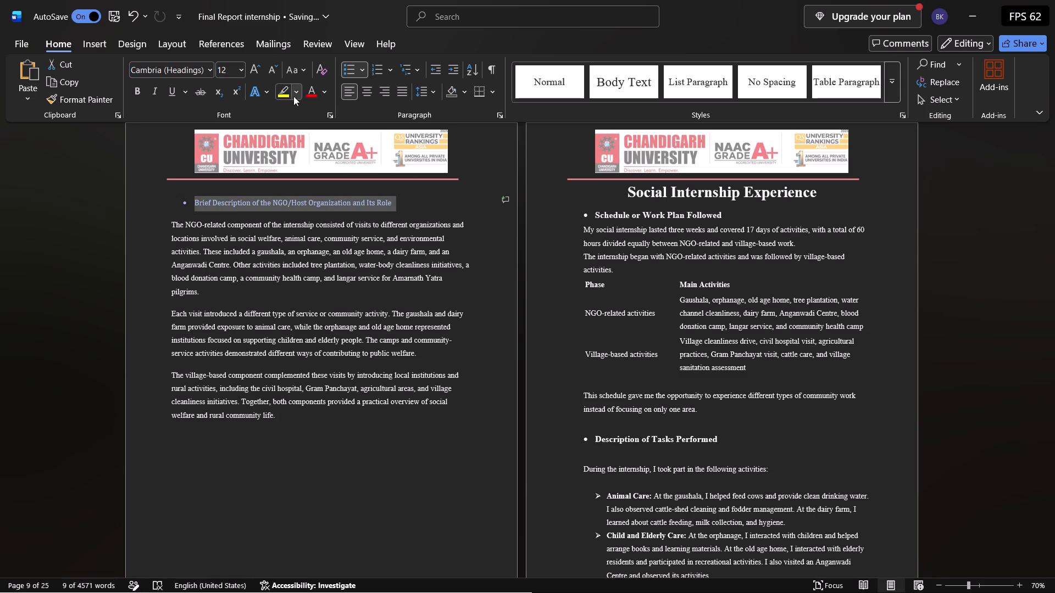
click(325, 89)
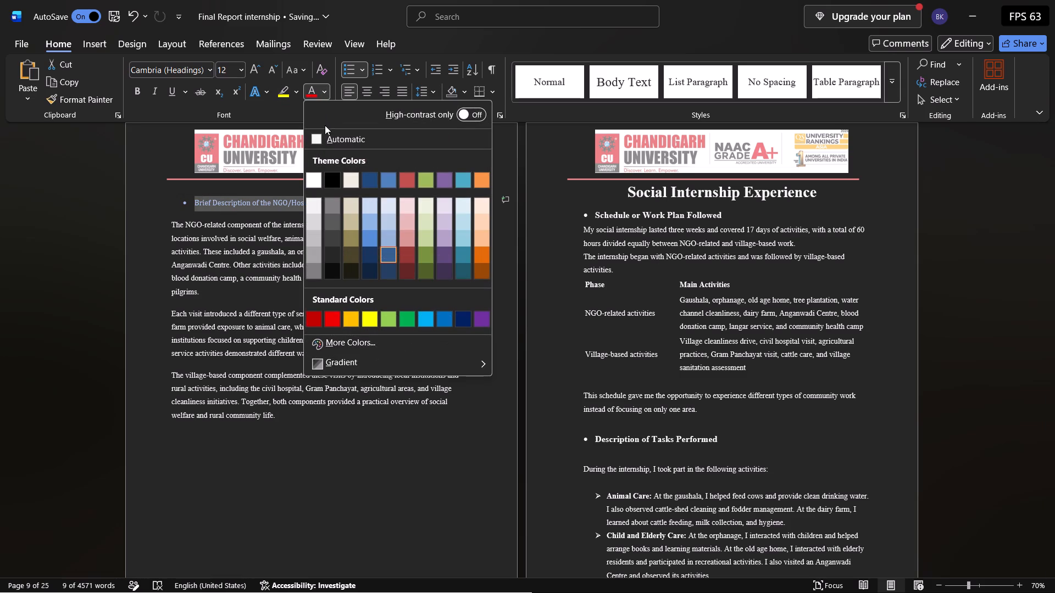
click(315, 177)
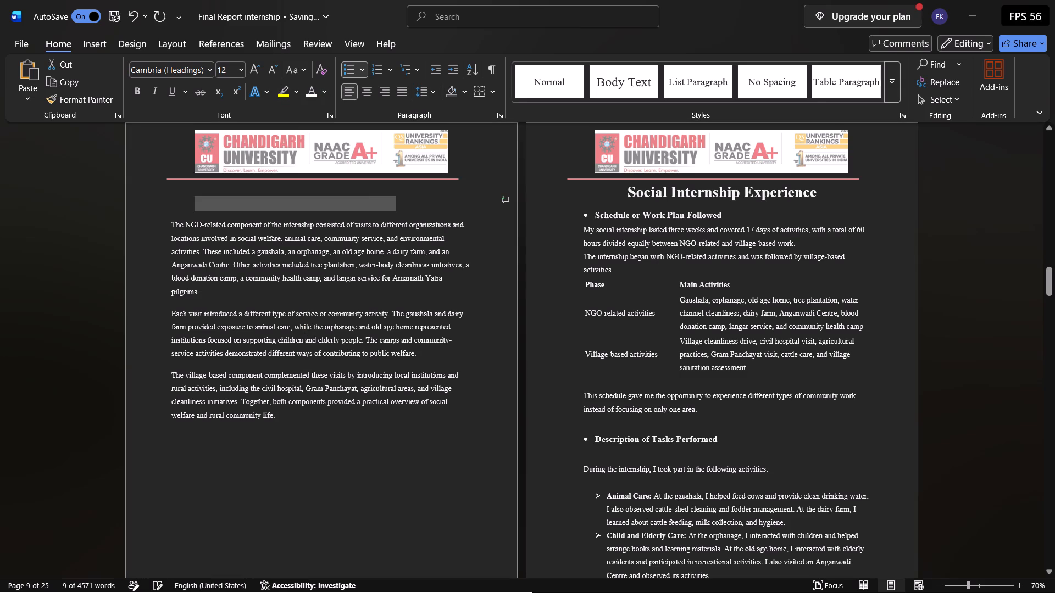
click(387, 202)
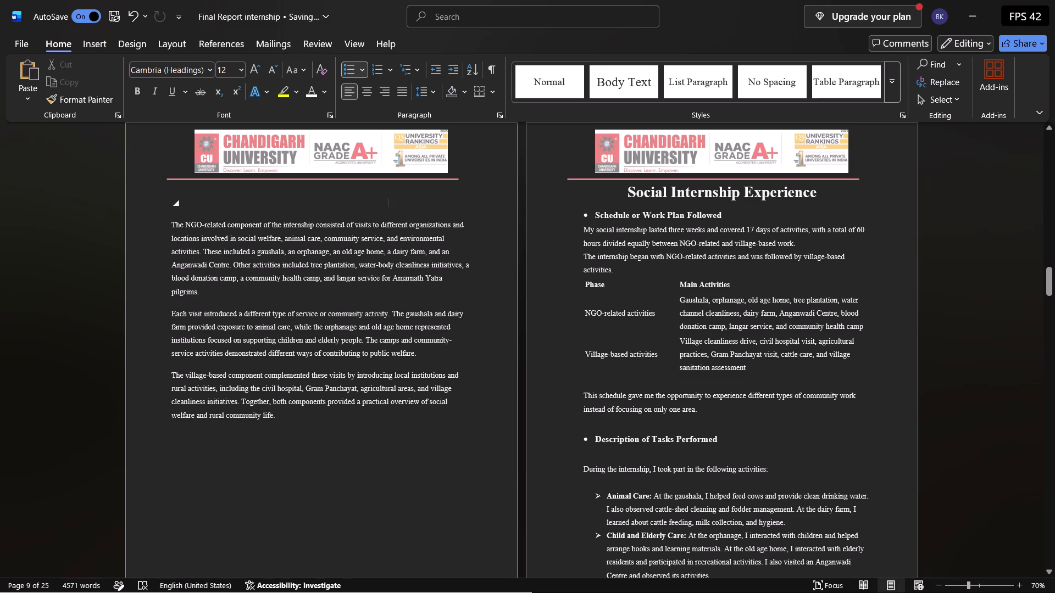
Undo the last font colour change on the "Brief Description of the NGO/Host Organization and Its Role" heading.
key(ctrl+z)
click(423, 200)
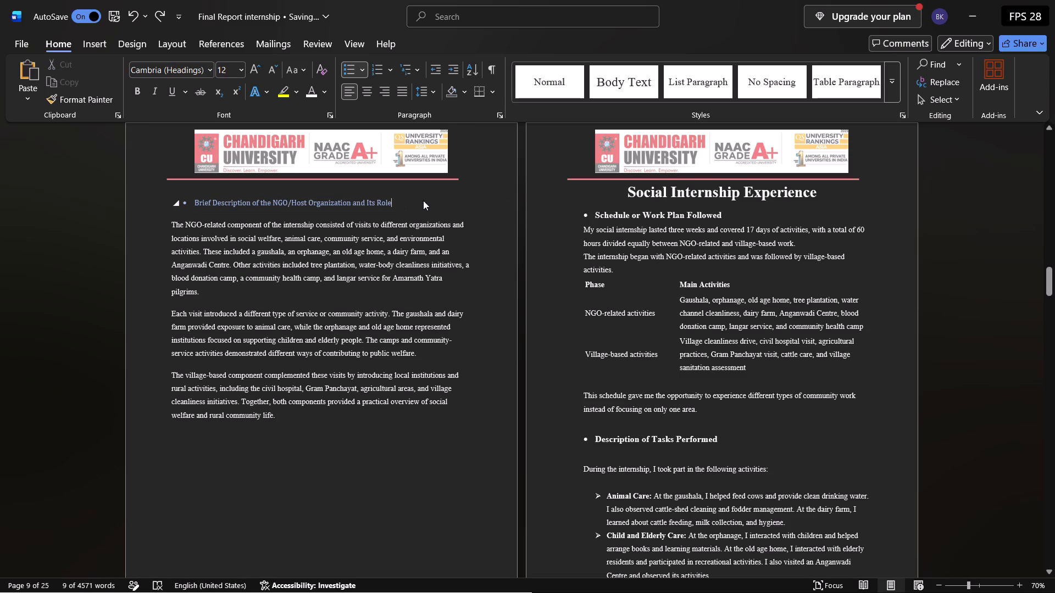
Review the headings and list bullets across the pages of the Social Internship Experience chapter.
scroll(423, 200, down, 1)
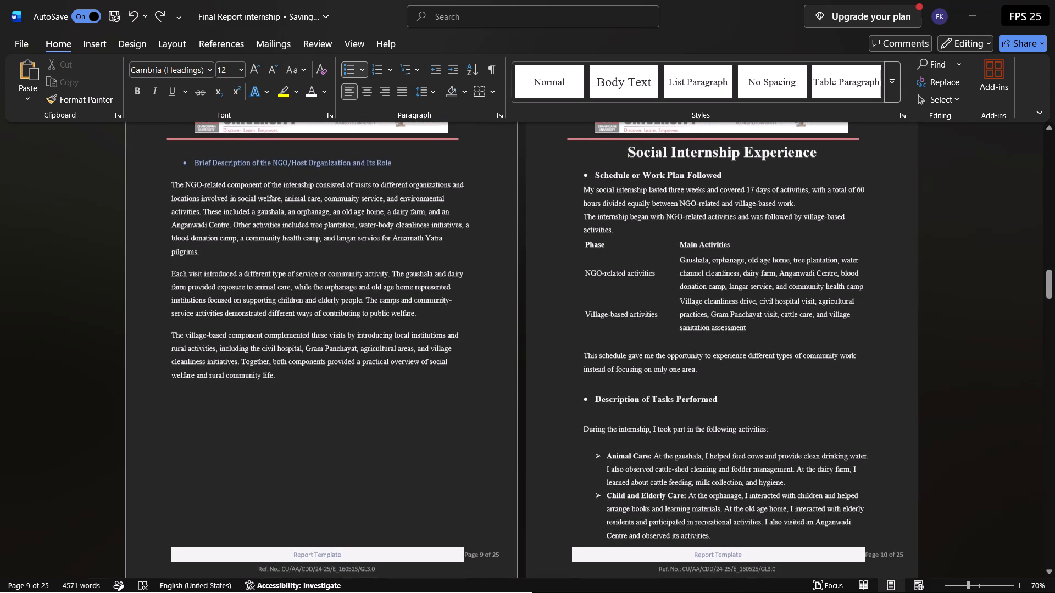
scroll(622, 405, down, 2)
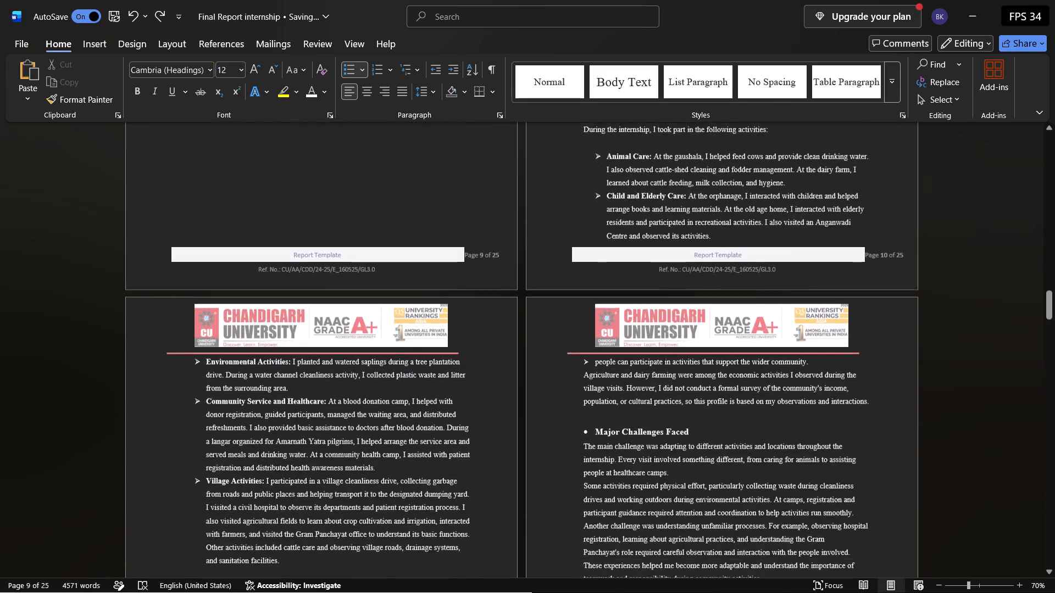
scroll(622, 405, down, 3)
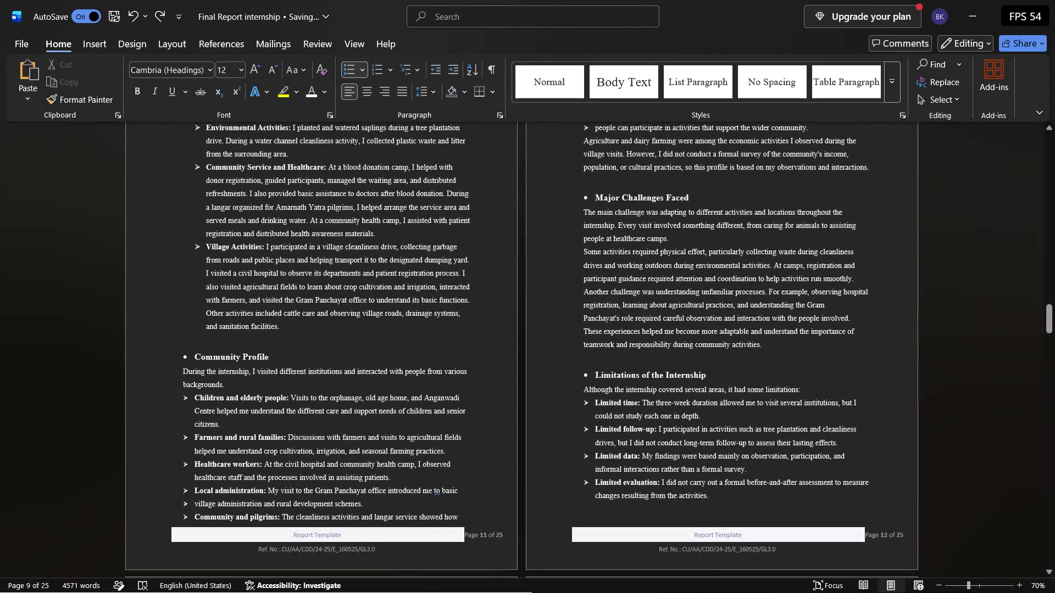
scroll(622, 405, down, 1)
scroll(593, 387, up, 1)
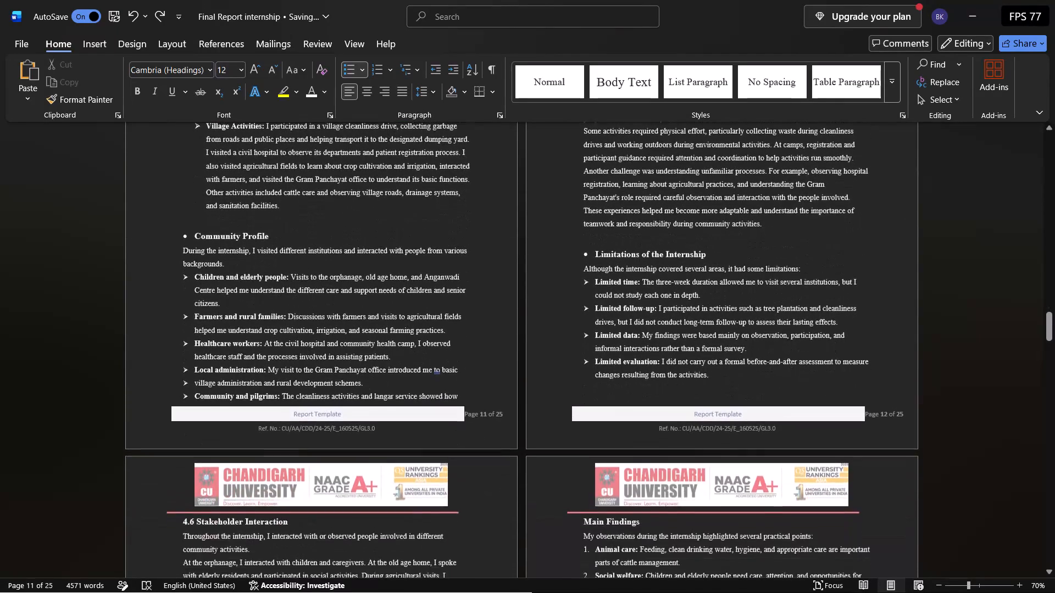
scroll(593, 387, up, 1)
scroll(593, 387, down, 1)
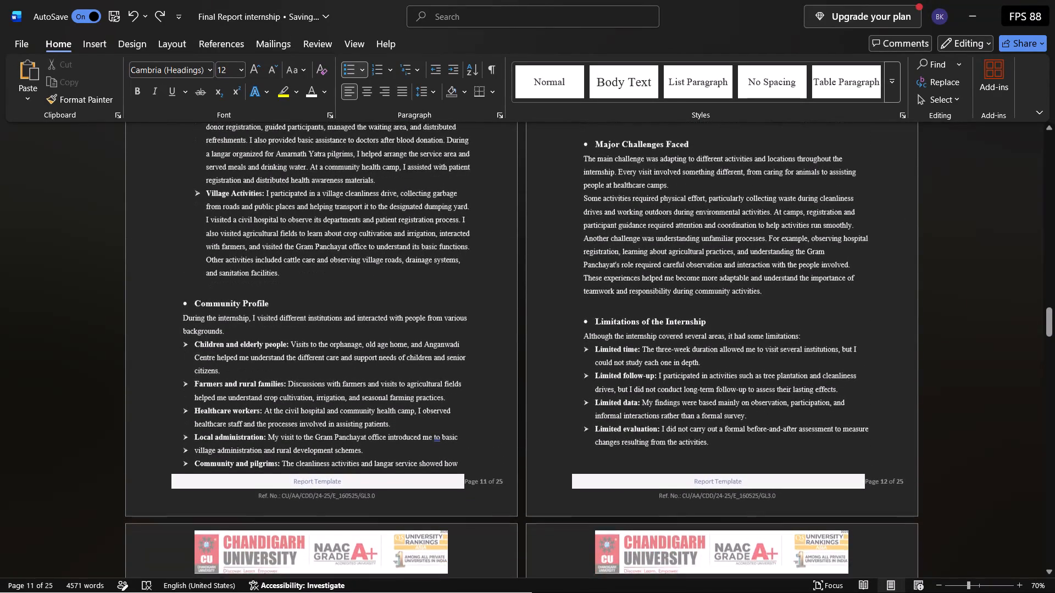
scroll(593, 387, down, 2)
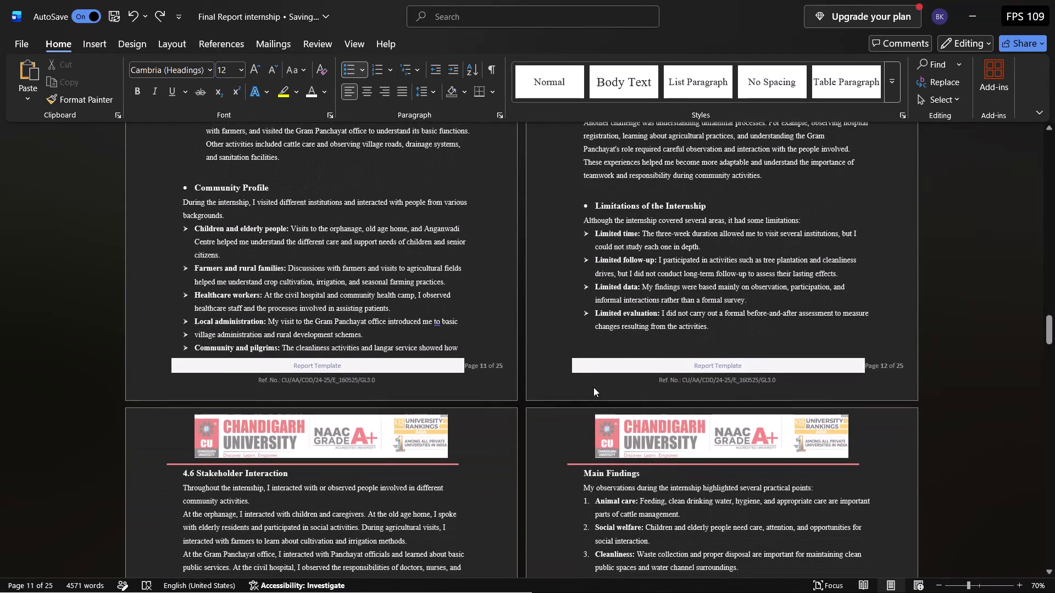
scroll(593, 387, down, 1)
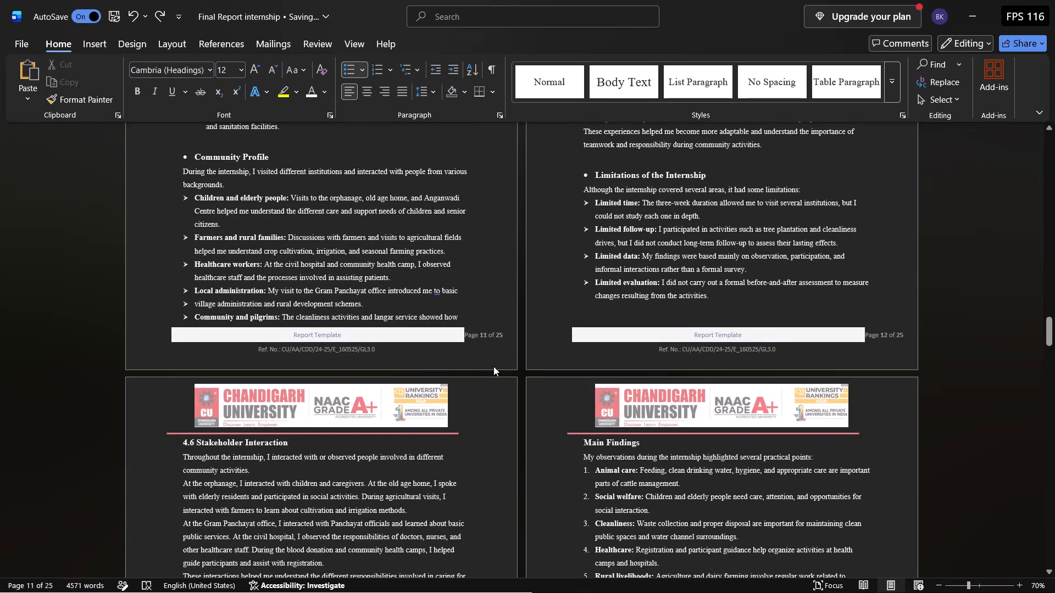
scroll(493, 366, down, 1)
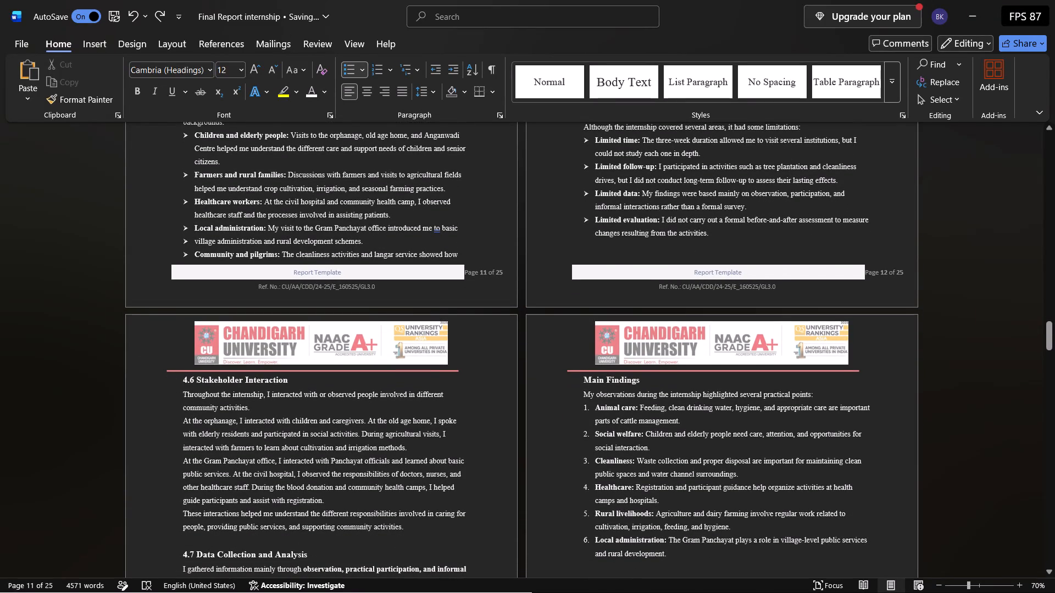
scroll(493, 366, down, 1)
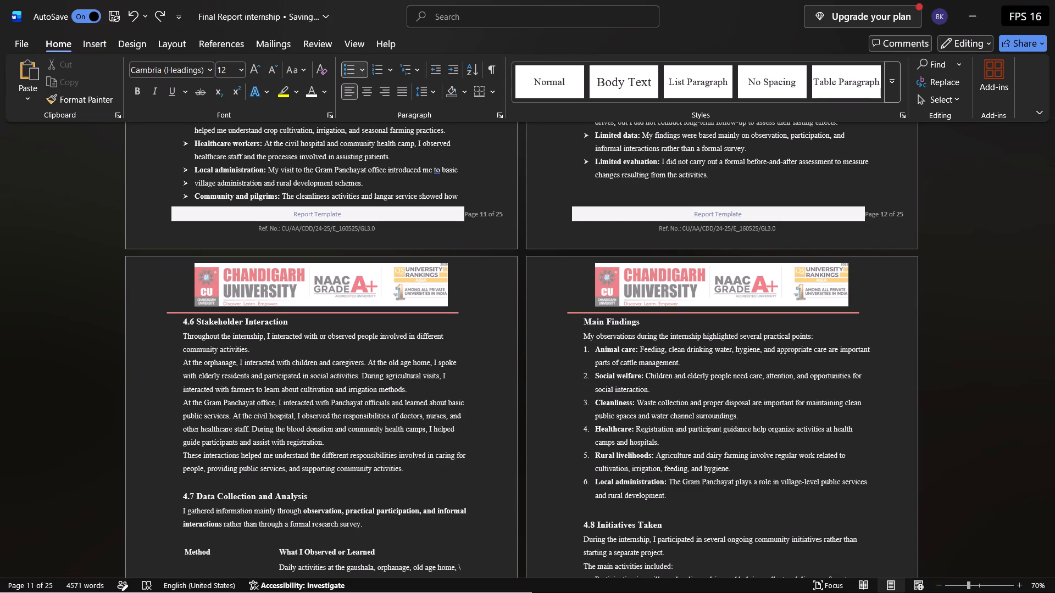
scroll(493, 366, down, 1)
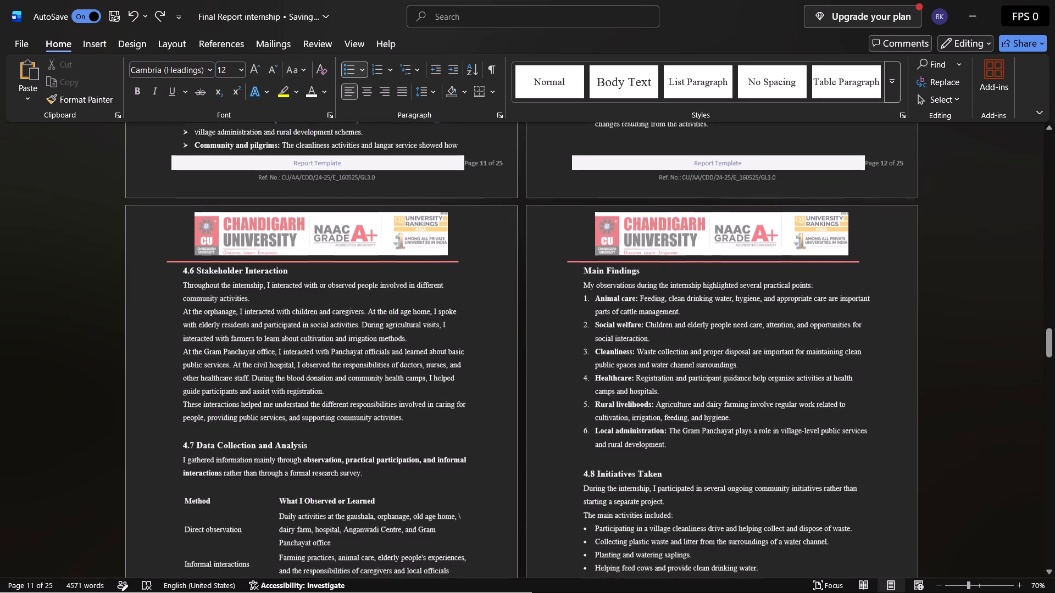
scroll(493, 366, down, 1)
scroll(493, 366, up, 3)
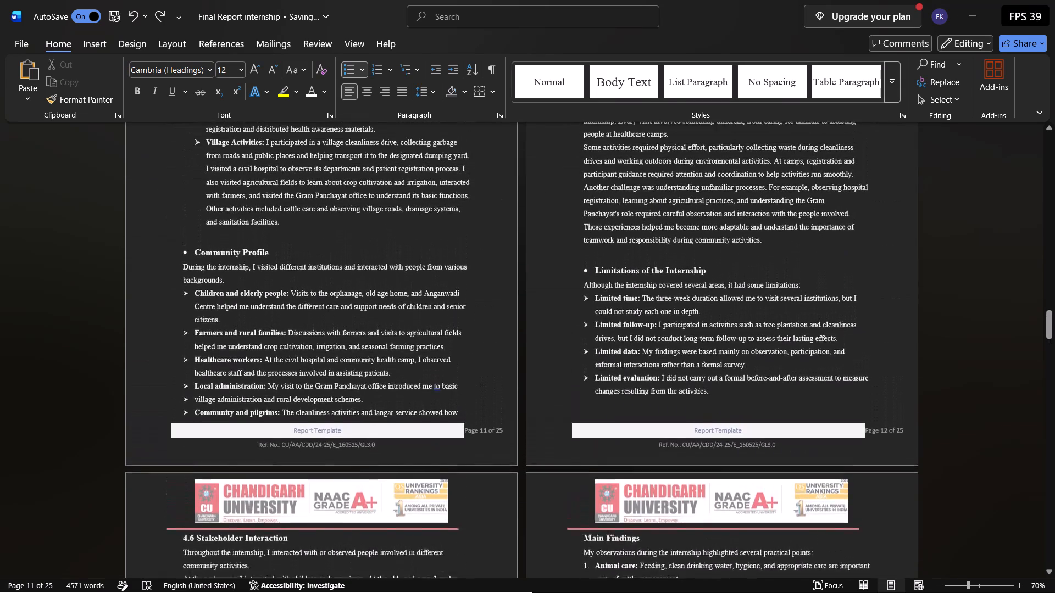
scroll(493, 366, up, 3)
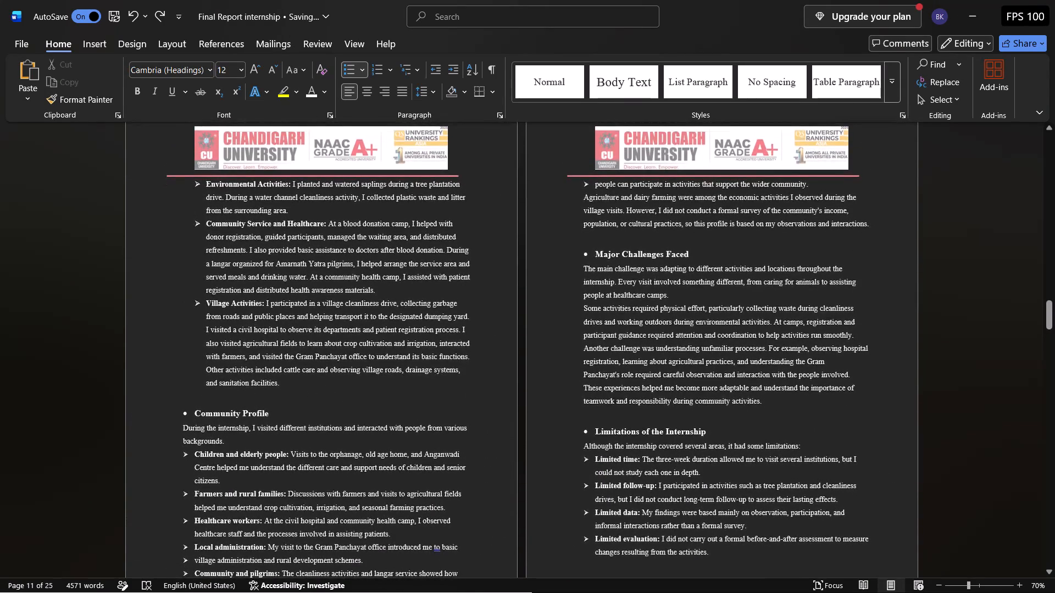
Replace the number 4.6 of the "Stakeholder Interaction" heading with a round bullet.
scroll(493, 366, down, 3)
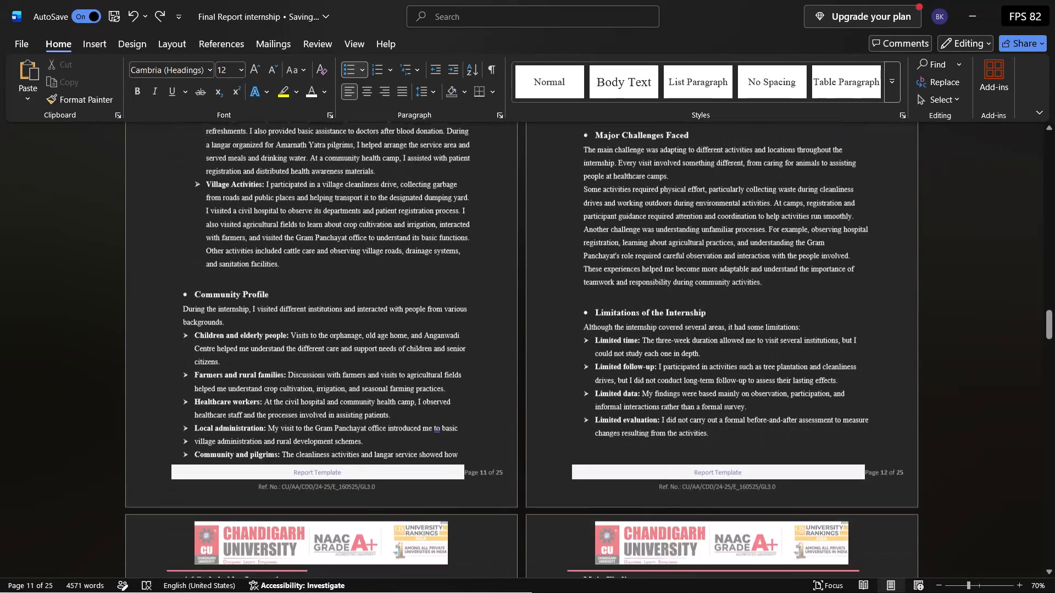
scroll(493, 366, down, 2)
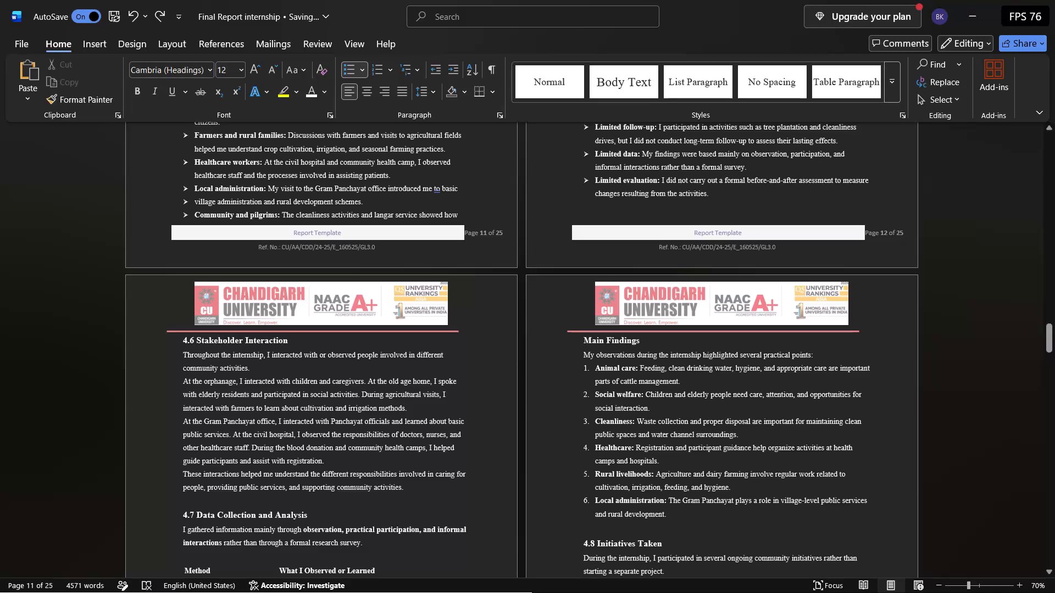
click(198, 340)
key(BackSpace)
key(BackSpace)
key(BackSpace)
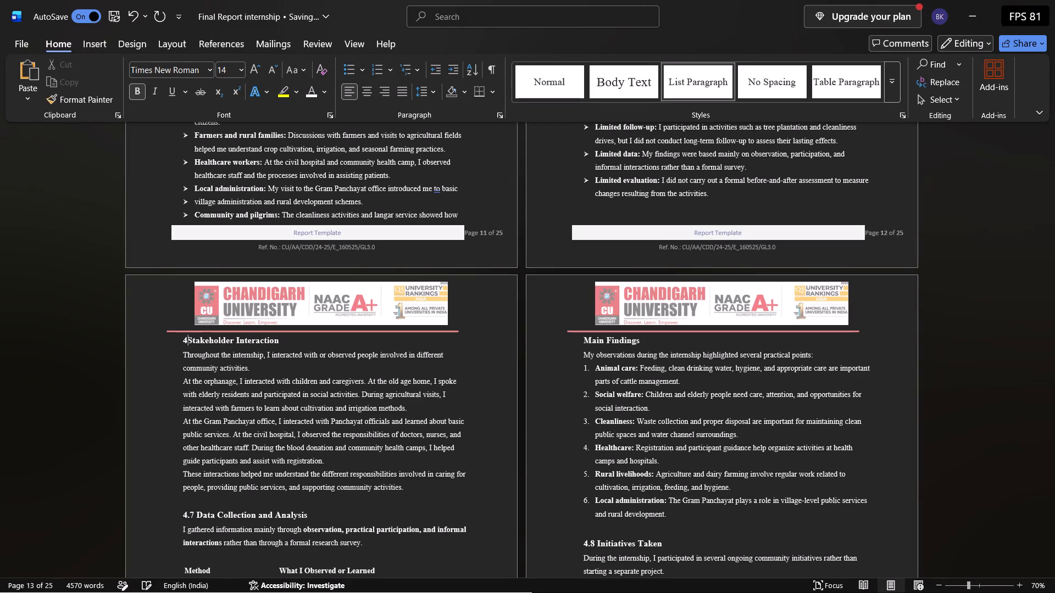
key(BackSpace)
click(352, 66)
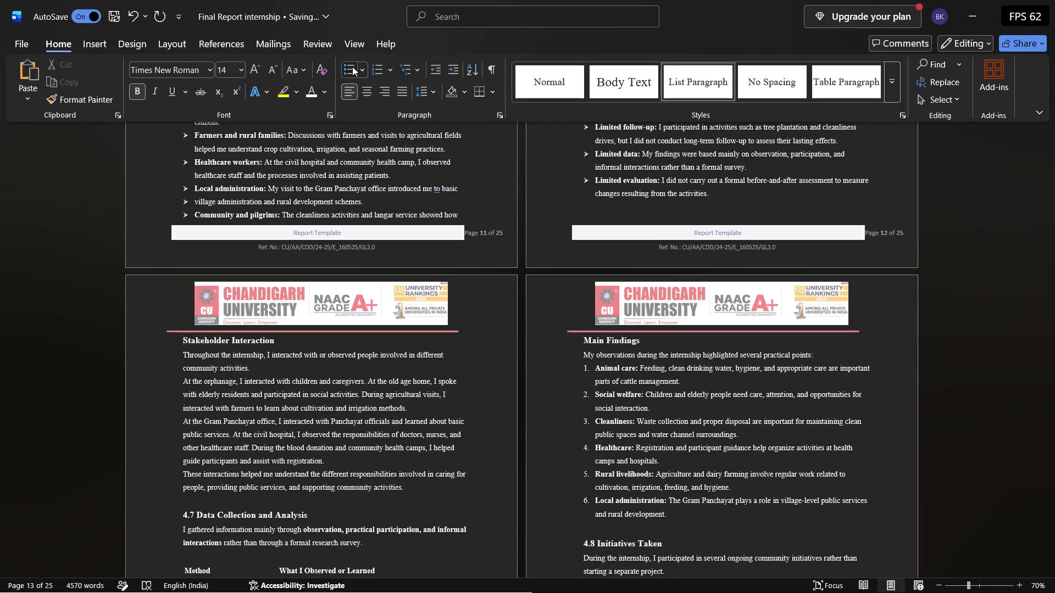
Replace the number 4.7 of the "Data Collection and Analysis" heading with a round bullet.
click(196, 516)
key(BackSpace)
key(BackSpace)
key(BackSpace)
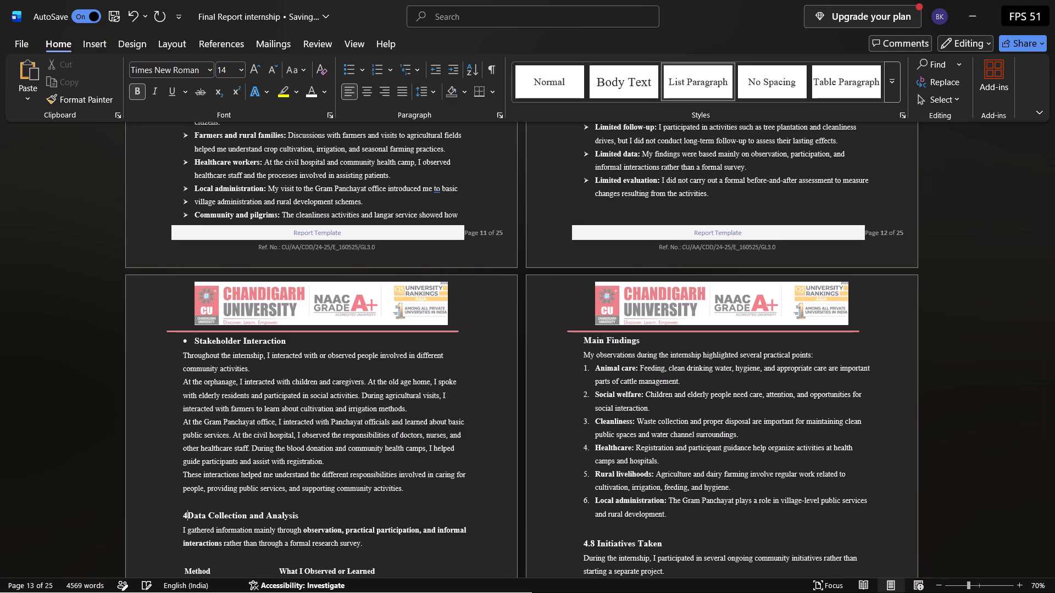
key(BackSpace)
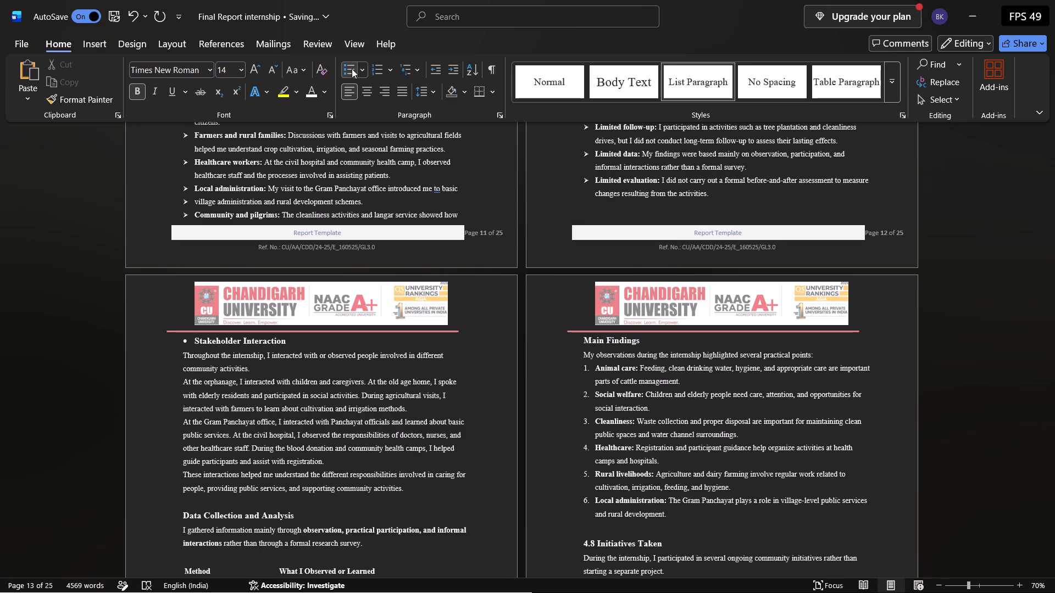
click(346, 74)
Add a round bullet to the unnumbered "Main Findings" heading.
scroll(249, 445, down, 1)
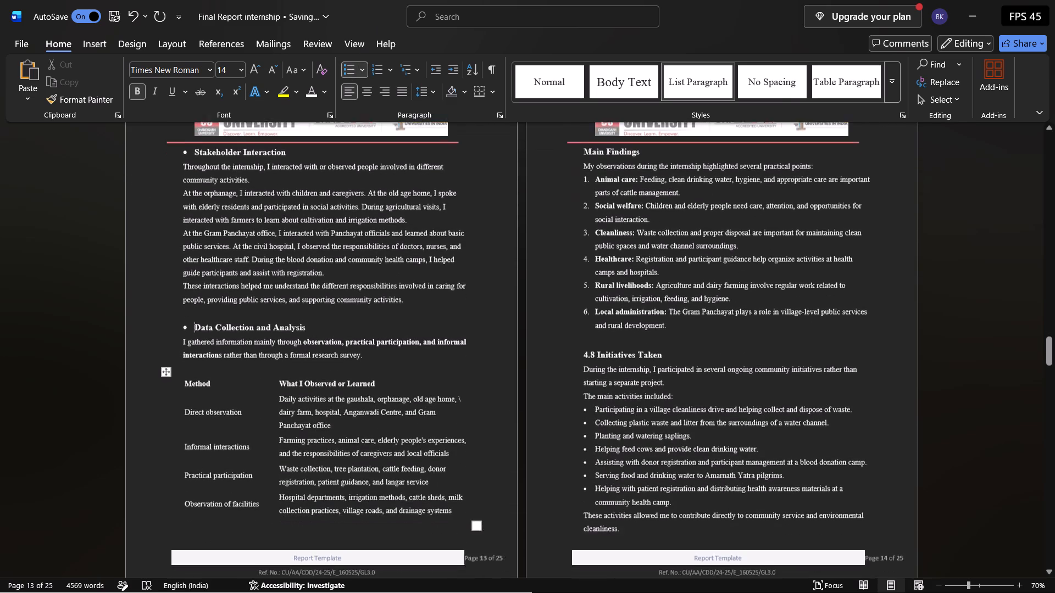
scroll(249, 445, down, 1)
scroll(501, 356, up, 1)
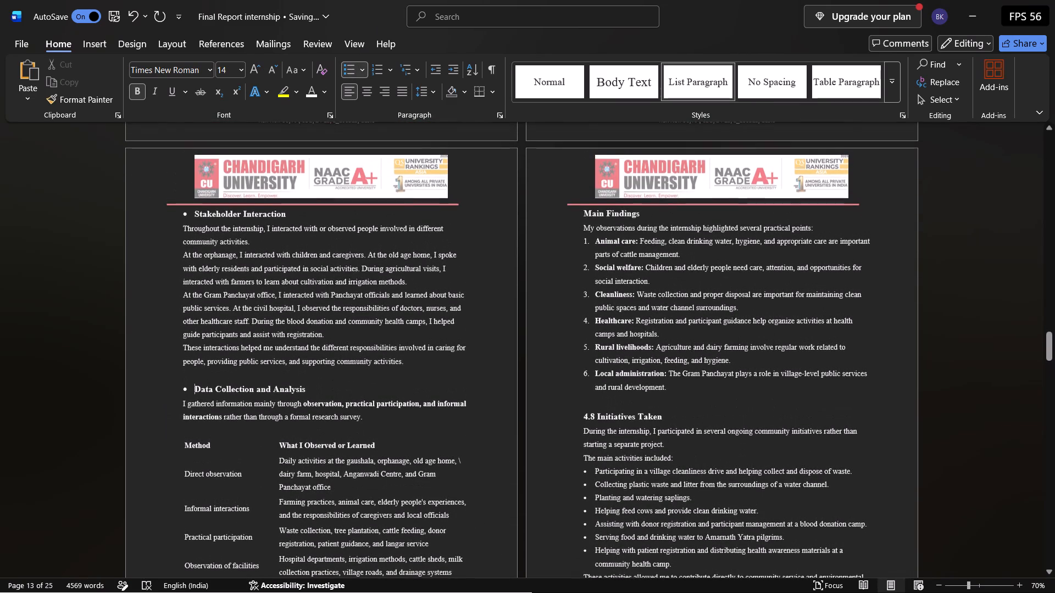
click(585, 211)
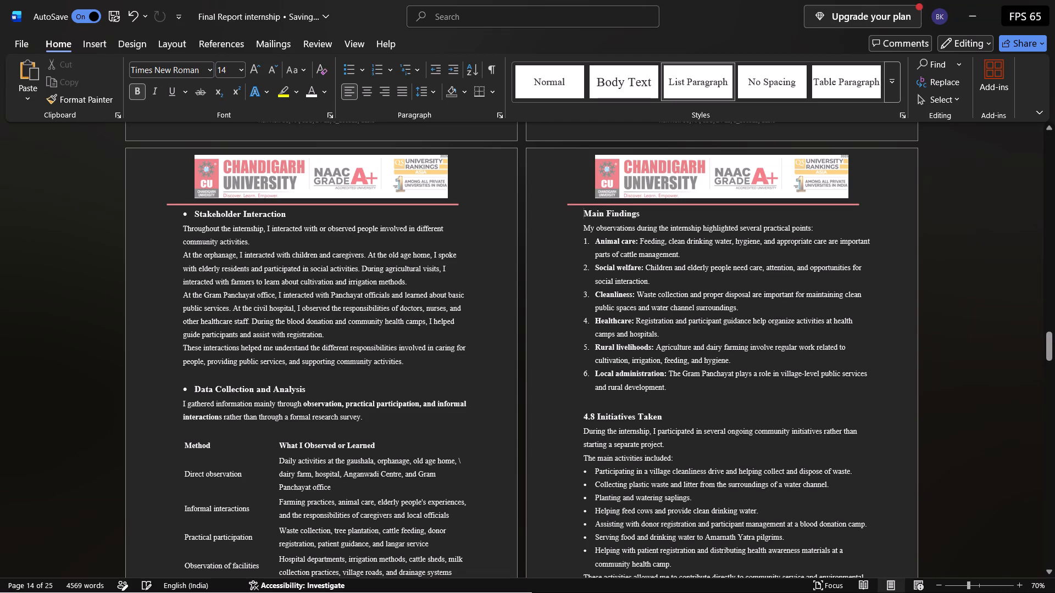
click(349, 66)
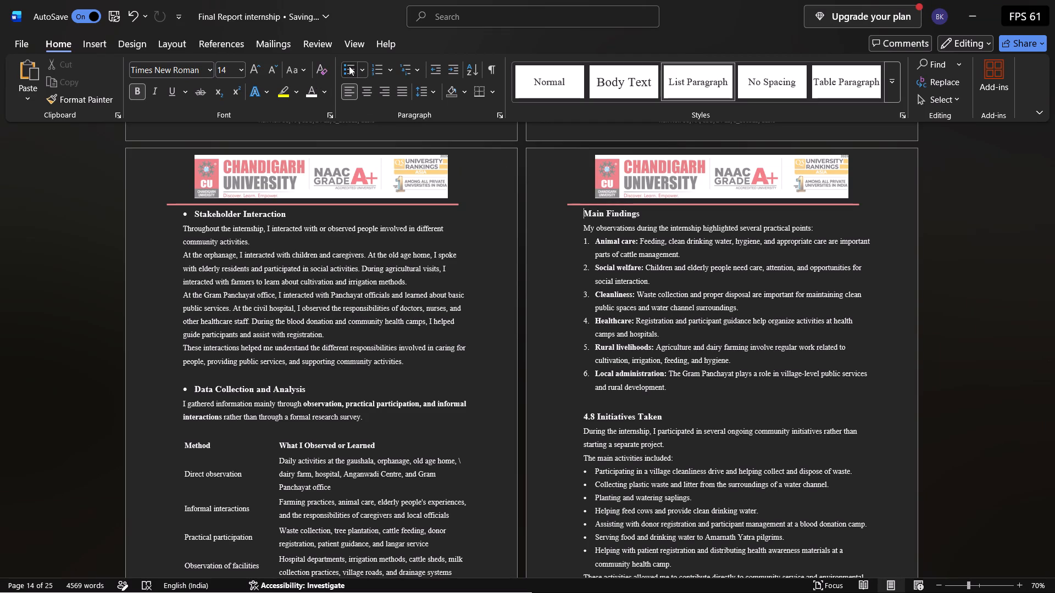
Replace the number 4.8 of the "Initiatives Taken" heading with a round bullet.
click(598, 415)
key(BackSpace)
key(BackSpace)
key(BackSpace)
key(BackSpace)
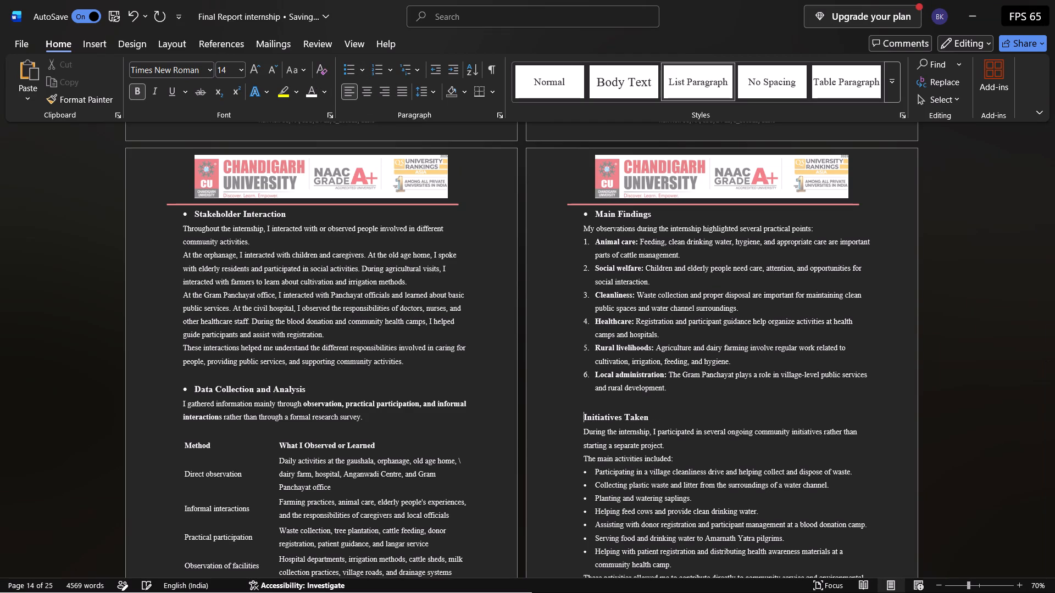
click(352, 70)
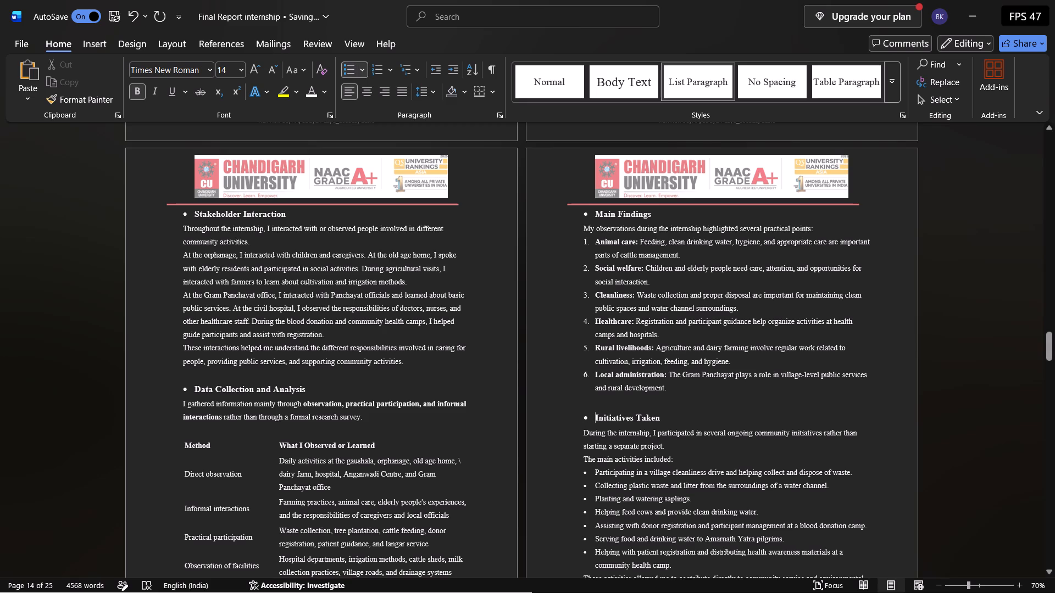
Change the round bullets of the main activities list under "Initiatives Taken" to arrowhead bullets.
scroll(467, 266, down, 1)
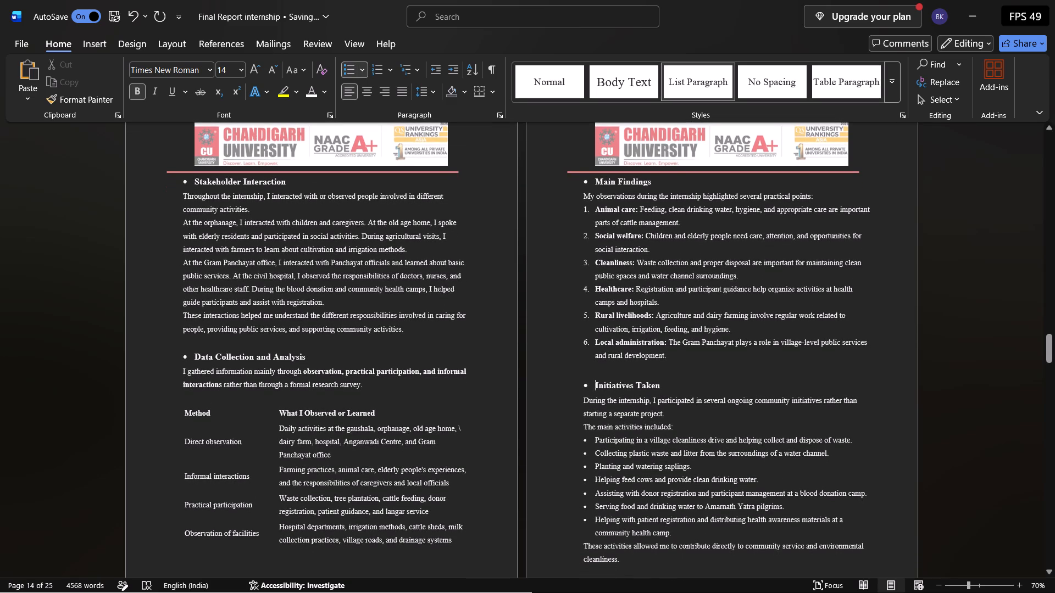
drag(590, 435, 682, 532)
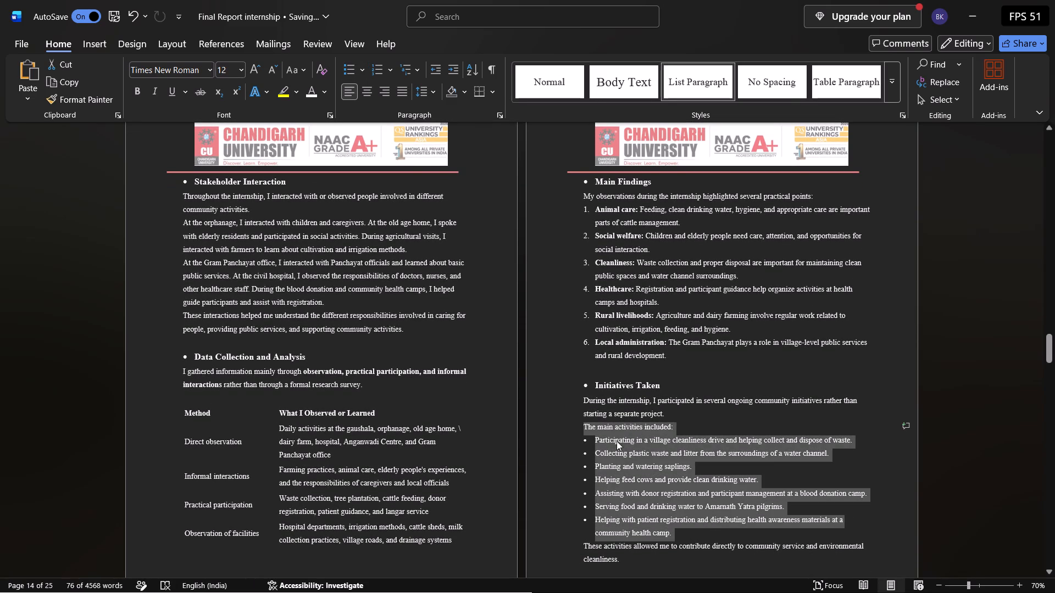
click(593, 441)
drag(593, 441, 674, 522)
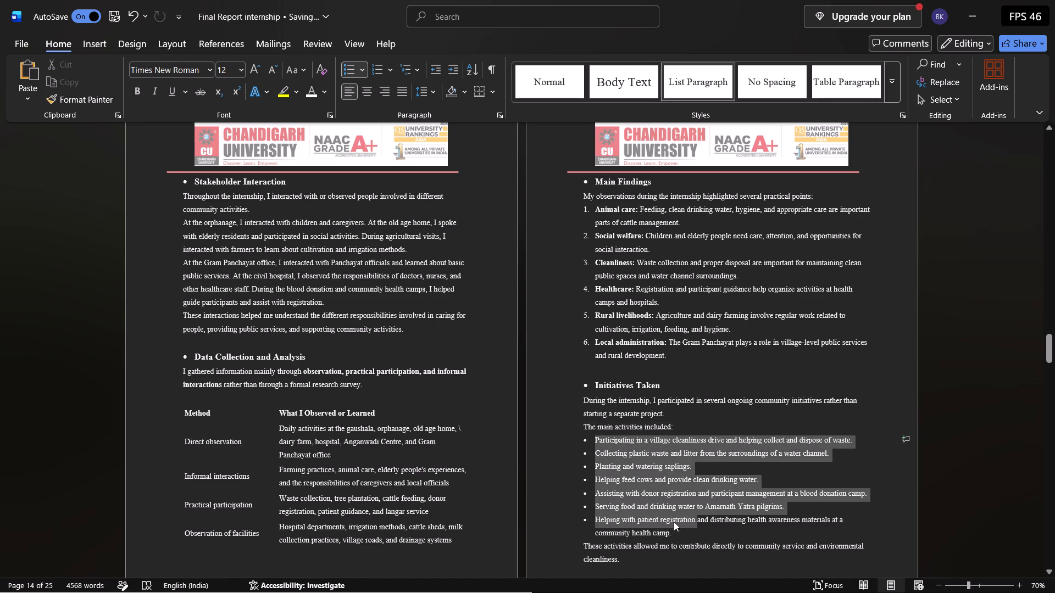
drag(674, 522, 677, 532)
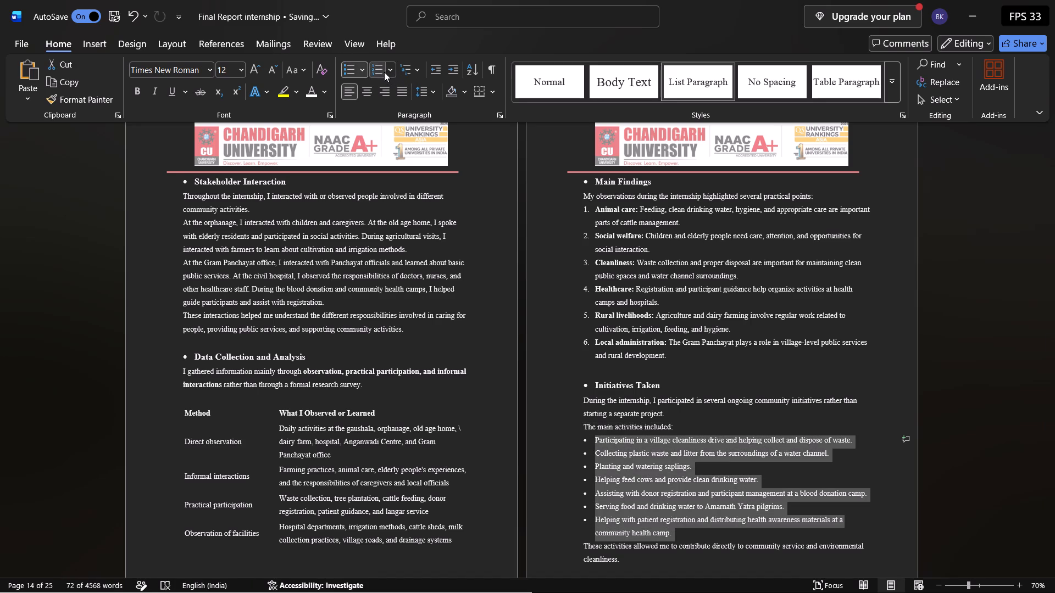
click(364, 70)
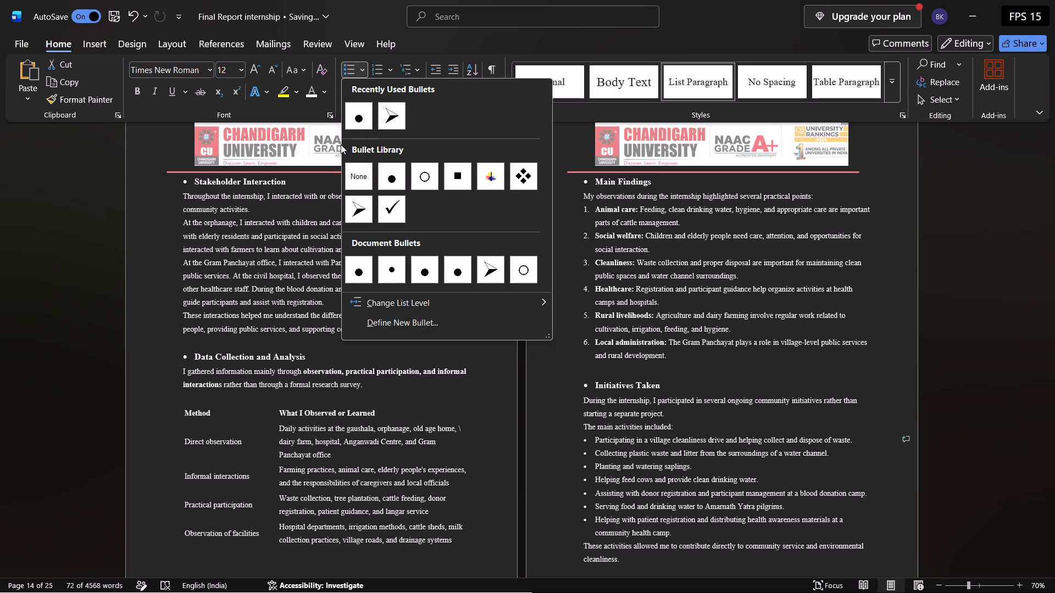
click(398, 128)
click(582, 350)
Locate the "4.9 Implementation" heading on the page following "Initiatives Taken".
scroll(582, 350, down, 1)
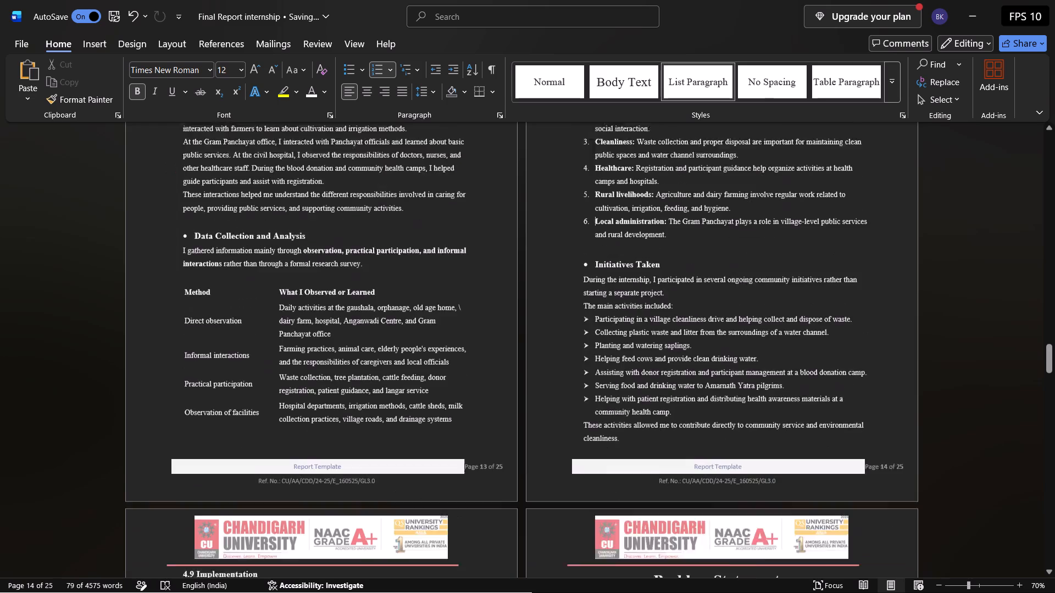
scroll(582, 350, down, 2)
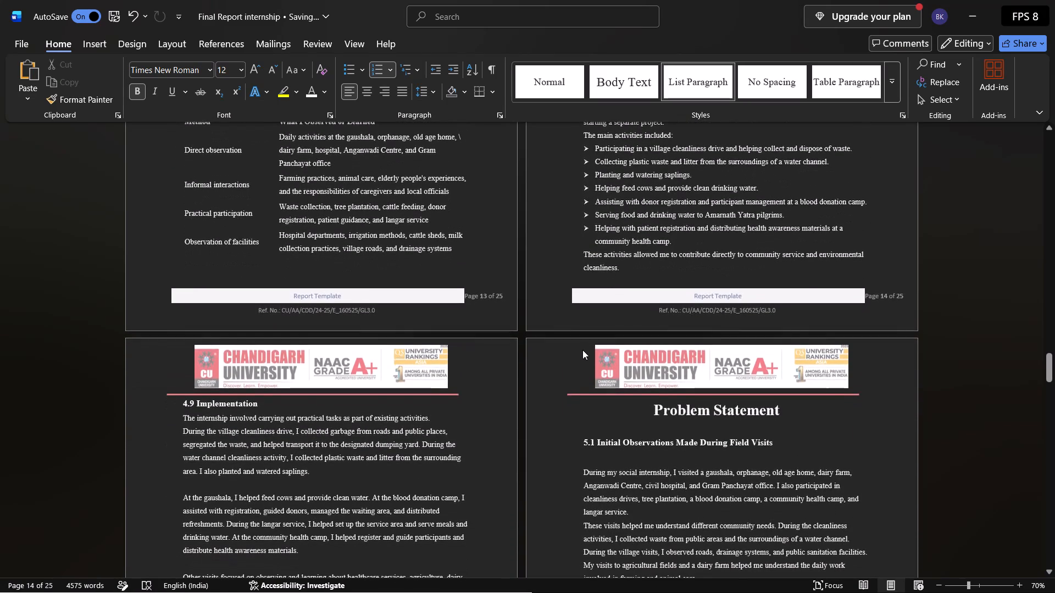